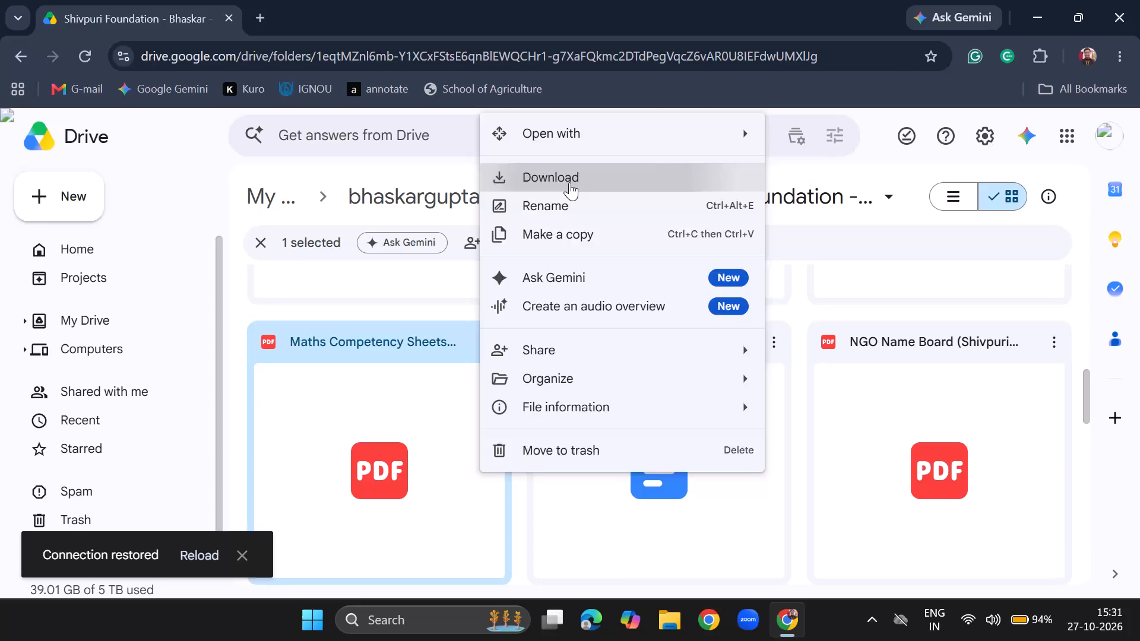
# Open the FLN Operations folder and look through its subfolders and files.
pyautogui.scroll(10, 551, 386)
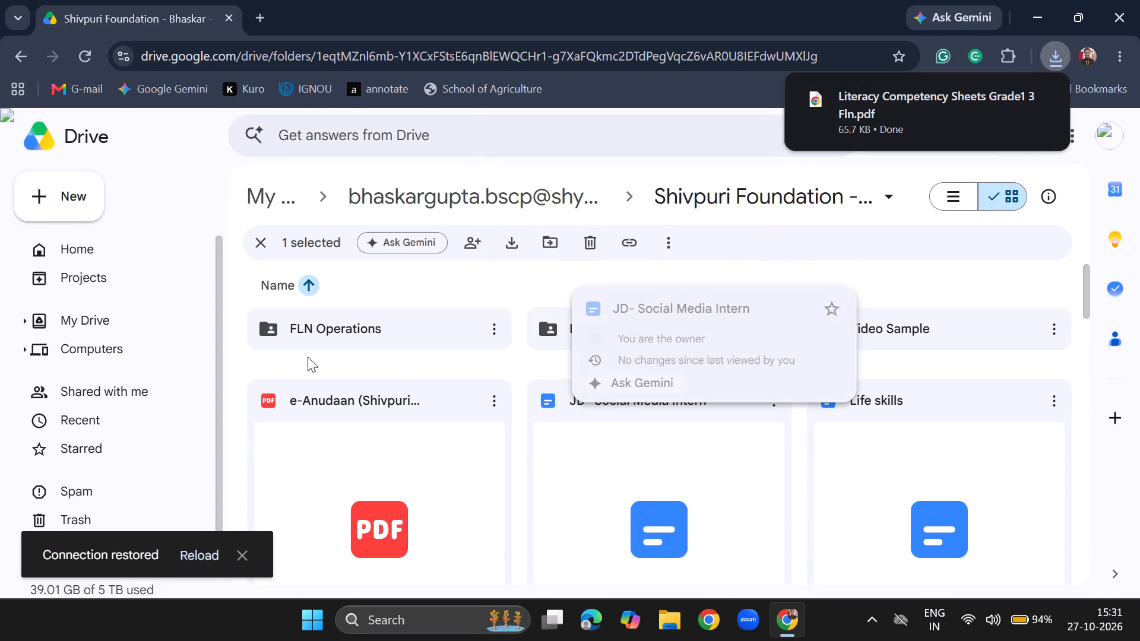
pyautogui.doubleClick(363, 328)
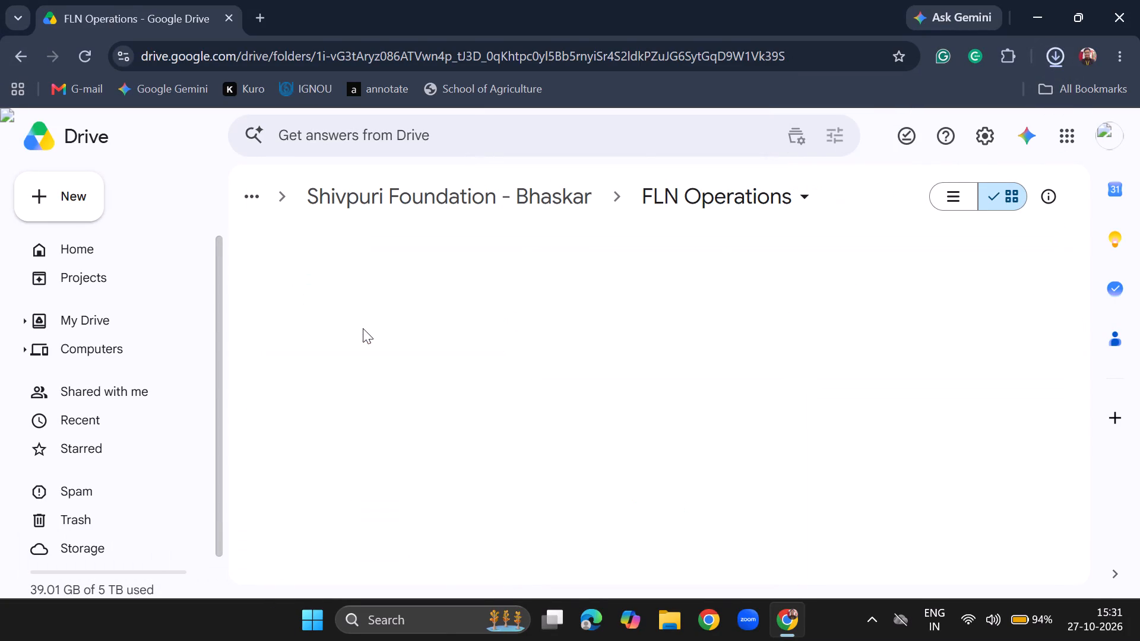
pyautogui.scroll(-2, 610, 420)
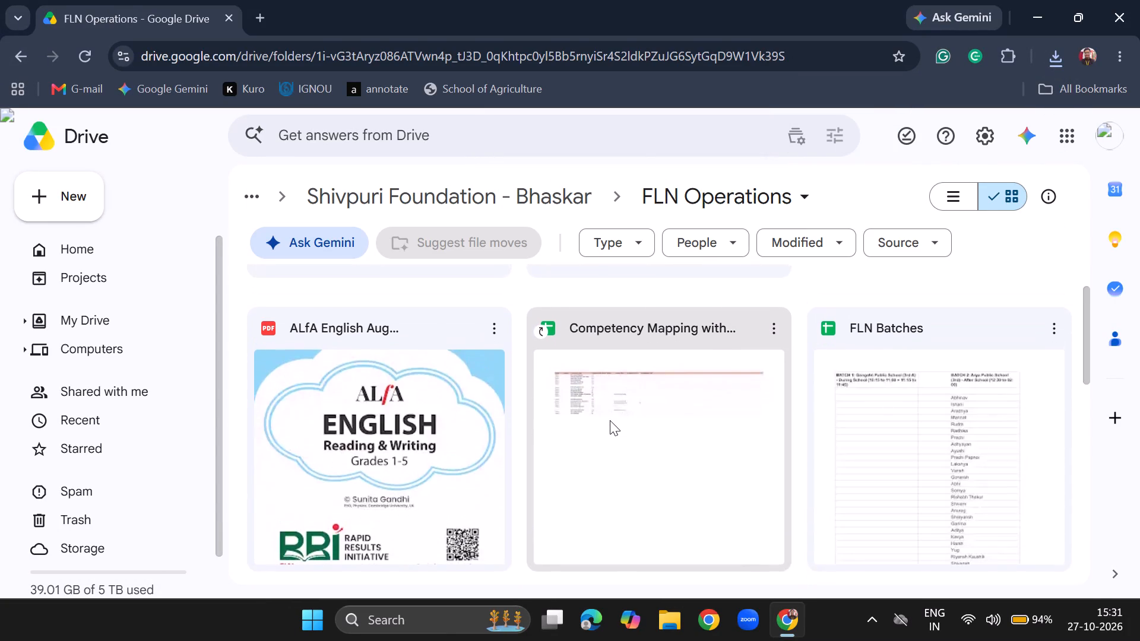
pyautogui.scroll(-6, 610, 420)
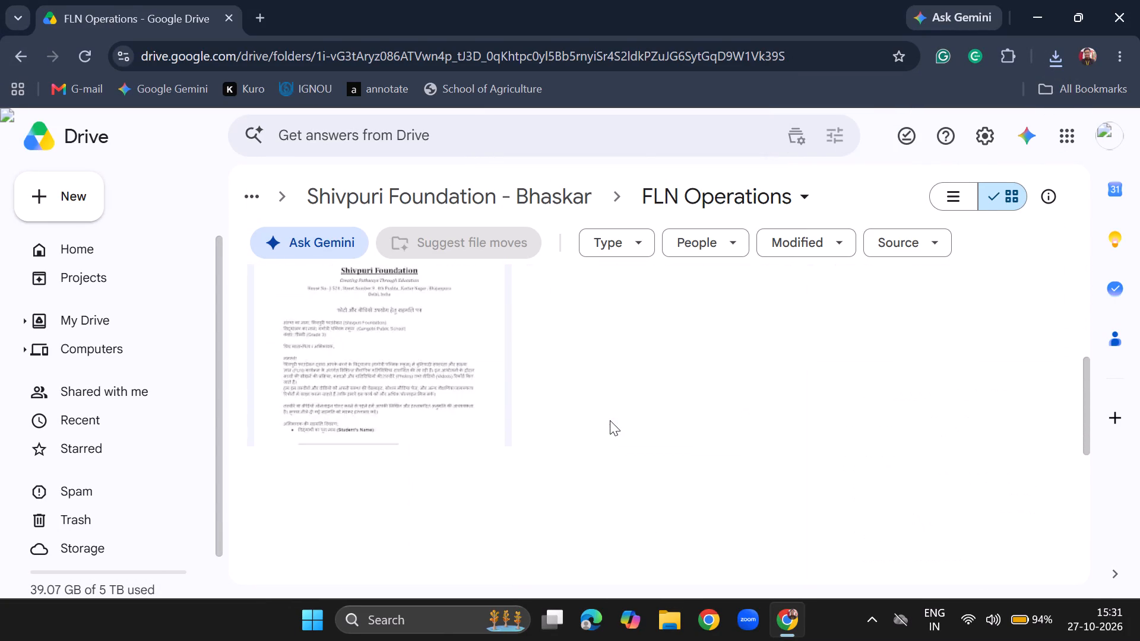
pyautogui.scroll(12, 610, 420)
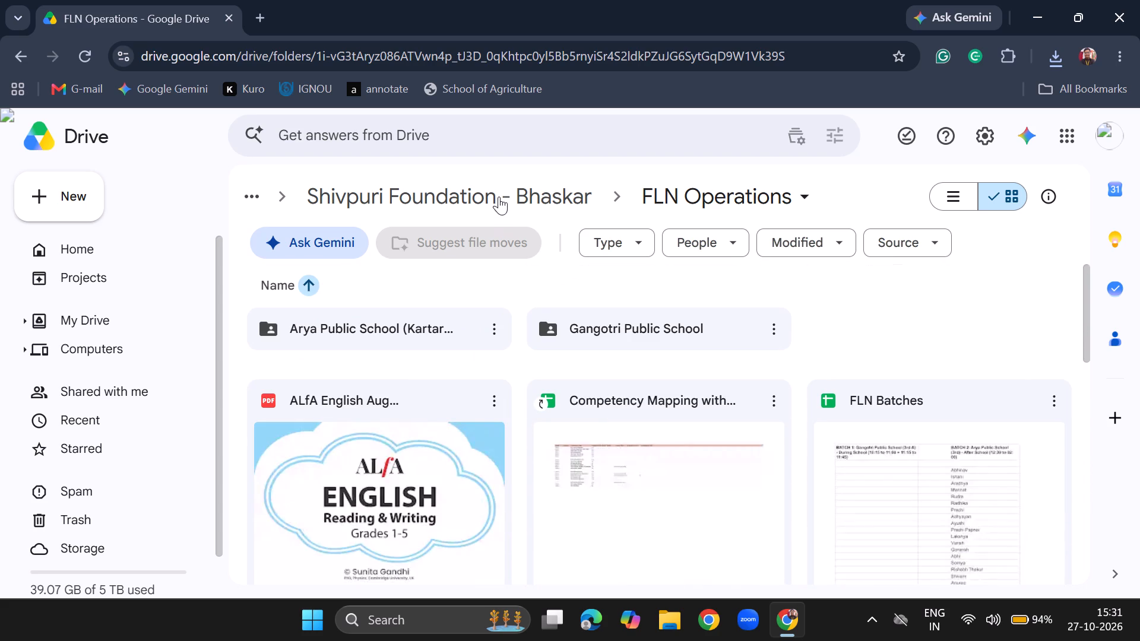
# Return to the parent Shivpuri Foundation folder and look through its documents and PDFs.
pyautogui.click(499, 196)
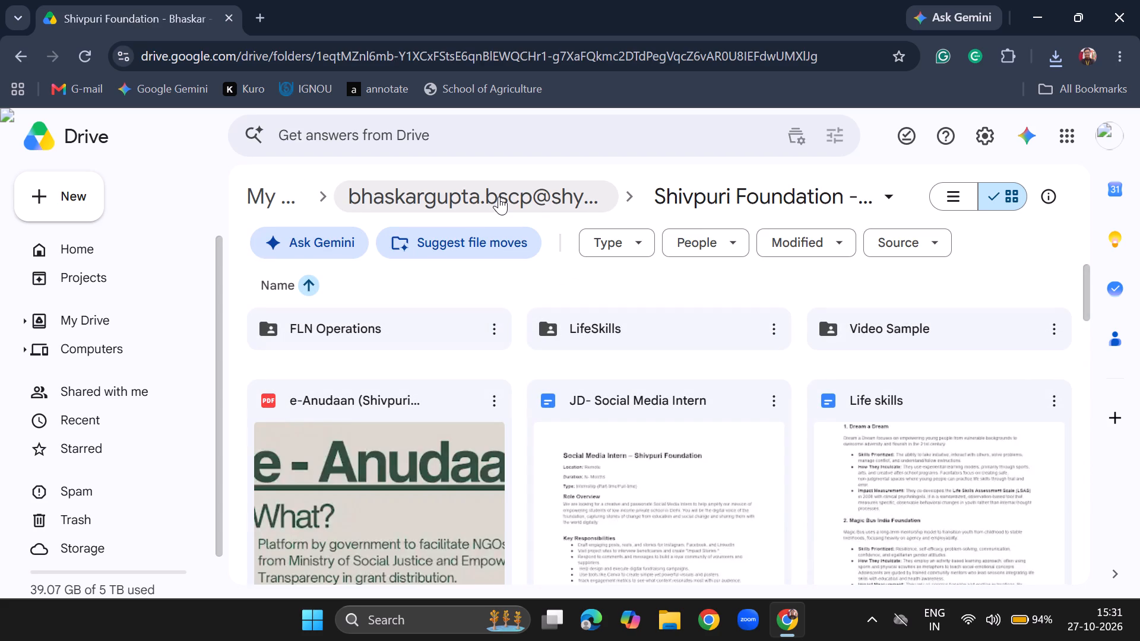
pyautogui.scroll(-9, 954, 421)
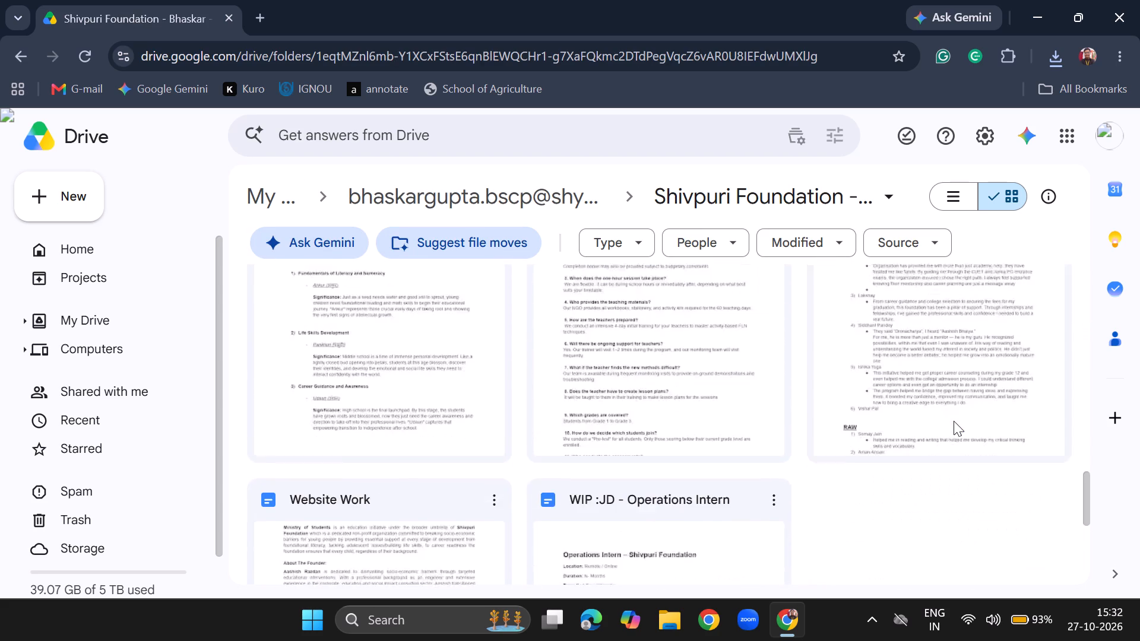
pyautogui.scroll(-6, 954, 421)
pyautogui.scroll(5, 954, 421)
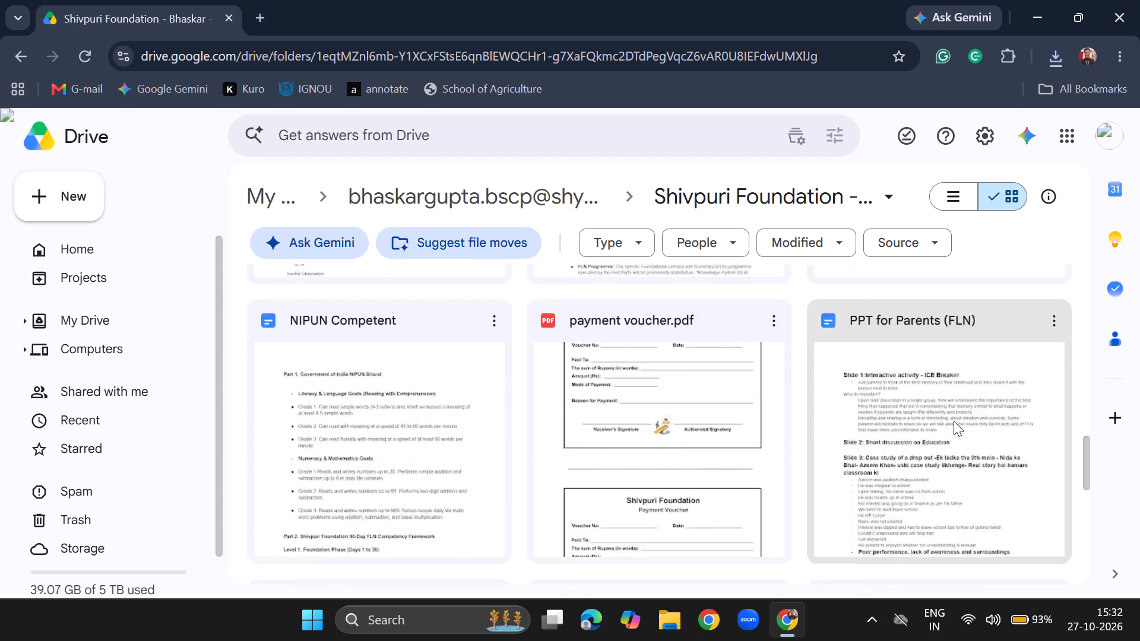
pyautogui.scroll(9, 954, 421)
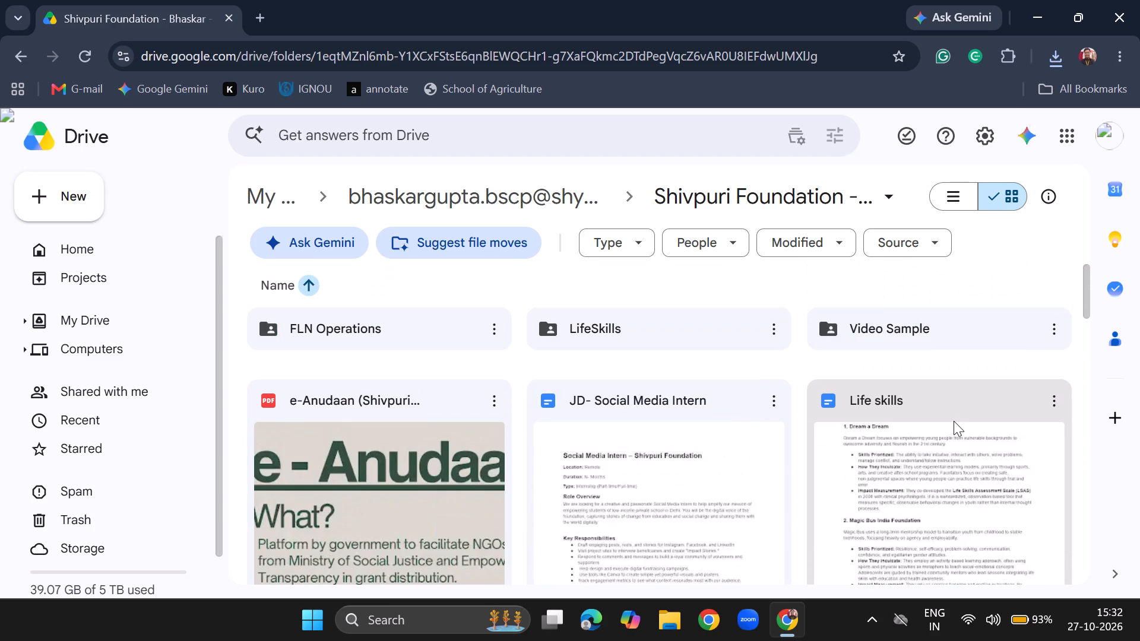
pyautogui.scroll(1, 954, 421)
# Download the FLN Numeracy Book PDF from the FLN Operations folder.
pyautogui.doubleClick(328, 332)
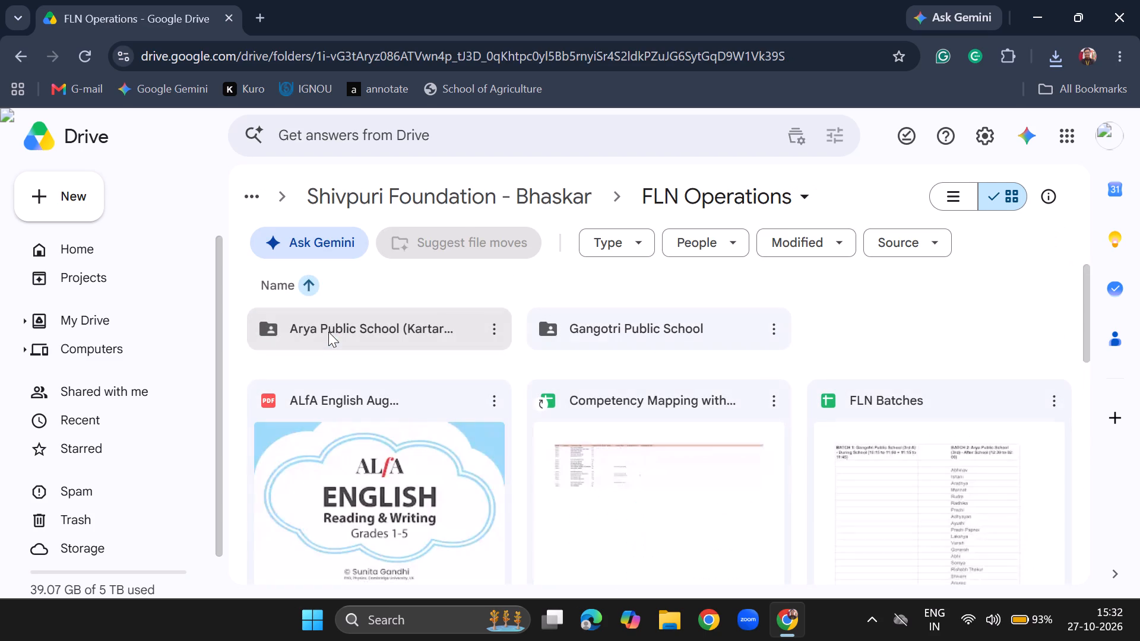
pyautogui.scroll(-3, 727, 396)
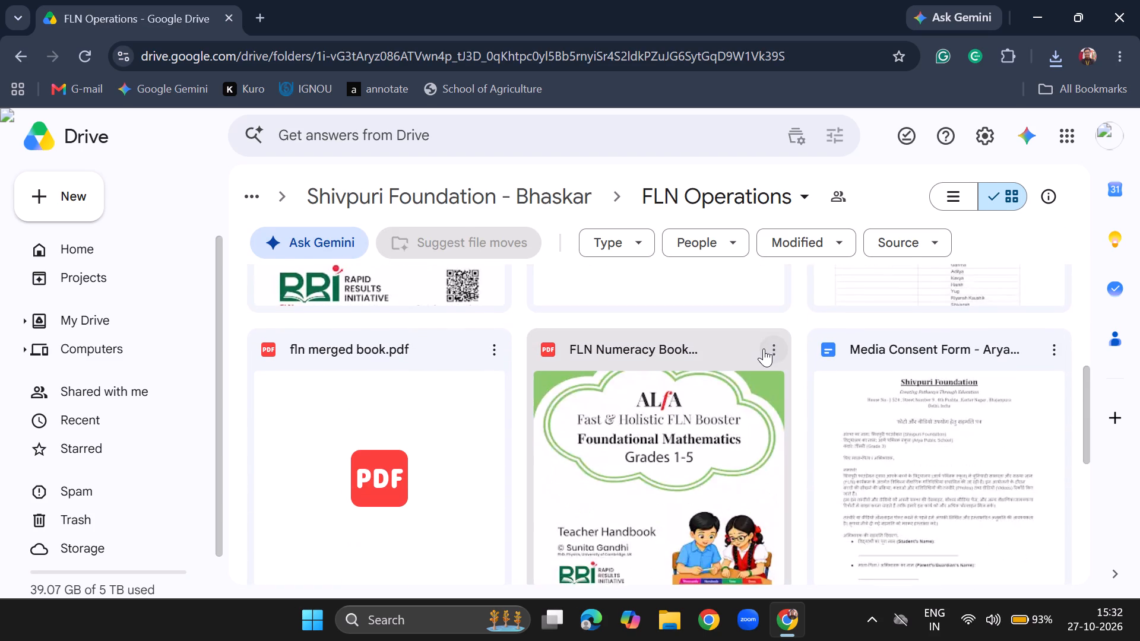
pyautogui.click(764, 350)
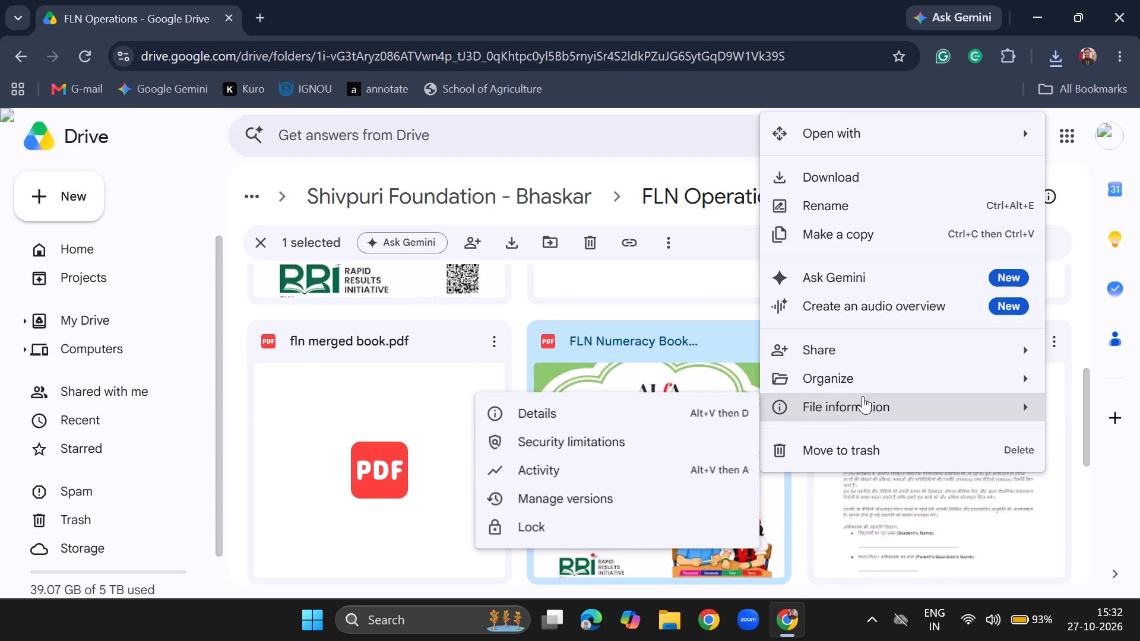
pyautogui.click(846, 167)
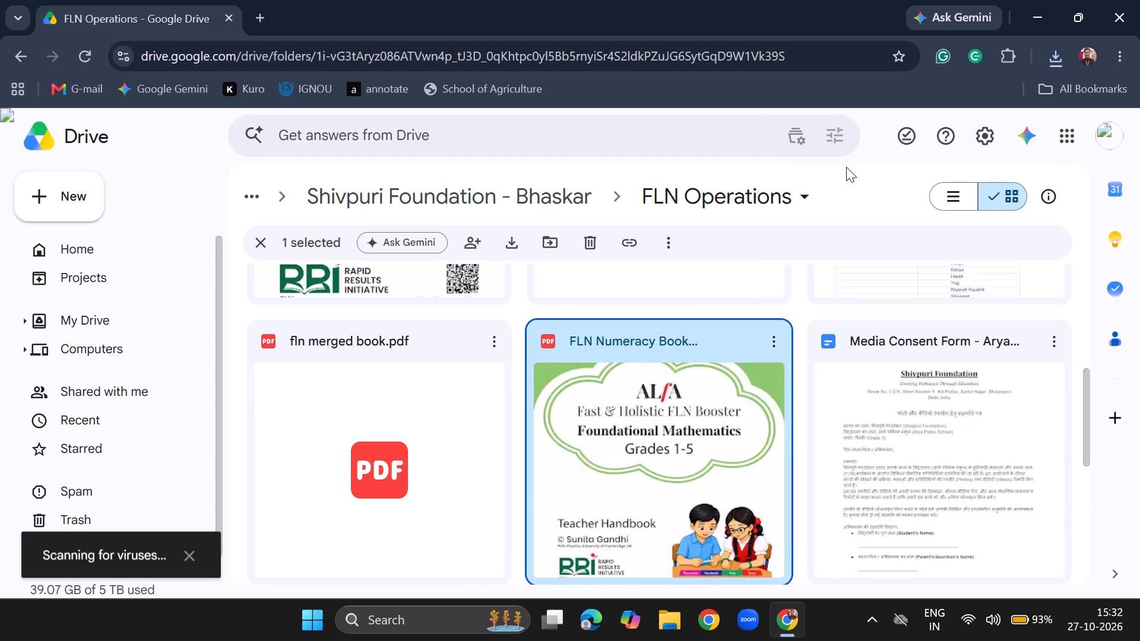
# Download fln merged book.pdf from the FLN Operations folder.
pyautogui.scroll(-1, 709, 368)
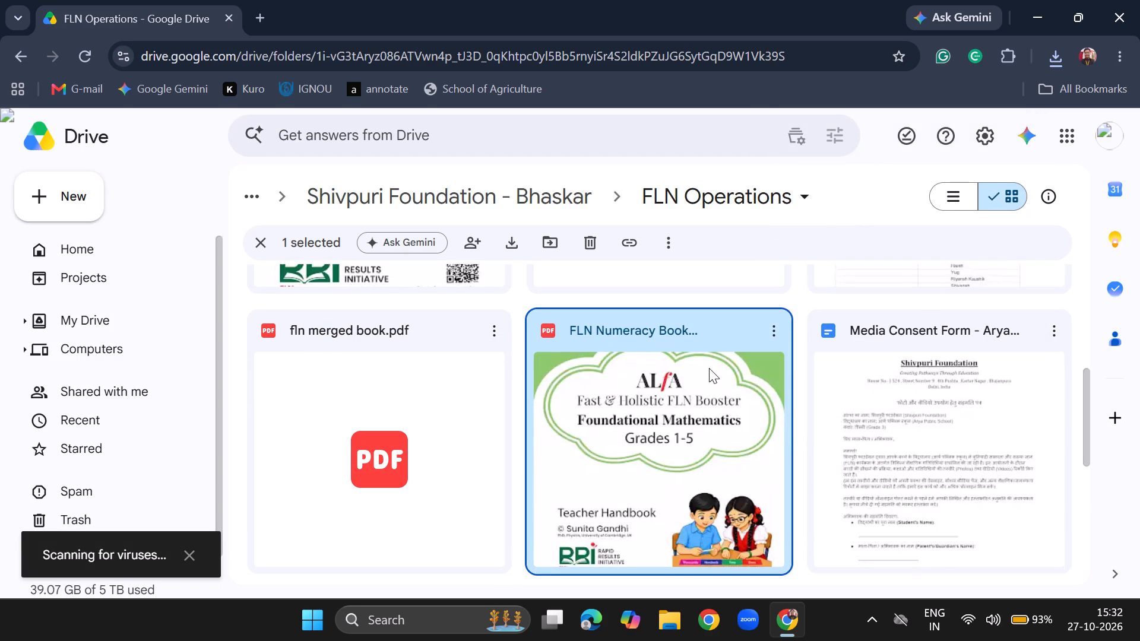
pyautogui.scroll(-2, 709, 368)
pyautogui.scroll(1, 709, 368)
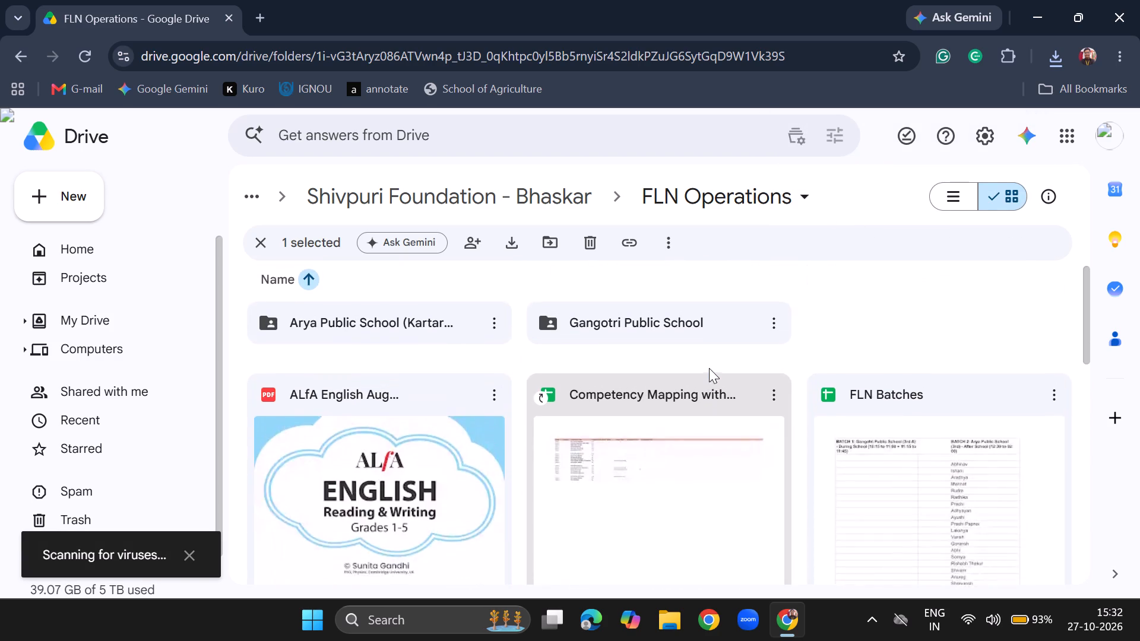
pyautogui.scroll(2, 709, 368)
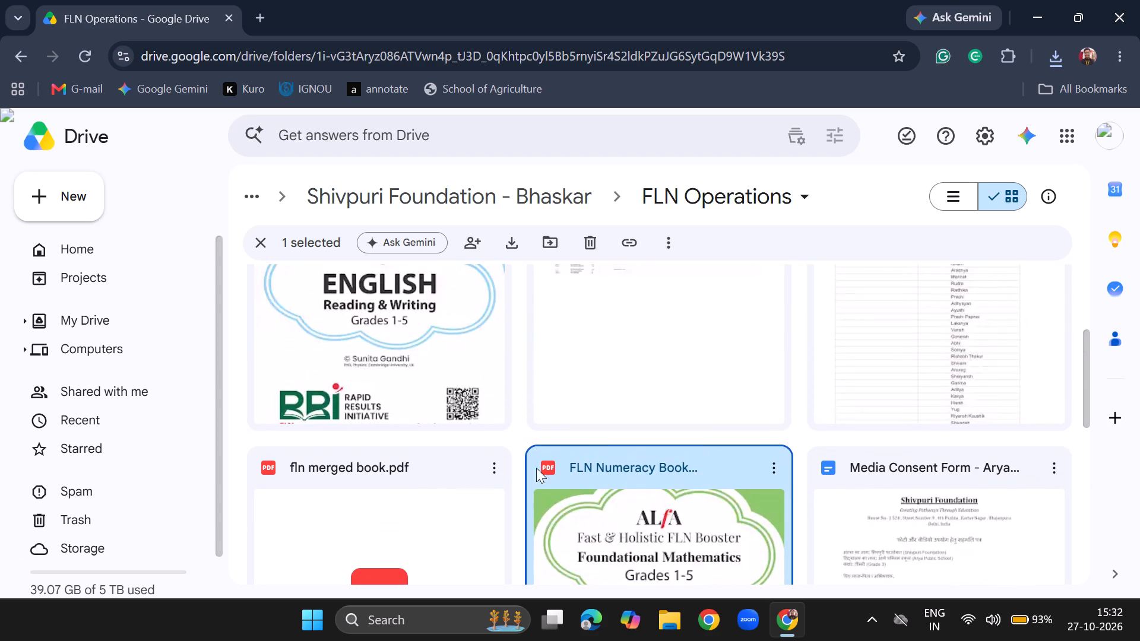
pyautogui.click(492, 468)
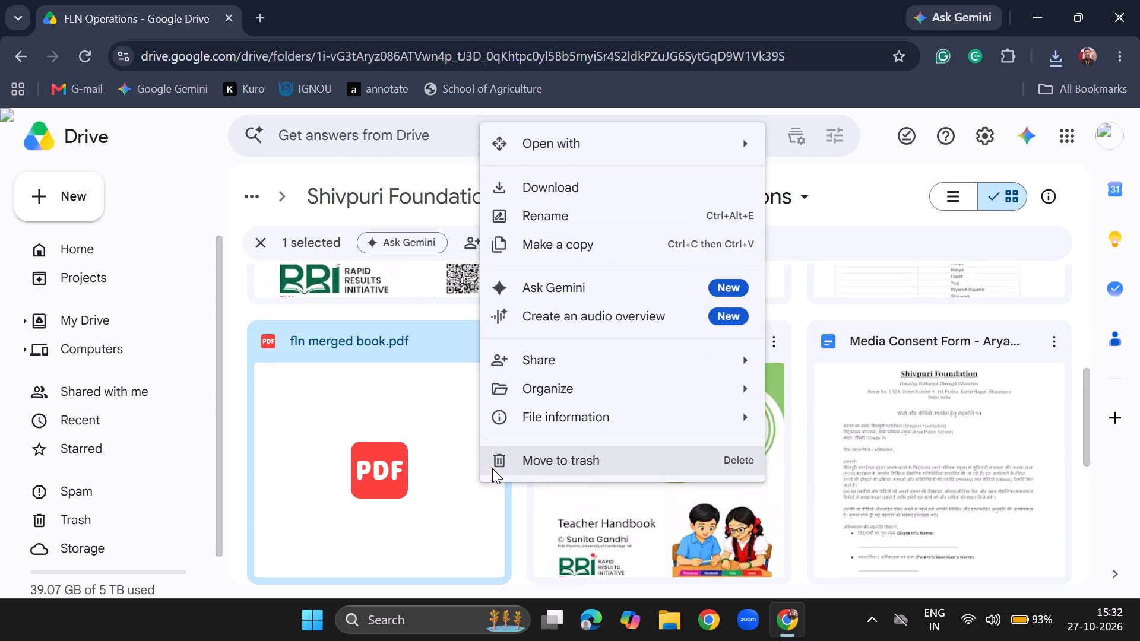
pyautogui.click(606, 179)
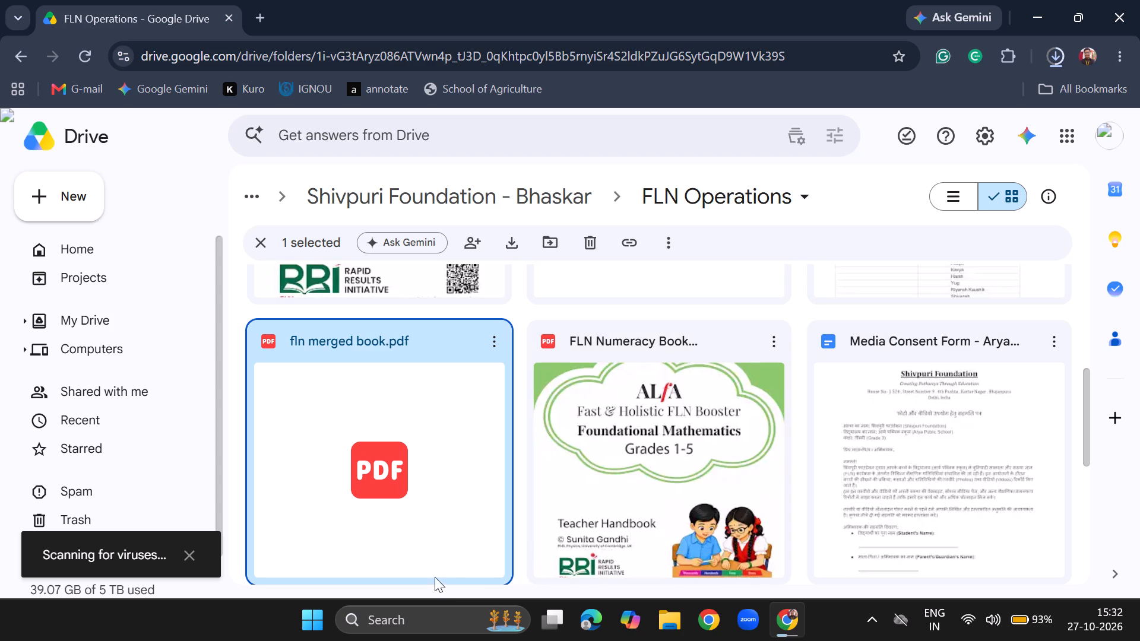
# Open a new blank browser tab.
pyautogui.click(255, 9)
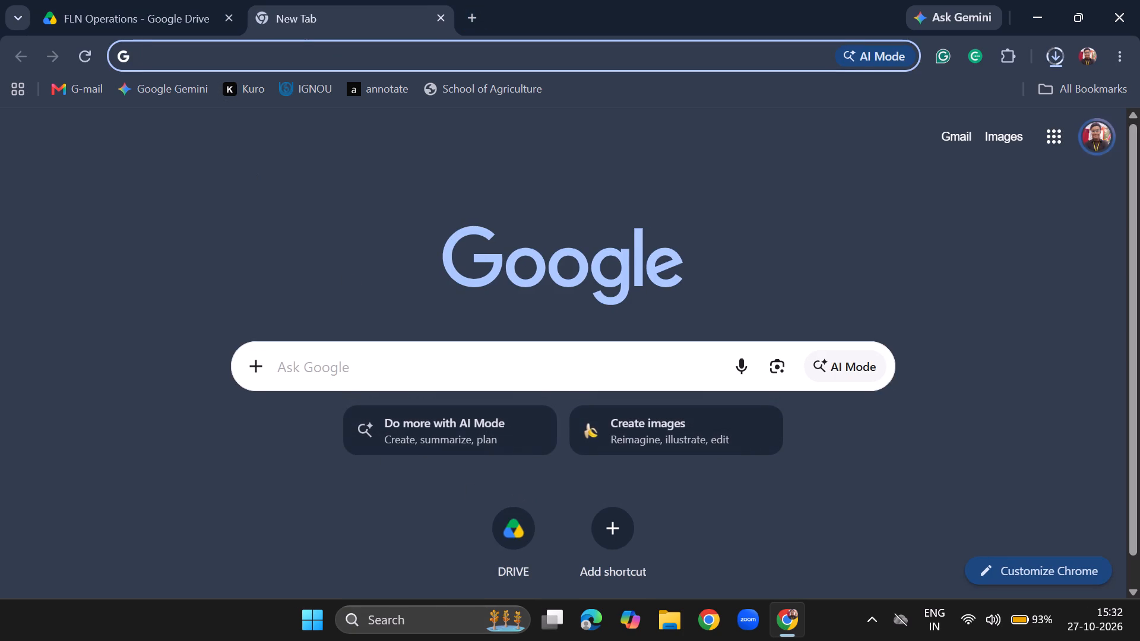
# Launch the Kuro app from the recent items in Windows search.
pyautogui.click(427, 623)
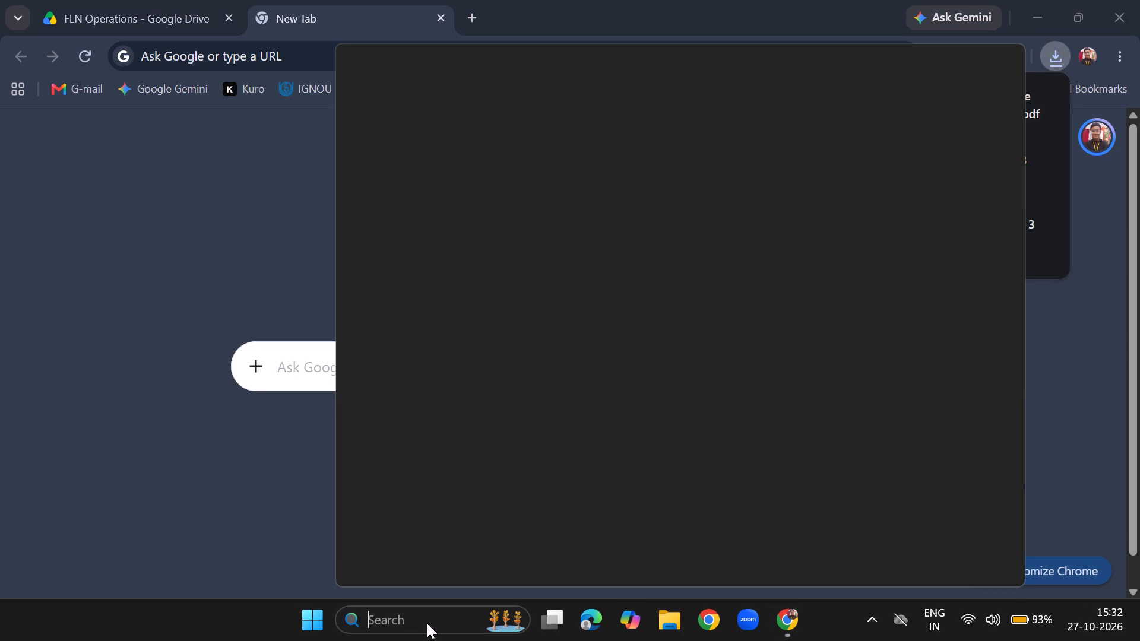
pyautogui.doubleClick(427, 118)
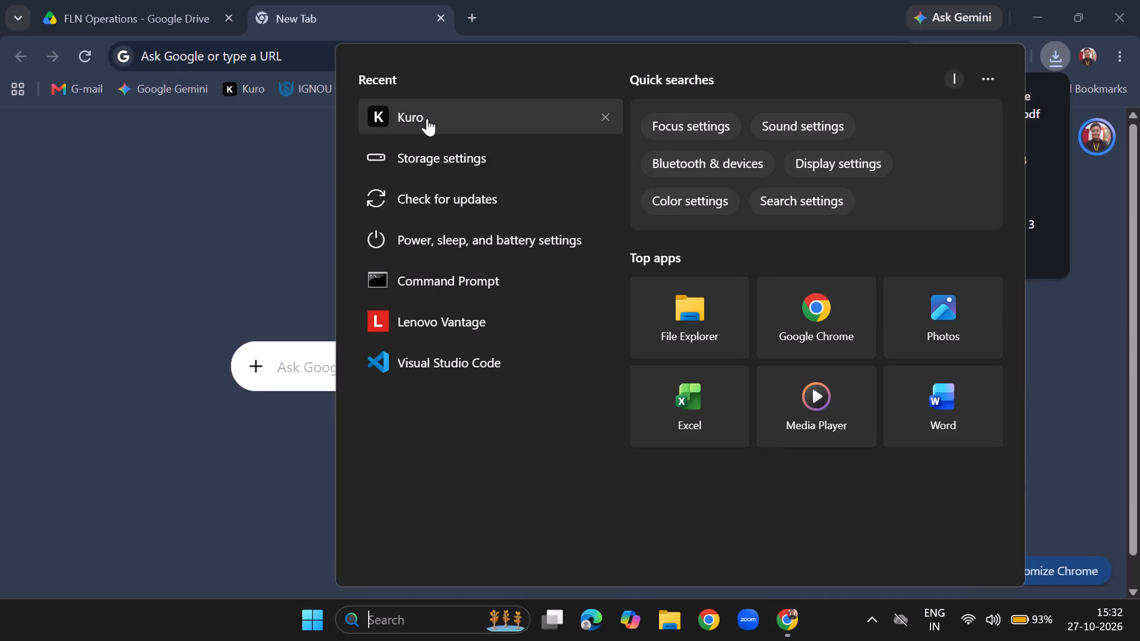
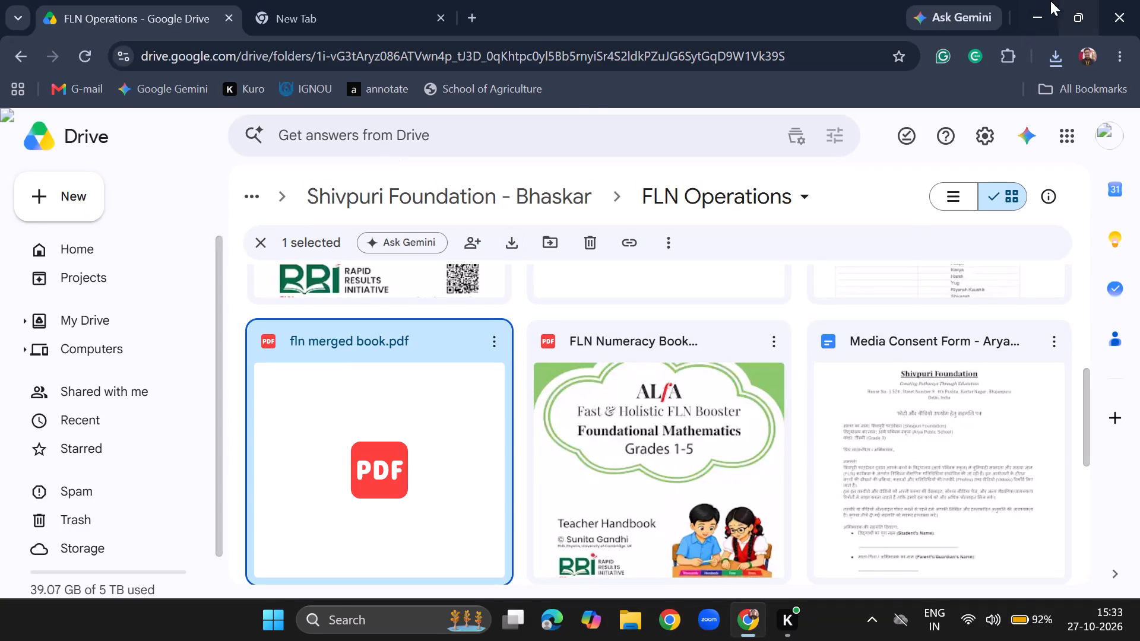
# Return to the FLN Operations folder in Drive and open the Competency Mapping spreadsheet.
pyautogui.click(398, 1)
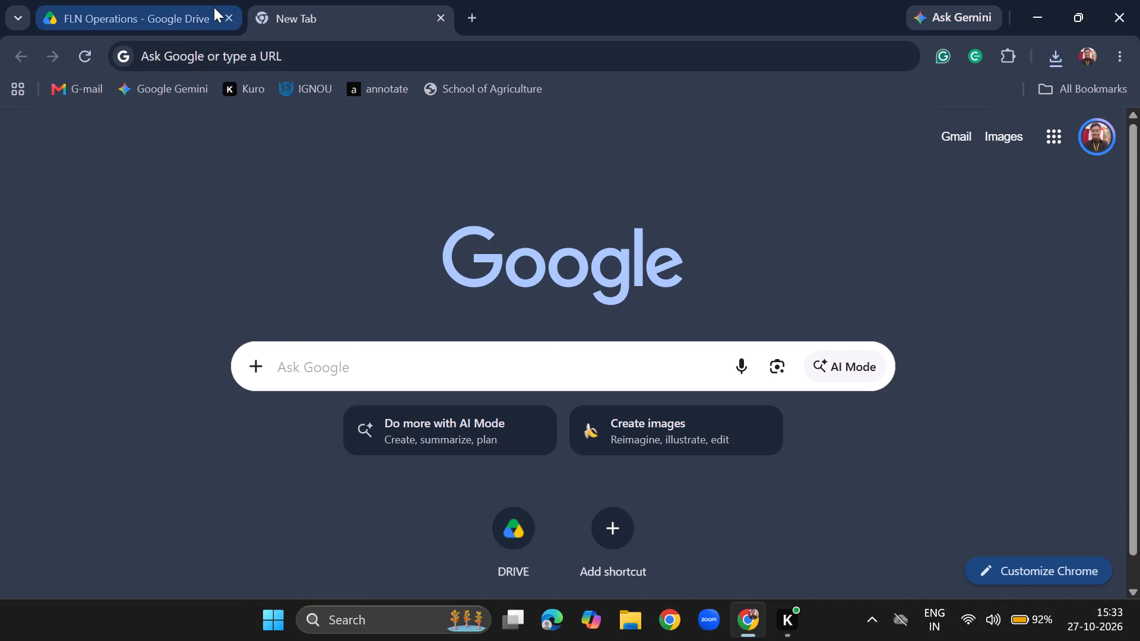
pyautogui.click(214, 7)
pyautogui.scroll(7, 596, 388)
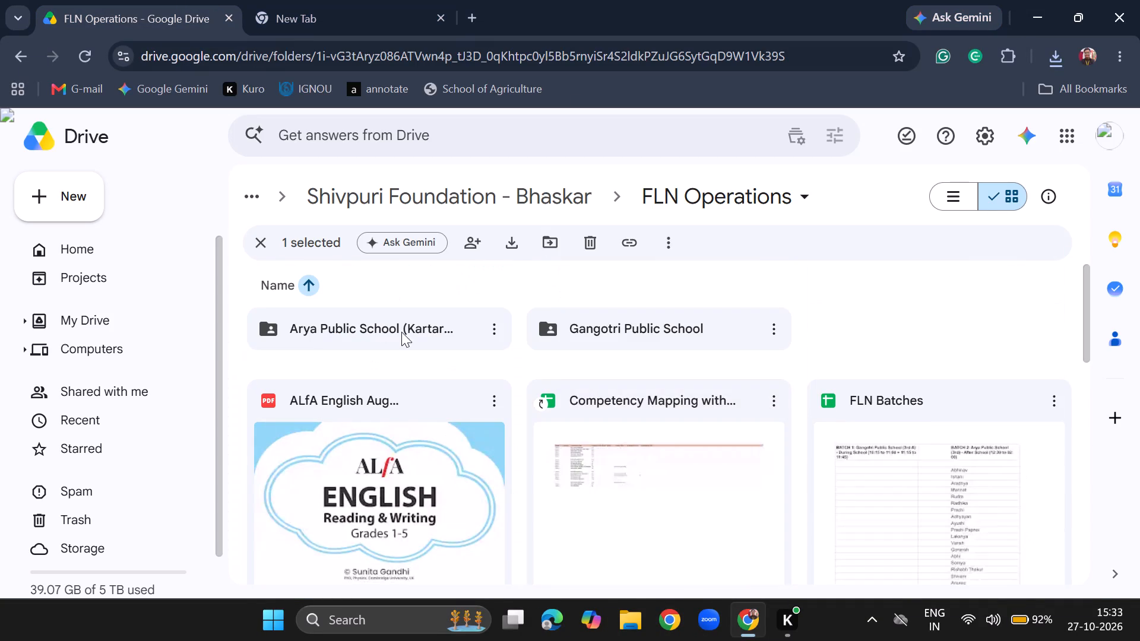
pyautogui.hscroll(-1, 837, 553)
pyautogui.doubleClick(759, 447)
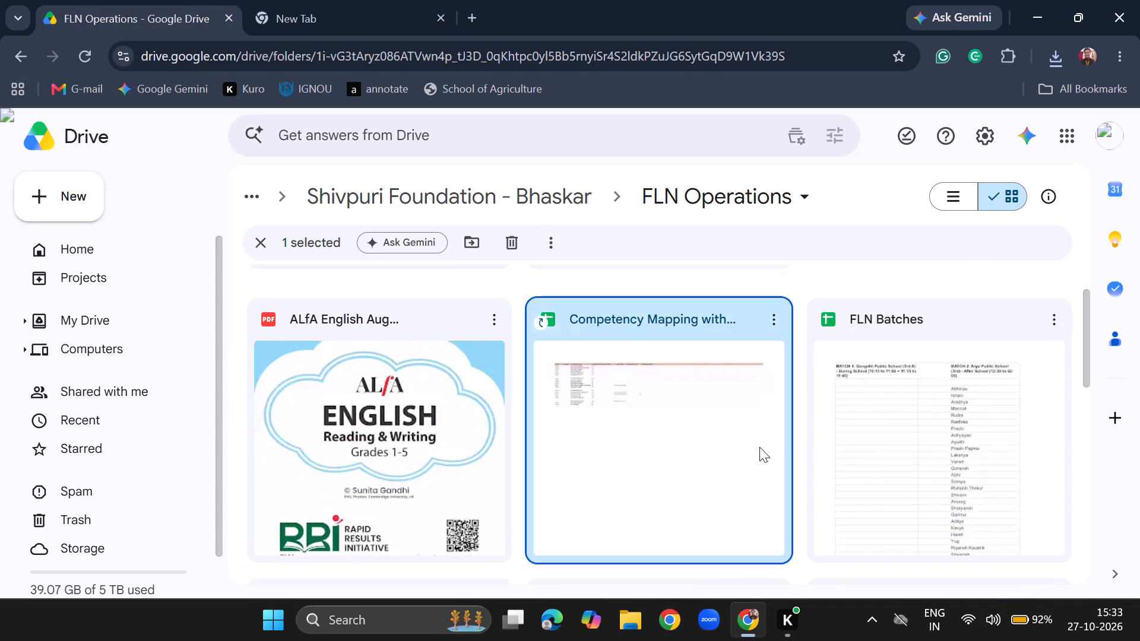
# Search Google for Google Meet in the blank new tab.
pyautogui.click(544, 29)
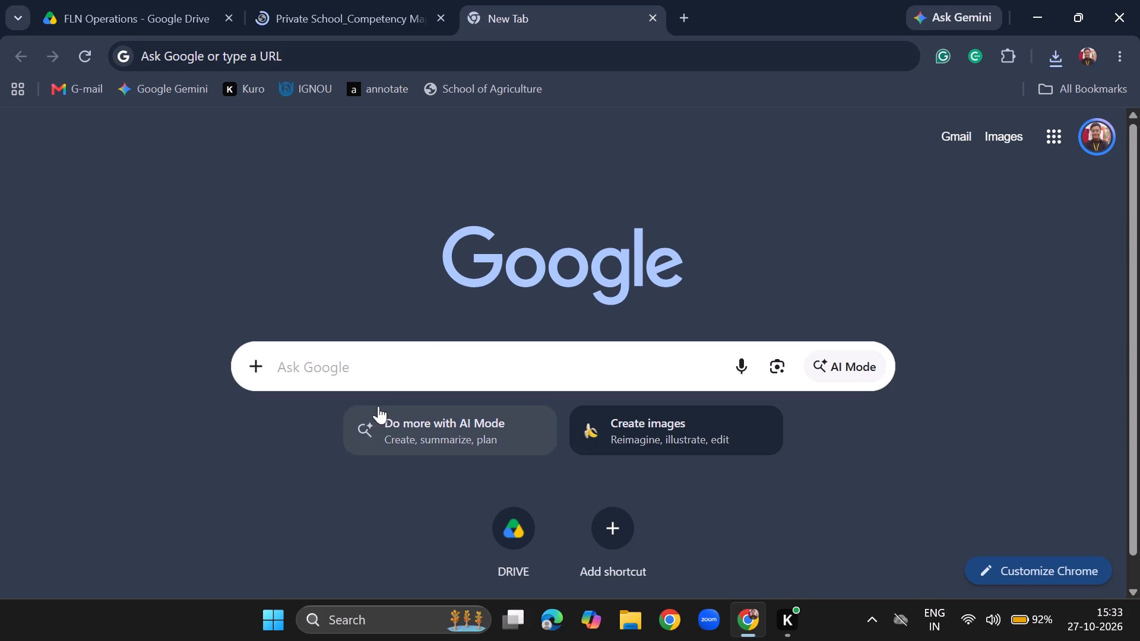
pyautogui.click(444, 360)
pyautogui.write('googlwe meet')
pyautogui.press('Return')
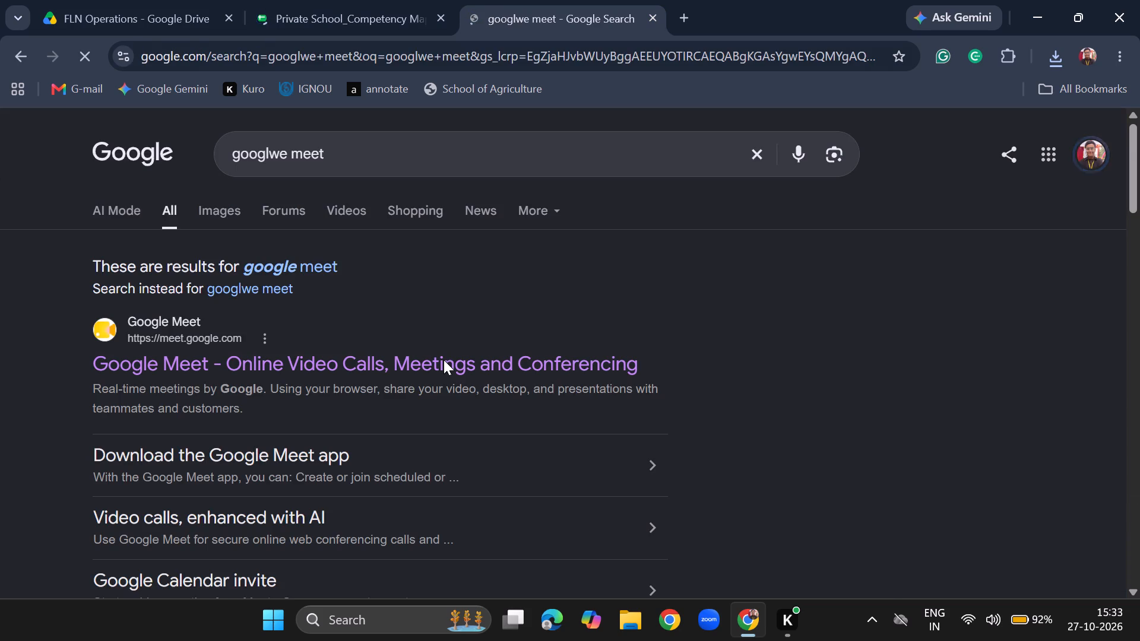
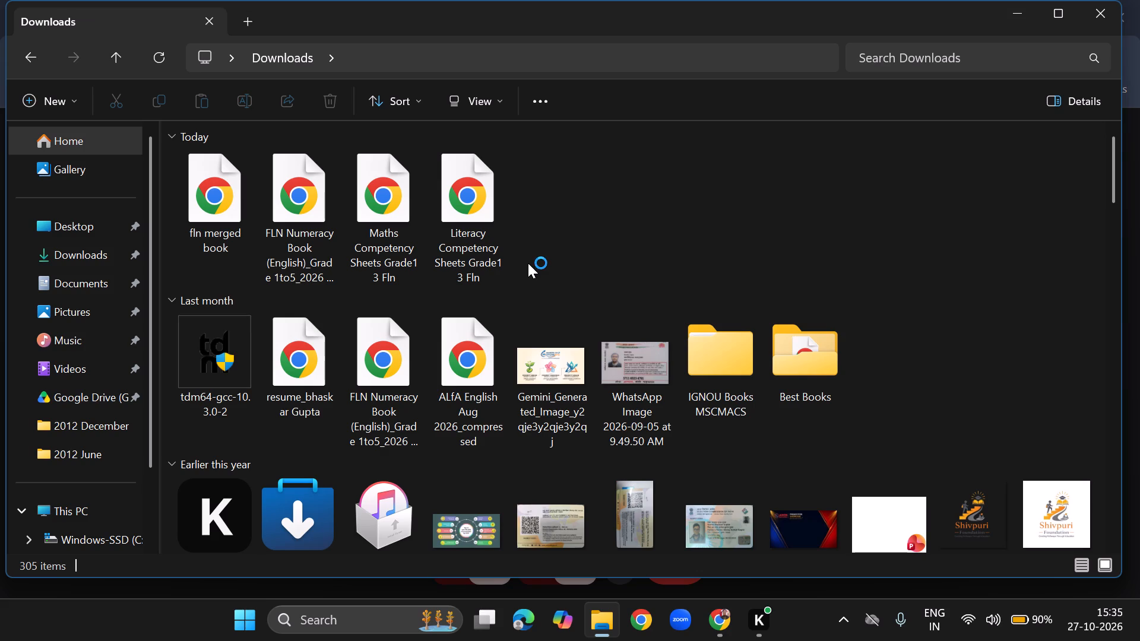
# Delete today's fln merged book and FLN Numeracy Book files from the Downloads folder and dismiss the Lenovo Vantage offer.
pyautogui.click(369, 375)
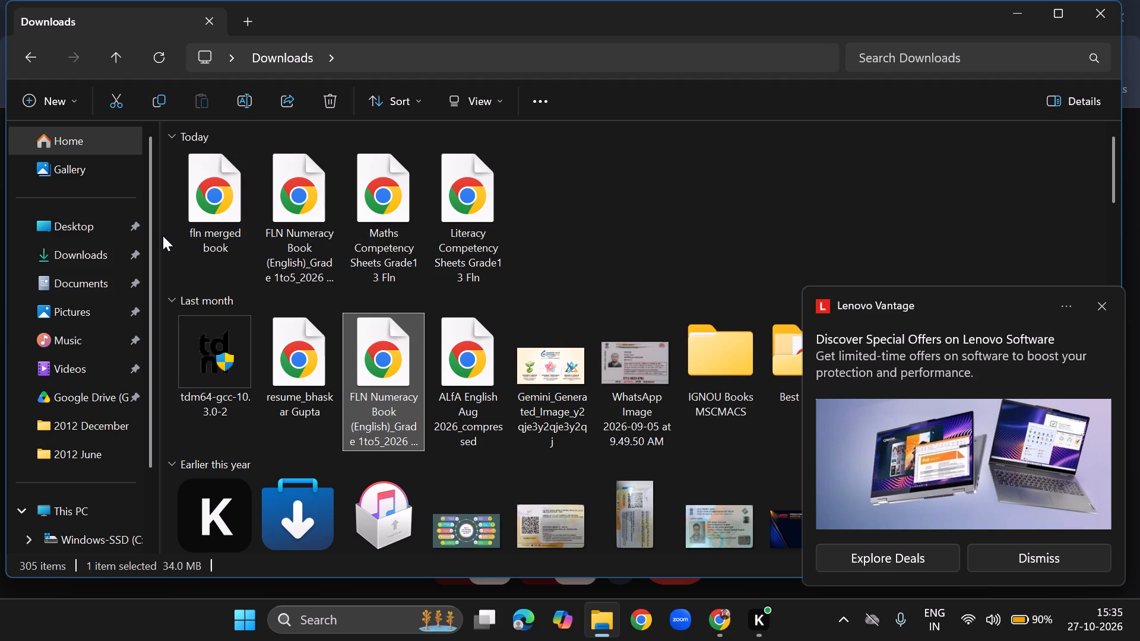
pyautogui.moveTo(168, 236); pyautogui.dragTo(330, 230)
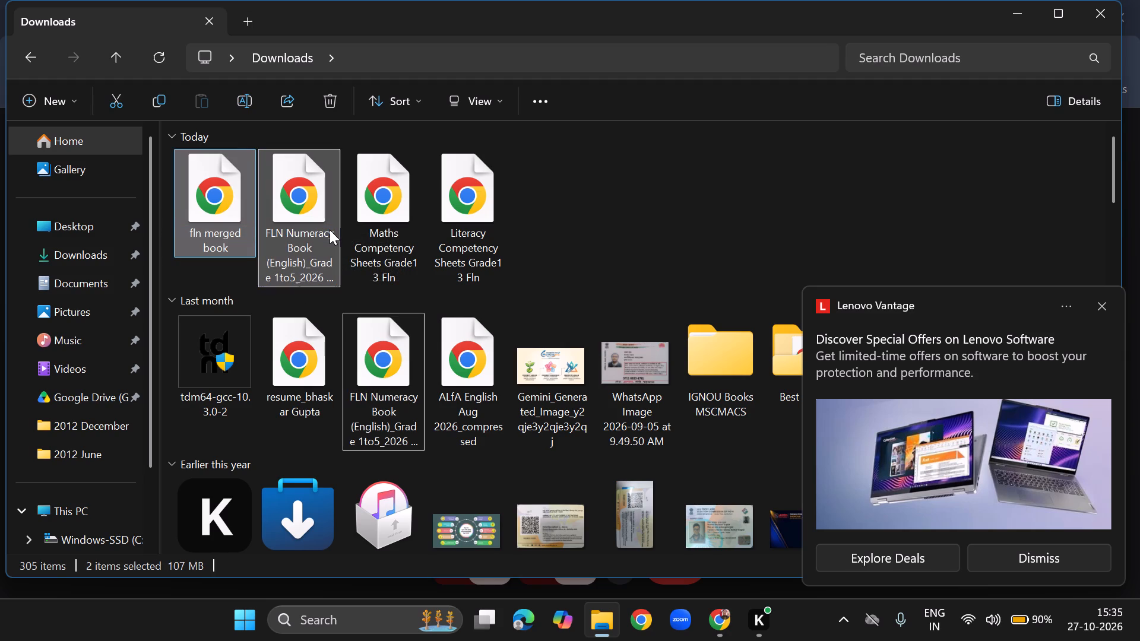
pyautogui.press('Delete')
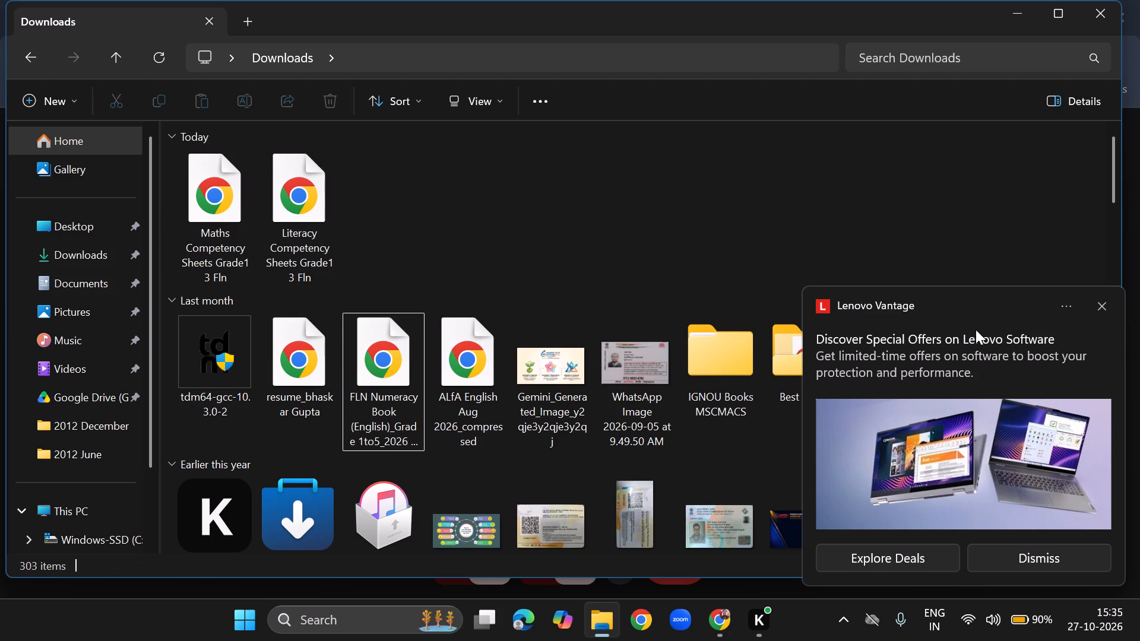
pyautogui.click(1100, 302)
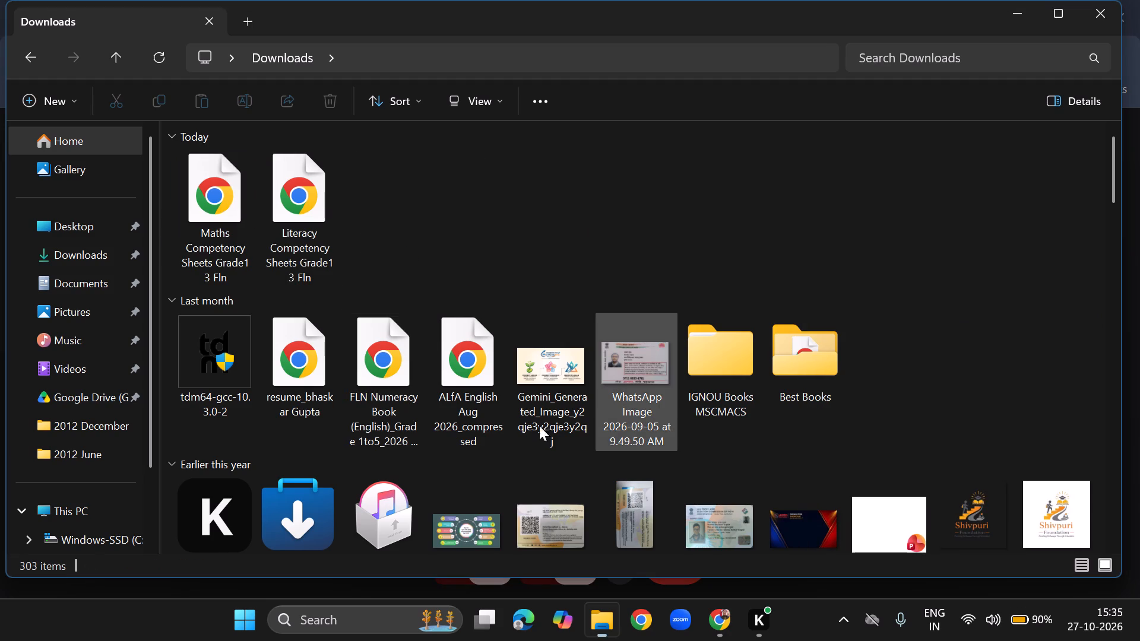
# Open the ALfA English Aug 2026_compressed PDF from Downloads, skim its opening pages and return to the cover.
pyautogui.doubleClick(469, 403)
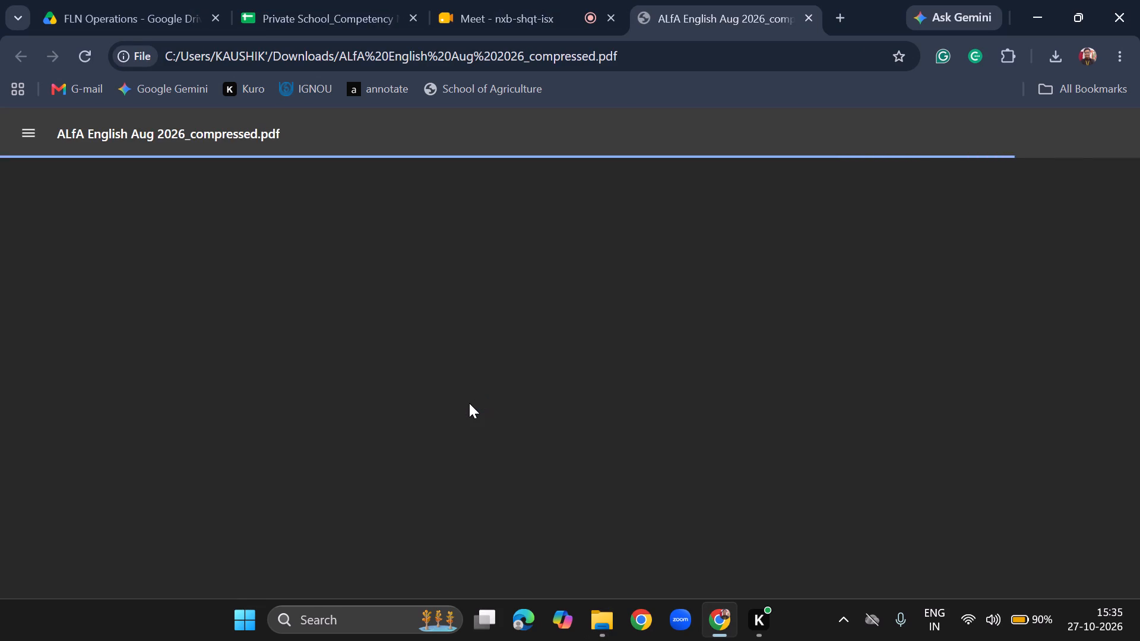
pyautogui.scroll(-2, 689, 392)
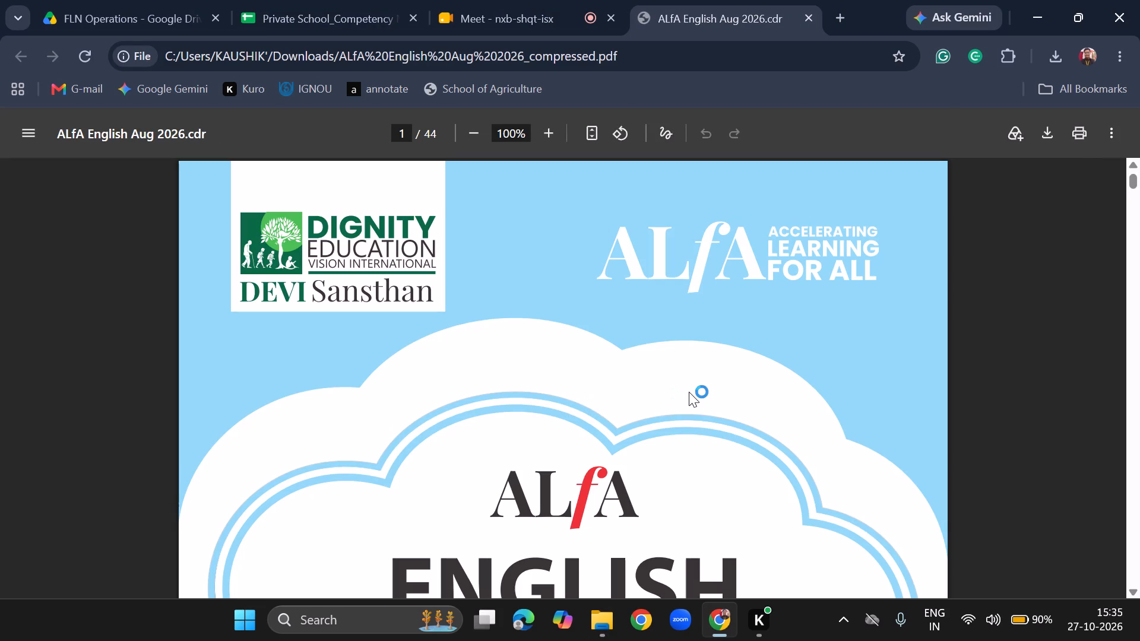
pyautogui.scroll(-7, 689, 392)
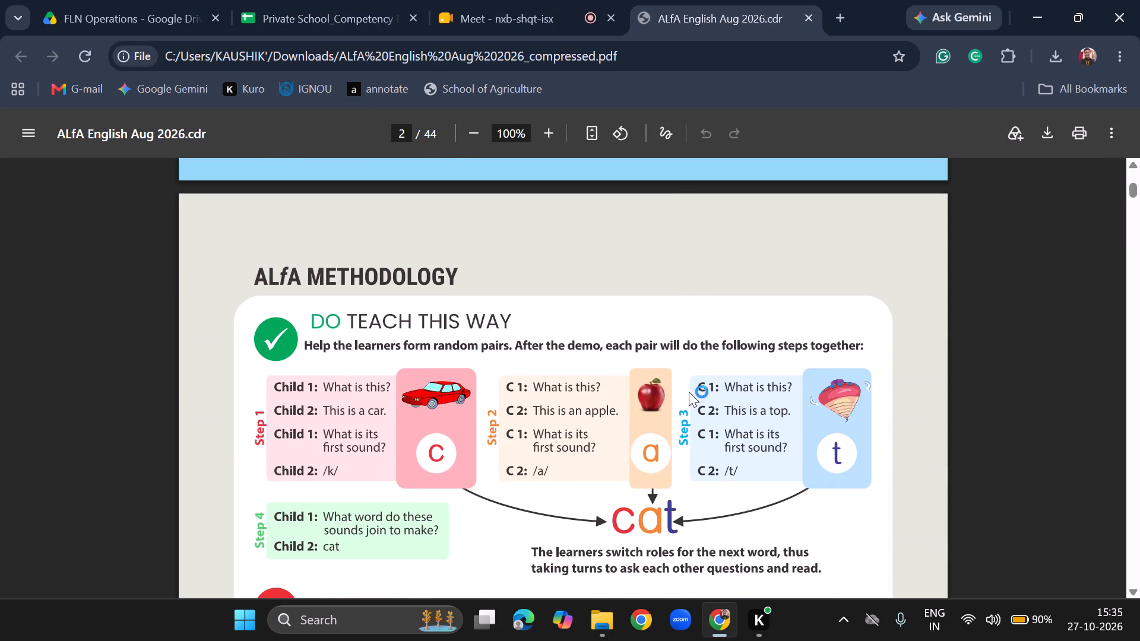
pyautogui.scroll(-6, 689, 392)
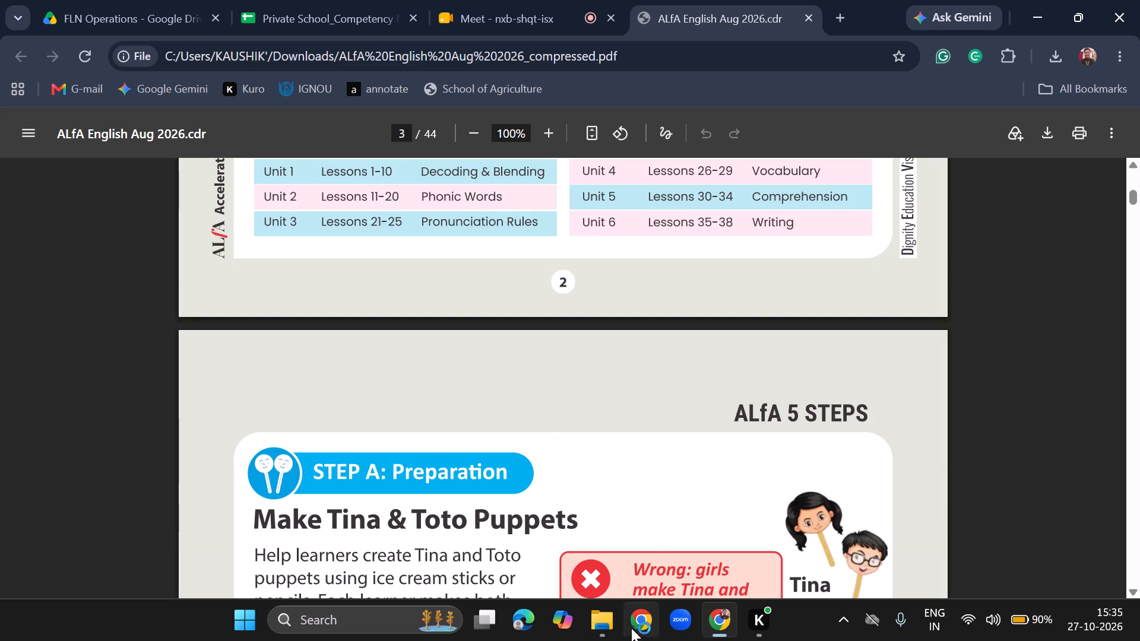
pyautogui.scroll(17, 691, 430)
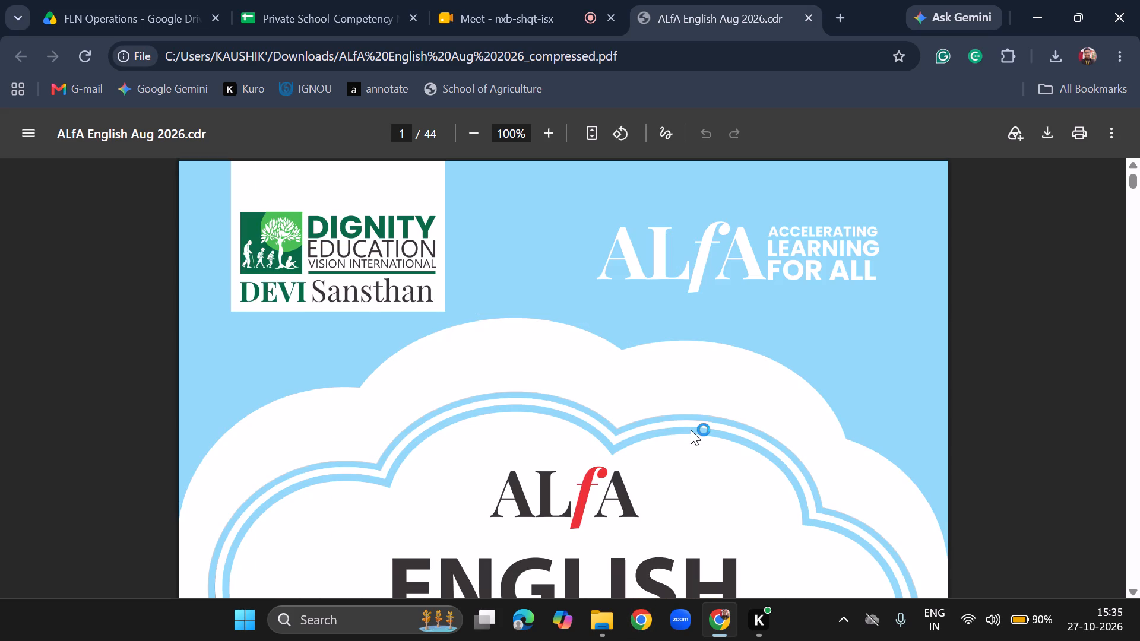
# Examine the ALfA English book's methodology and teaching-step pages up to page 4 at 67% zoom.
pyautogui.click(467, 129)
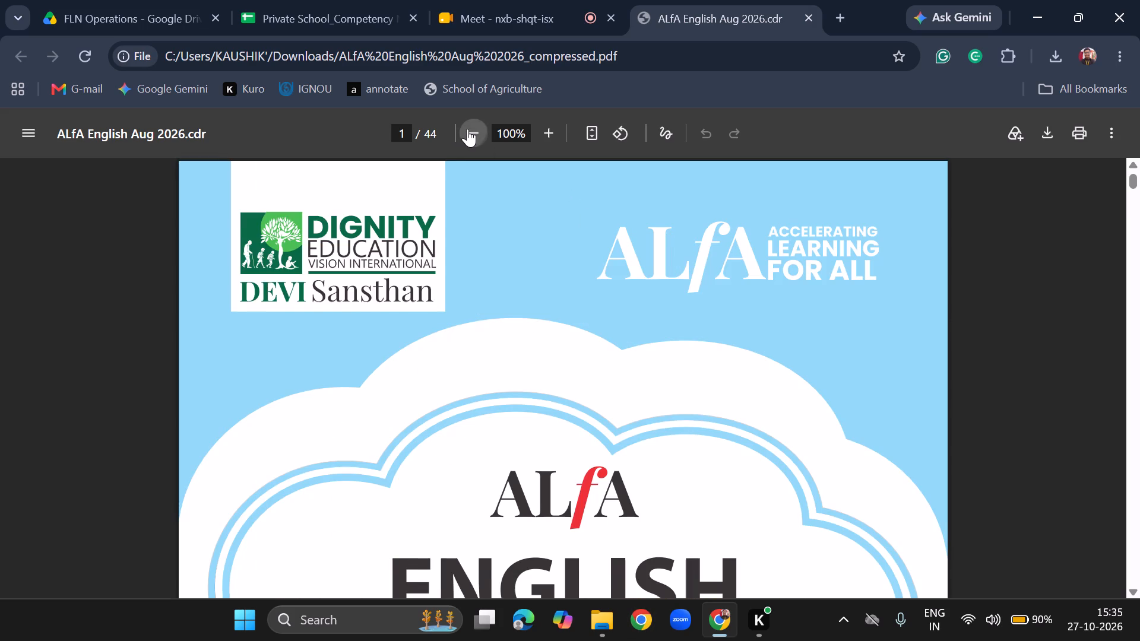
pyautogui.doubleClick(467, 129)
pyautogui.click(467, 129)
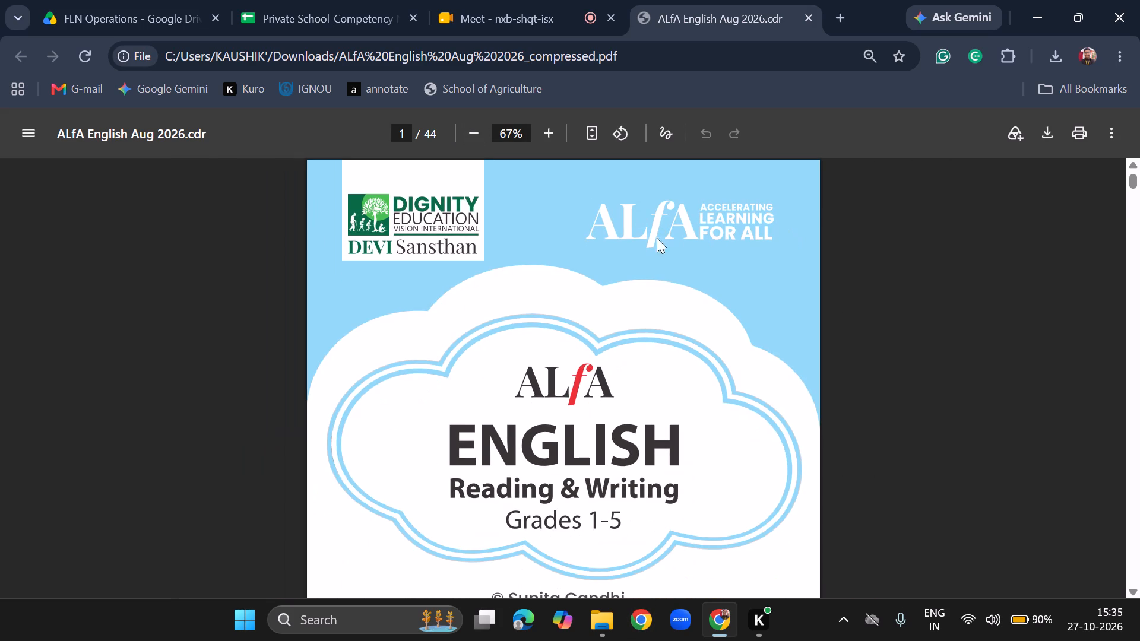
pyautogui.scroll(-9, 609, 367)
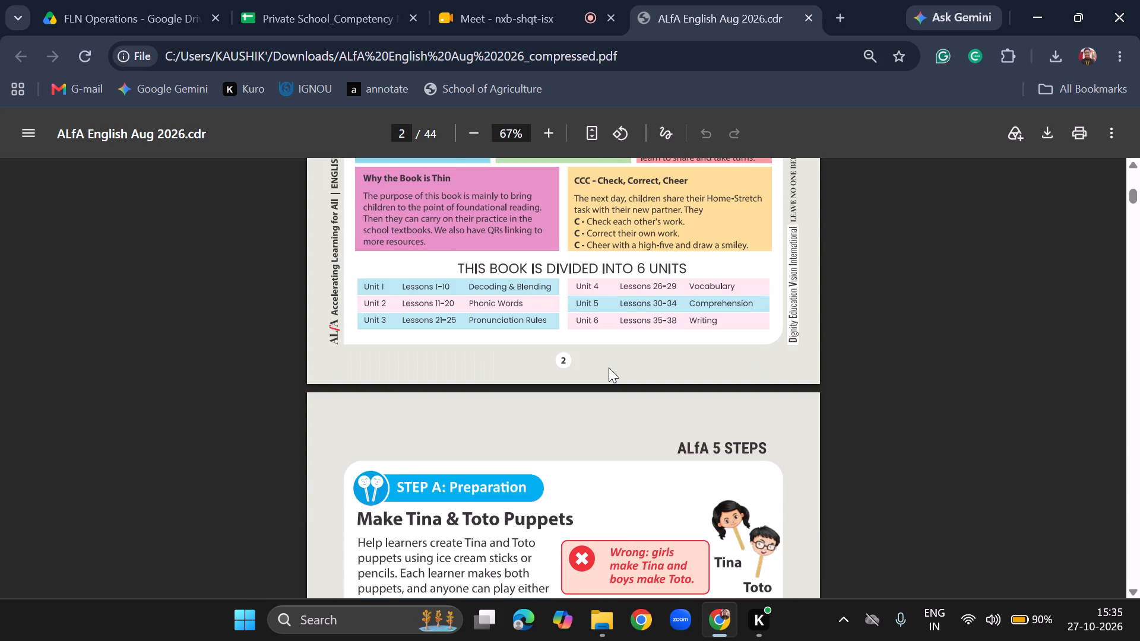
pyautogui.scroll(-9, 609, 367)
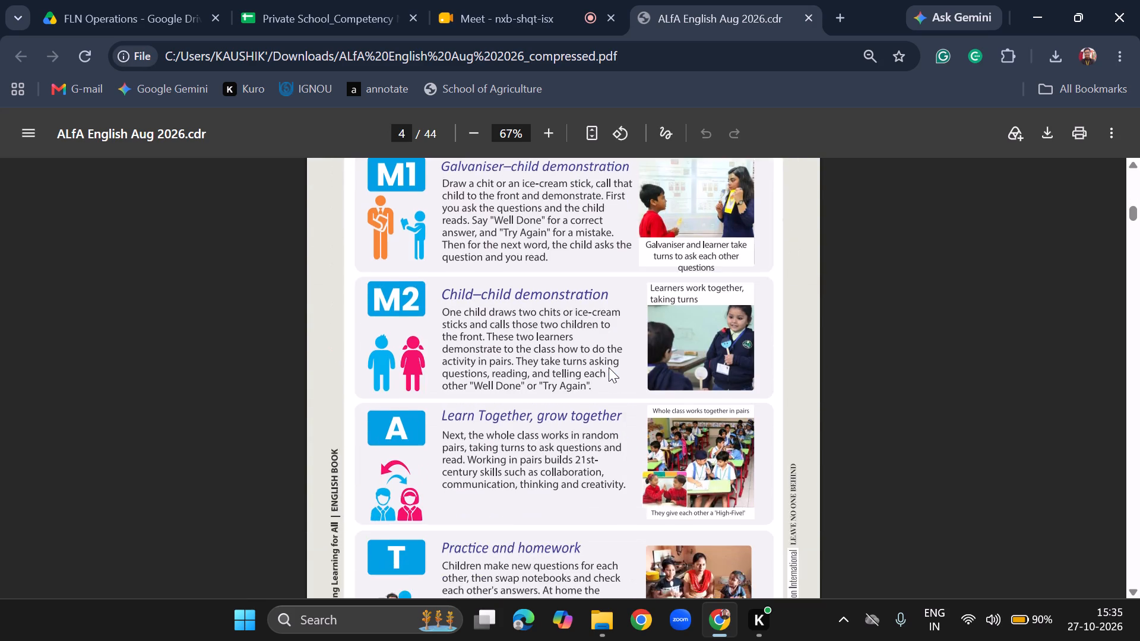
pyautogui.scroll(-1, 609, 367)
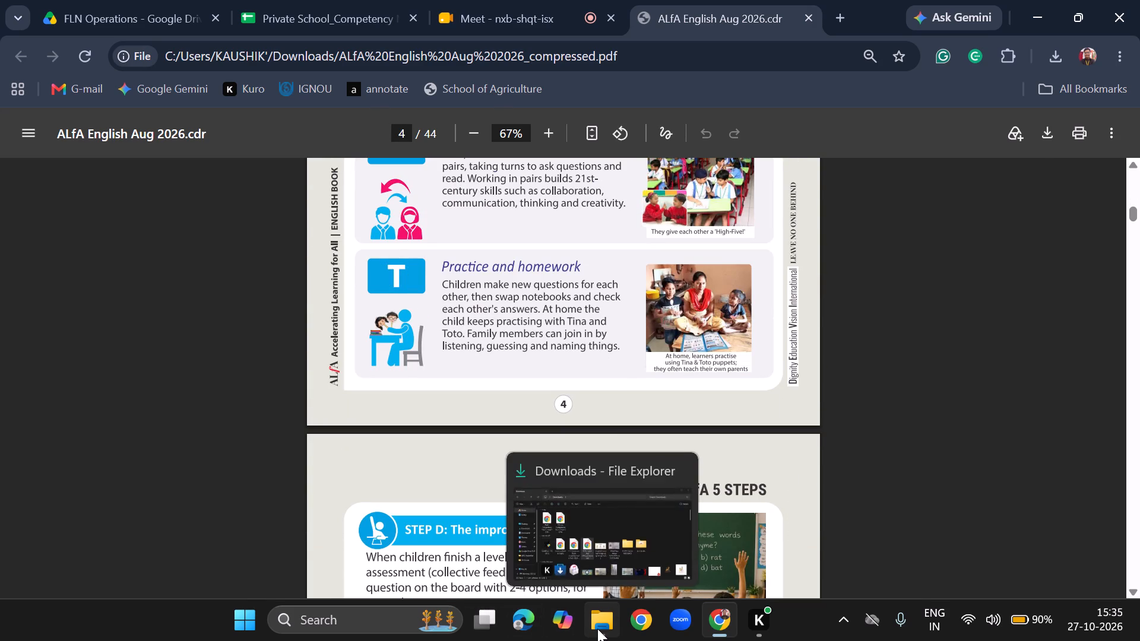
# Open last month's FLN Numeracy Book (English) Grade 1to5 PDF from Downloads and set its zoom to 50%.
pyautogui.click(597, 629)
pyautogui.doubleClick(373, 429)
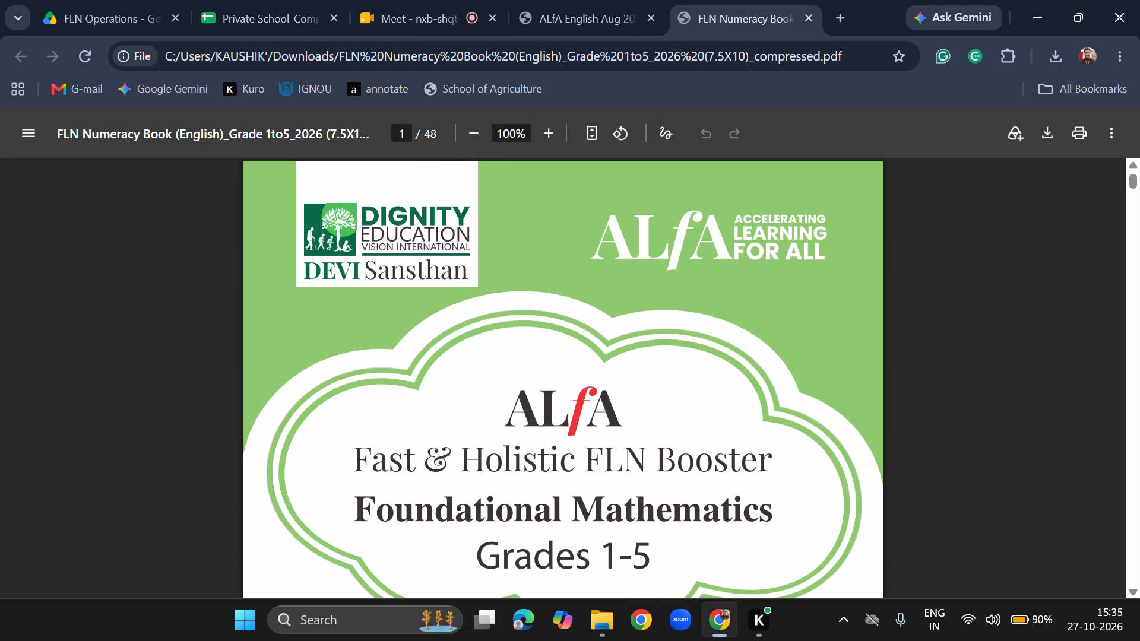
pyautogui.tripleClick(465, 138)
pyautogui.click(465, 138)
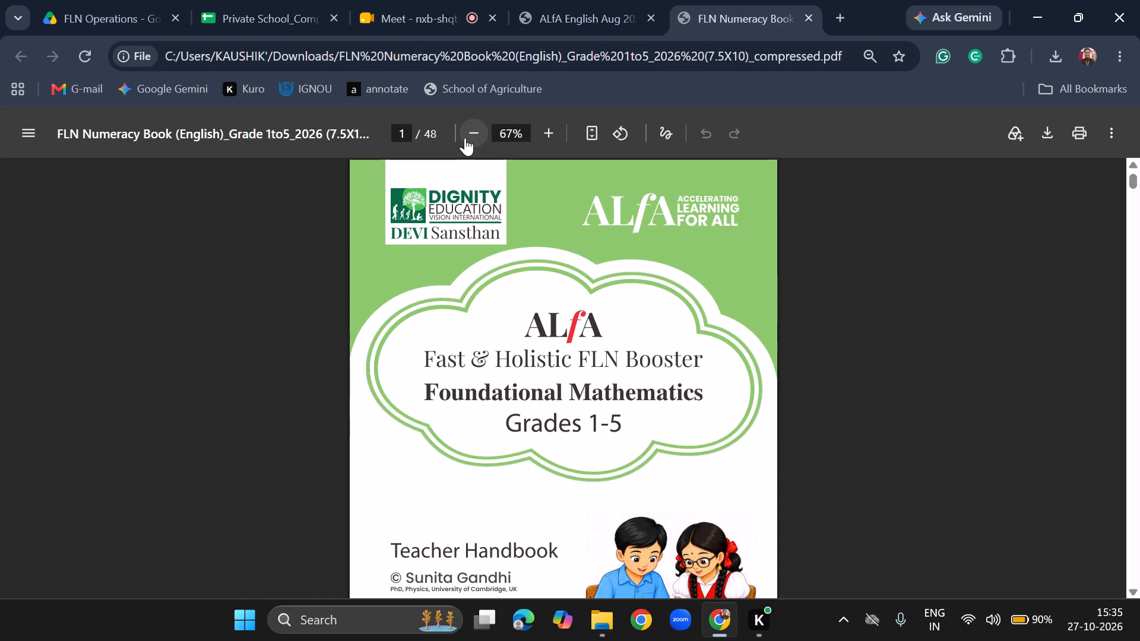
pyautogui.click(465, 138)
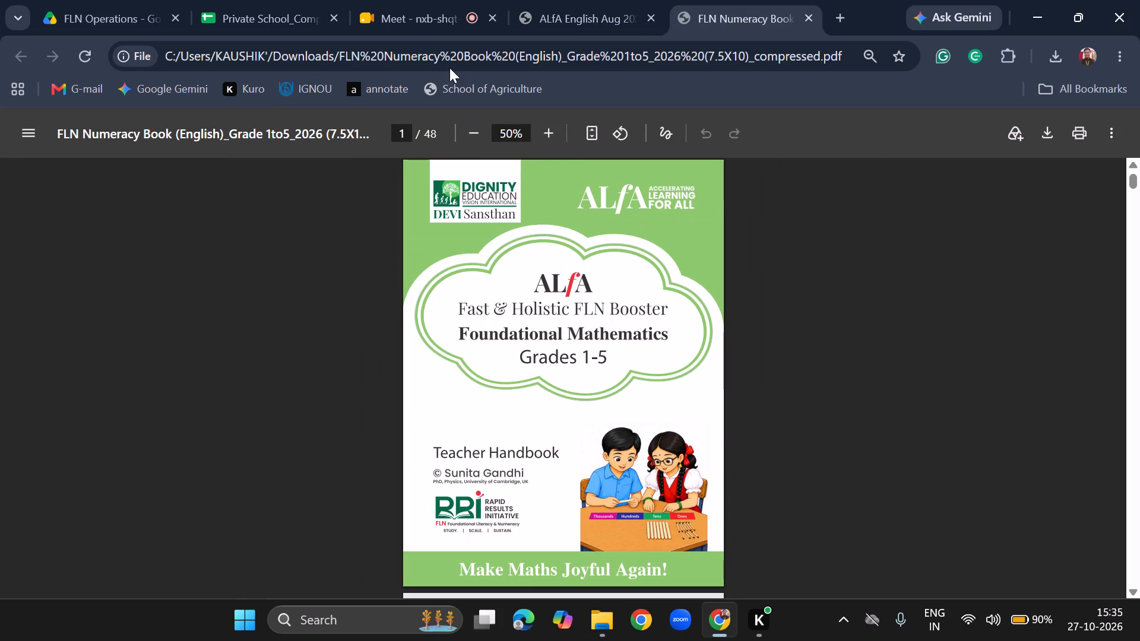
# Return to the ALfA English PDF, set its zoom to 50% and go back to its cover page.
pyautogui.click(553, 12)
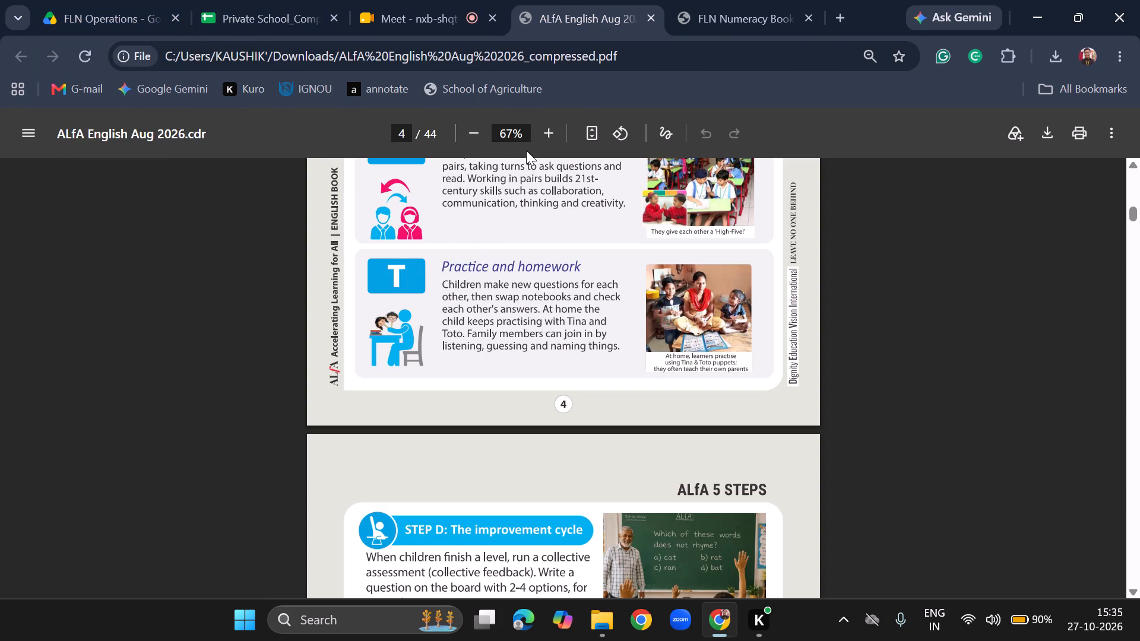
pyautogui.click(477, 134)
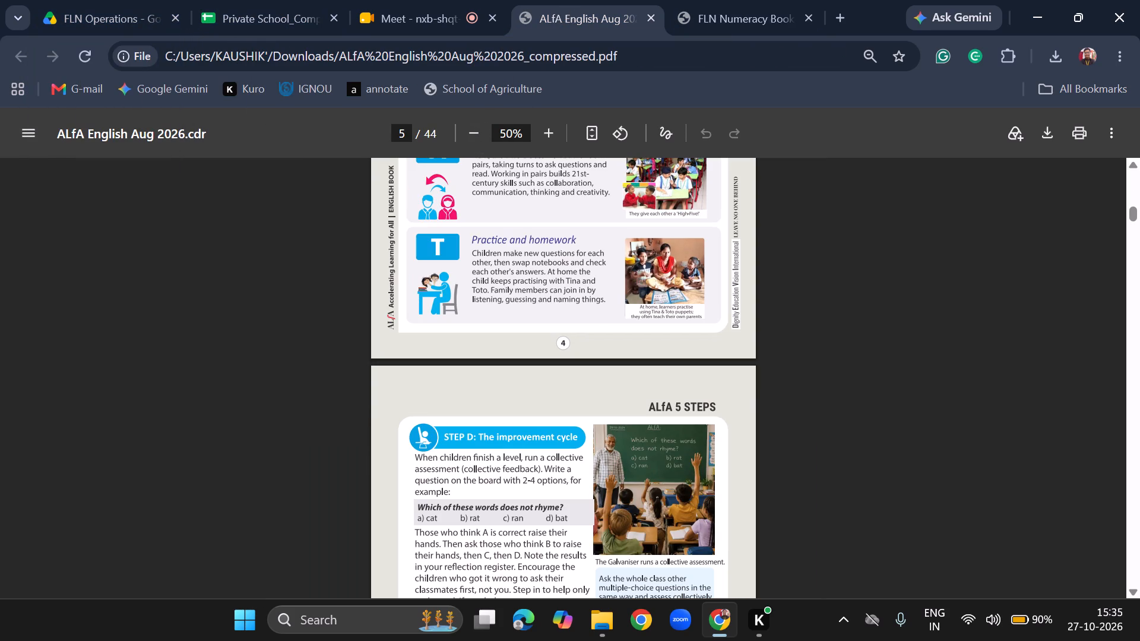
pyautogui.click(623, 478)
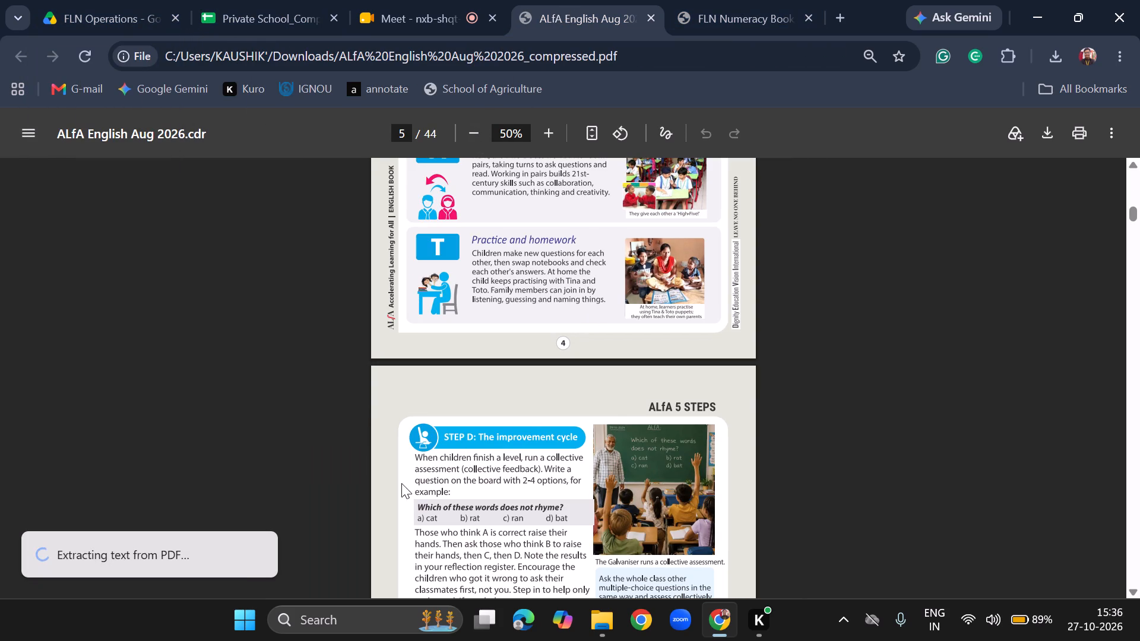
pyautogui.scroll(18, 578, 379)
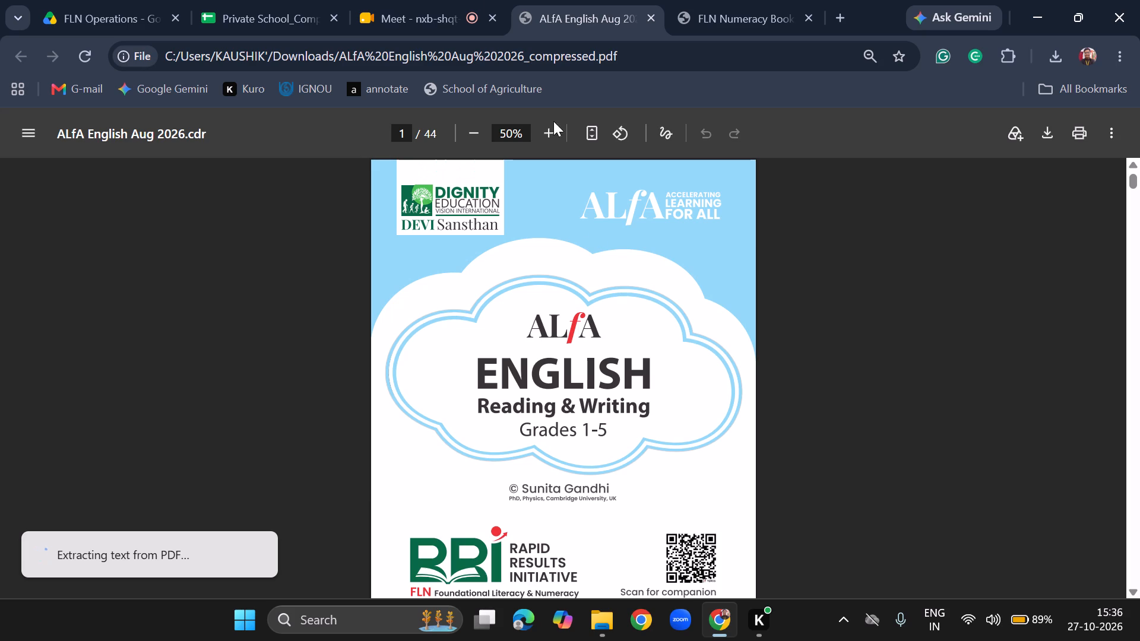
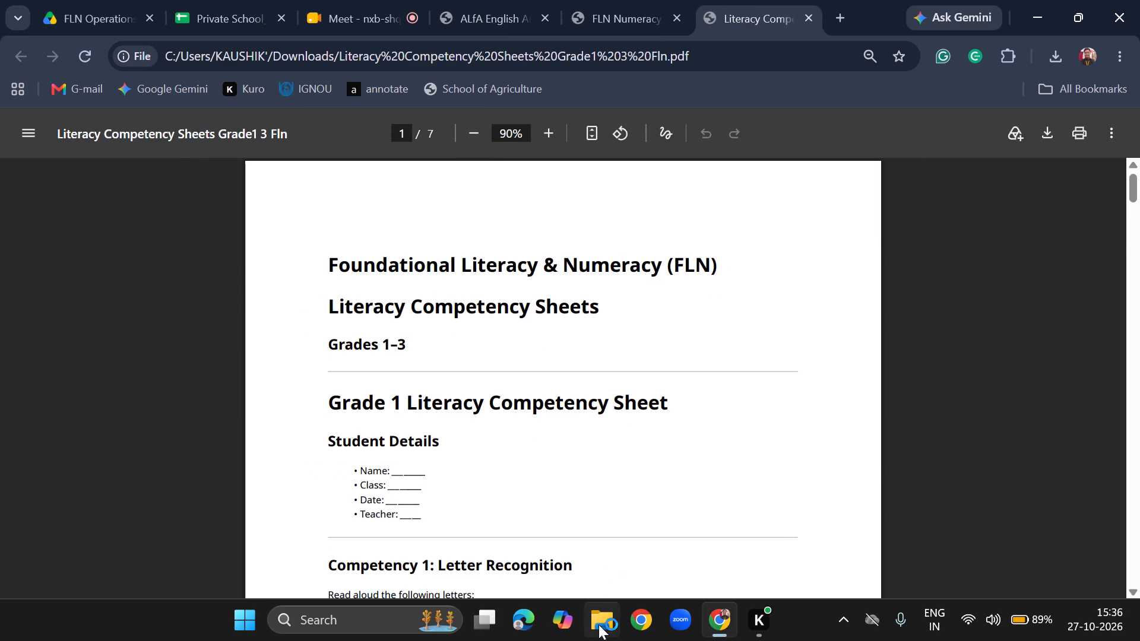
# Open the Maths Competency Sheets Grade1 3 Fln PDF from Downloads and set its zoom to 80%.
pyautogui.click(599, 623)
pyautogui.doubleClick(188, 215)
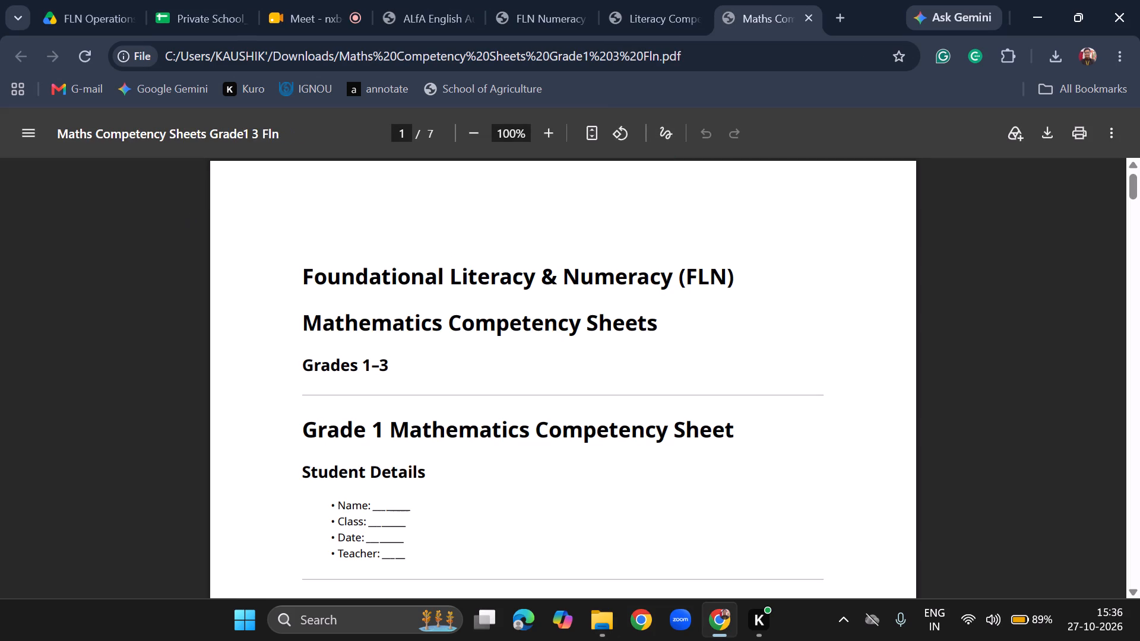
pyautogui.doubleClick(476, 136)
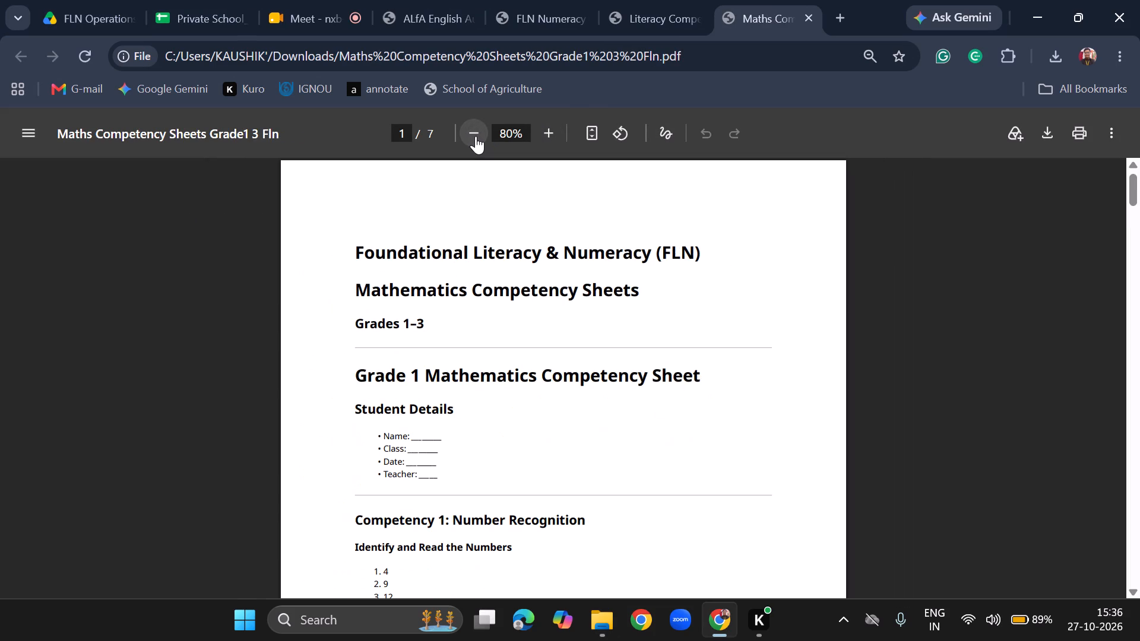
# Return to the Literacy Competency Sheets Grade1 3 Fln PDF and set its zoom to 80%.
pyautogui.click(673, 20)
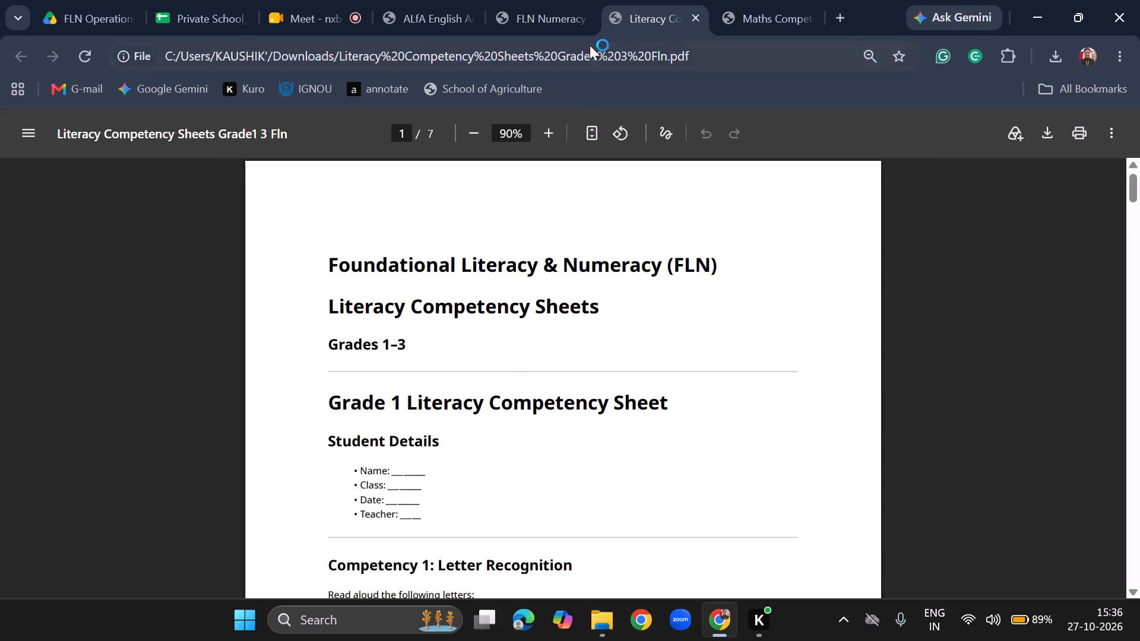
pyautogui.click(478, 137)
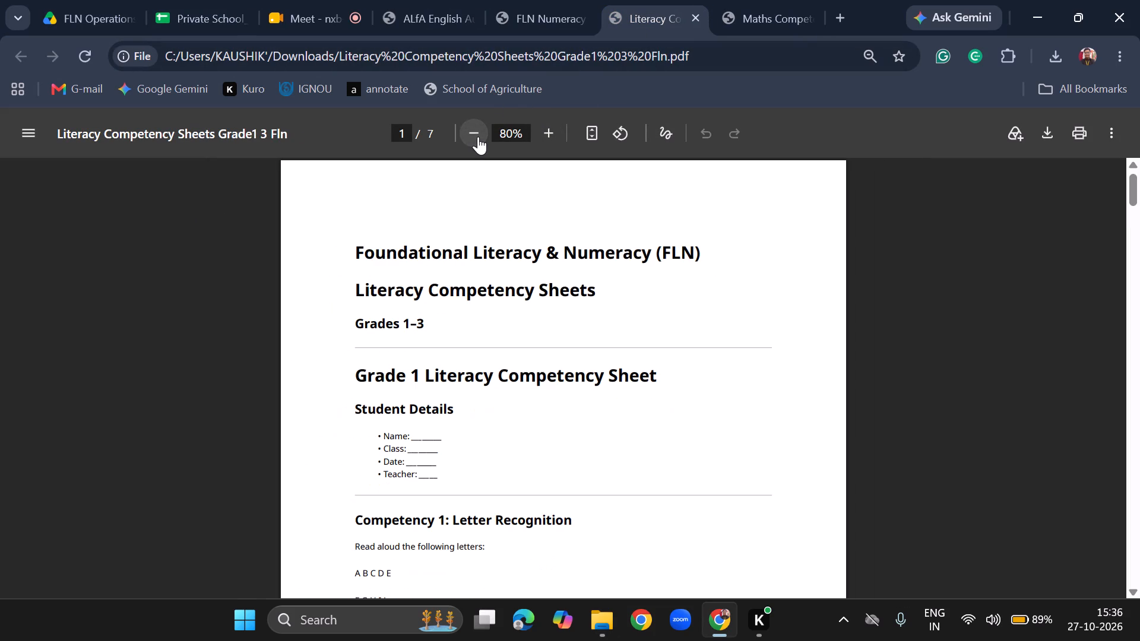
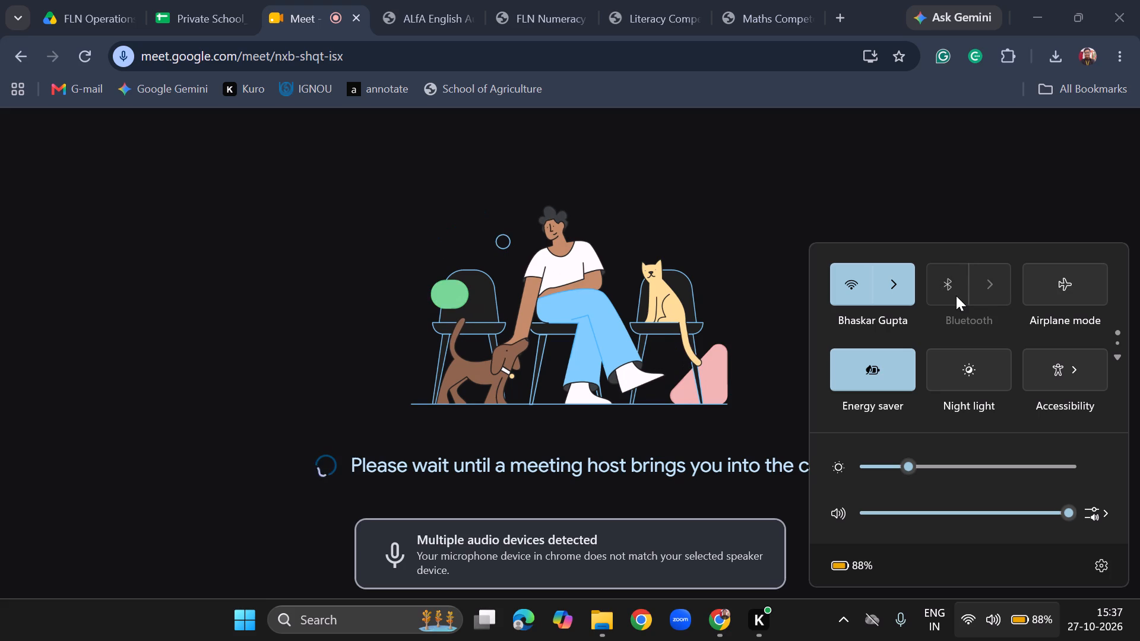
# Connect the AirBass Earbuds to the computer over Bluetooth for the meeting audio.
pyautogui.click(987, 299)
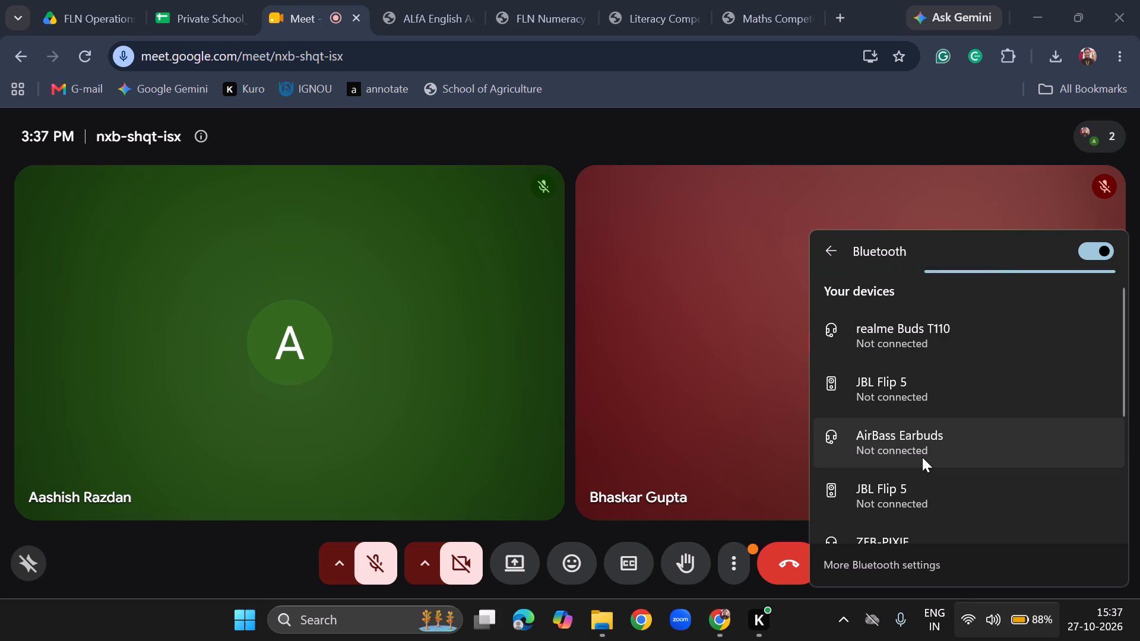
pyautogui.click(922, 457)
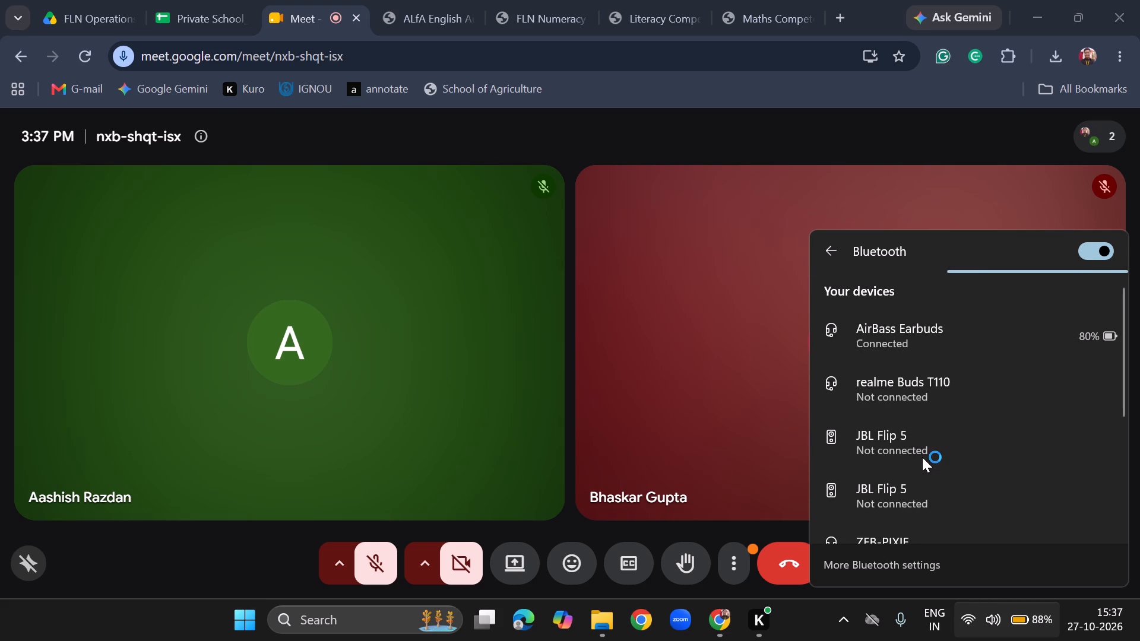
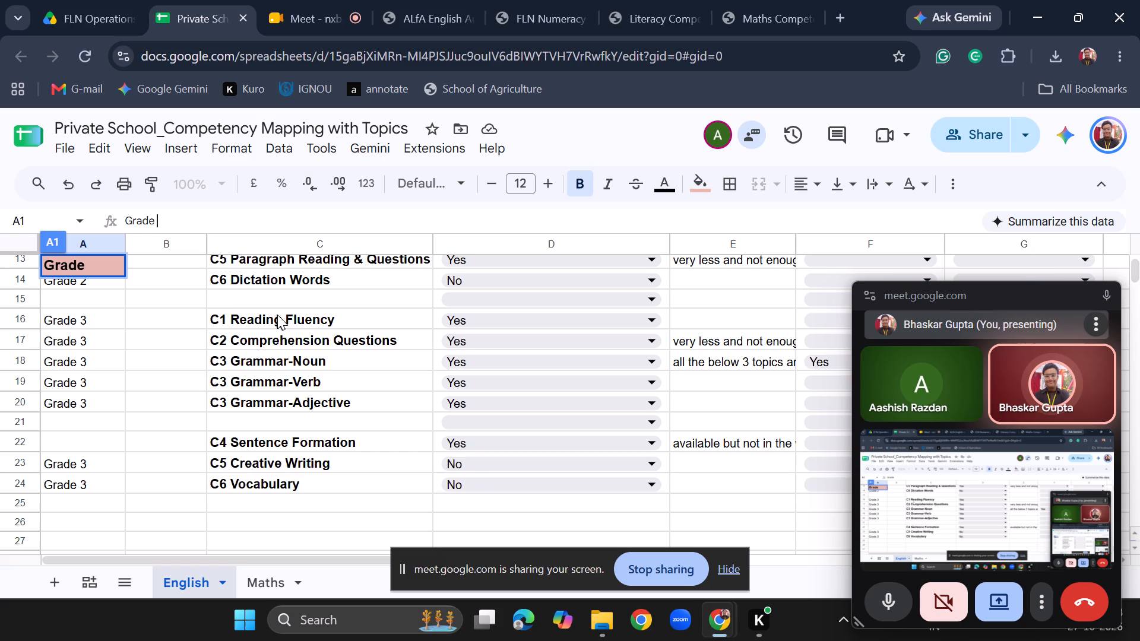
# Review the Grade 3 competencies from C1 Reading Fluency to C6 Vocabulary on the English sheet, along with Grade 2's C3 Opposite Words.
pyautogui.moveTo(282, 312); pyautogui.dragTo(280, 496)
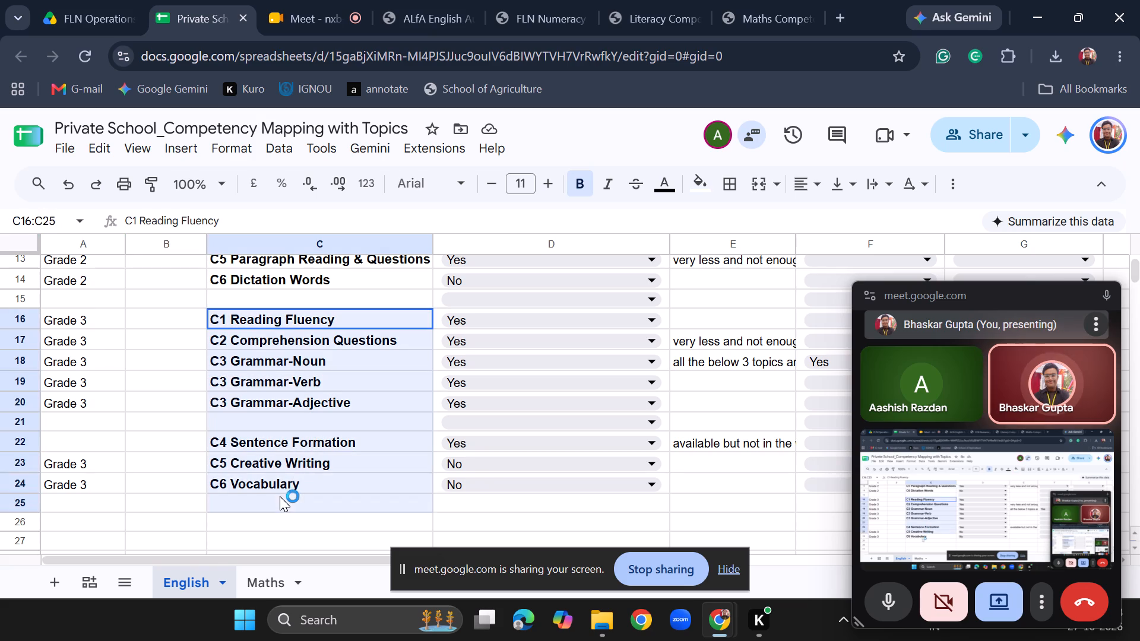
pyautogui.moveTo(280, 496); pyautogui.dragTo(280, 493)
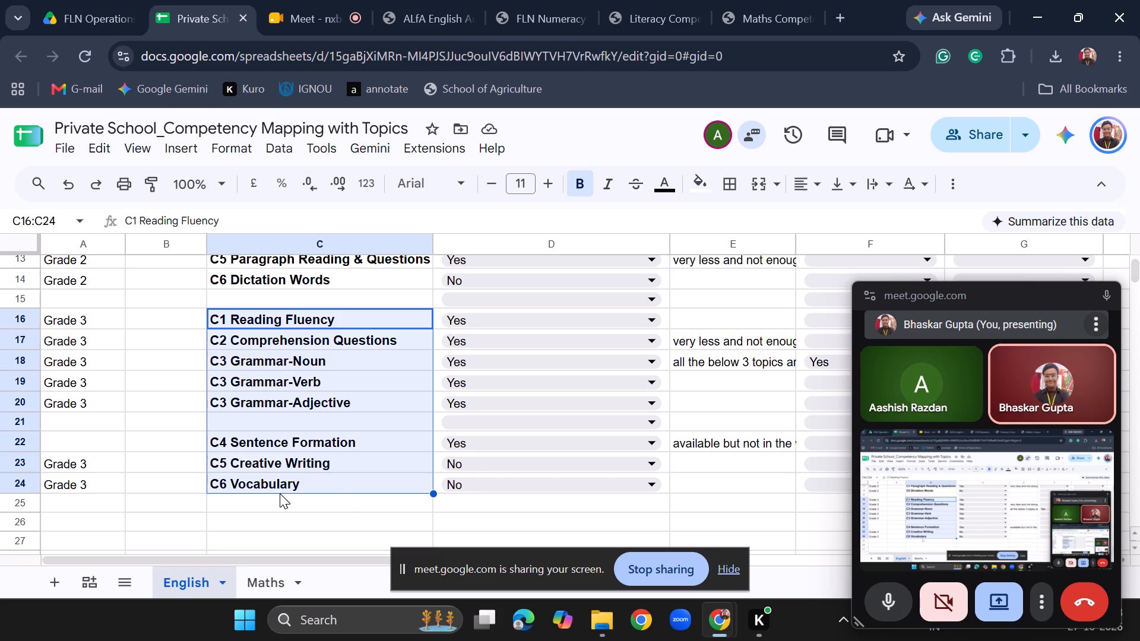
pyautogui.click(340, 490)
pyautogui.scroll(1, 340, 490)
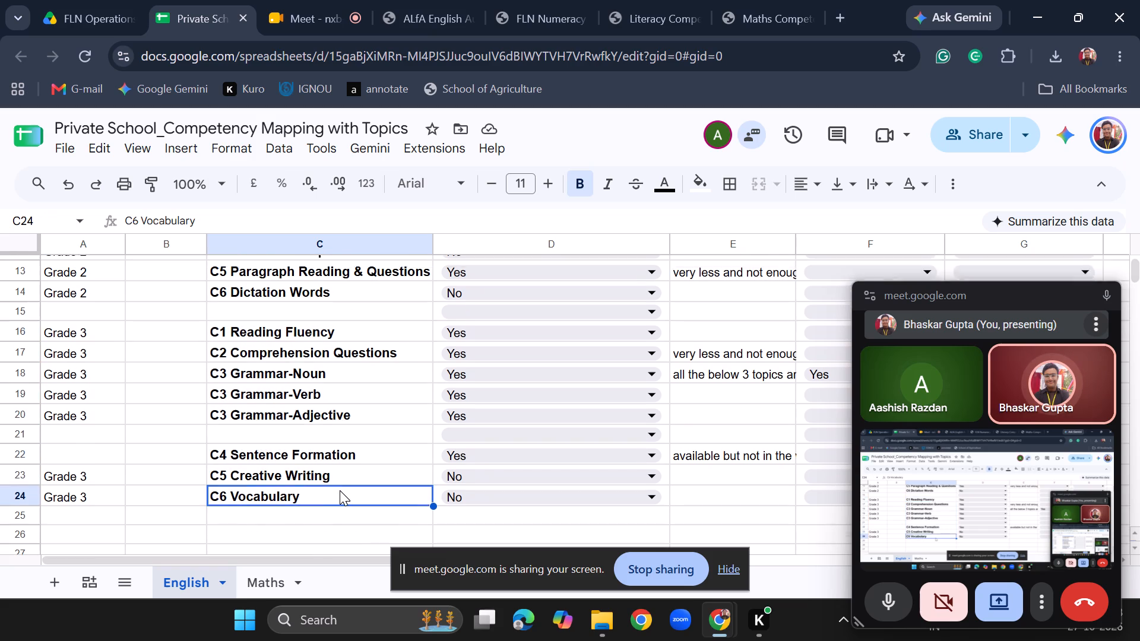
pyautogui.scroll(1, 340, 490)
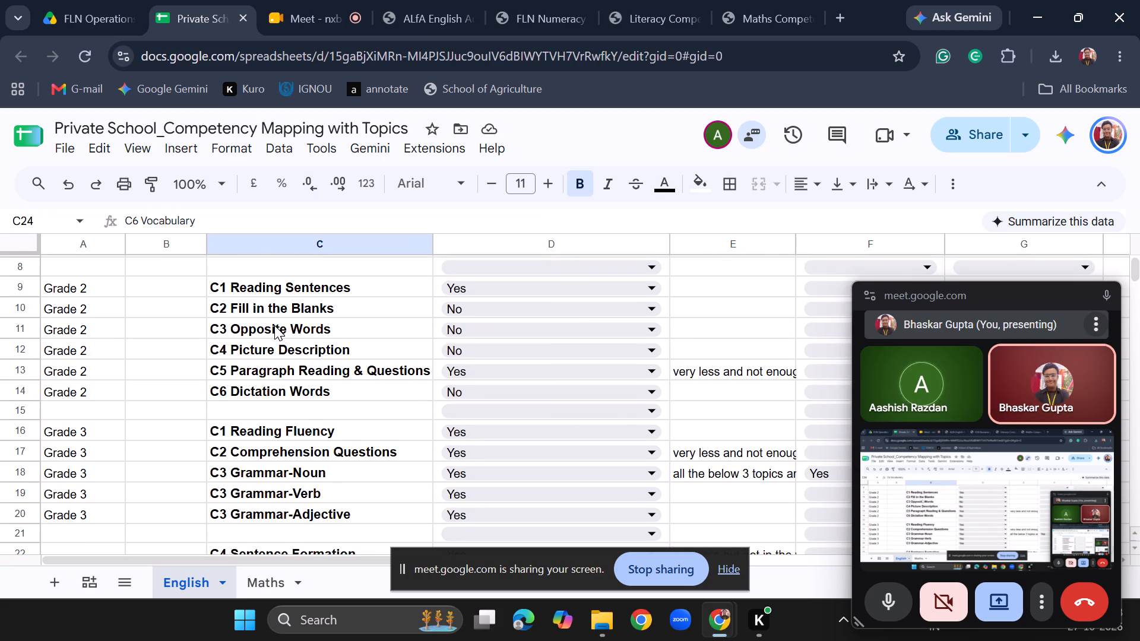
pyautogui.click(277, 323)
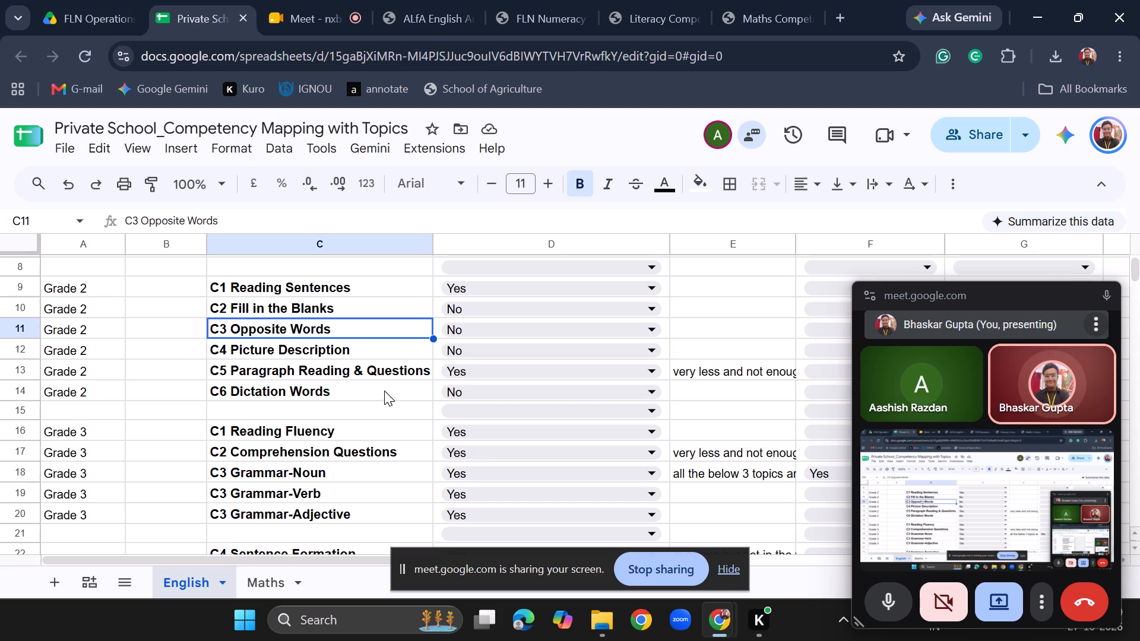
pyautogui.scroll(-1, 385, 383)
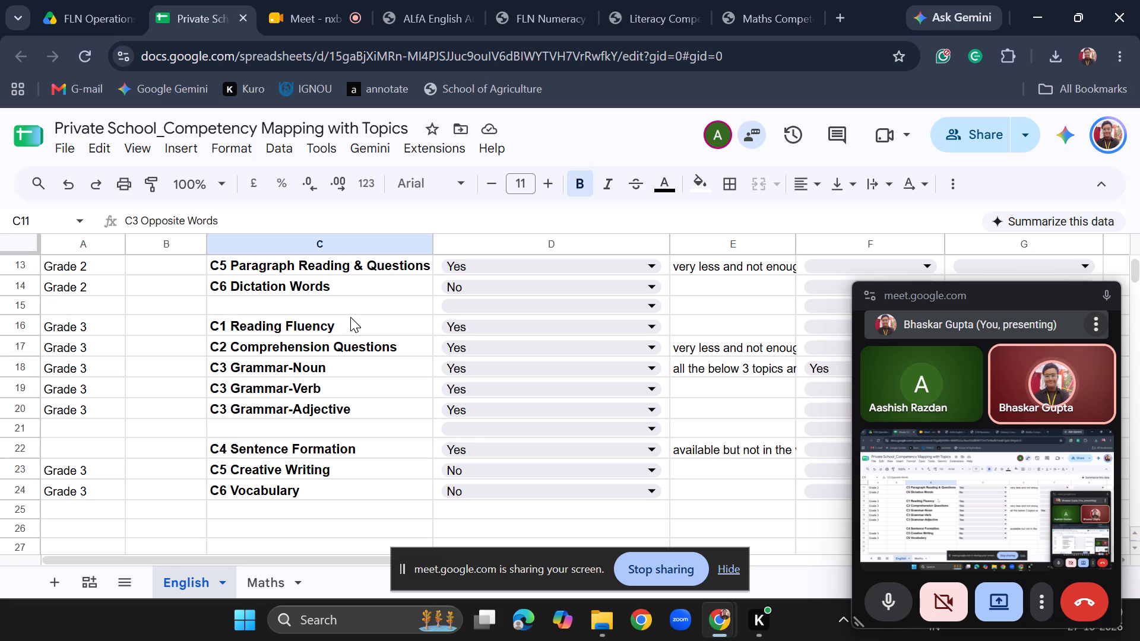
pyautogui.moveTo(246, 323); pyautogui.dragTo(321, 482)
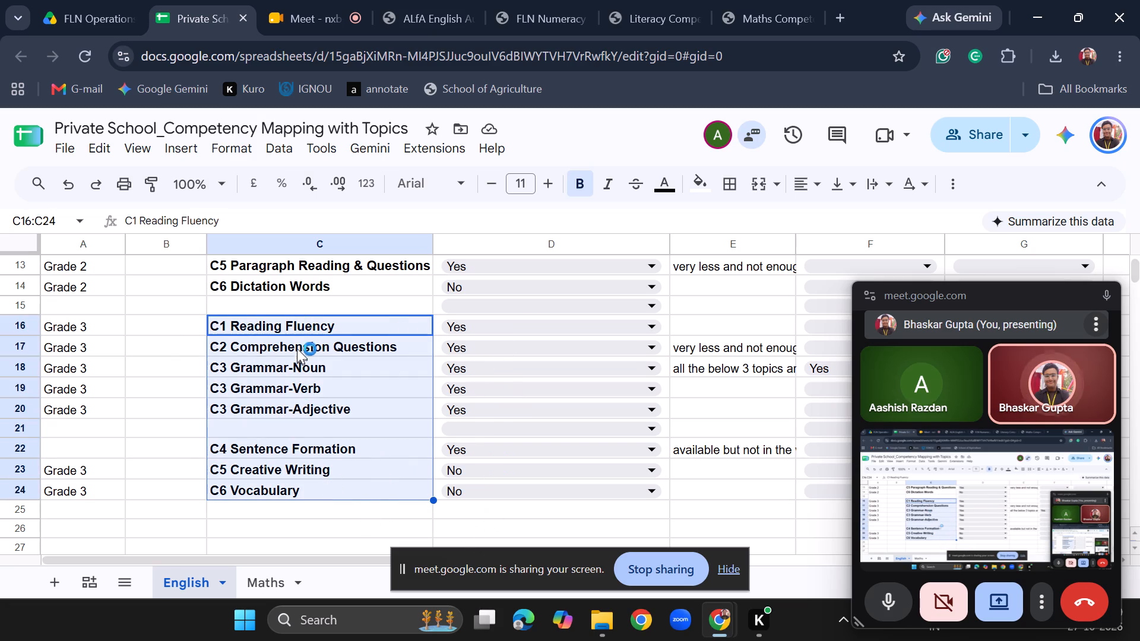
pyautogui.click(294, 304)
pyautogui.click(268, 504)
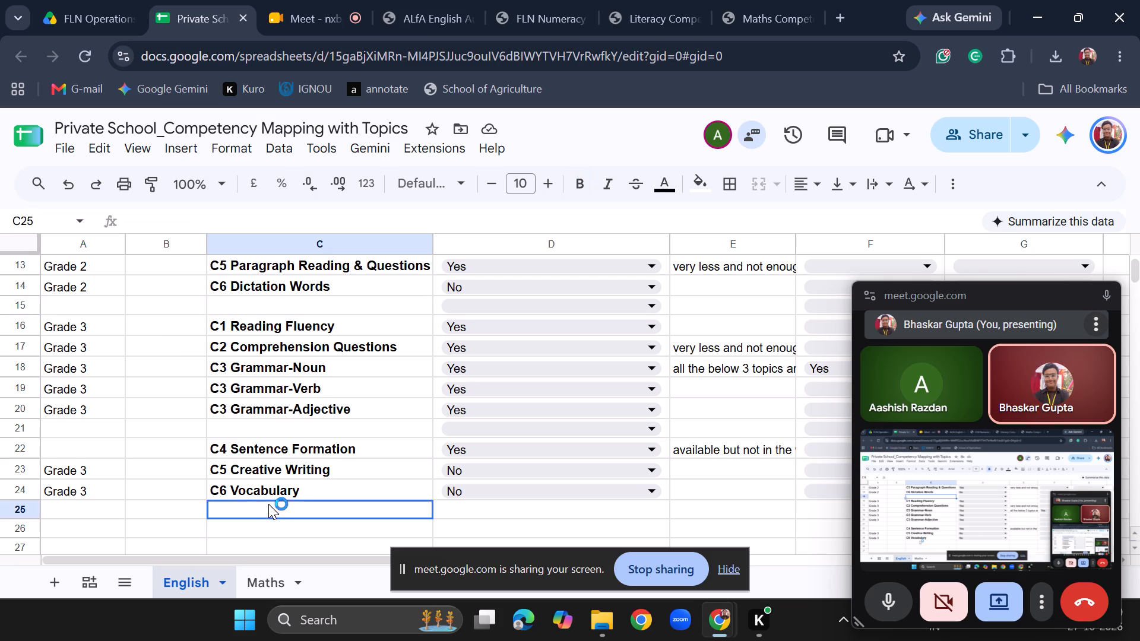
# Examine the English competency list from Grade 1 through Grade 3, including the DEVI book, Lesson Plan and completion columns.
pyautogui.scroll(2, 142, 480)
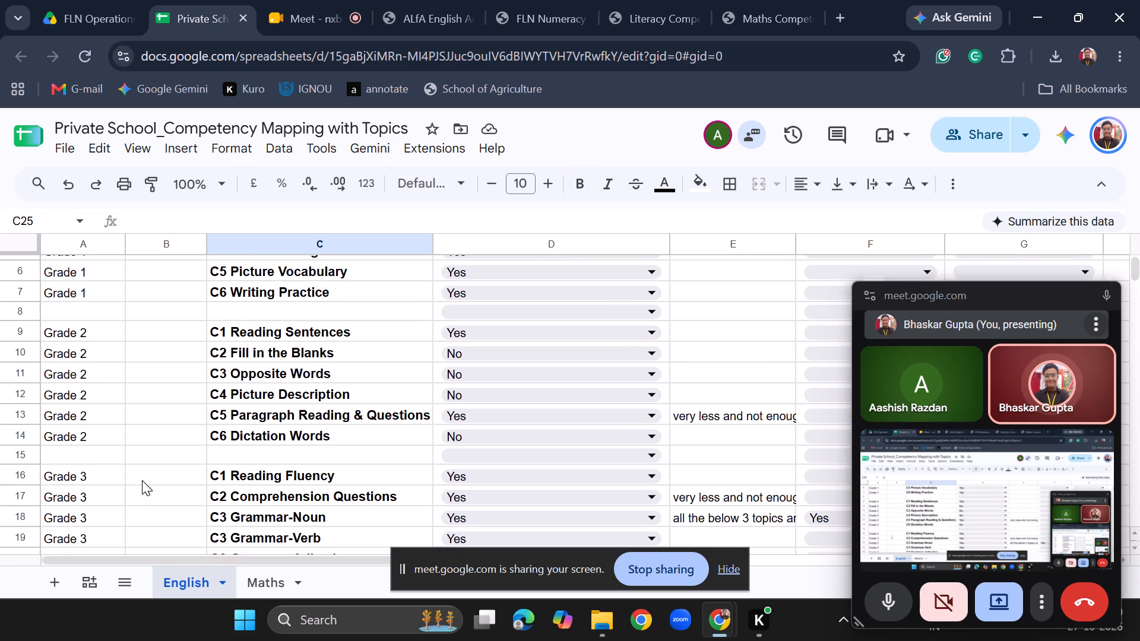
pyautogui.scroll(1, 142, 480)
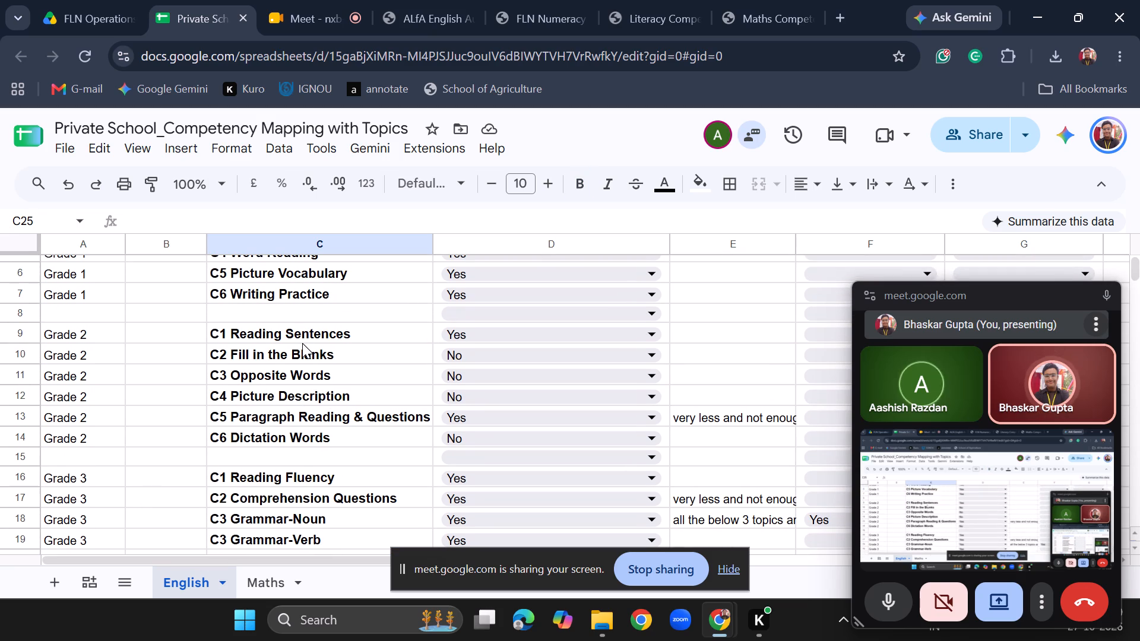
pyautogui.scroll(1, 302, 343)
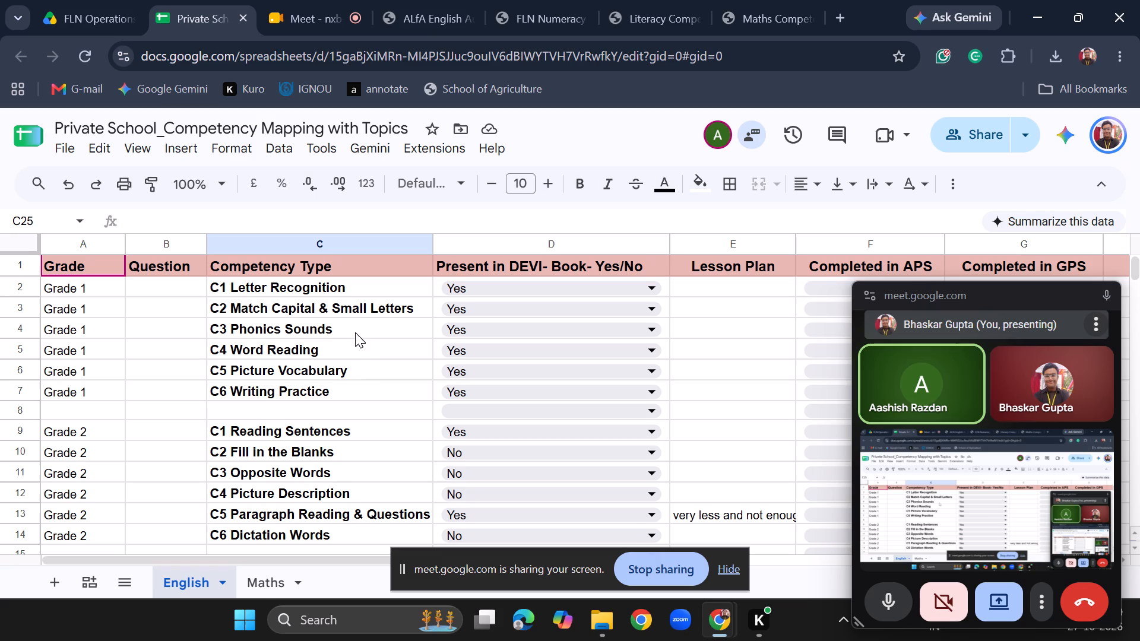
pyautogui.scroll(-2, 396, 383)
pyautogui.scroll(1, 396, 383)
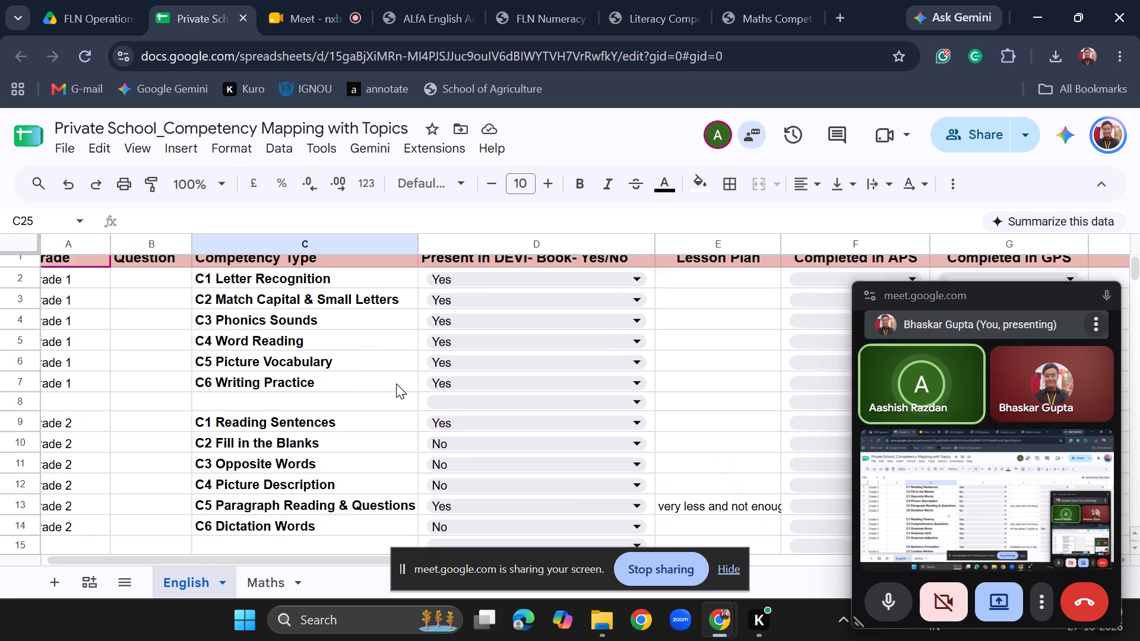
pyautogui.scroll(1, 396, 383)
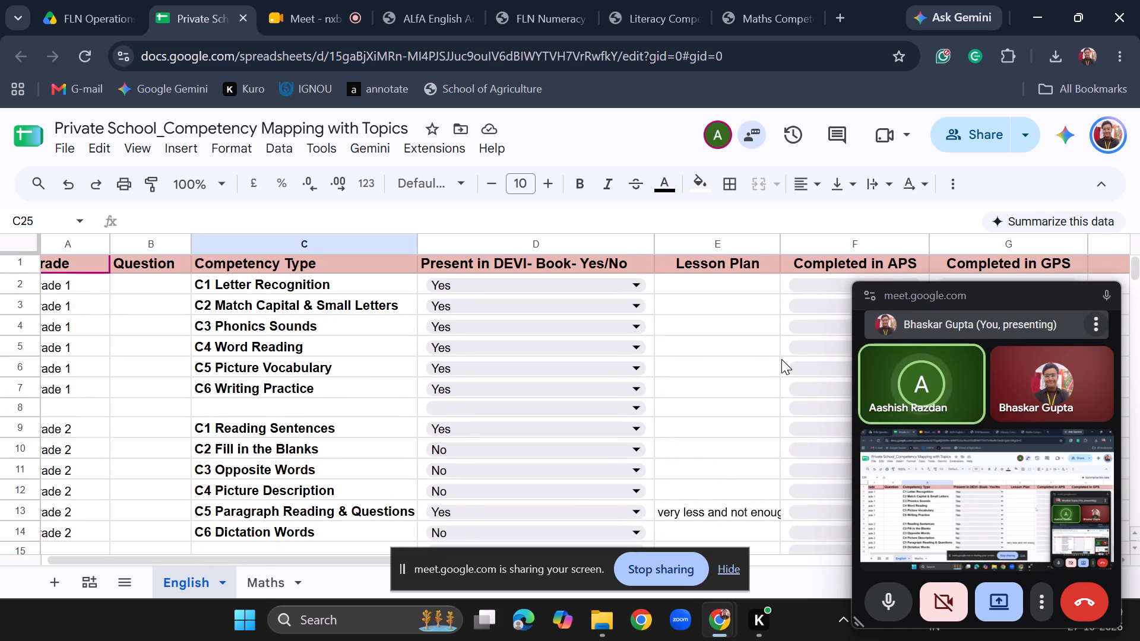
pyautogui.scroll(1, 729, 367)
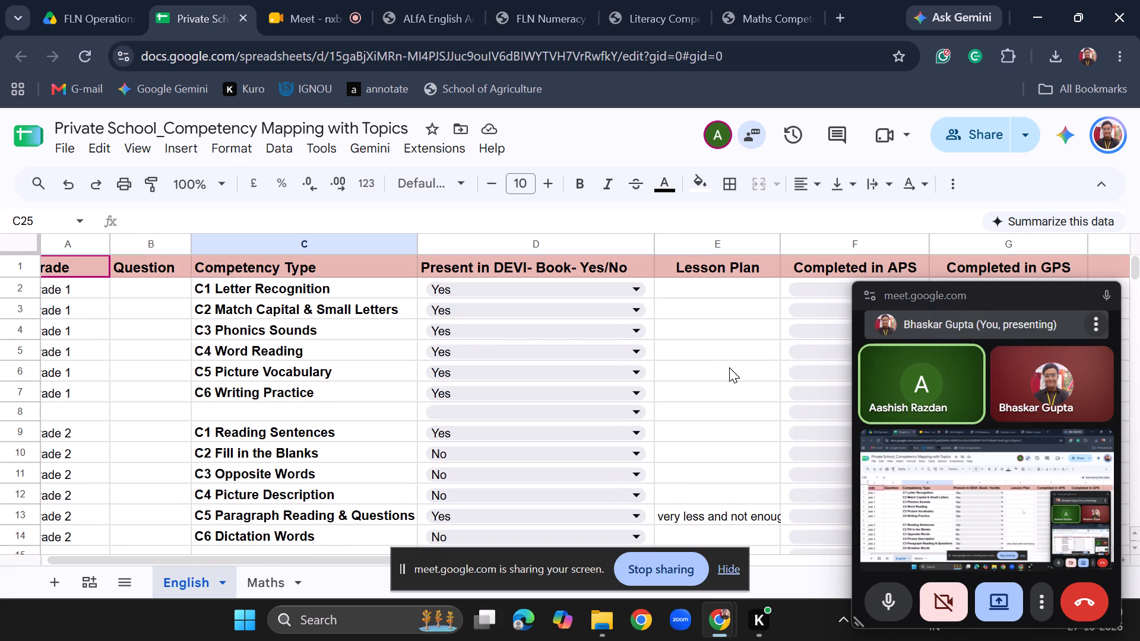
pyautogui.scroll(1, 729, 367)
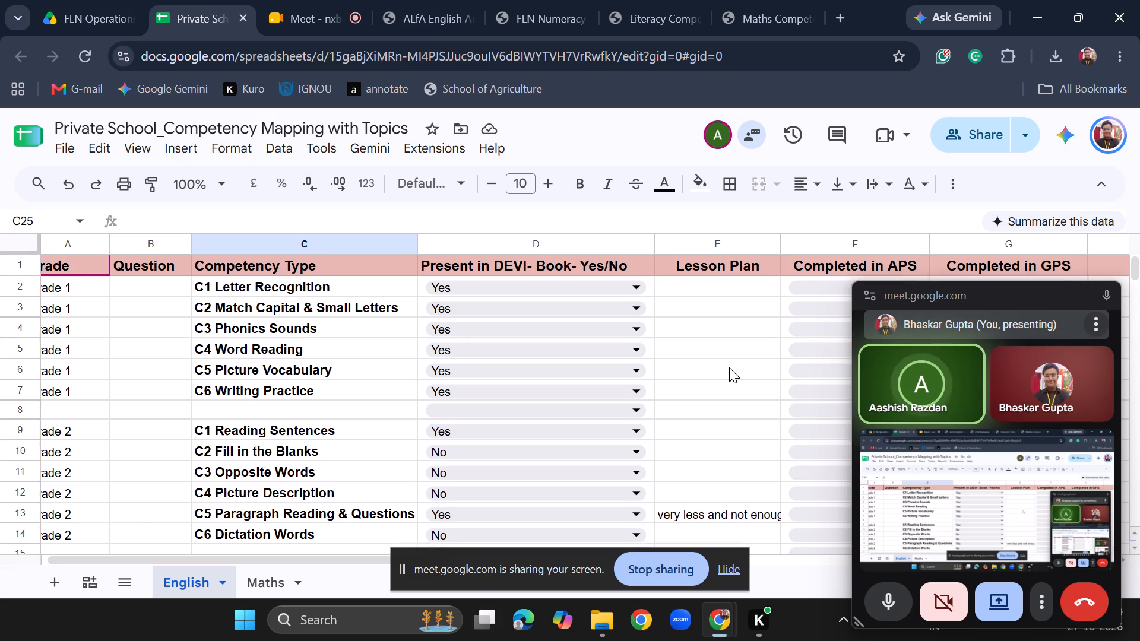
pyautogui.scroll(1, 729, 367)
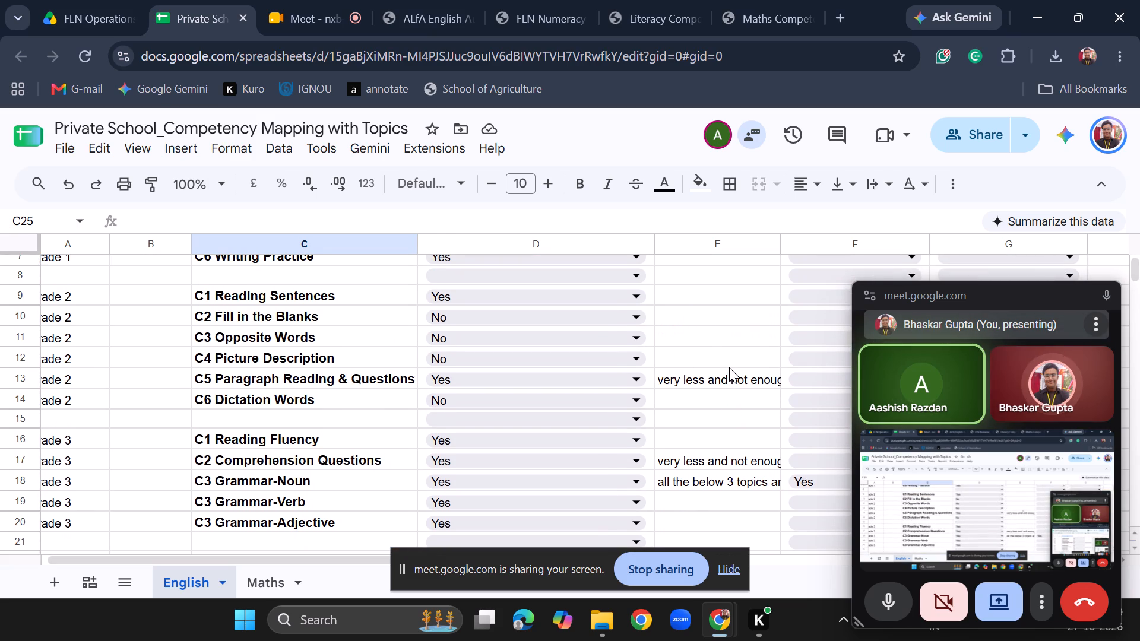
pyautogui.scroll(2, 729, 367)
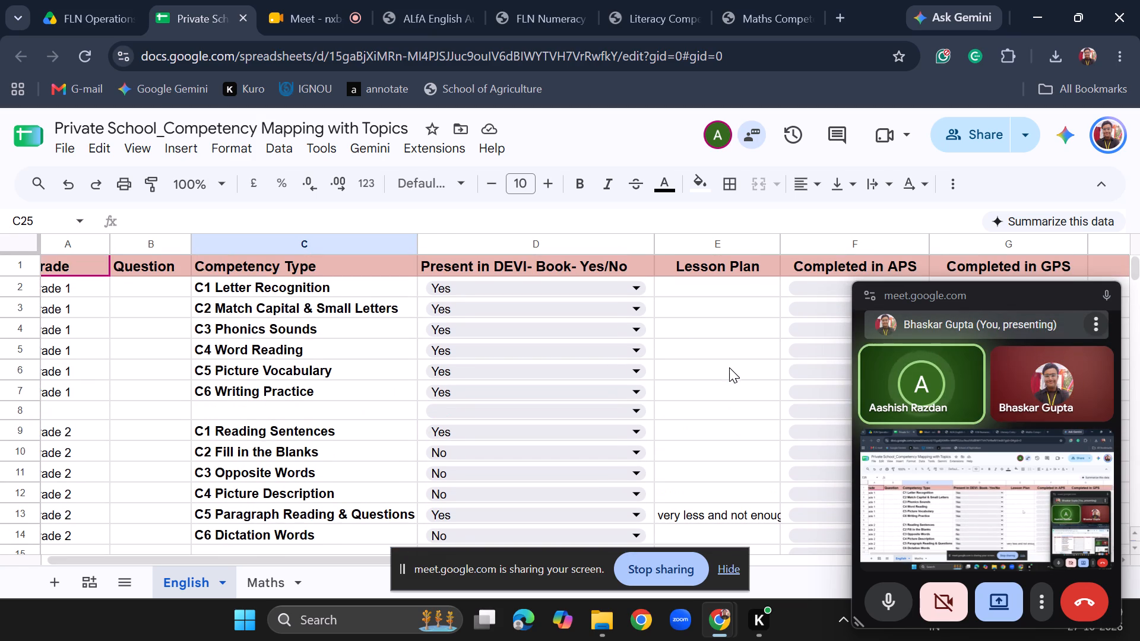
pyautogui.click(309, 290)
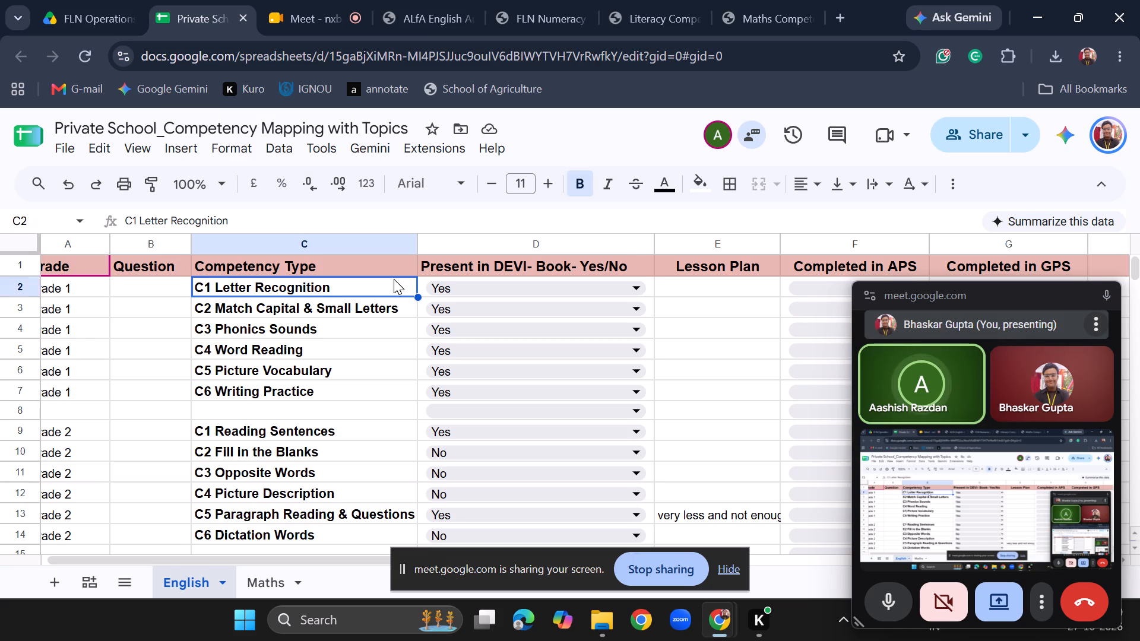
pyautogui.click(720, 353)
pyautogui.scroll(1, 720, 353)
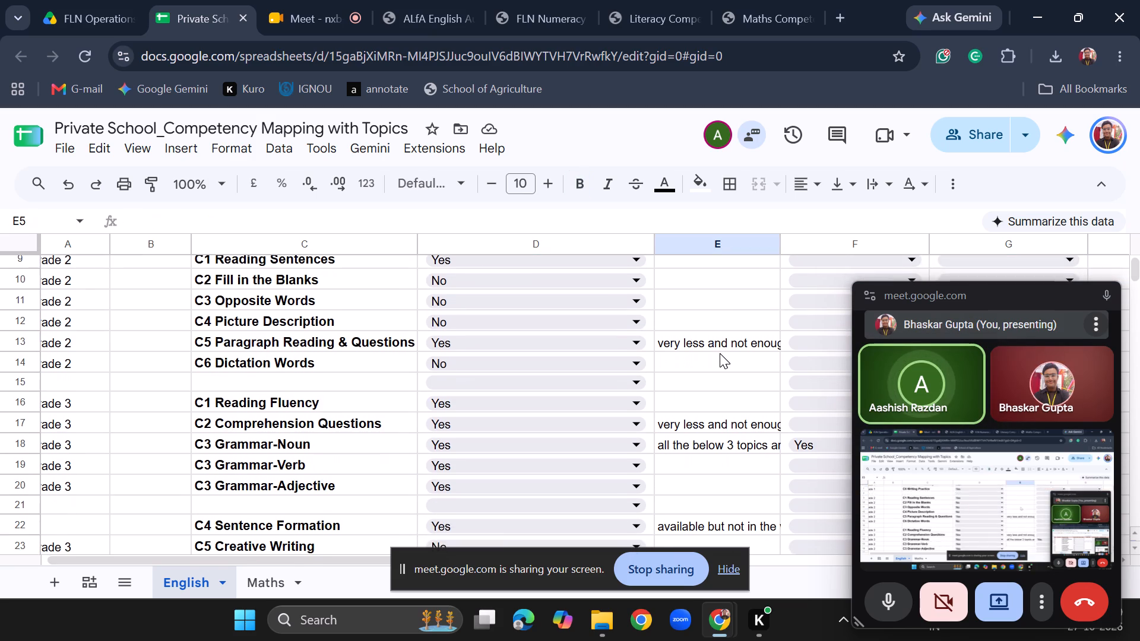
pyautogui.scroll(1, 720, 353)
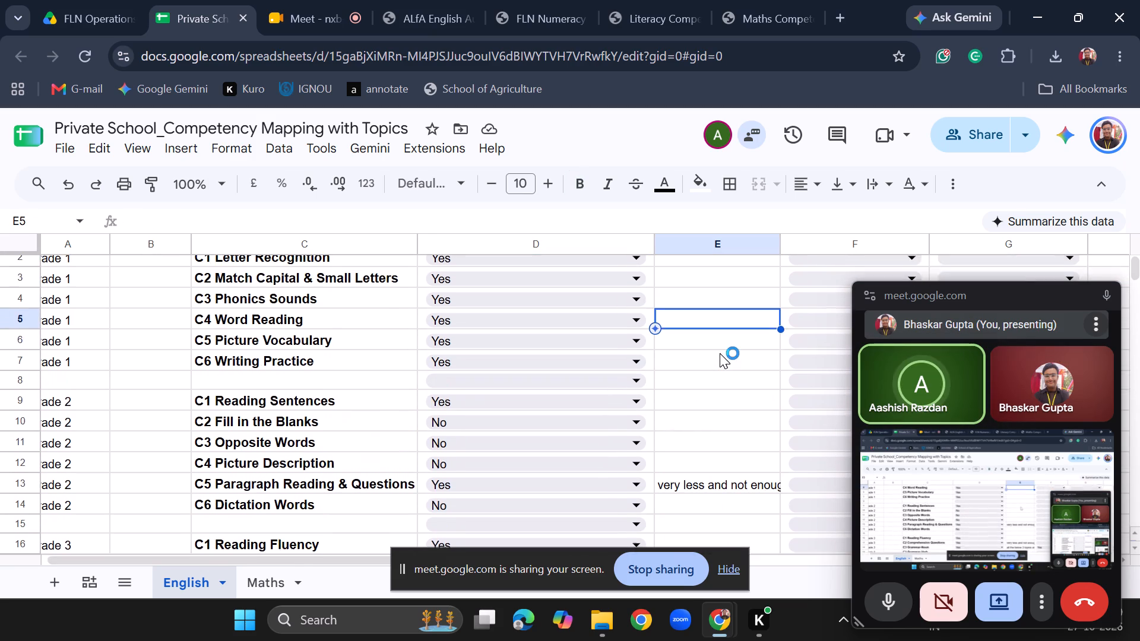
pyautogui.scroll(1, 720, 353)
pyautogui.hscroll(1, 720, 353)
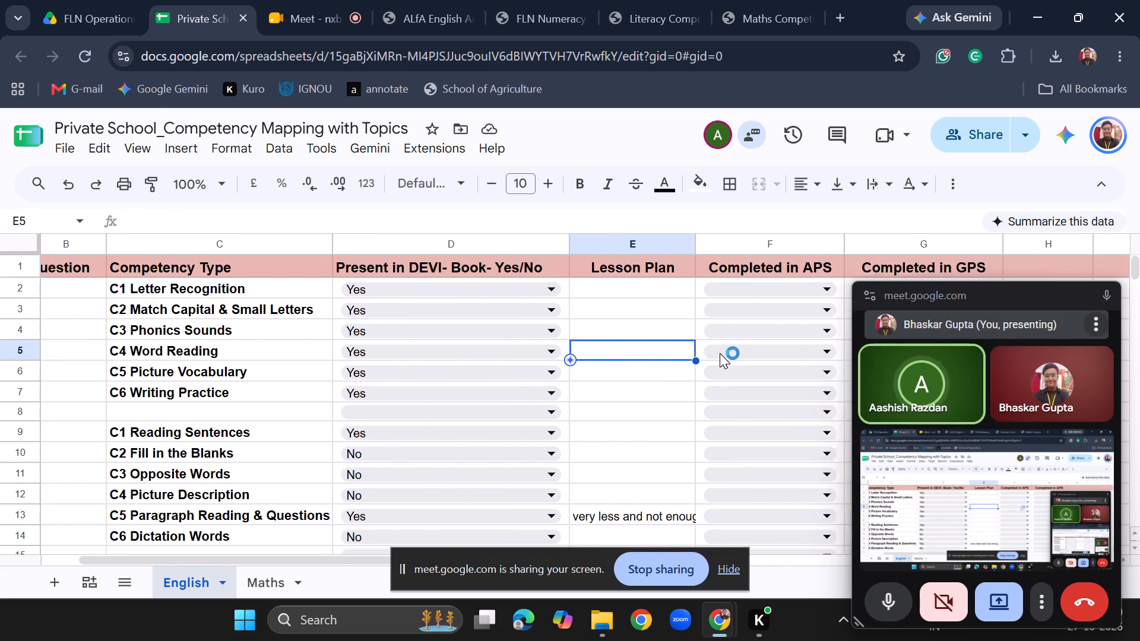
pyautogui.hscroll(1, 720, 353)
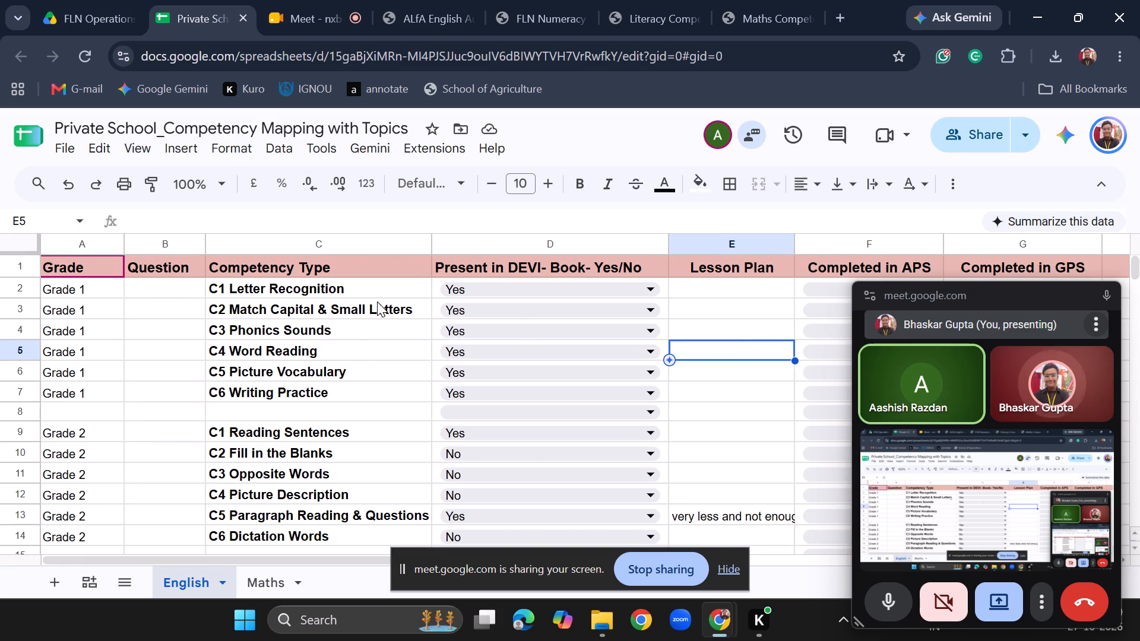
# Compare the Grade 1 competencies, such as C1 Letter Recognition and C3 Phonics Sounds, with the Grade 3 ones, including C2 Comprehension Questions.
pyautogui.click(271, 288)
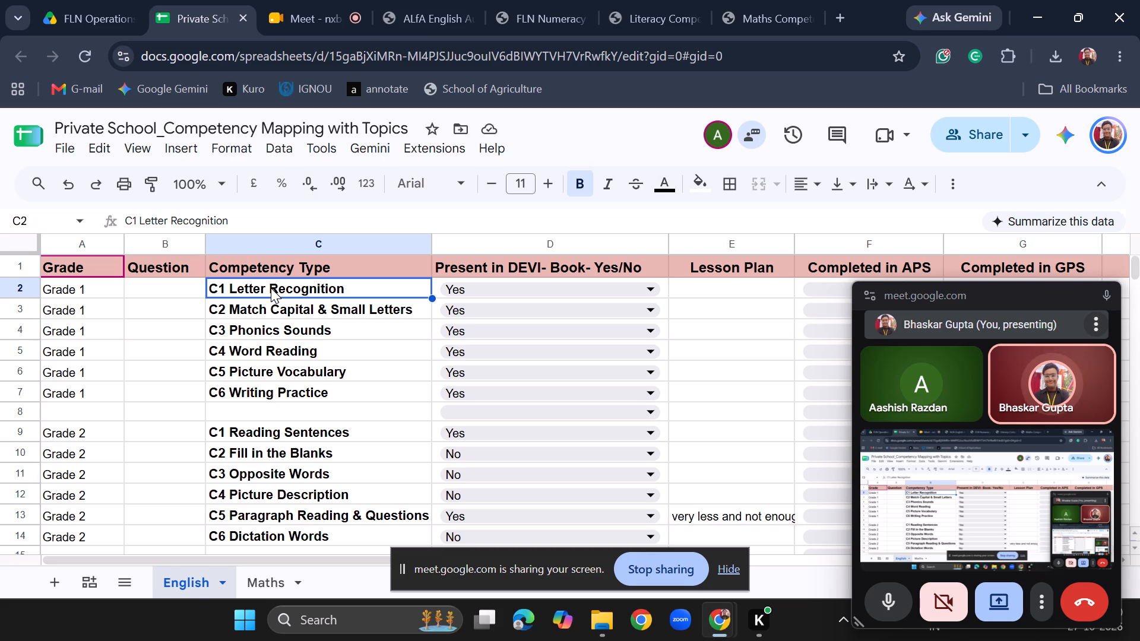
pyautogui.click(288, 323)
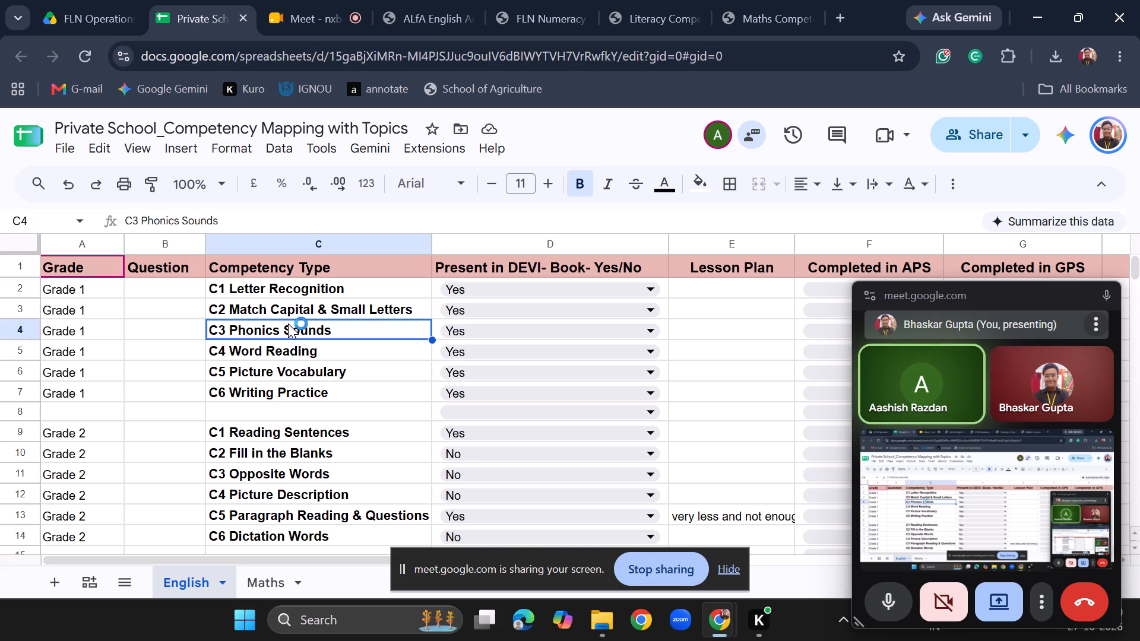
pyautogui.scroll(-3, 335, 420)
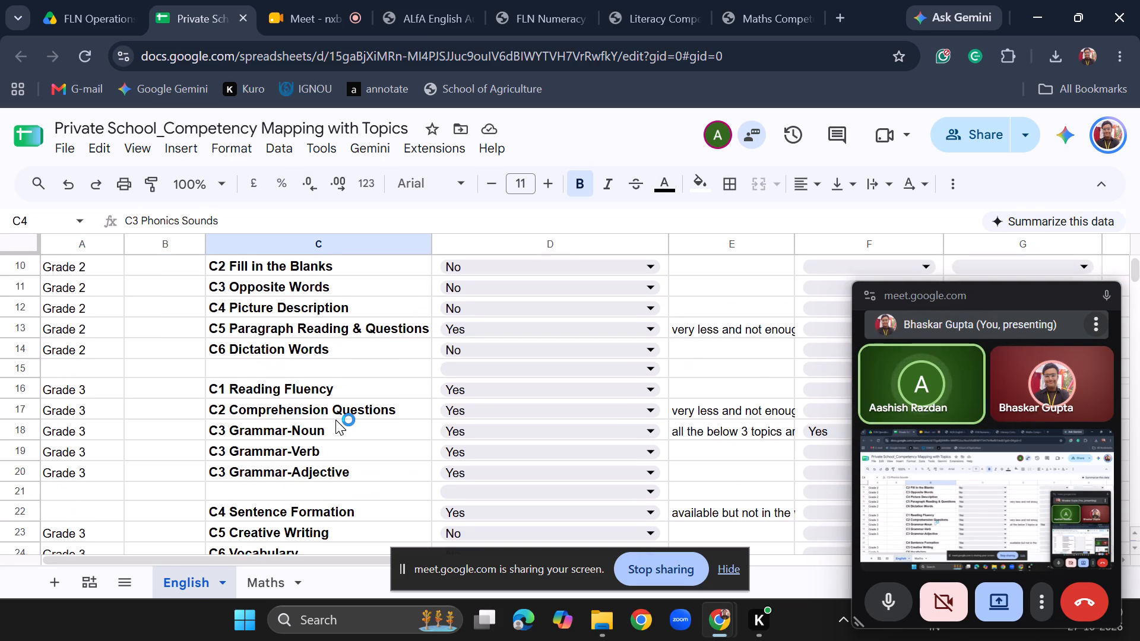
pyautogui.scroll(-1, 335, 420)
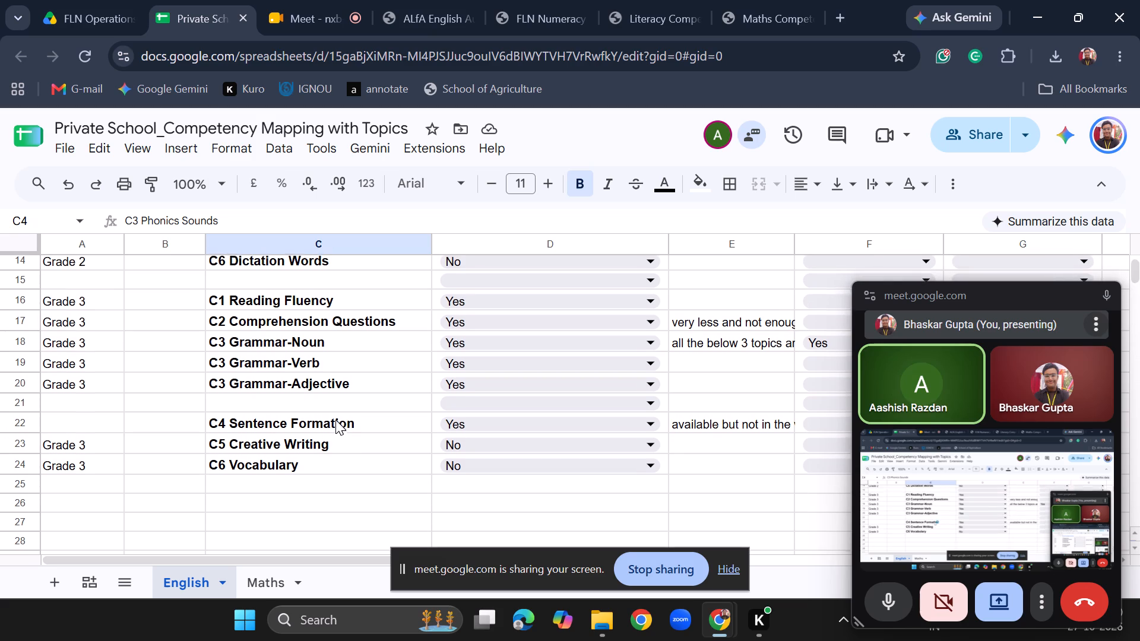
pyautogui.scroll(-1, 335, 420)
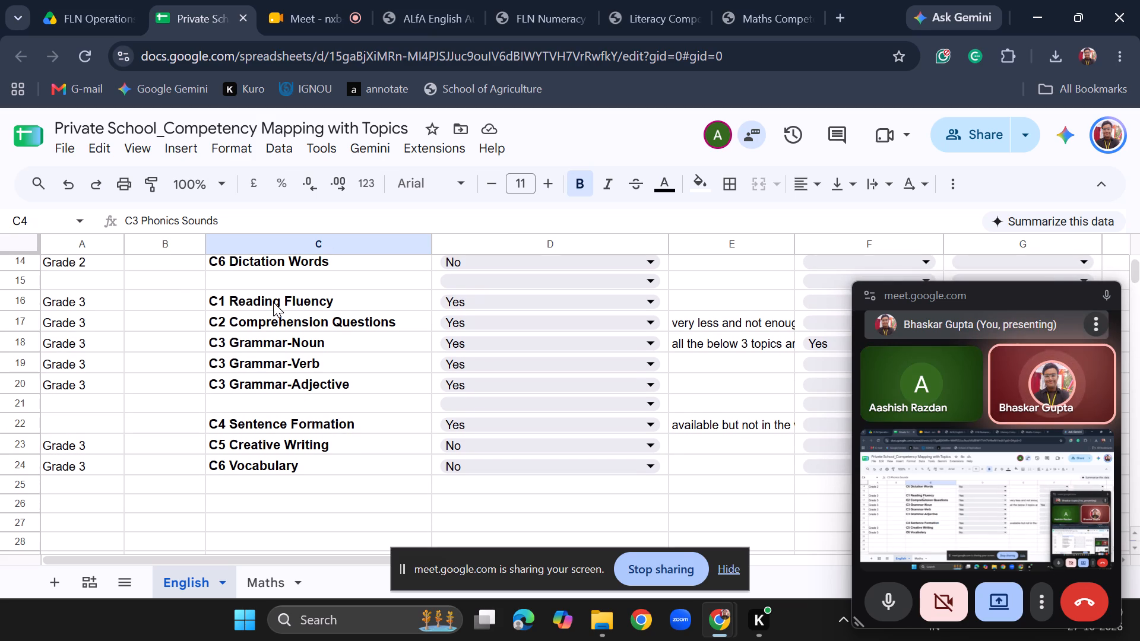
pyautogui.scroll(4, 277, 302)
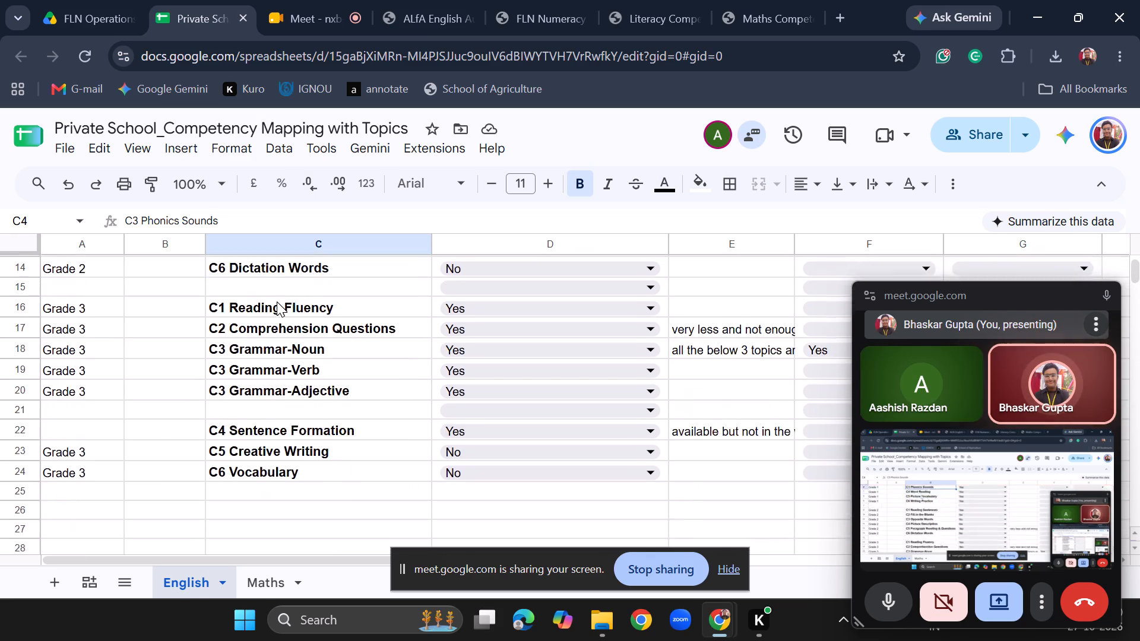
pyautogui.scroll(5, 277, 302)
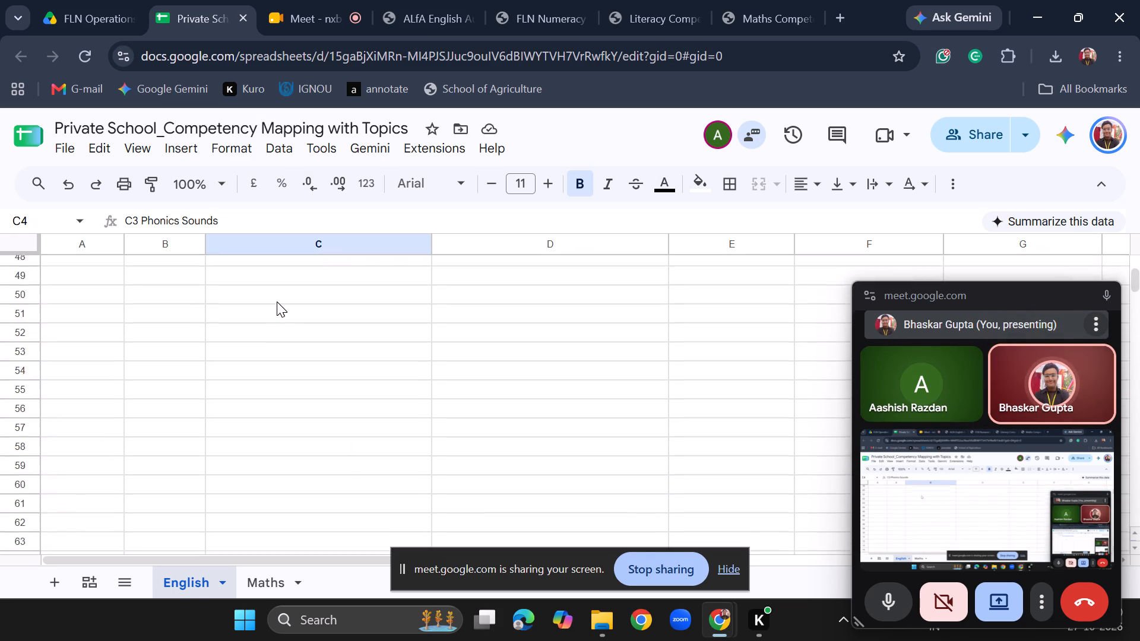
pyautogui.scroll(4, 277, 302)
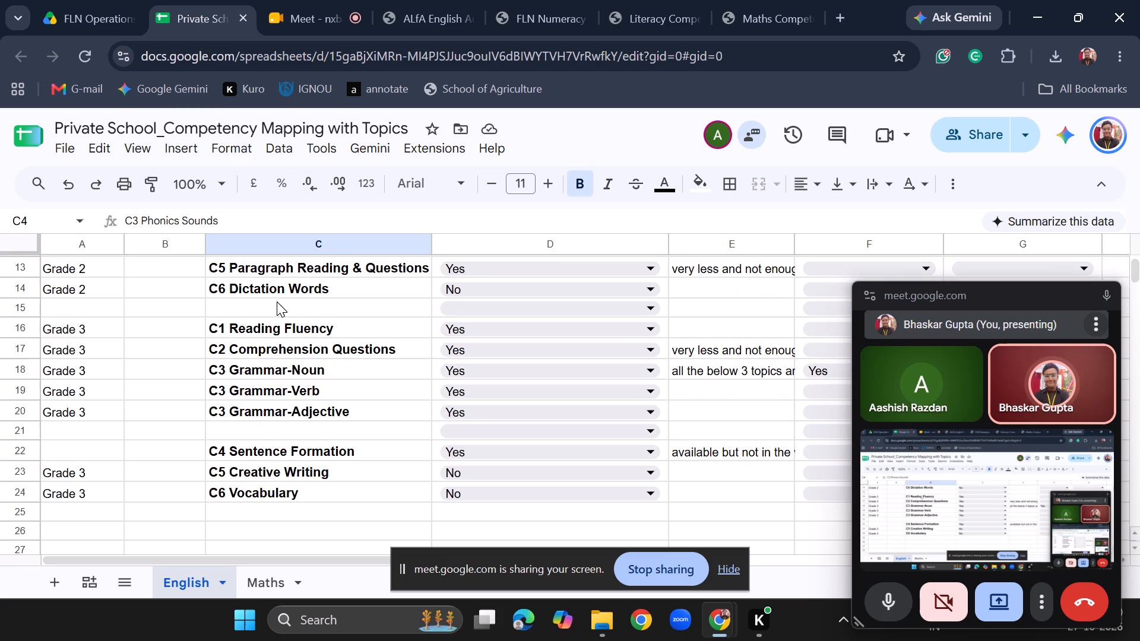
pyautogui.scroll(4, 324, 325)
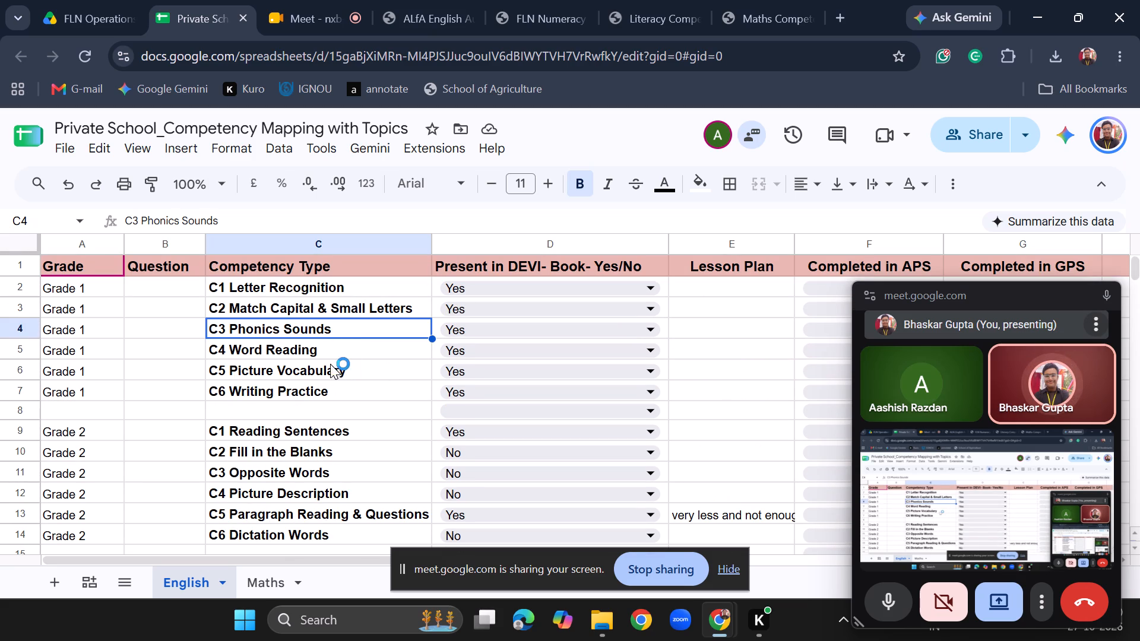
pyautogui.scroll(-1, 338, 366)
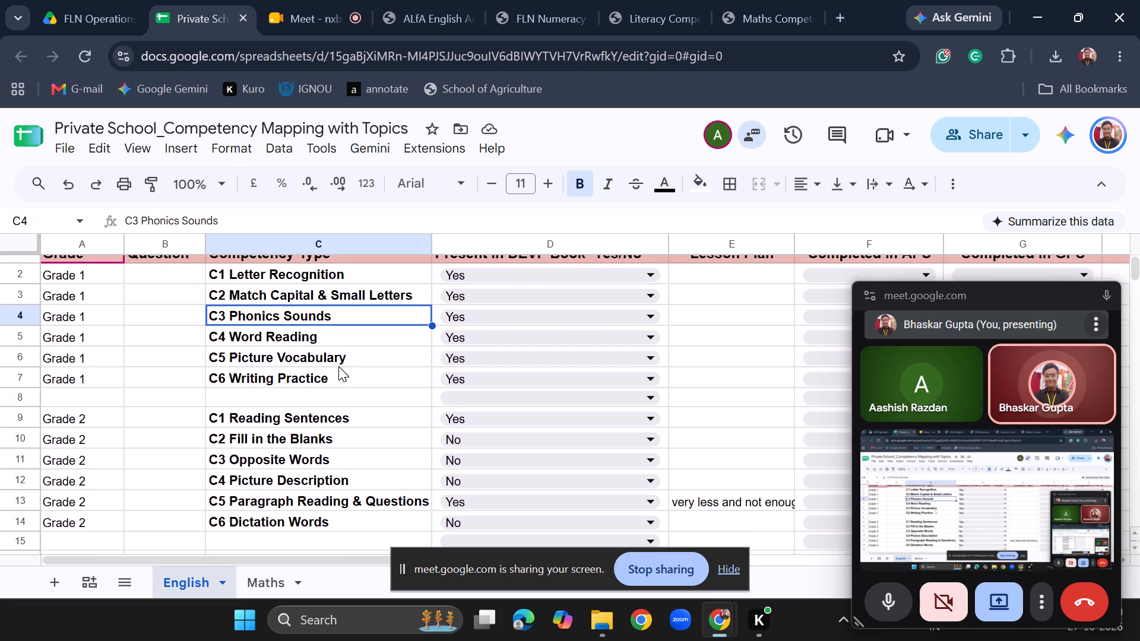
pyautogui.scroll(-1, 338, 366)
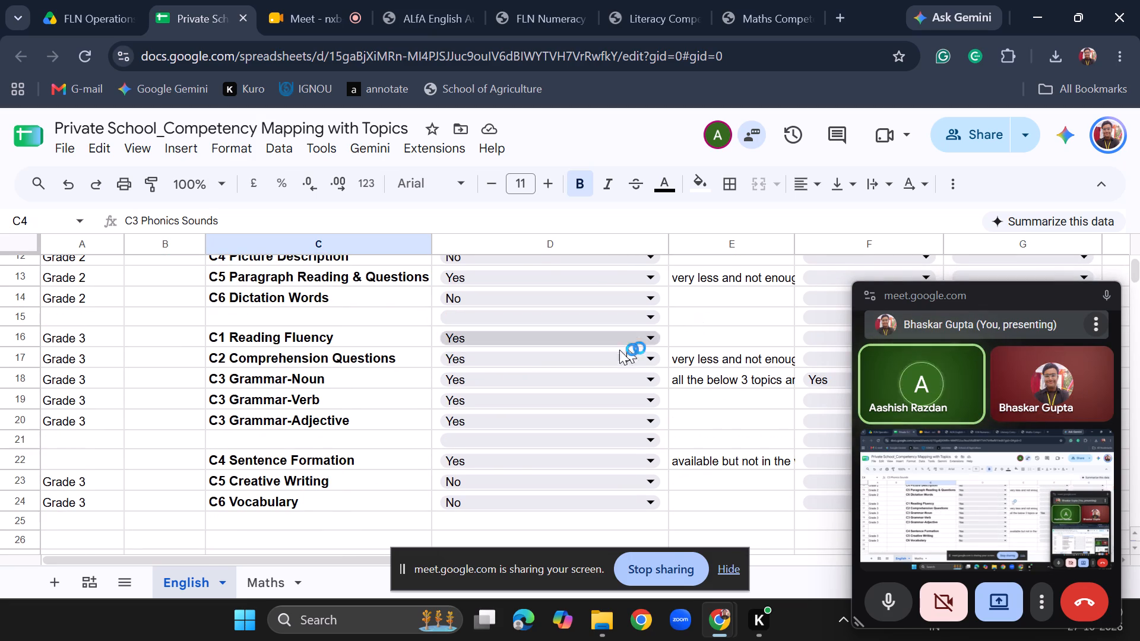
pyautogui.click(287, 360)
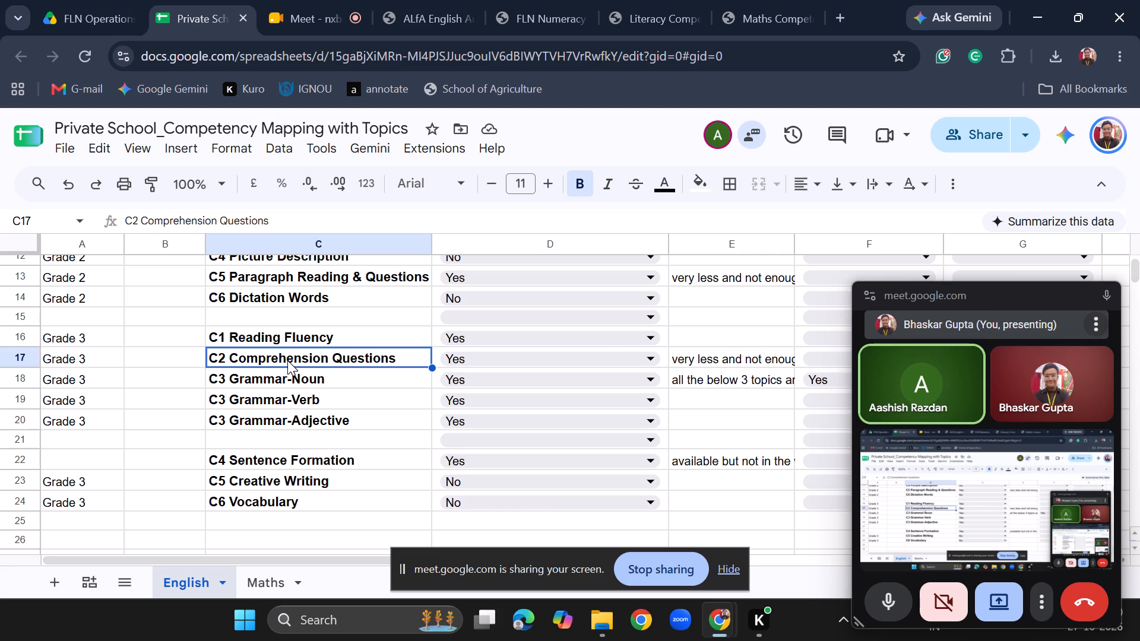
pyautogui.scroll(4, 287, 360)
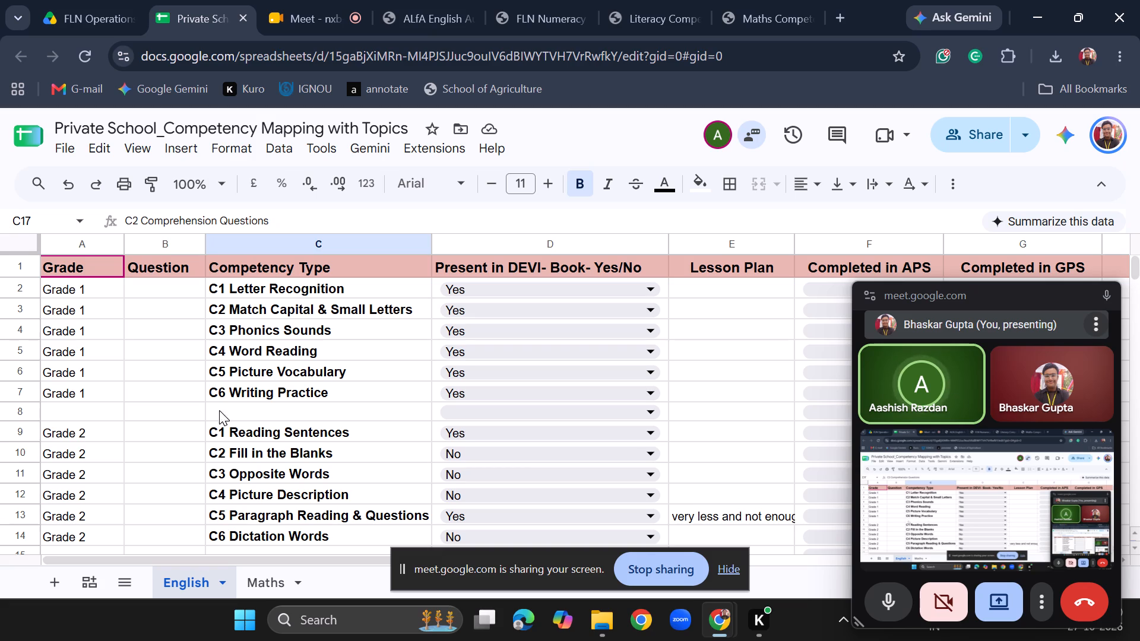
# Examine the Grade 1 rows, especially C3 Phonics Sounds and C4 Word Reading, across the Question, DEVI book and Lesson Plan columns.
pyautogui.click(283, 412)
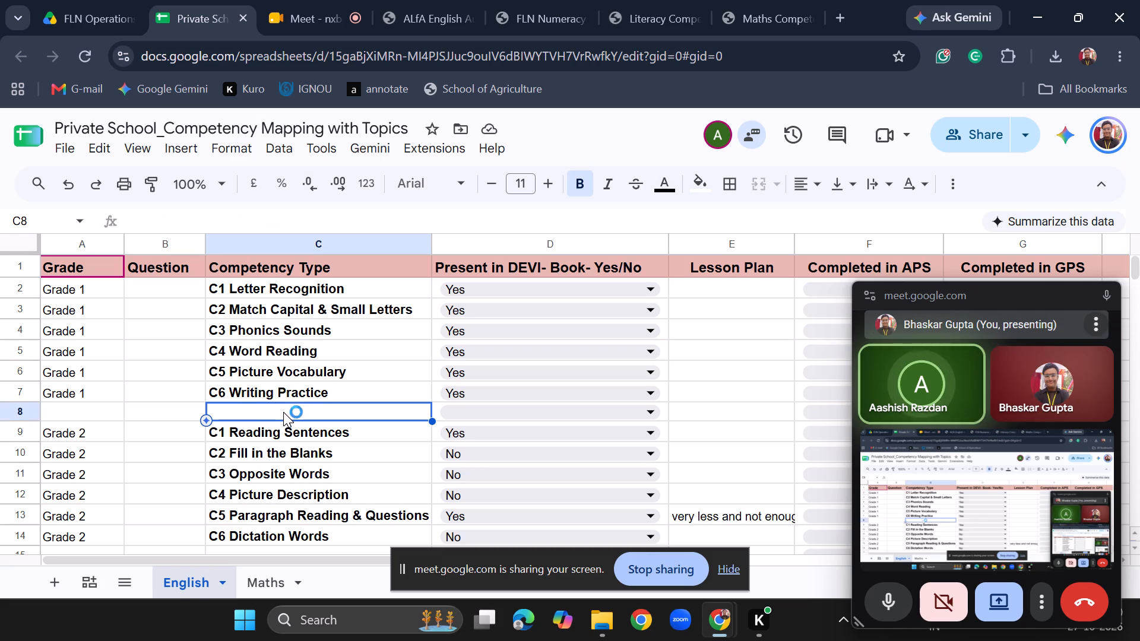
pyautogui.scroll(-3, 283, 412)
pyautogui.scroll(4, 283, 412)
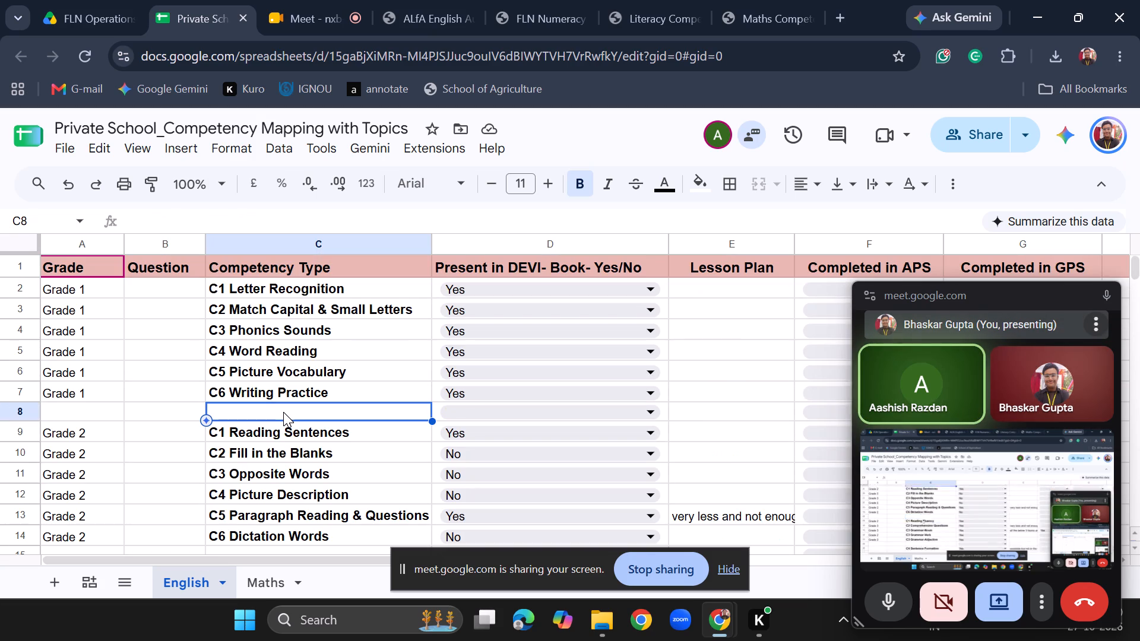
pyautogui.click(724, 323)
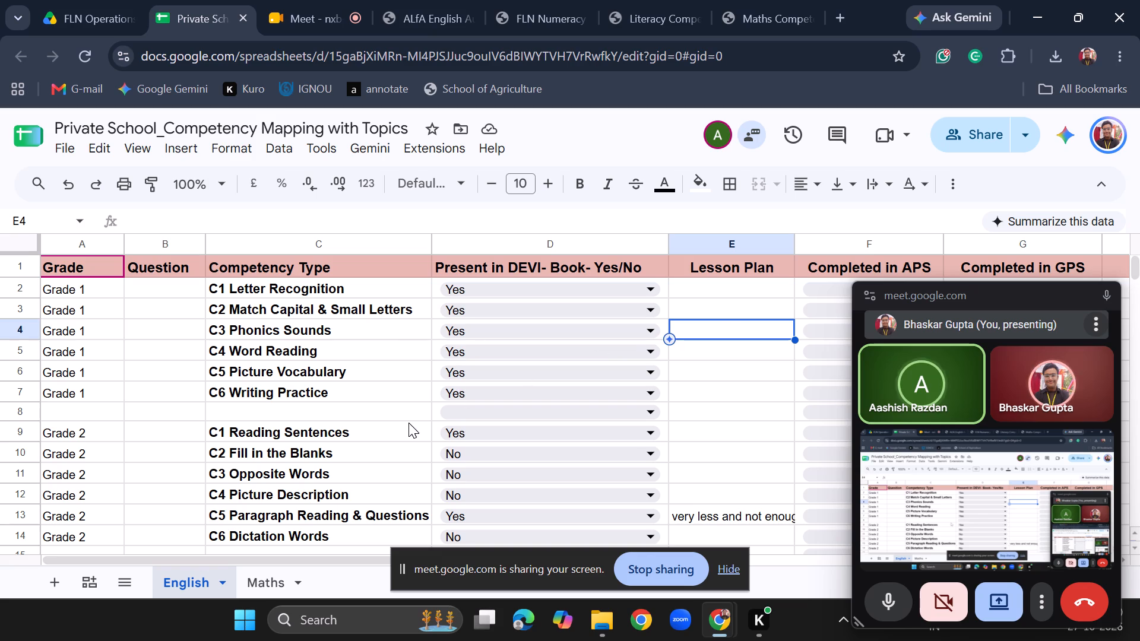
pyautogui.click(94, 356)
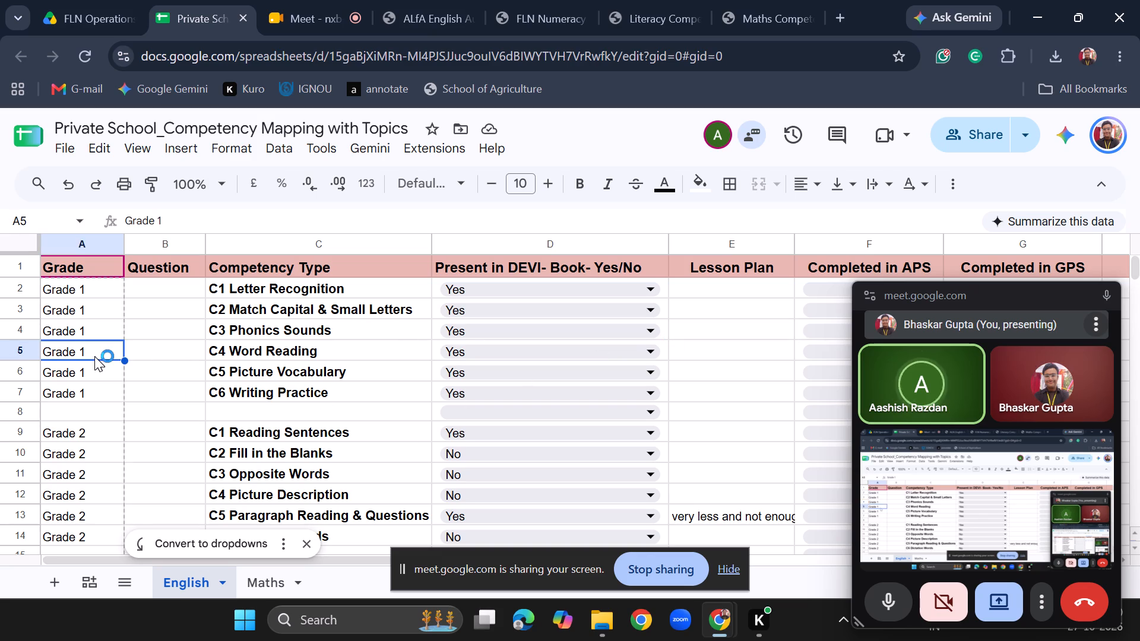
pyautogui.press('Right')
pyautogui.press('Right')
pyautogui.press('Right')
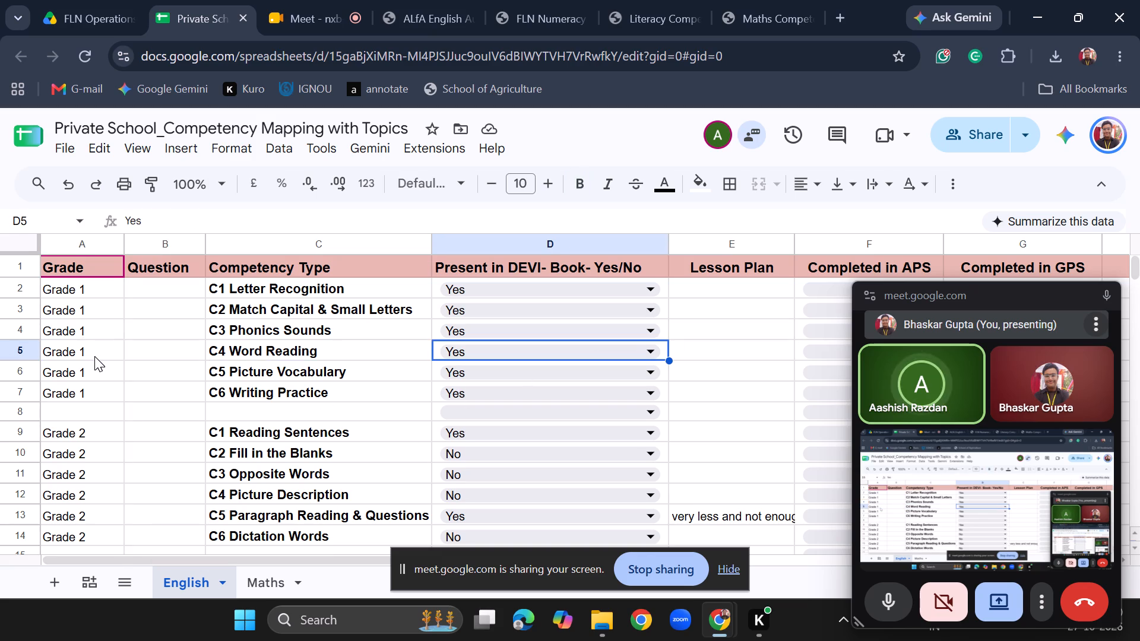
pyautogui.click(94, 356)
pyautogui.press('Left')
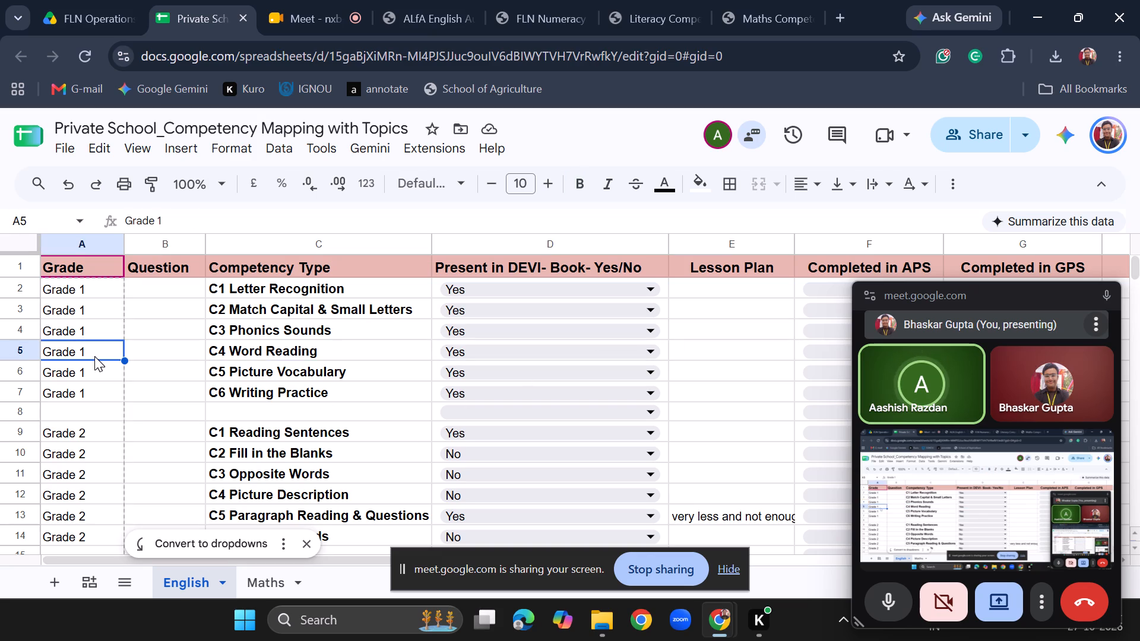
pyautogui.press('Right')
pyautogui.press('Left')
pyautogui.press('Right')
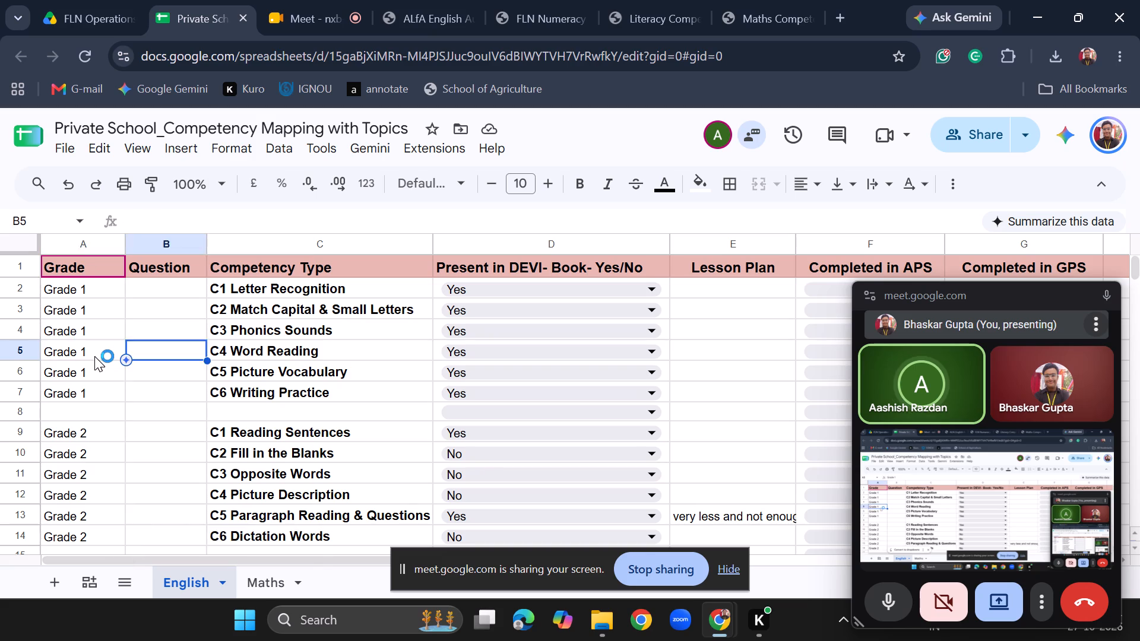
pyautogui.press('Right')
pyautogui.click(94, 356)
pyautogui.press('Right')
pyautogui.press('Right')
pyautogui.press('Right')
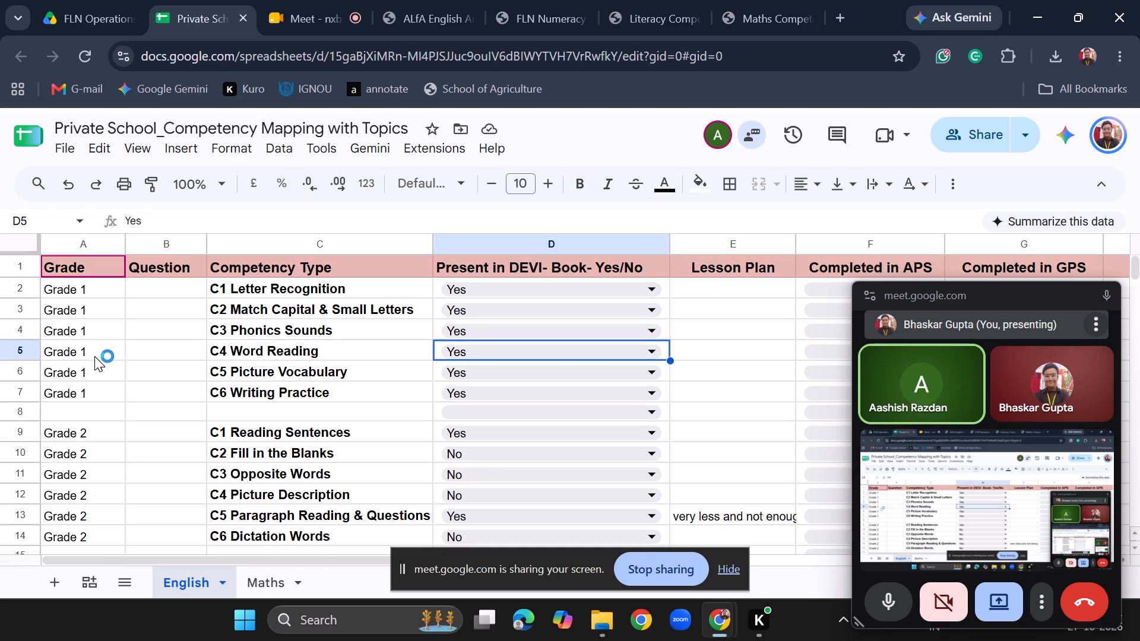
pyautogui.press('Left')
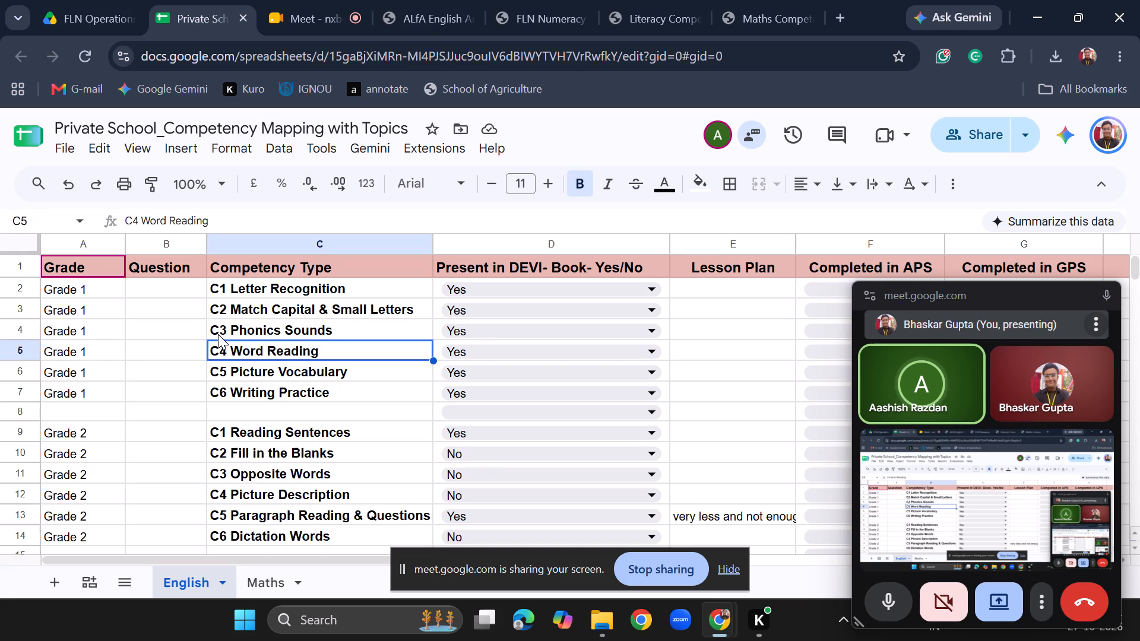
pyautogui.click(218, 334)
pyautogui.click(147, 323)
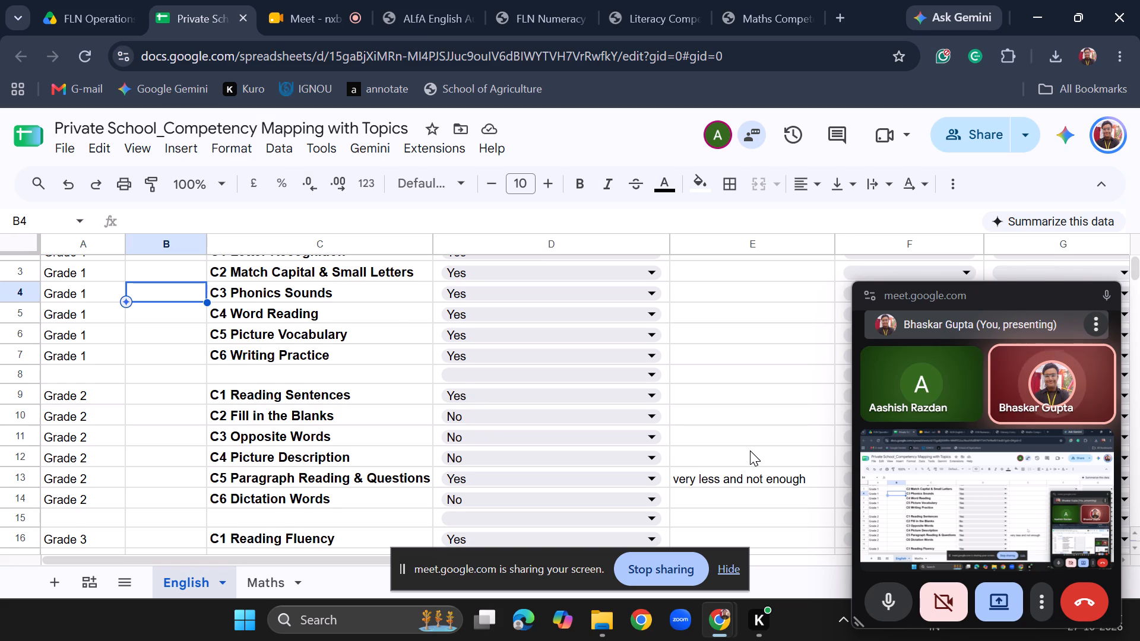
pyautogui.scroll(2, 750, 450)
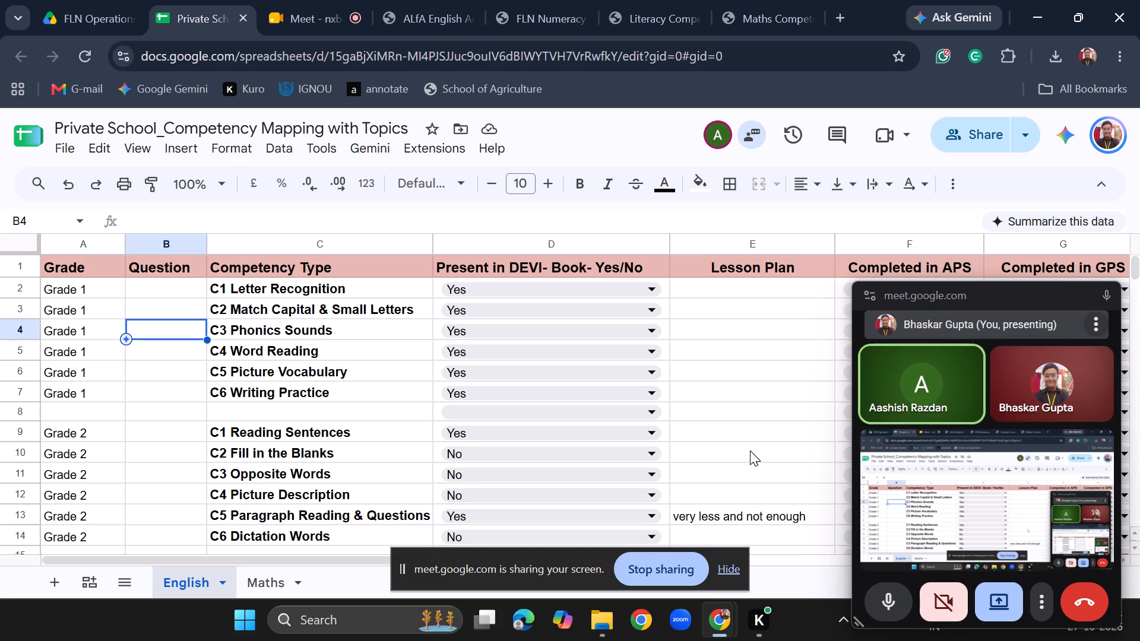
pyautogui.scroll(1, 750, 450)
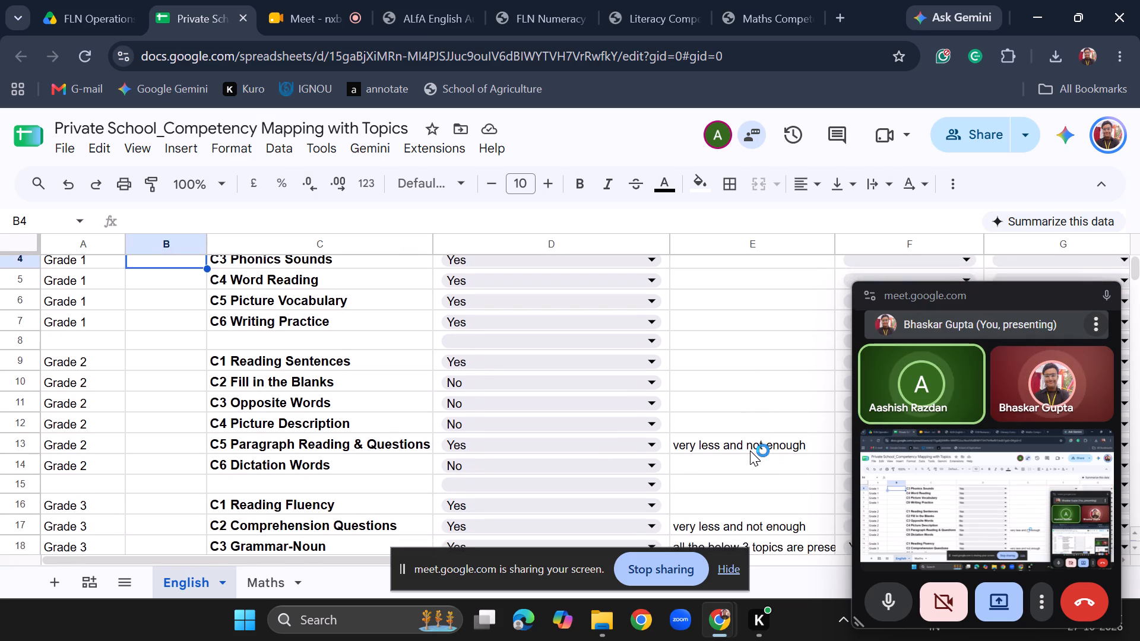
pyautogui.scroll(1, 750, 450)
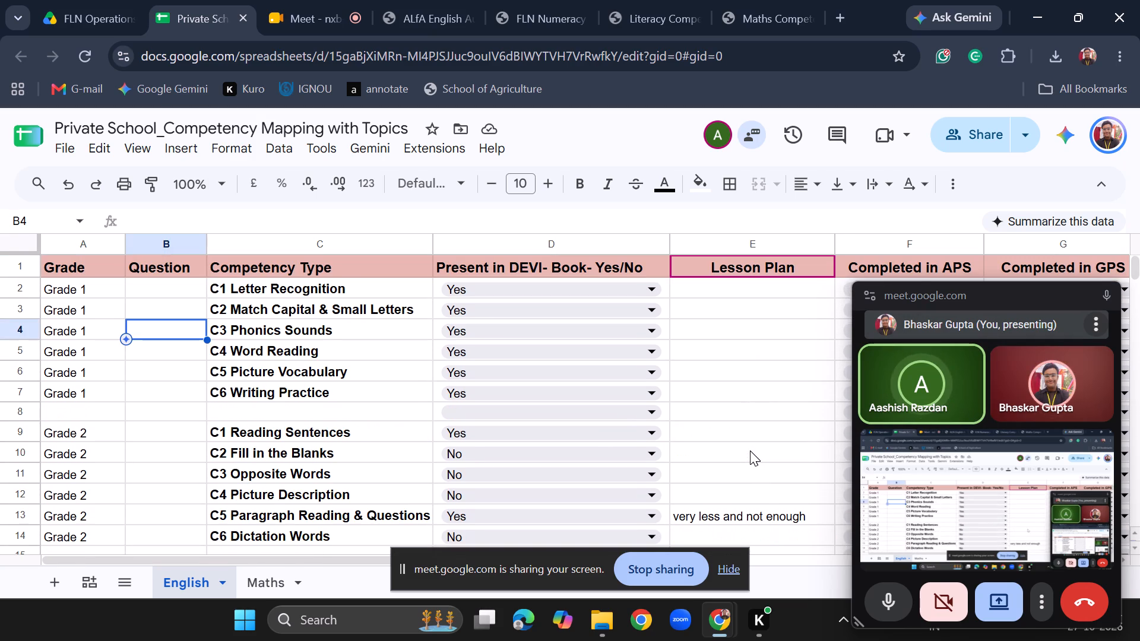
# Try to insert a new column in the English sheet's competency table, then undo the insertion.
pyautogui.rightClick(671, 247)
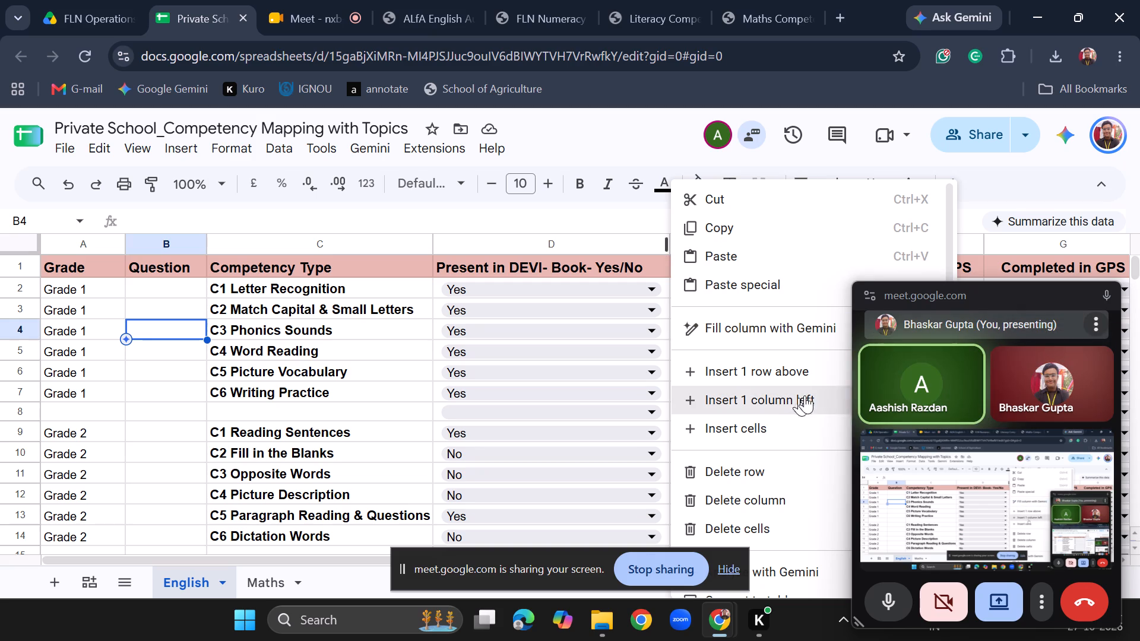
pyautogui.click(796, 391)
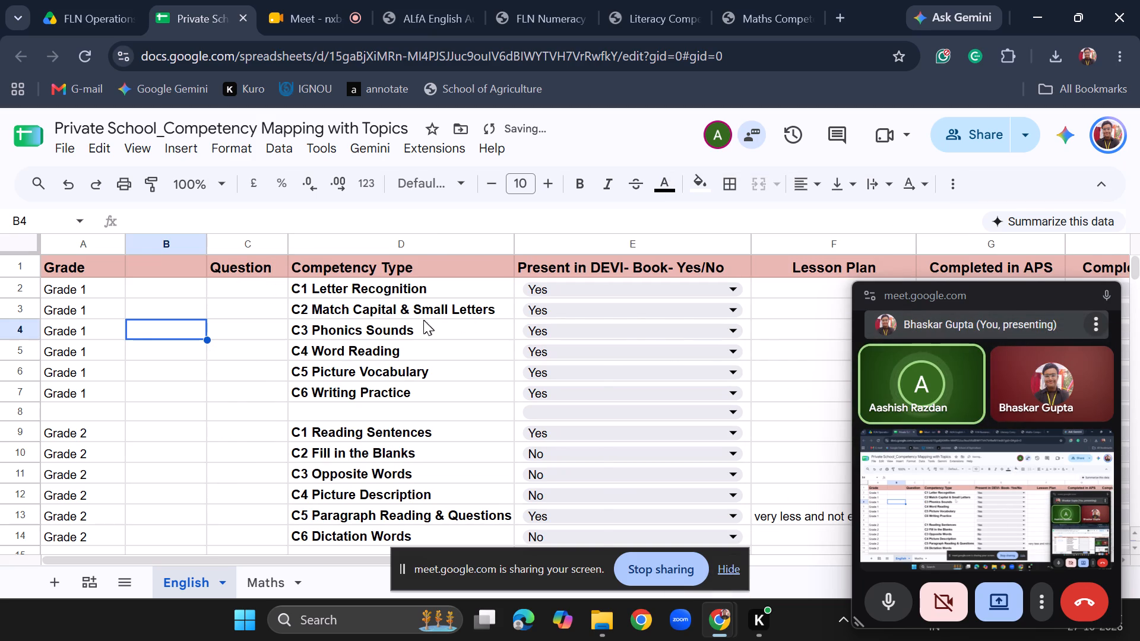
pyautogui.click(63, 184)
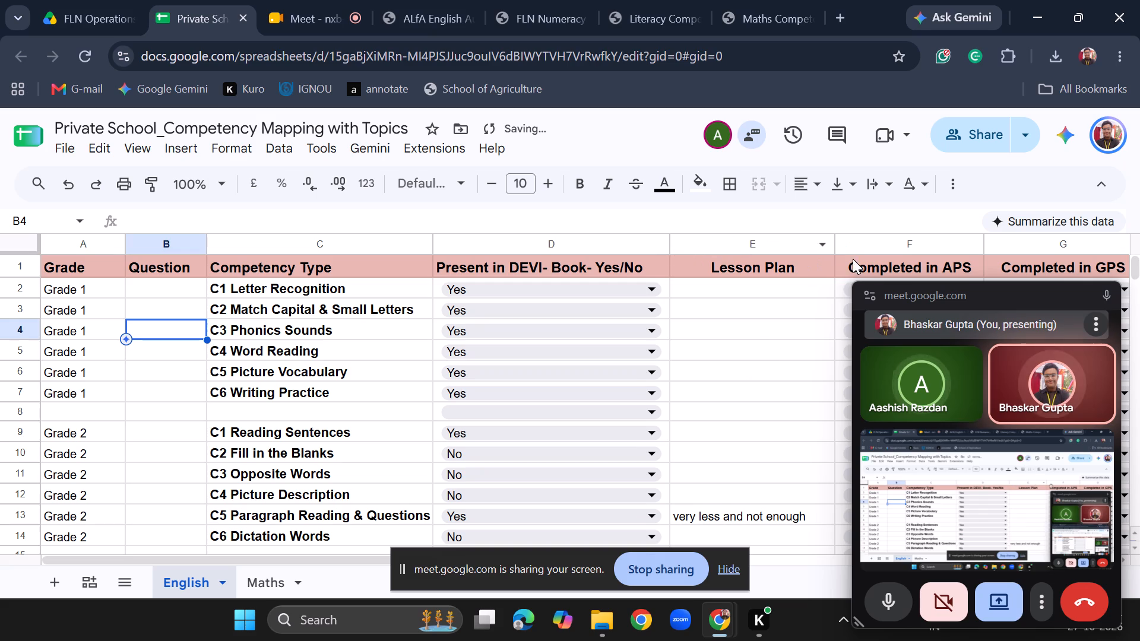
pyautogui.click(837, 241)
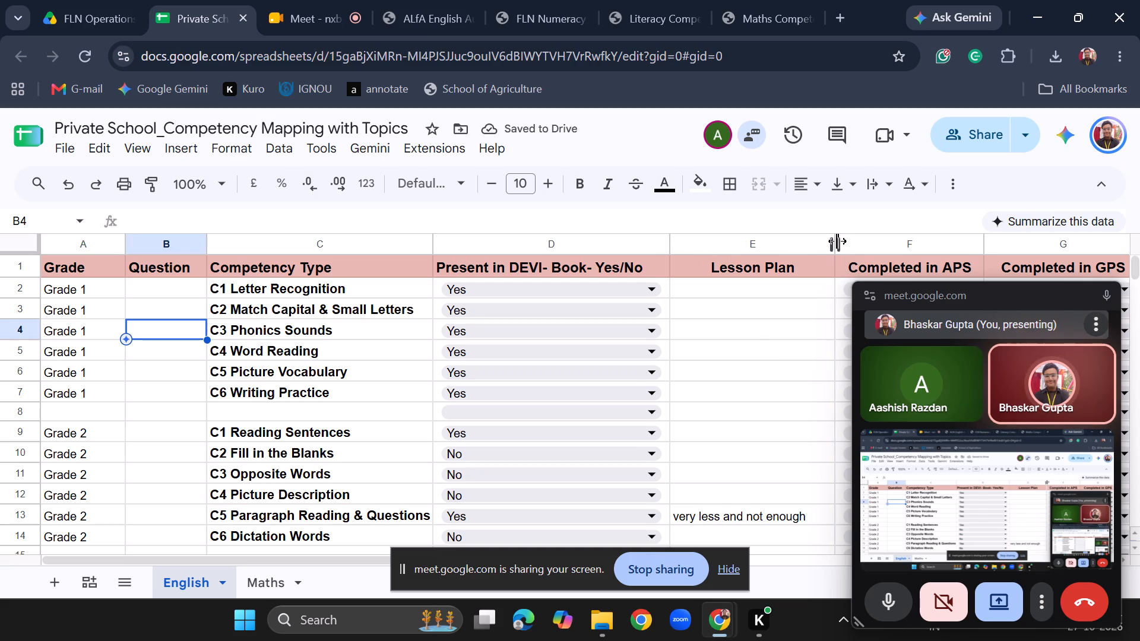
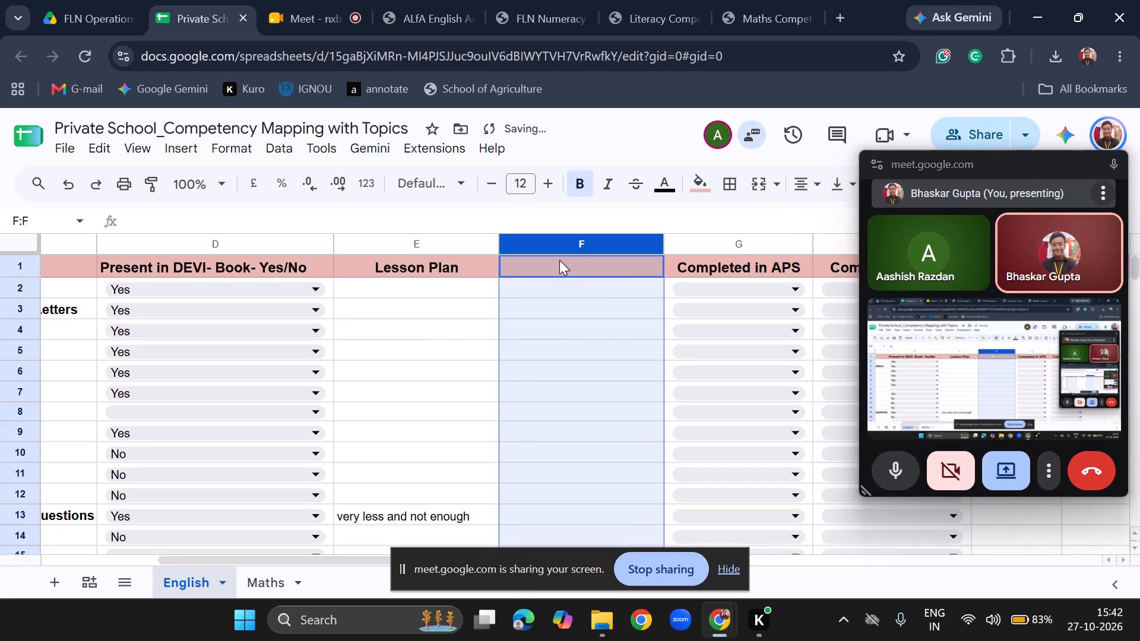
# Change the column E header, next to Present in DEVI- Book- Yes/No, to Comment.
pyautogui.click(561, 266)
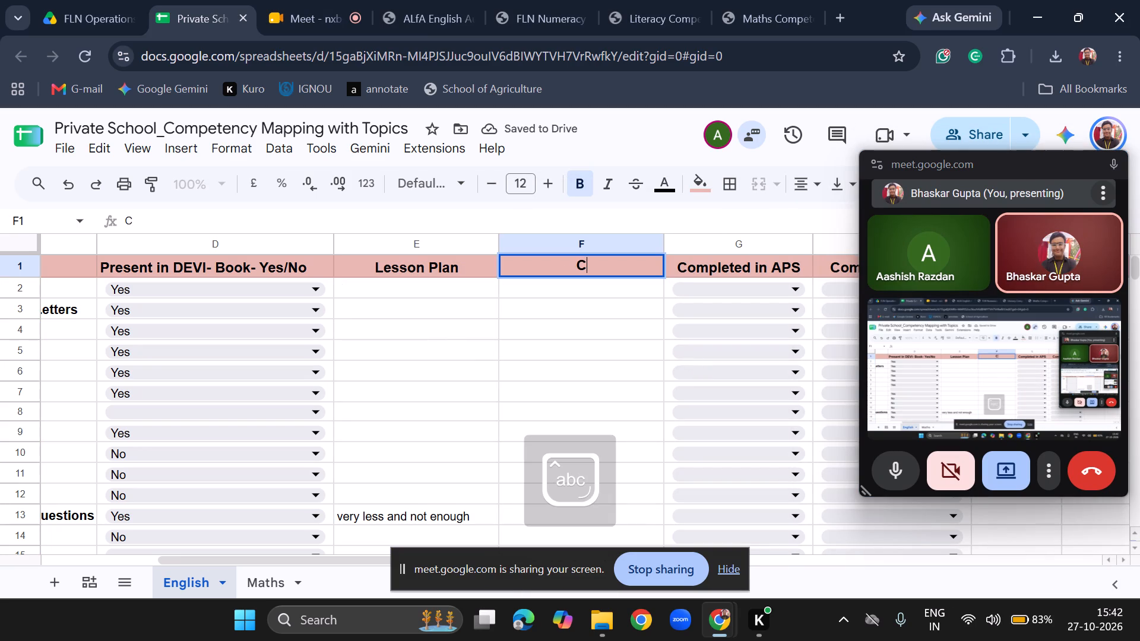
pyautogui.press('BackSpace')
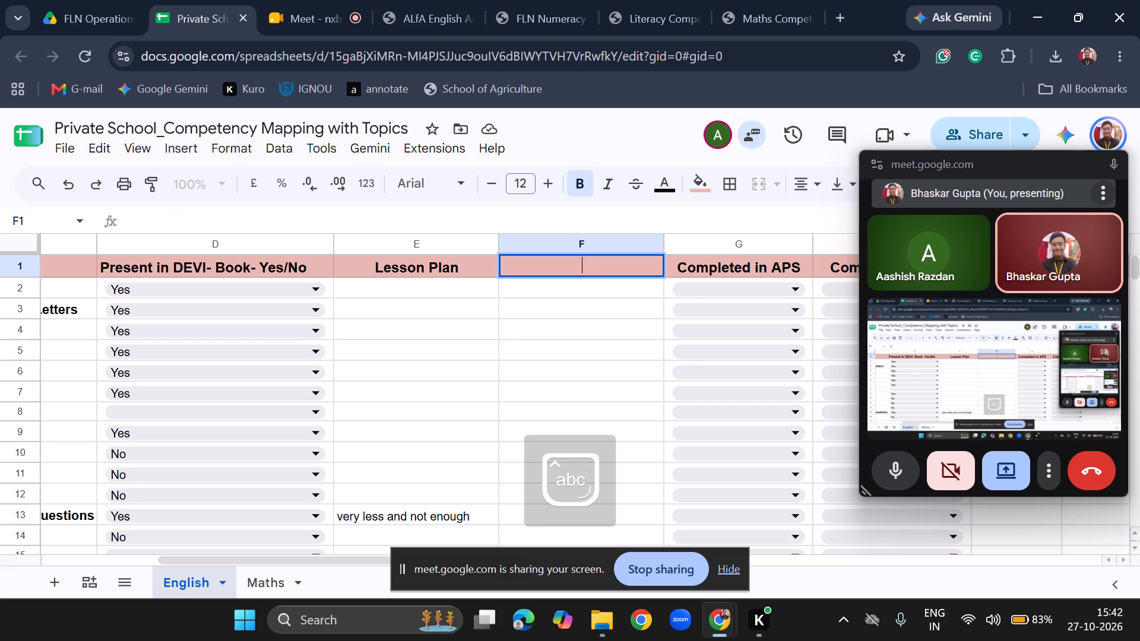
pyautogui.press('Left')
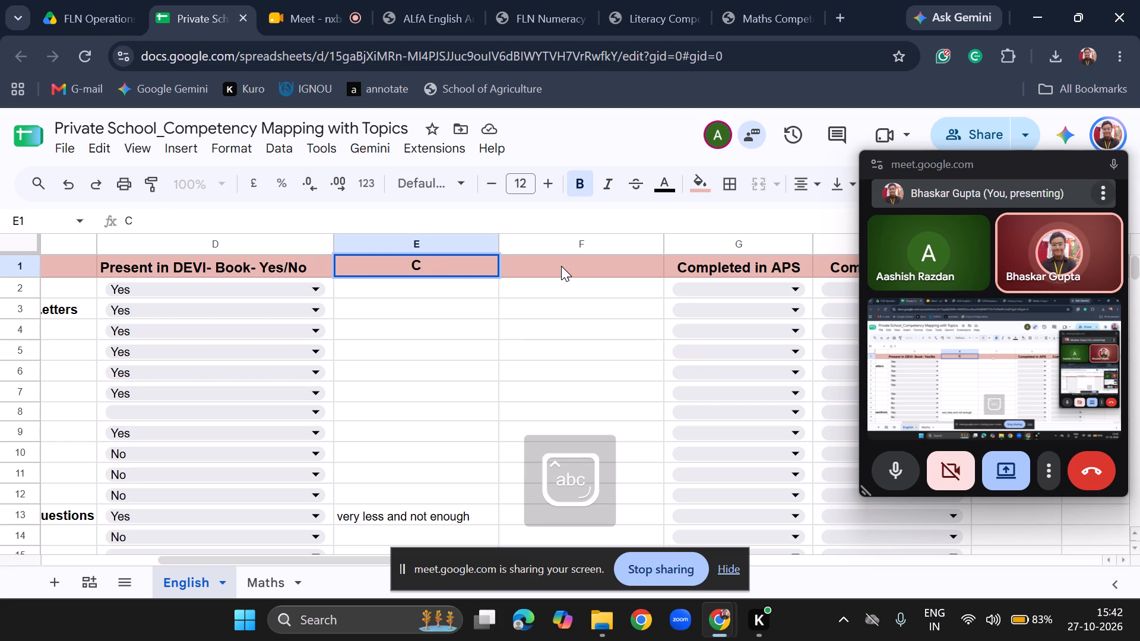
pyautogui.write('ommet')
pyautogui.press('BackSpace')
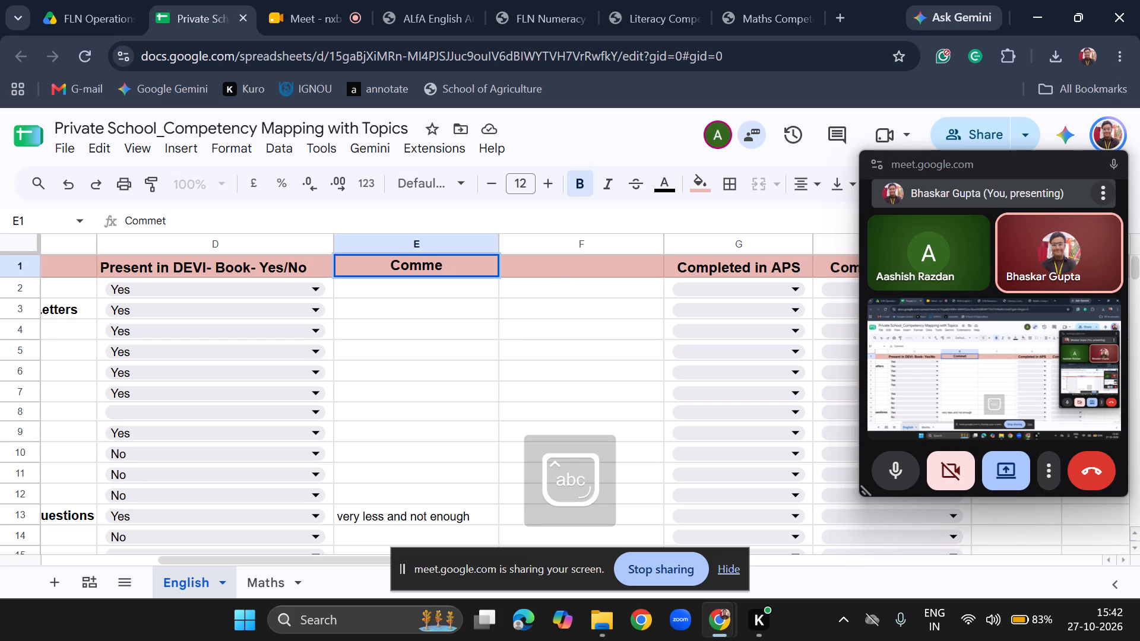
pyautogui.write('nt')
pyautogui.press('Right')
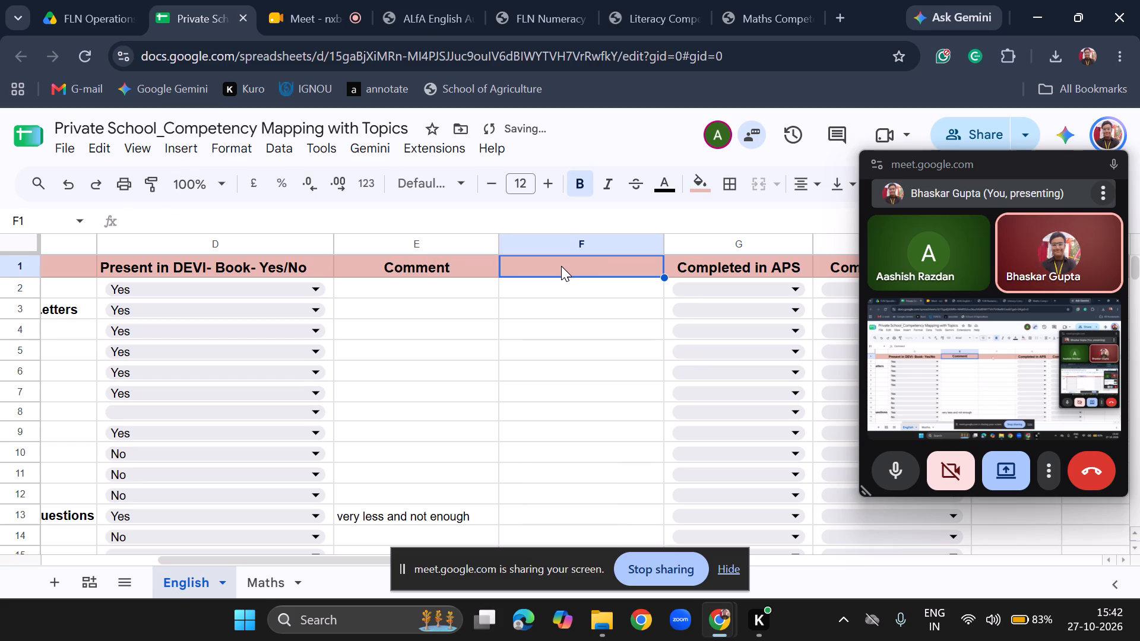
# Title the blank column F, between Comment and Completed in APS, Lesson Plan.
pyautogui.press('BackSpace')
pyautogui.press('BackSpace')
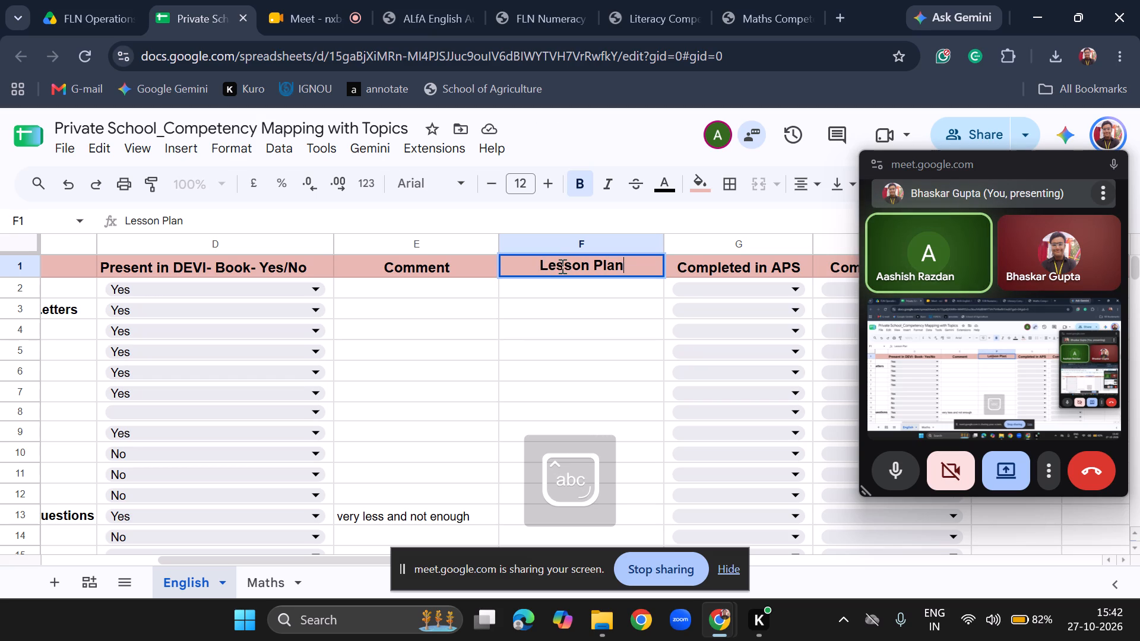
pyautogui.click(442, 335)
# Review the English sheet's Grade 2 competencies and select C5 Paragraph Reading & Questions to discuss it.
pyautogui.hscroll(4, 442, 335)
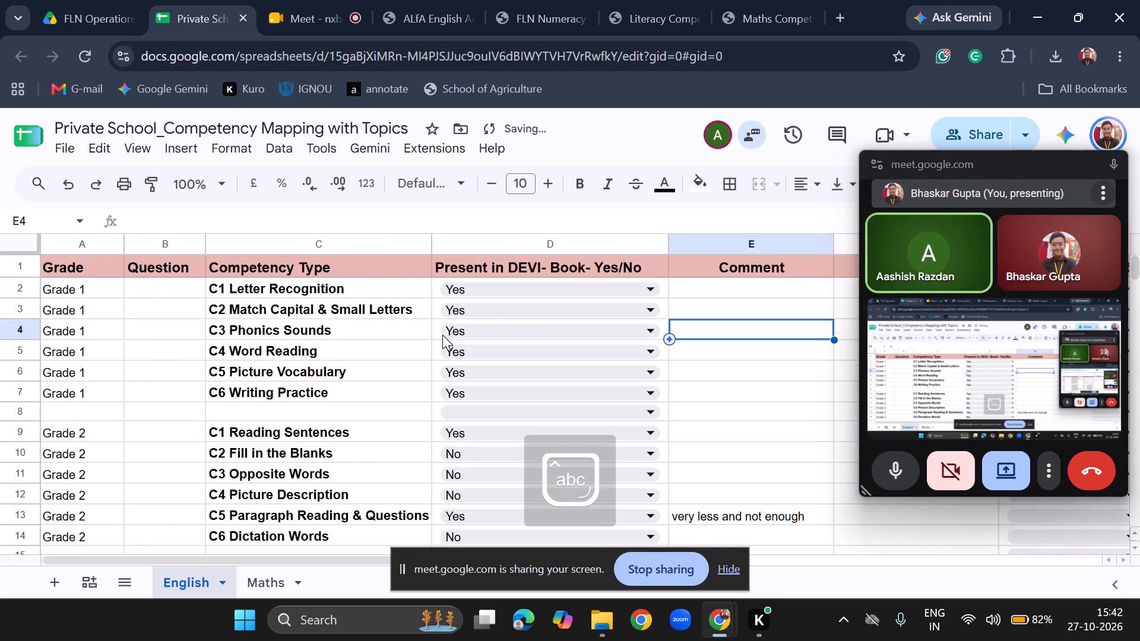
pyautogui.scroll(-1, 672, 367)
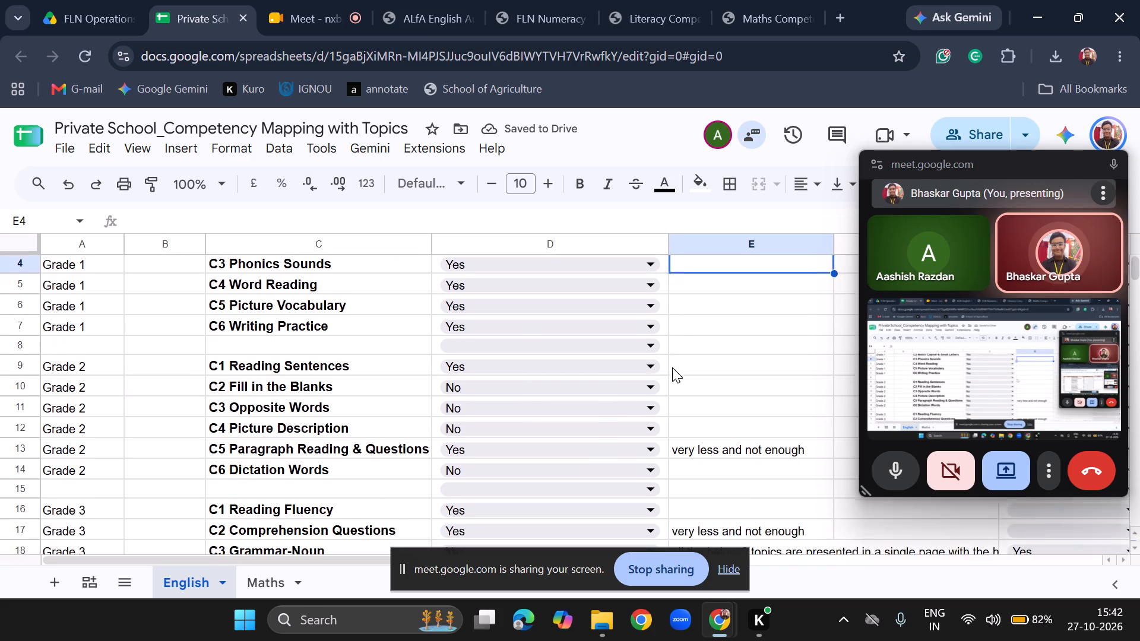
pyautogui.scroll(-1, 672, 367)
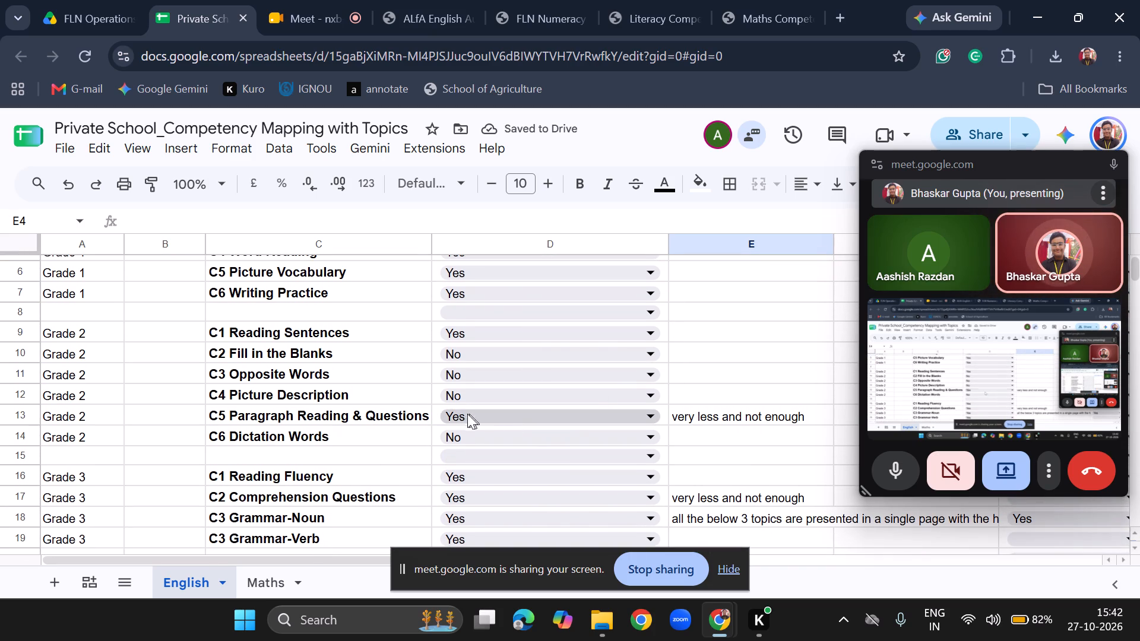
pyautogui.click(382, 412)
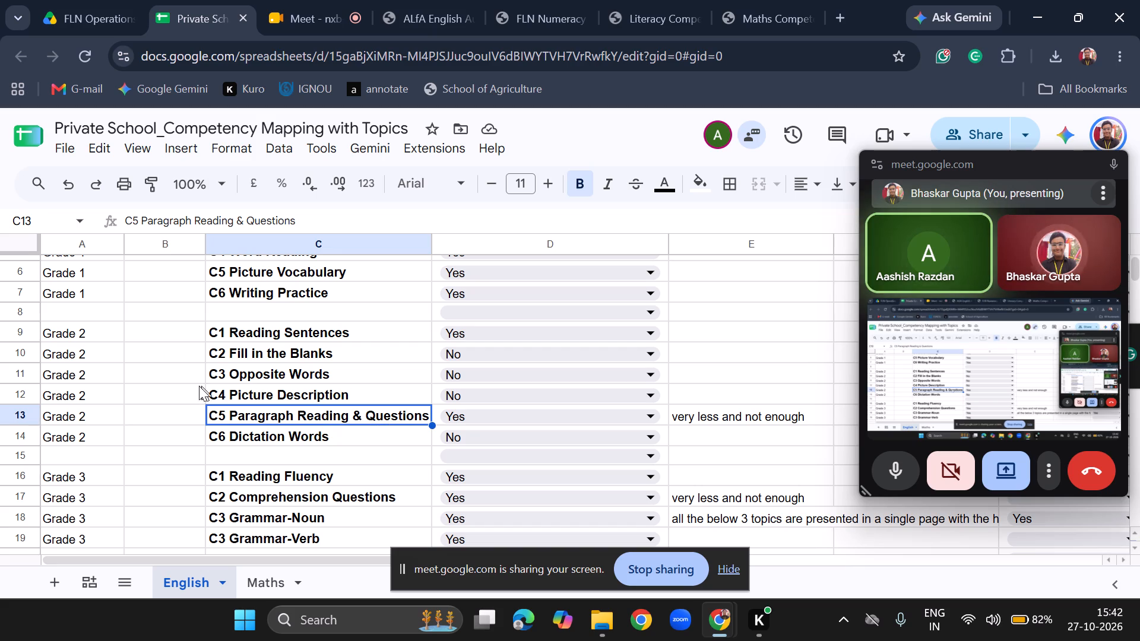
pyautogui.hscroll(1, 140, 399)
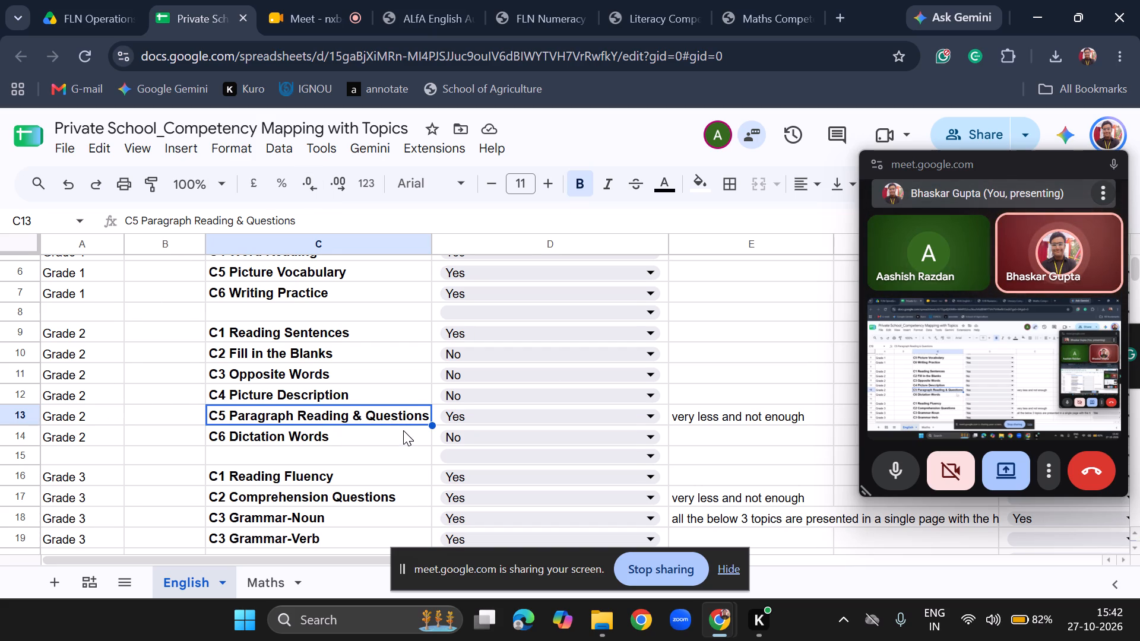
# Find Grade 2 Competency 5: Paragraph Reading in the Literacy Competency Sheets PDF and view it at 90%.
pyautogui.click(659, 20)
pyautogui.scroll(-1, 499, 318)
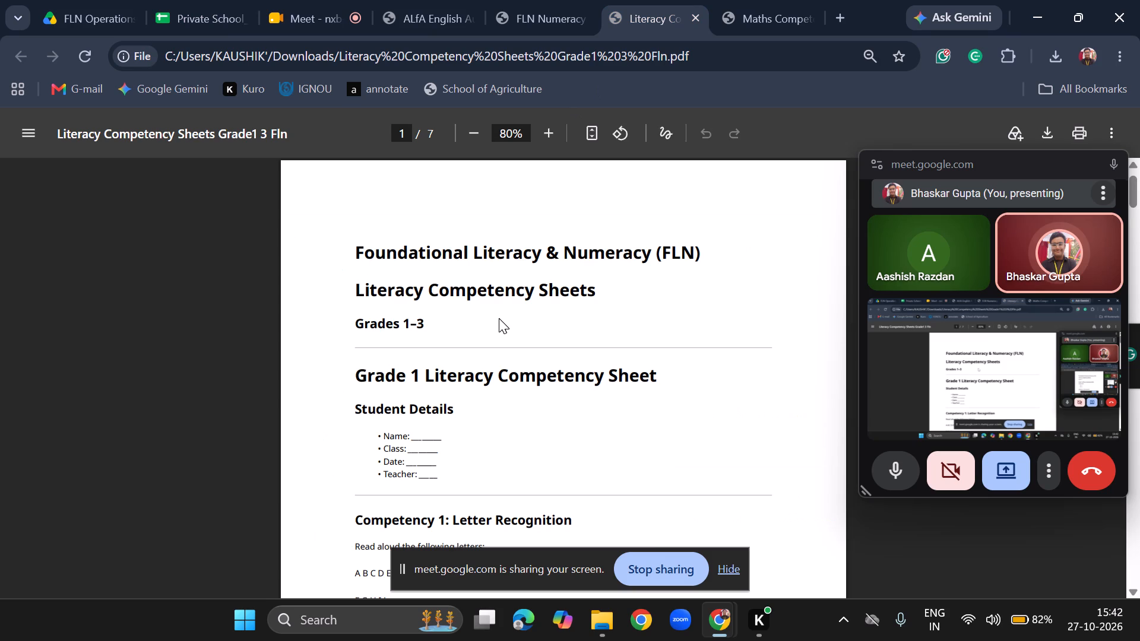
pyautogui.scroll(-7, 499, 318)
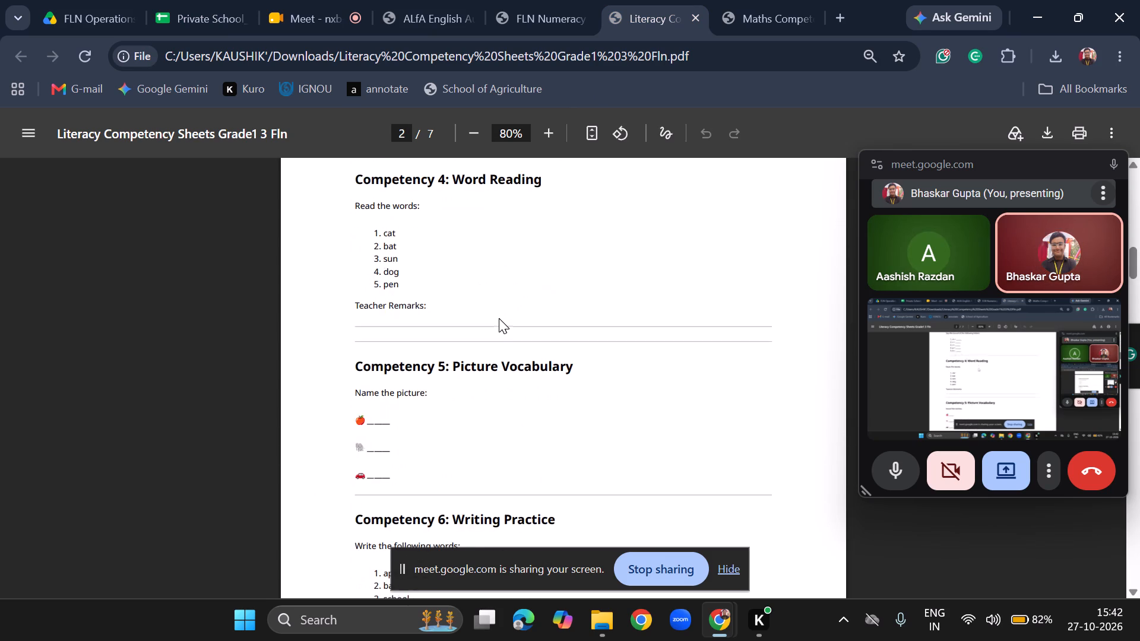
pyautogui.scroll(-7, 499, 318)
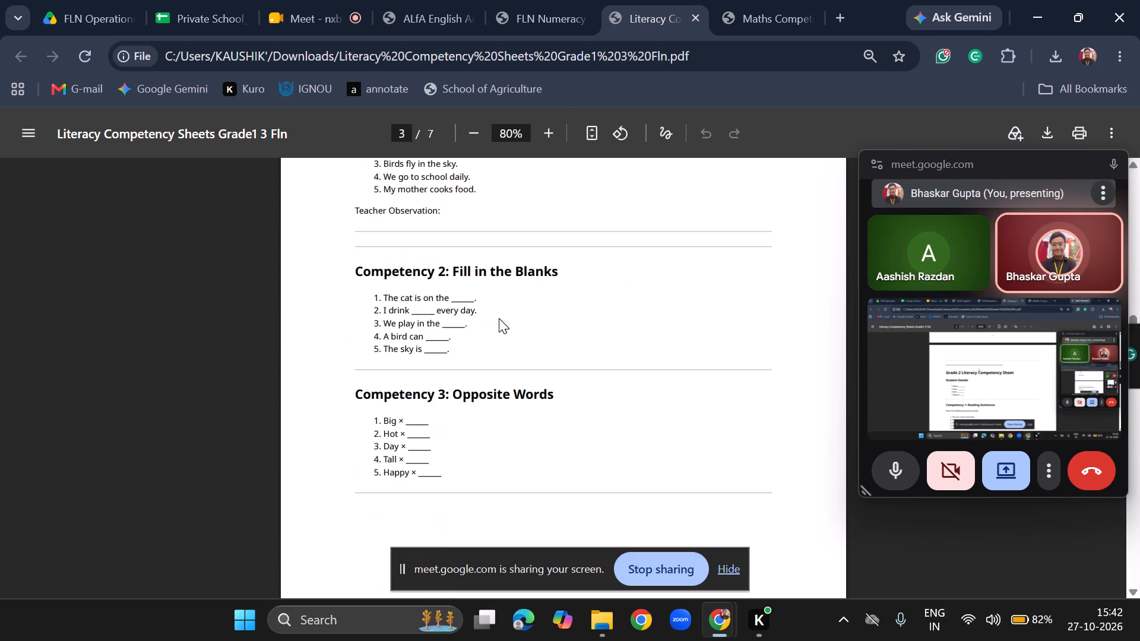
pyautogui.scroll(-4, 499, 318)
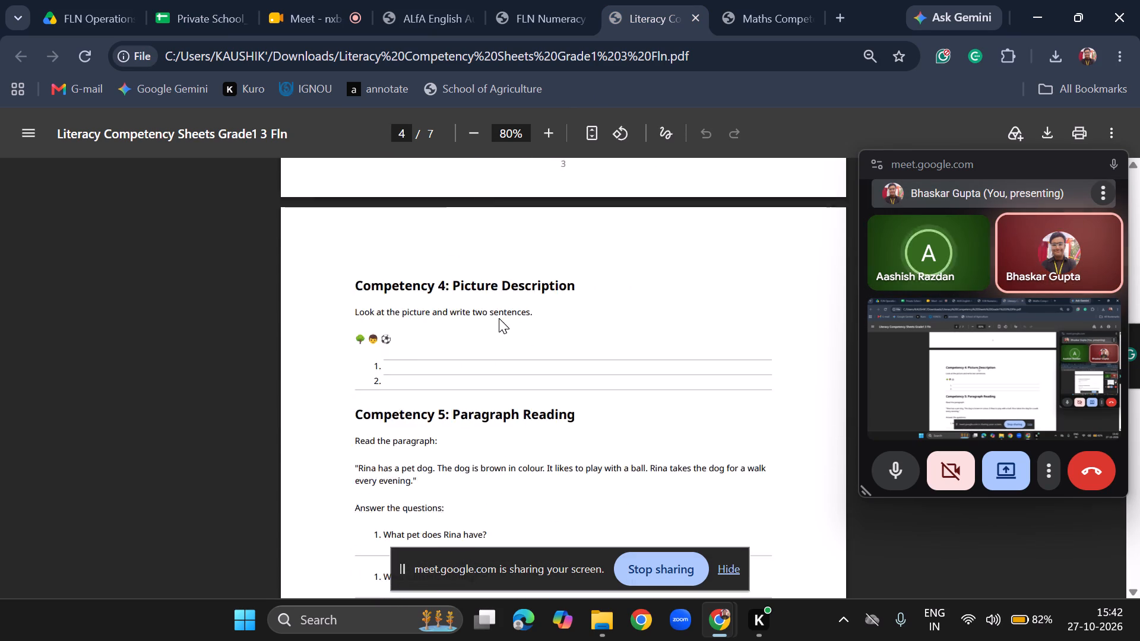
pyautogui.scroll(-1, 499, 318)
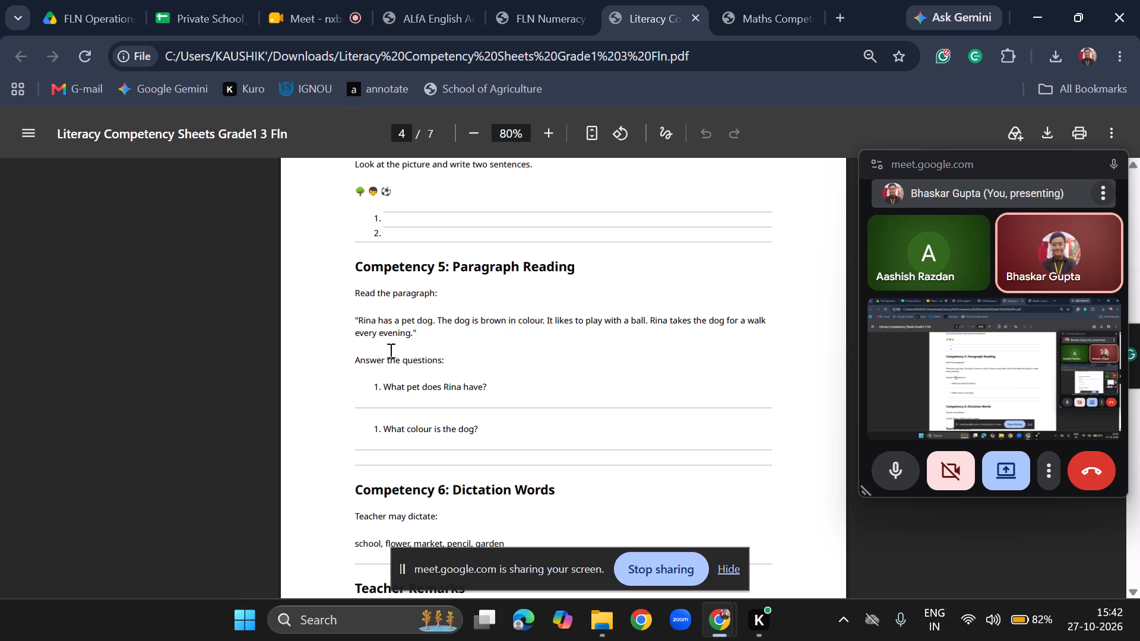
pyautogui.moveTo(331, 255); pyautogui.dragTo(711, 382)
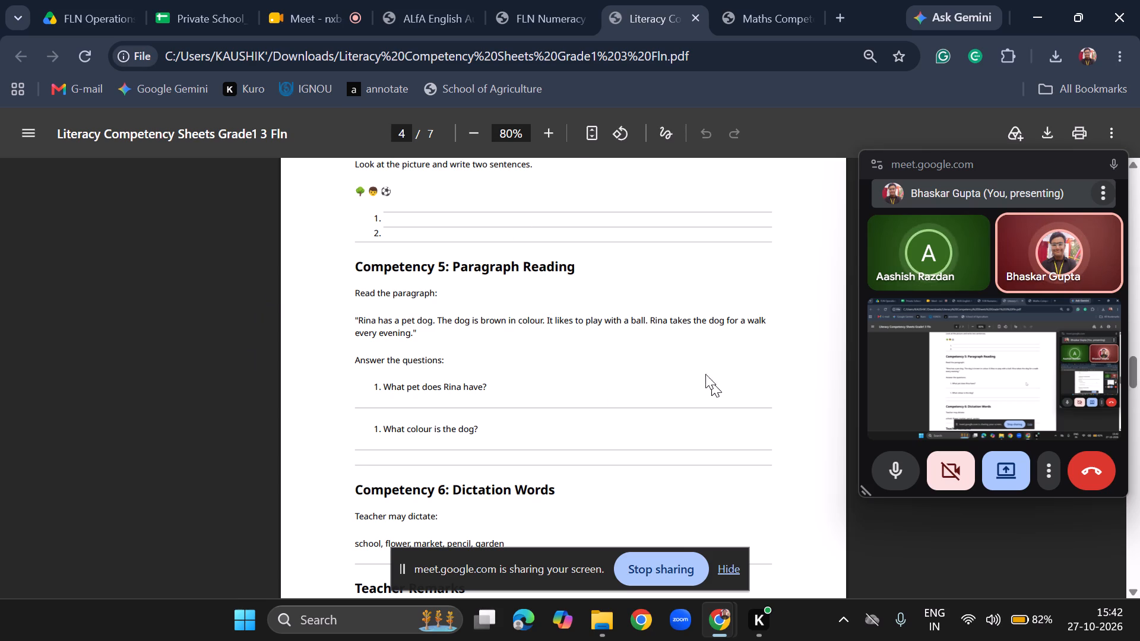
pyautogui.click(549, 132)
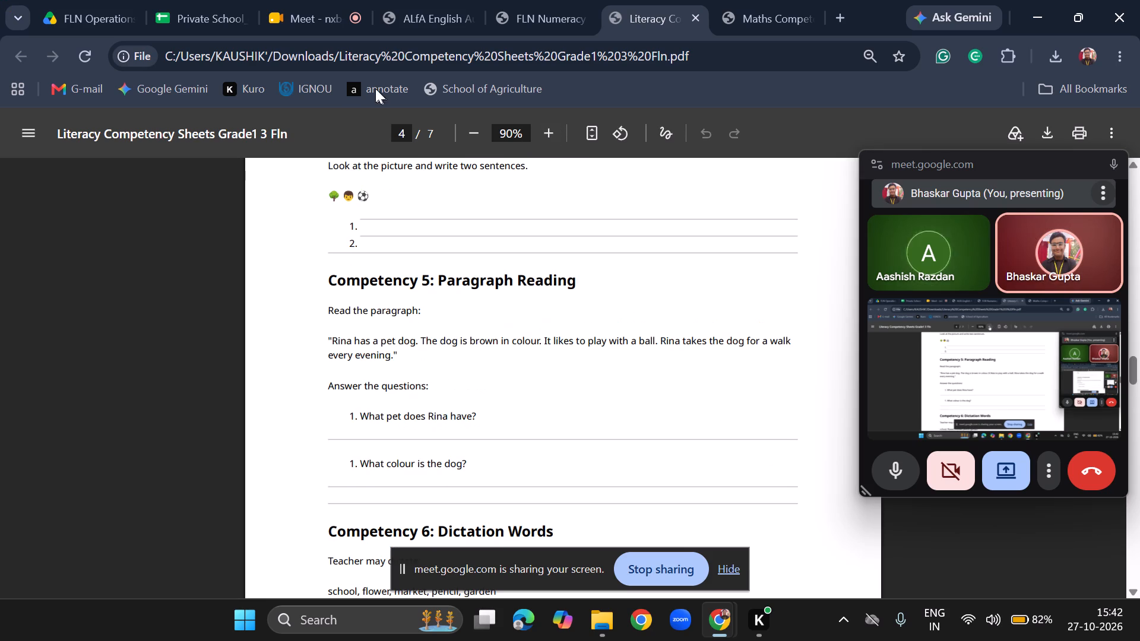
# Switch to the ALfA English Aug 2026 PDF and look through its lessons as far as page 32.
pyautogui.click(418, 11)
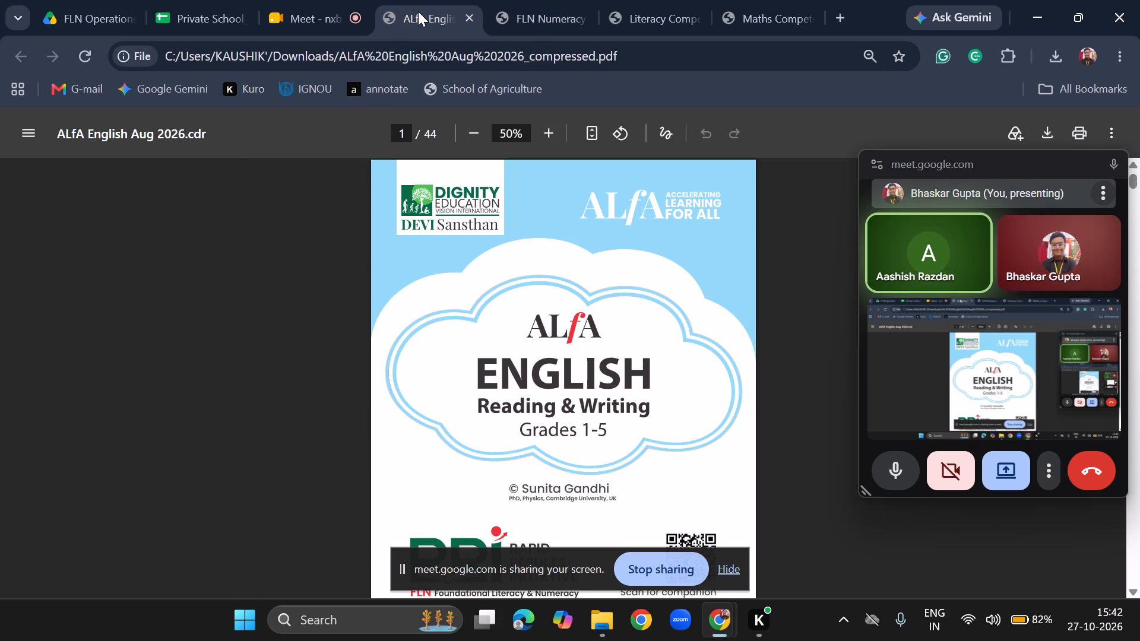
pyautogui.scroll(-9, 597, 452)
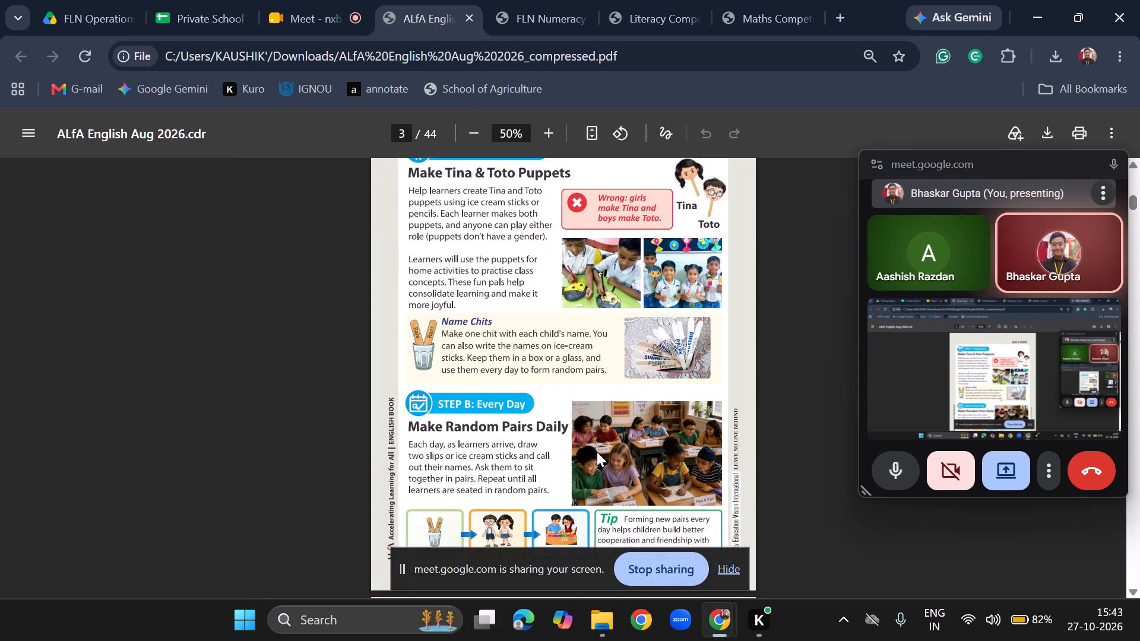
pyautogui.scroll(-4, 597, 452)
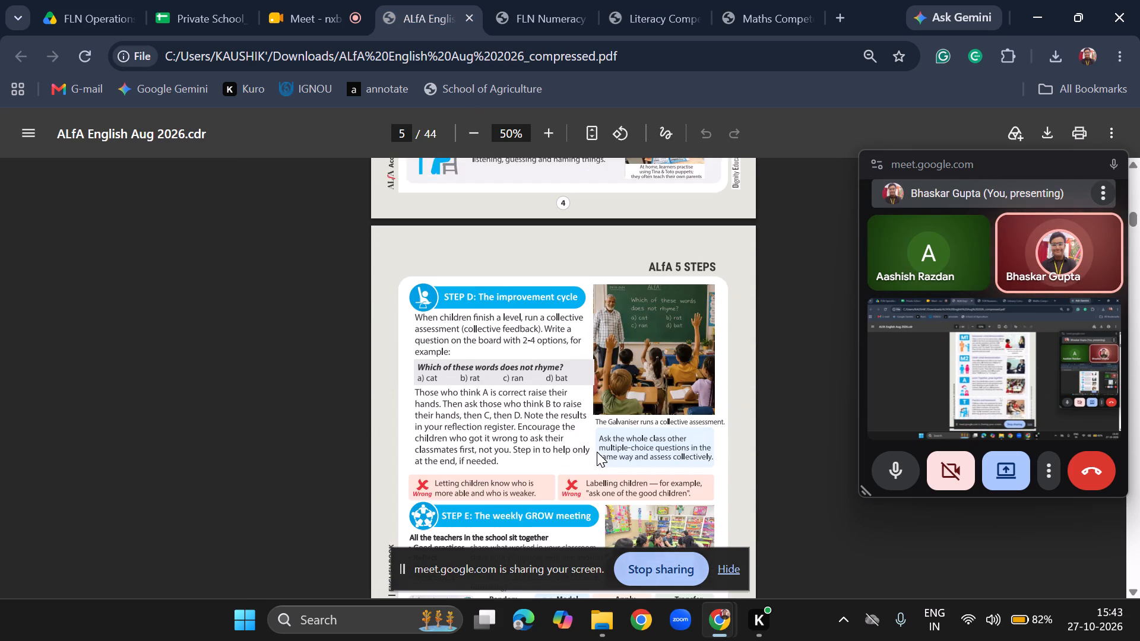
pyautogui.scroll(-17, 597, 452)
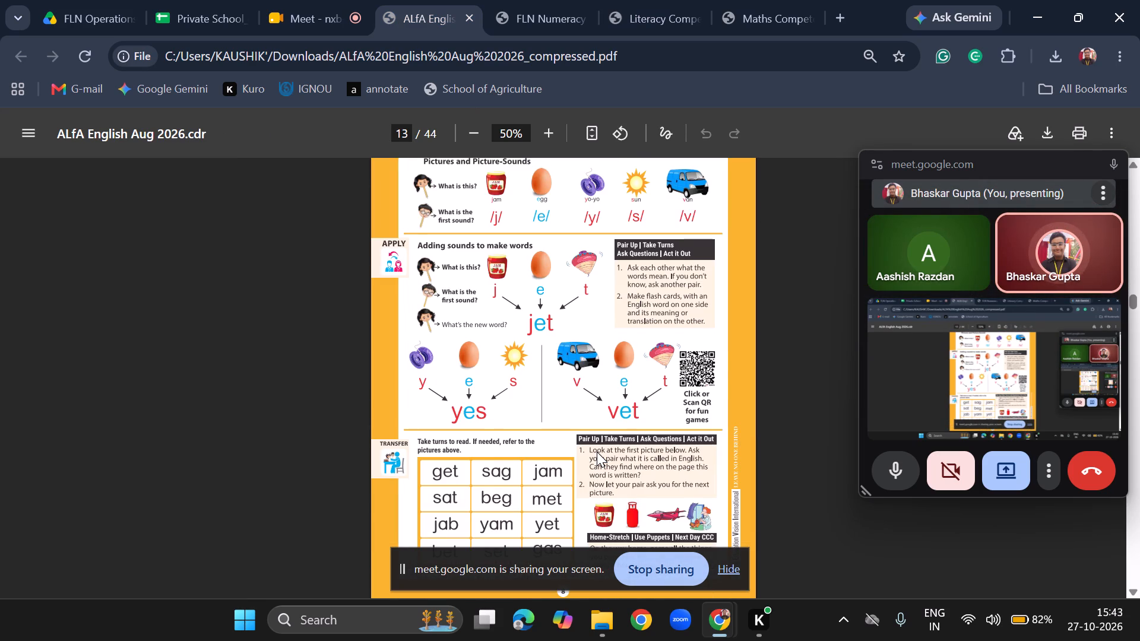
pyautogui.scroll(-2, 597, 452)
pyautogui.scroll(-3, 563, 383)
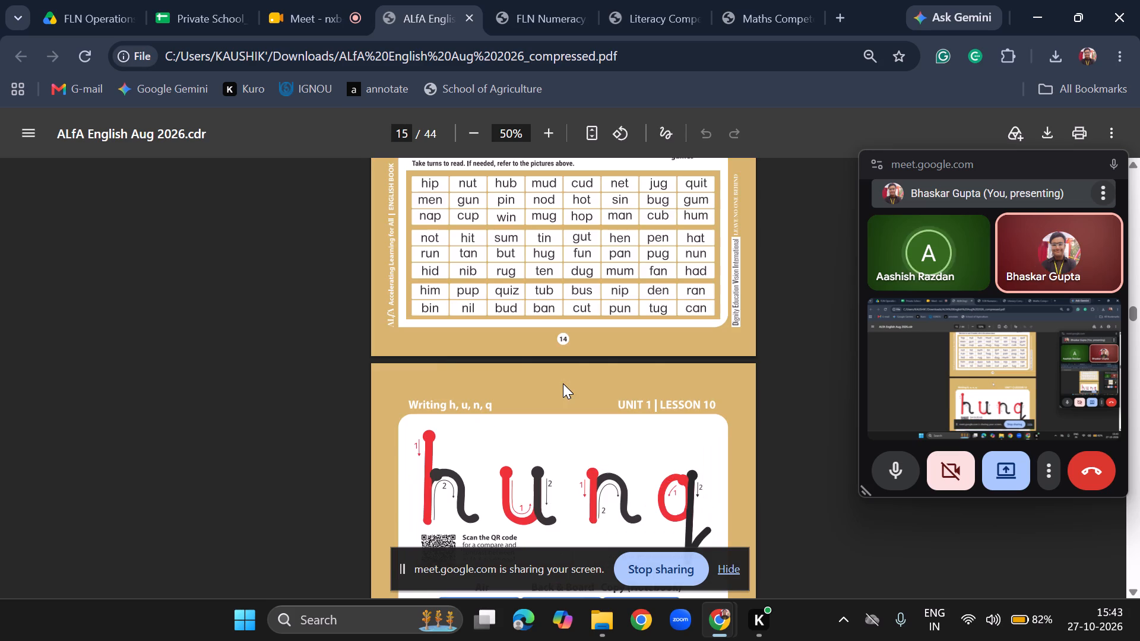
pyautogui.scroll(-7, 563, 383)
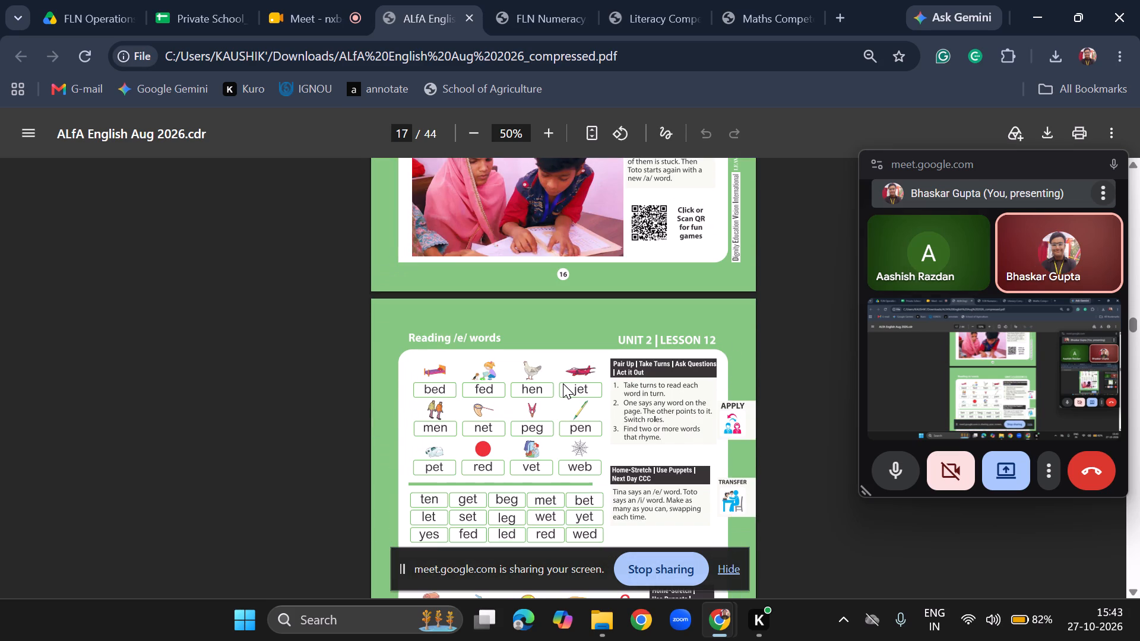
pyautogui.scroll(-13, 563, 383)
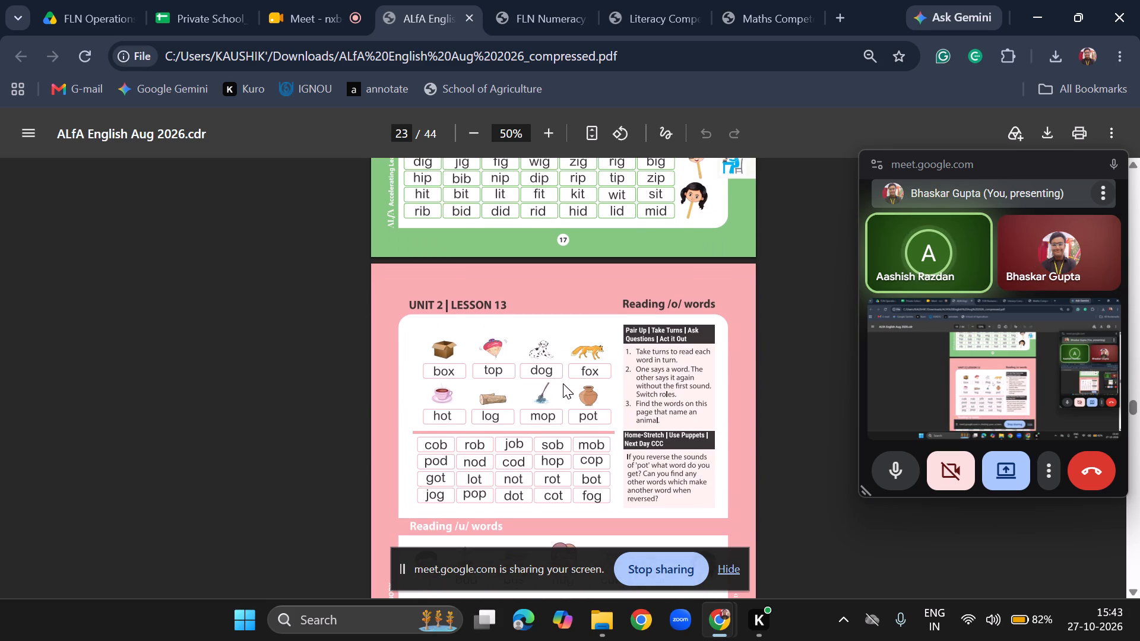
pyautogui.scroll(-4, 563, 383)
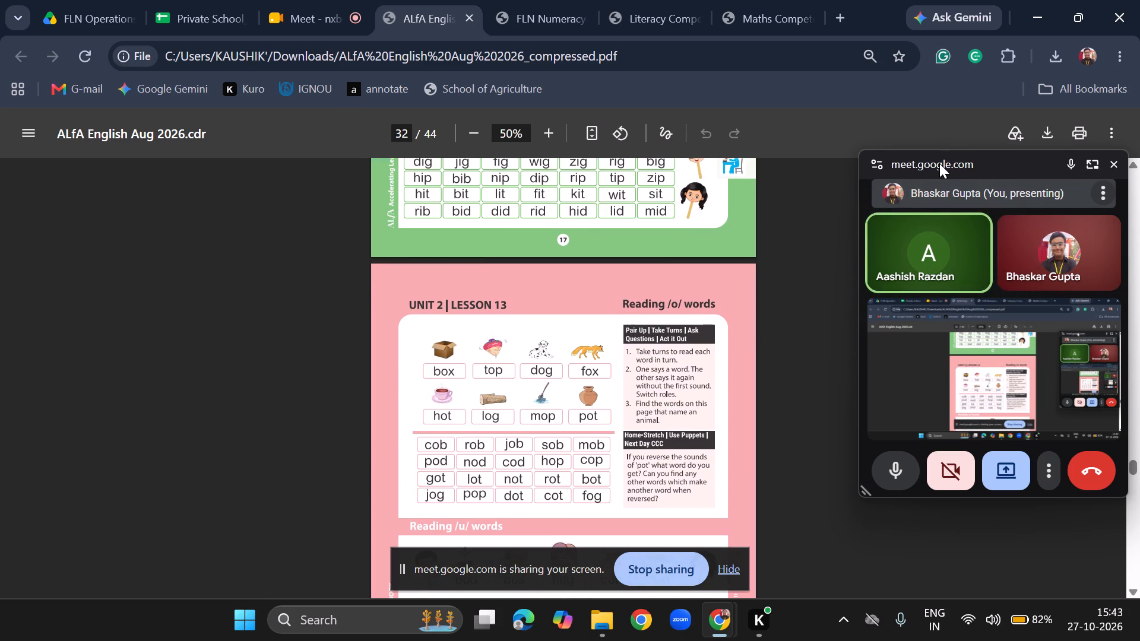
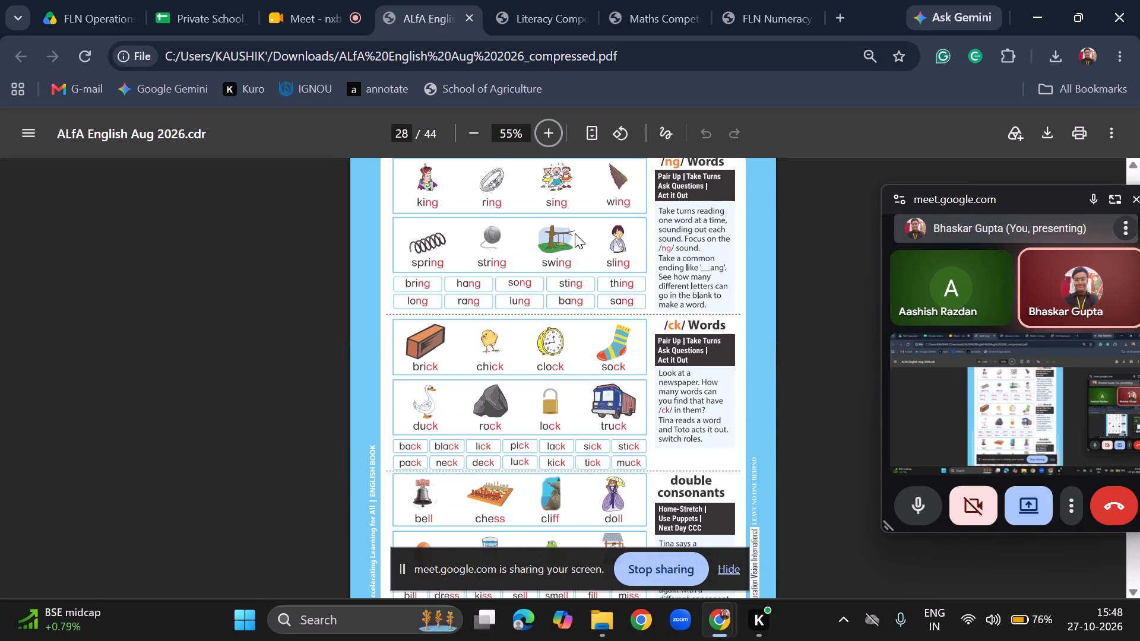
# Look through the ALfA English book's word-sound, vocabulary, verbs and riddle lessons, from page 28 to Lesson 31 Self-Introductions on page 36.
pyautogui.scroll(1, 575, 233)
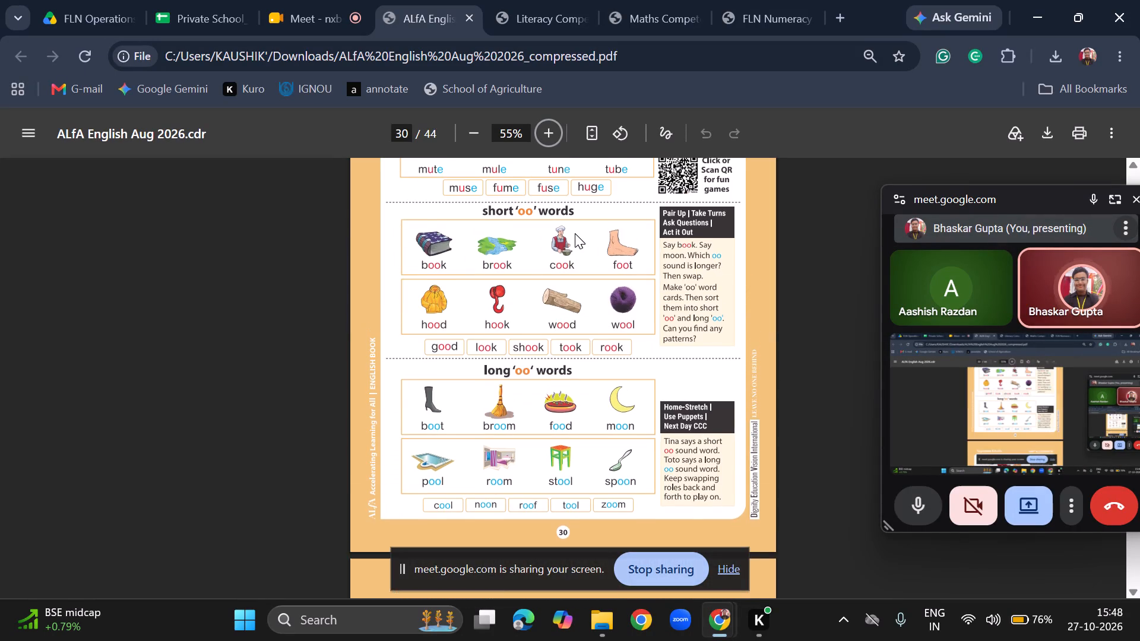
pyautogui.scroll(4, 575, 233)
pyautogui.scroll(-1, 575, 233)
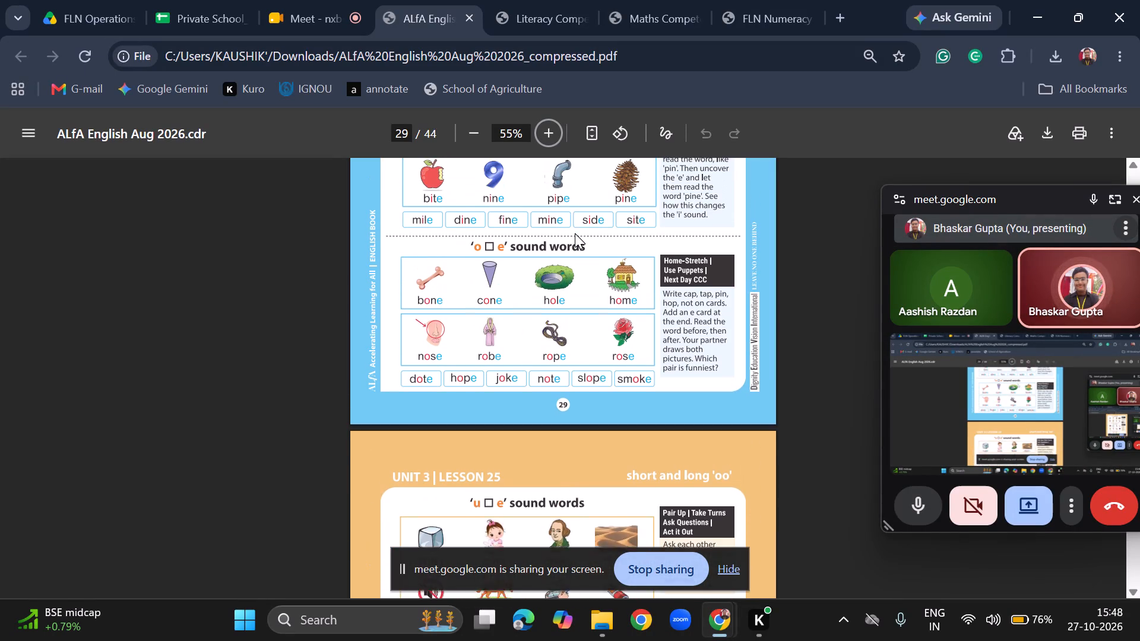
pyautogui.scroll(-1, 575, 233)
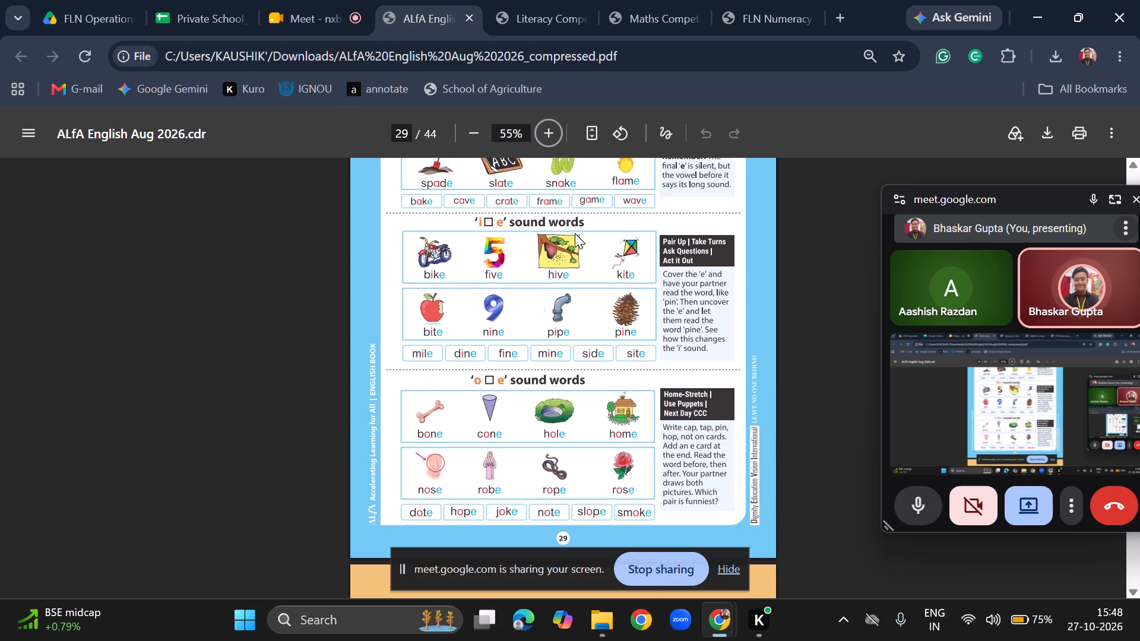
pyautogui.scroll(-5, 575, 233)
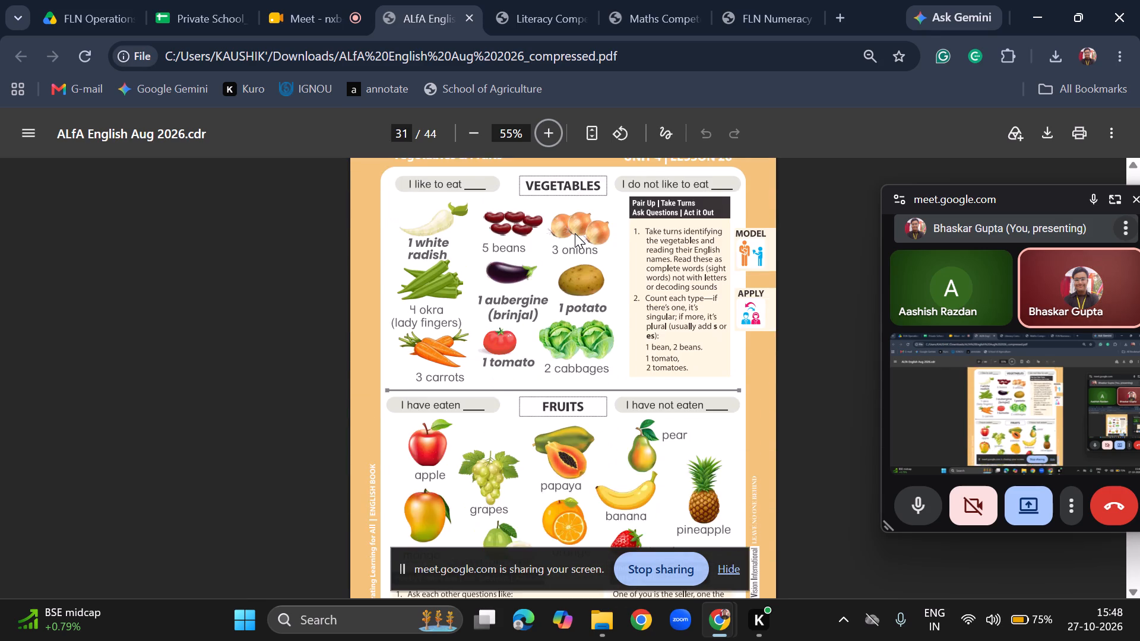
pyautogui.scroll(1, 575, 233)
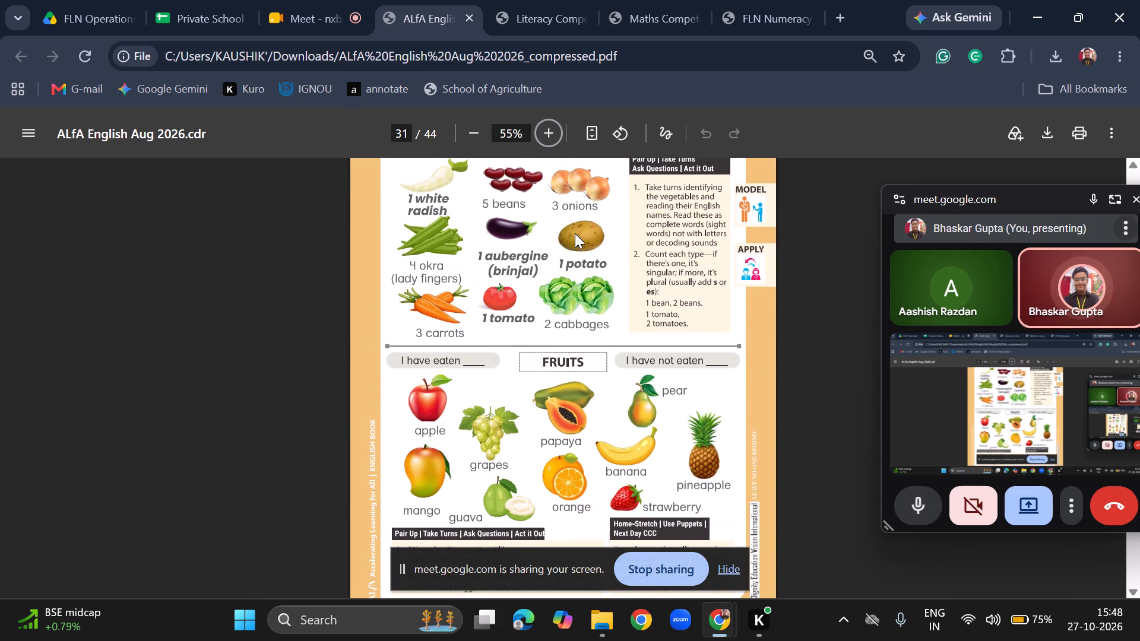
pyautogui.scroll(2, 575, 233)
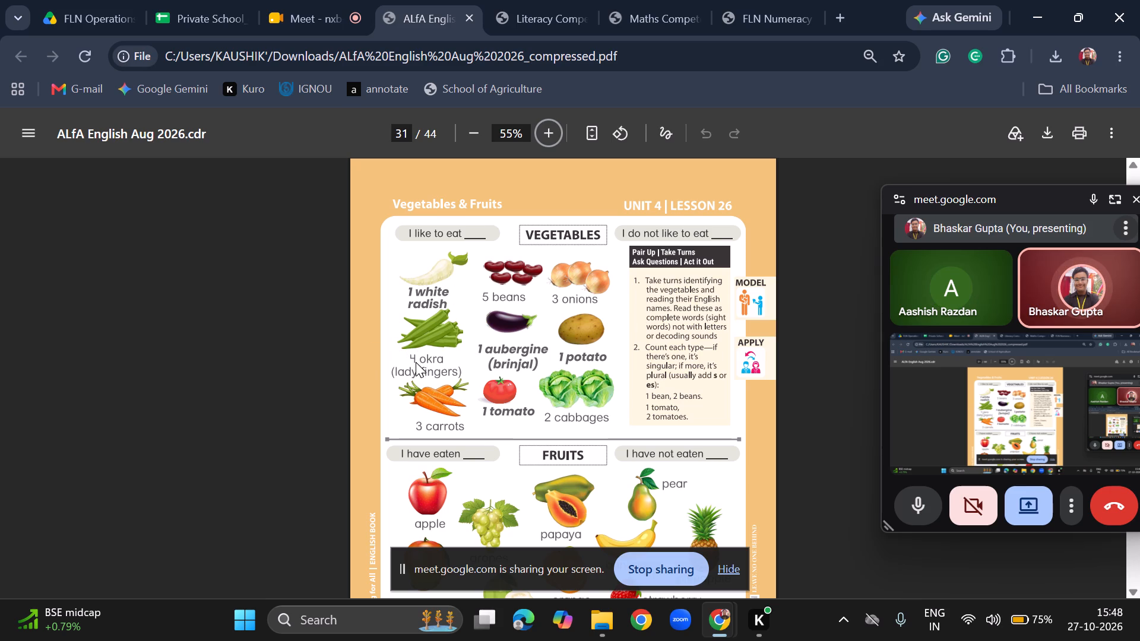
pyautogui.scroll(-4, 625, 376)
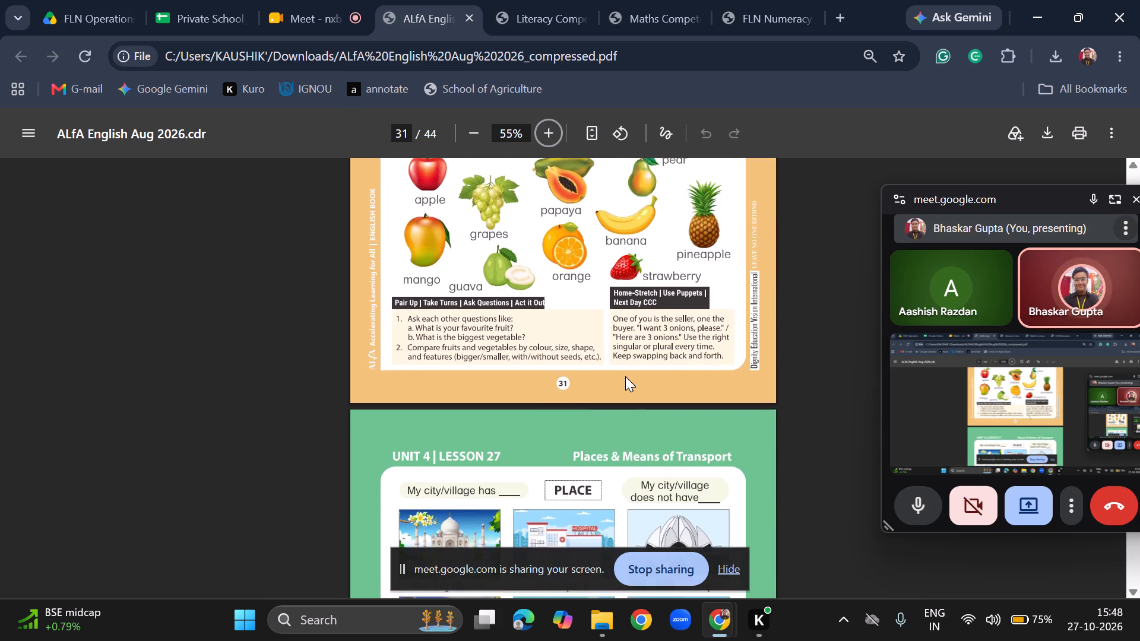
pyautogui.scroll(-3, 625, 376)
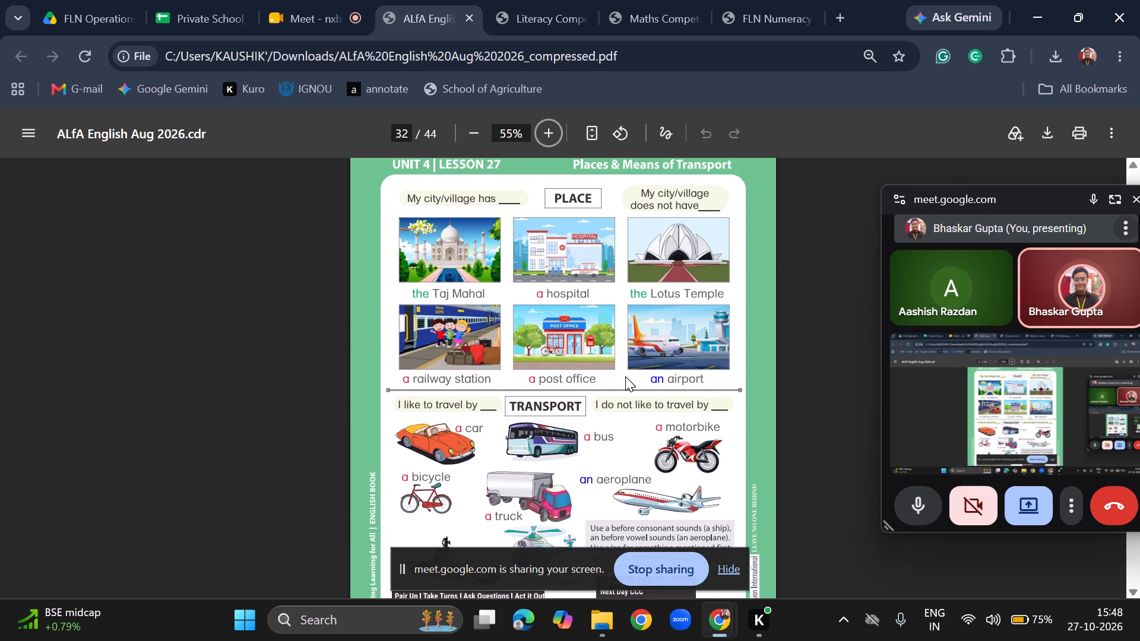
pyautogui.scroll(-5, 625, 376)
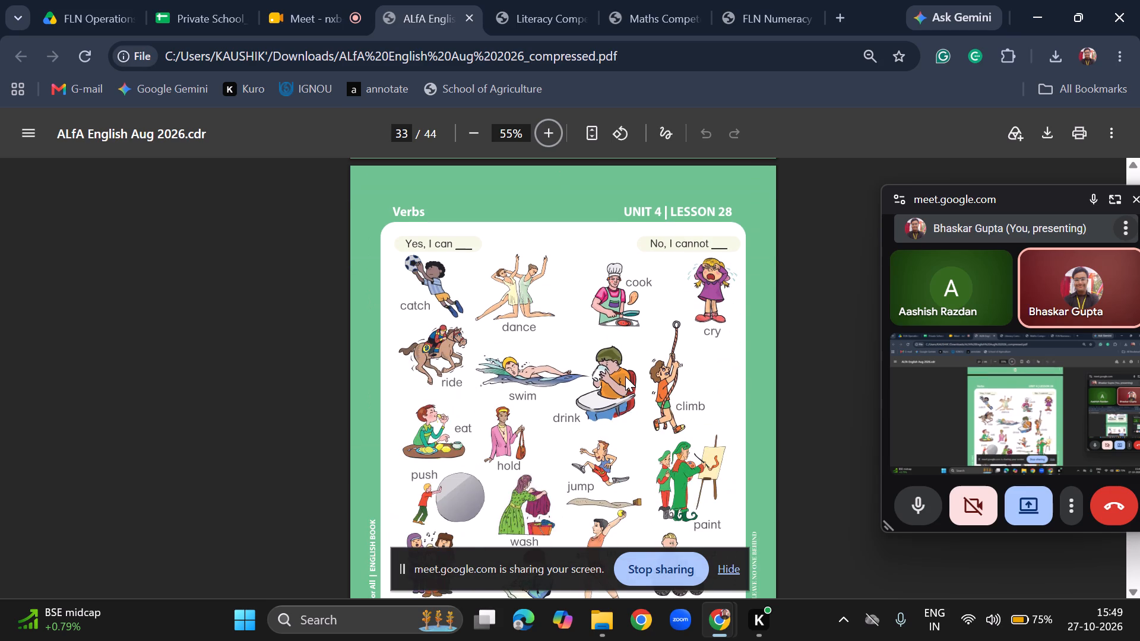
pyautogui.scroll(-9, 625, 376)
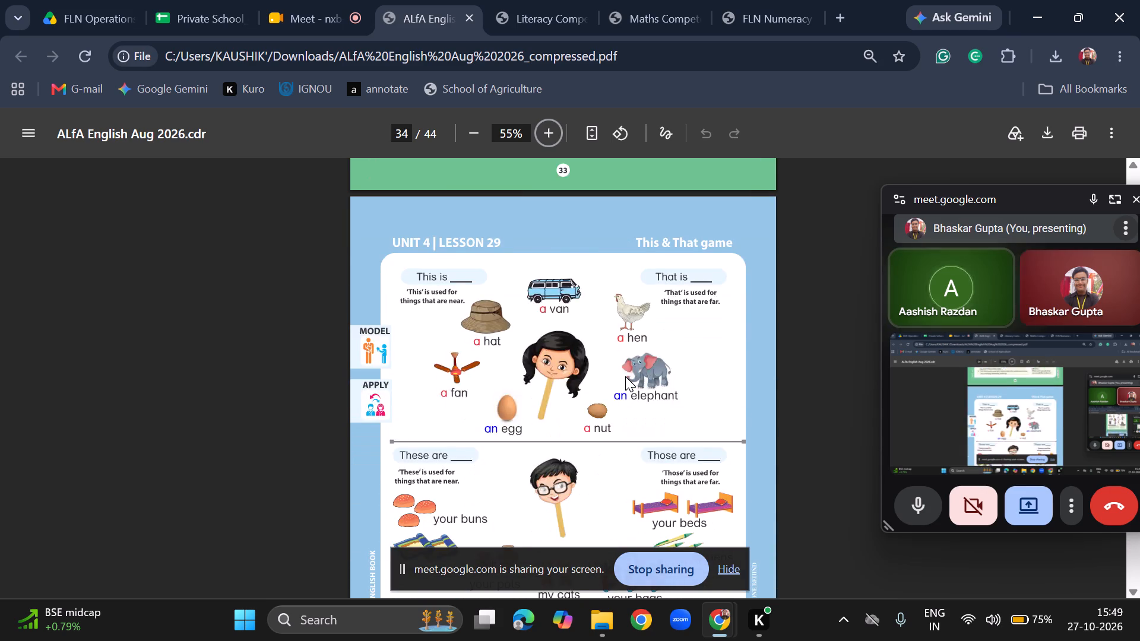
pyautogui.scroll(-5, 625, 376)
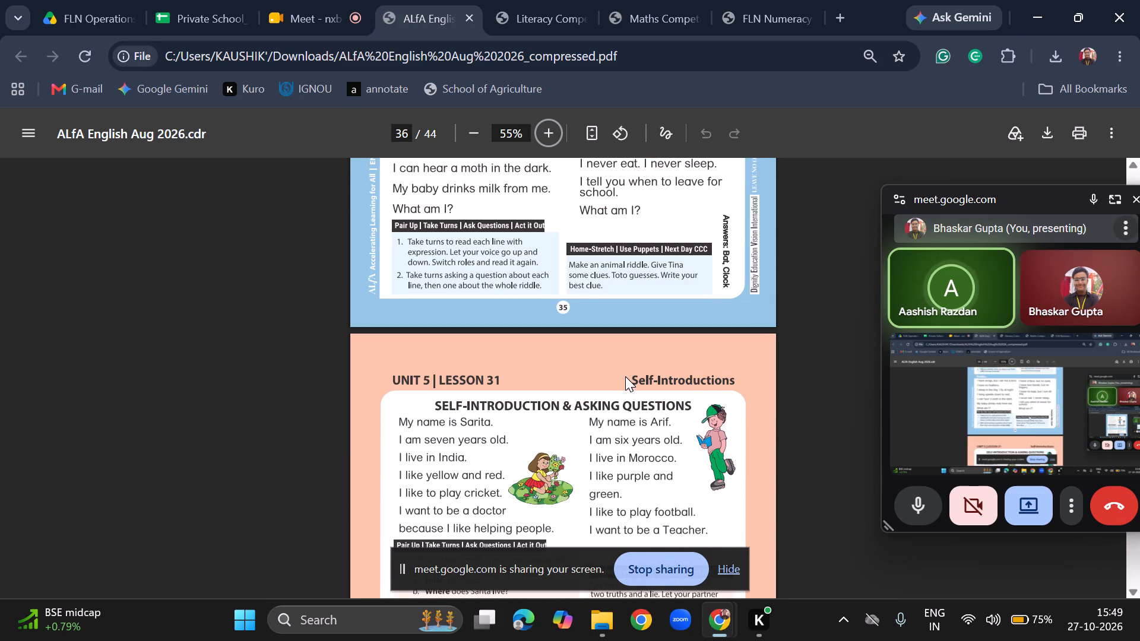
pyautogui.scroll(-1, 625, 376)
# Return to the Private School competency mapping spreadsheet and review the English sheet's competencies for Grades 1 to 3.
pyautogui.click(199, 2)
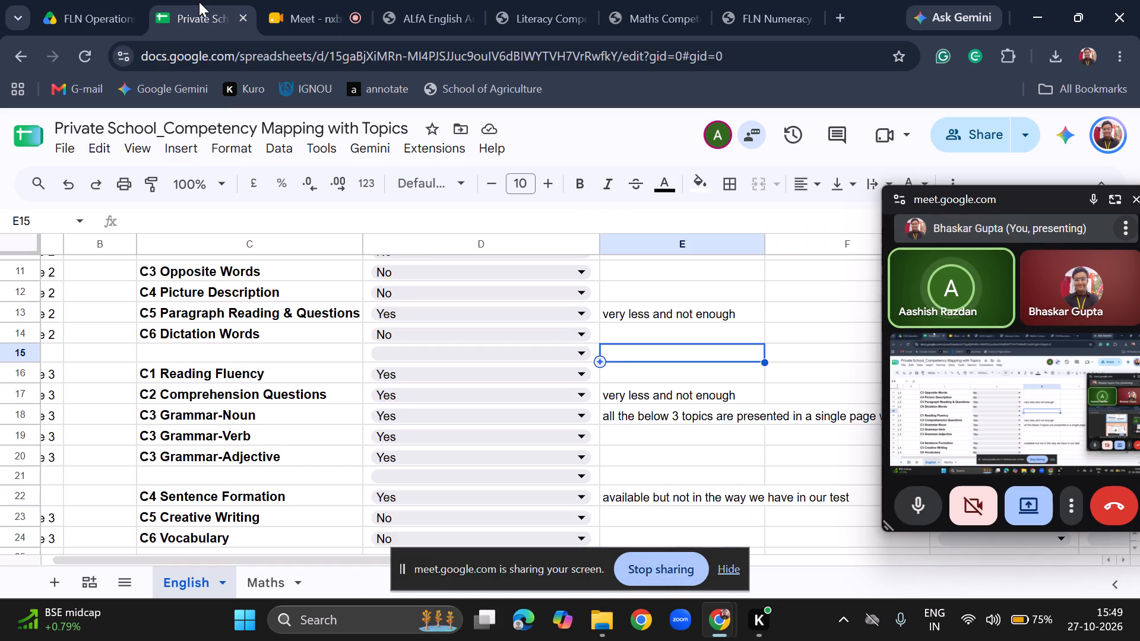
pyautogui.click(413, 297)
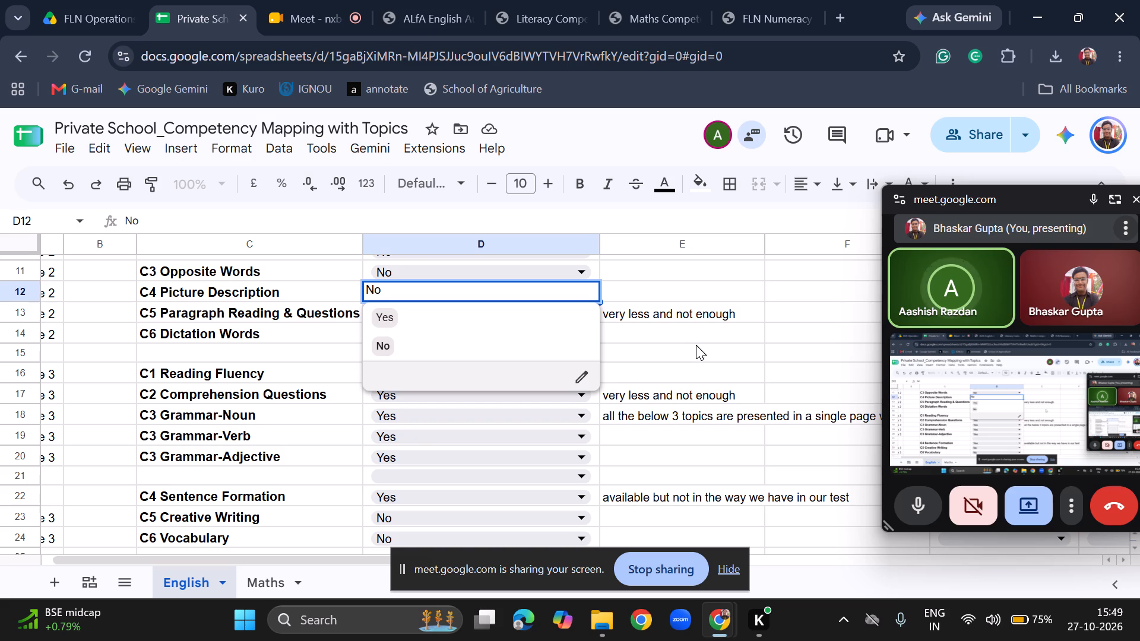
pyautogui.click(695, 345)
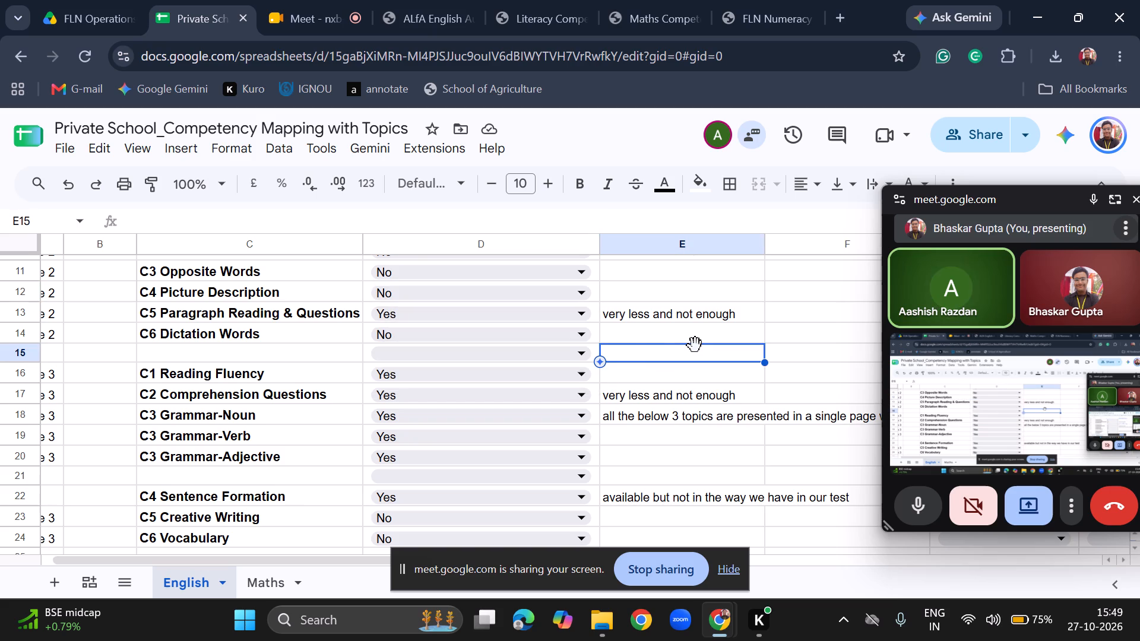
pyautogui.click(93, 357)
pyautogui.scroll(4, 93, 357)
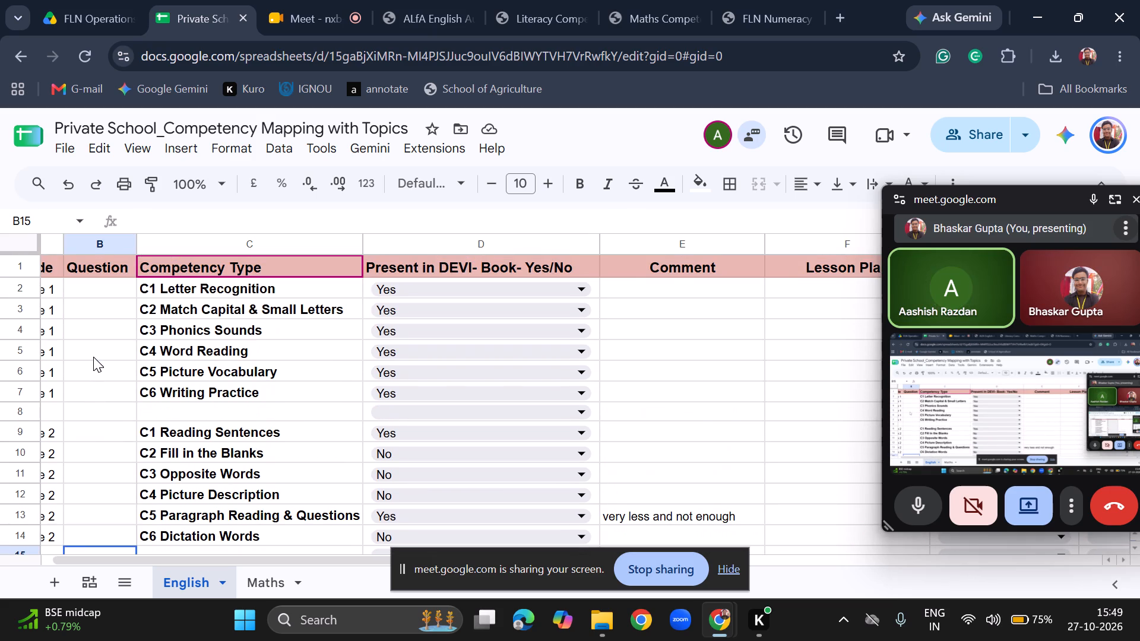
pyautogui.scroll(1, 93, 357)
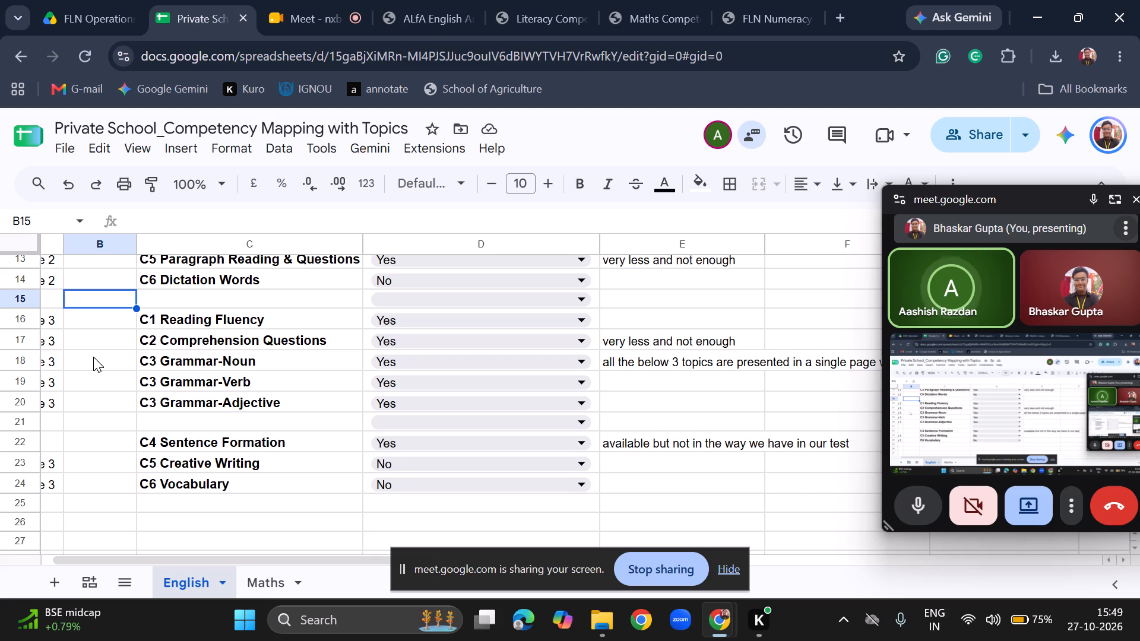
pyautogui.scroll(2, 93, 357)
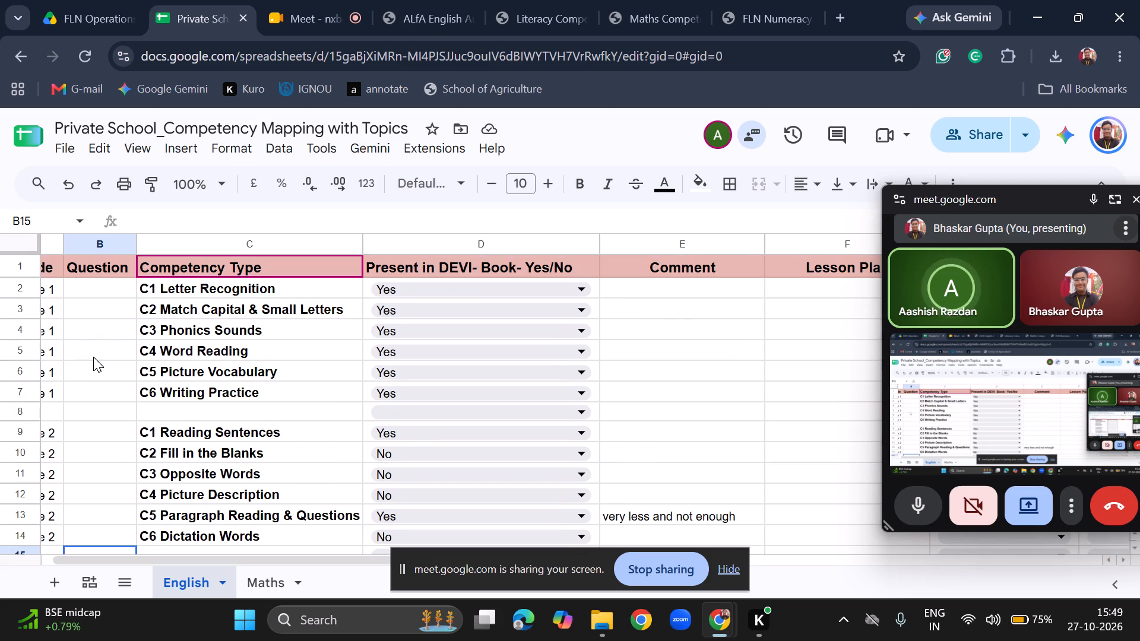
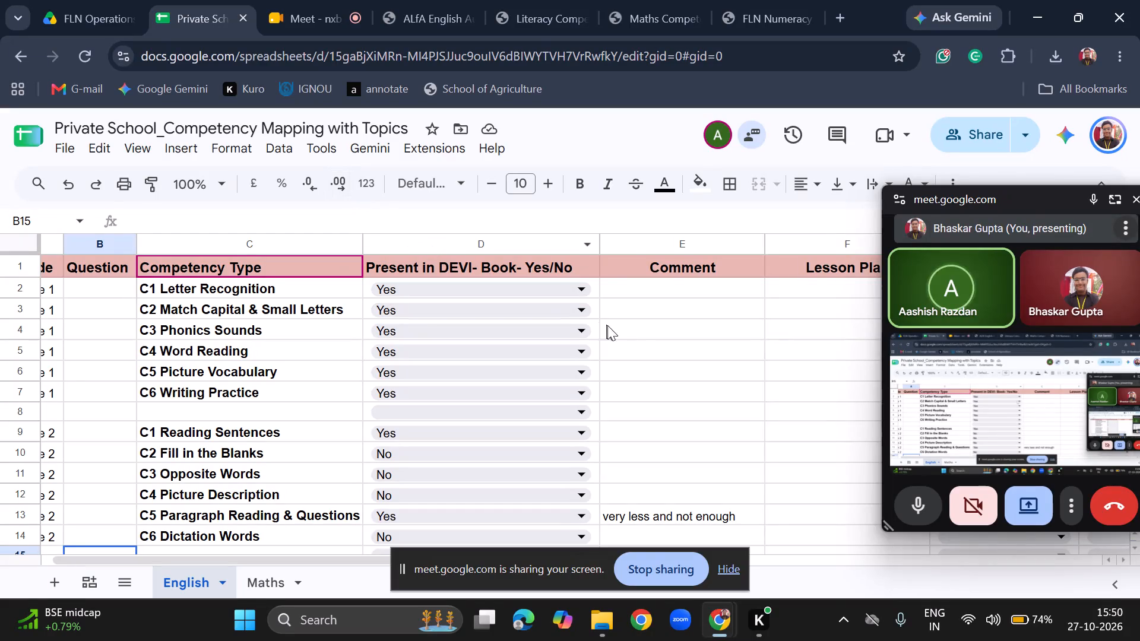
# Examine the Grade 1 rows of the English sheet, going through their empty Comment and Question cells.
pyautogui.click(681, 307)
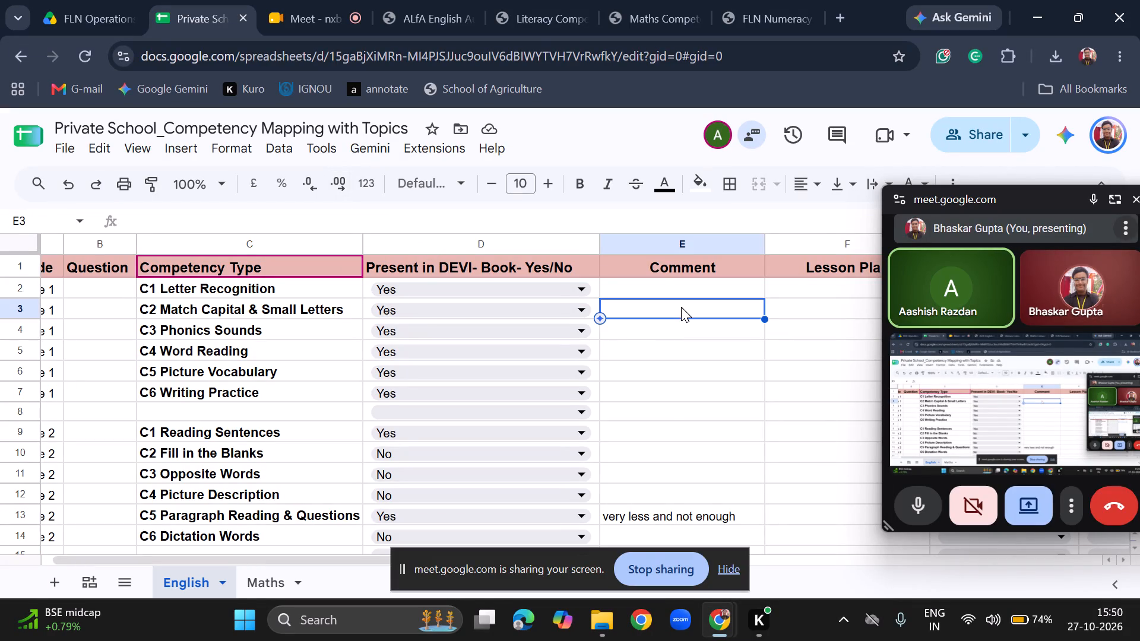
pyautogui.click(662, 333)
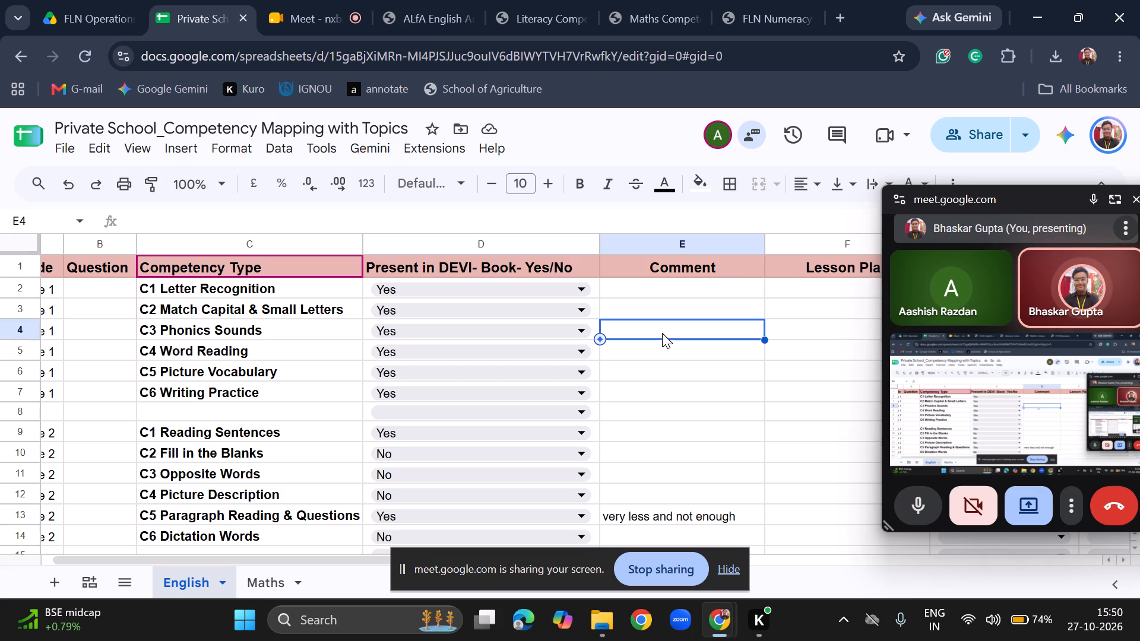
pyautogui.hscroll(1, 662, 333)
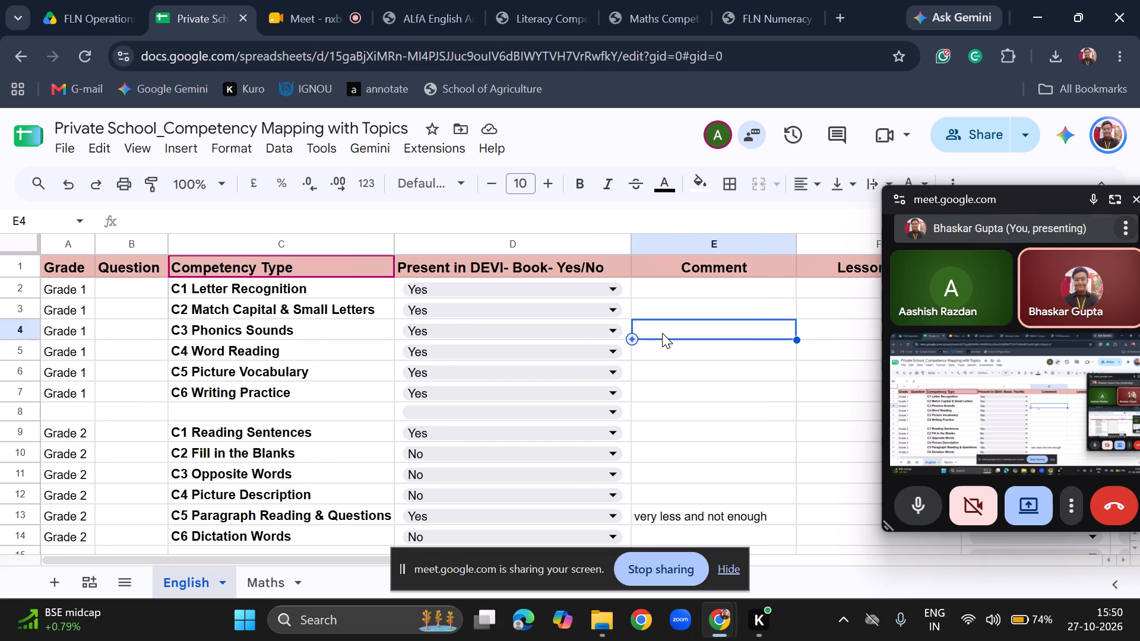
pyautogui.hscroll(1, 662, 333)
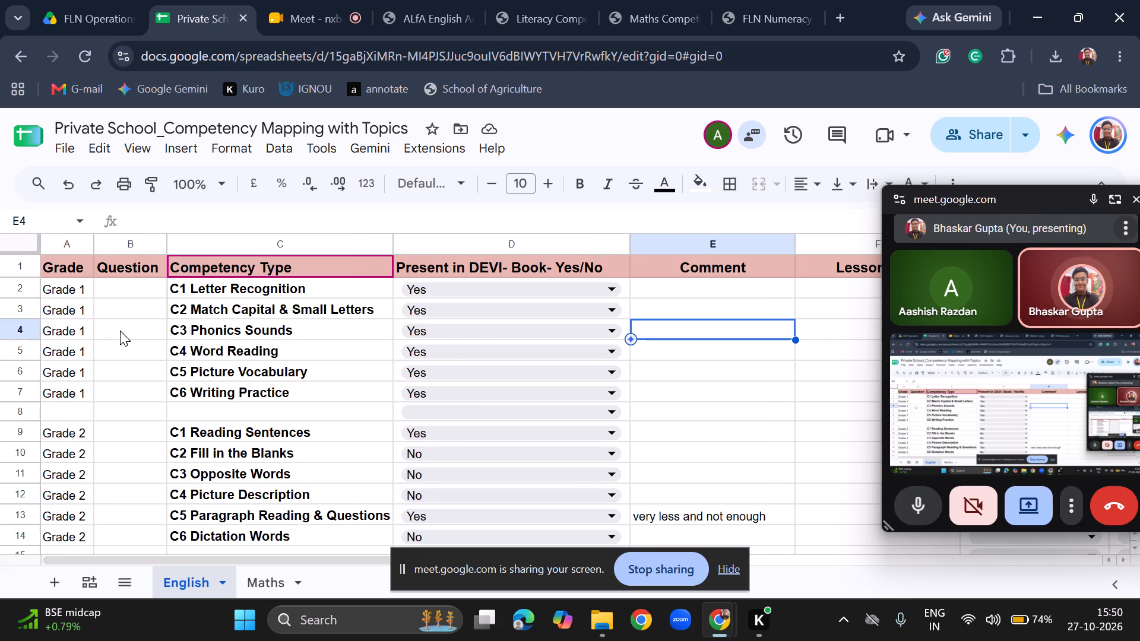
pyautogui.click(120, 331)
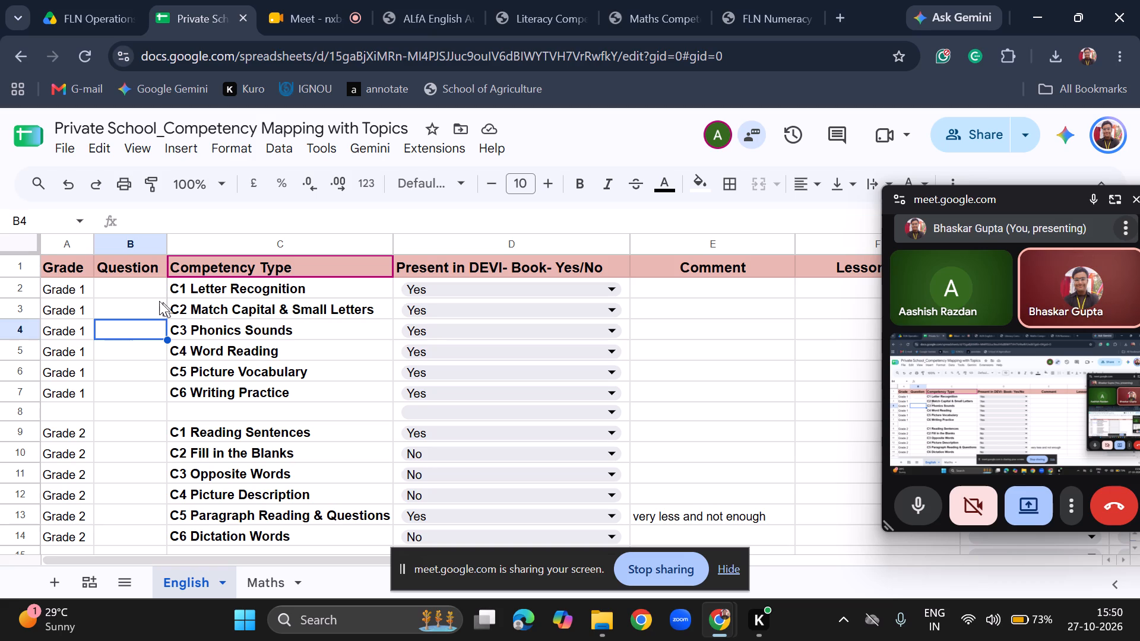
pyautogui.click(126, 289)
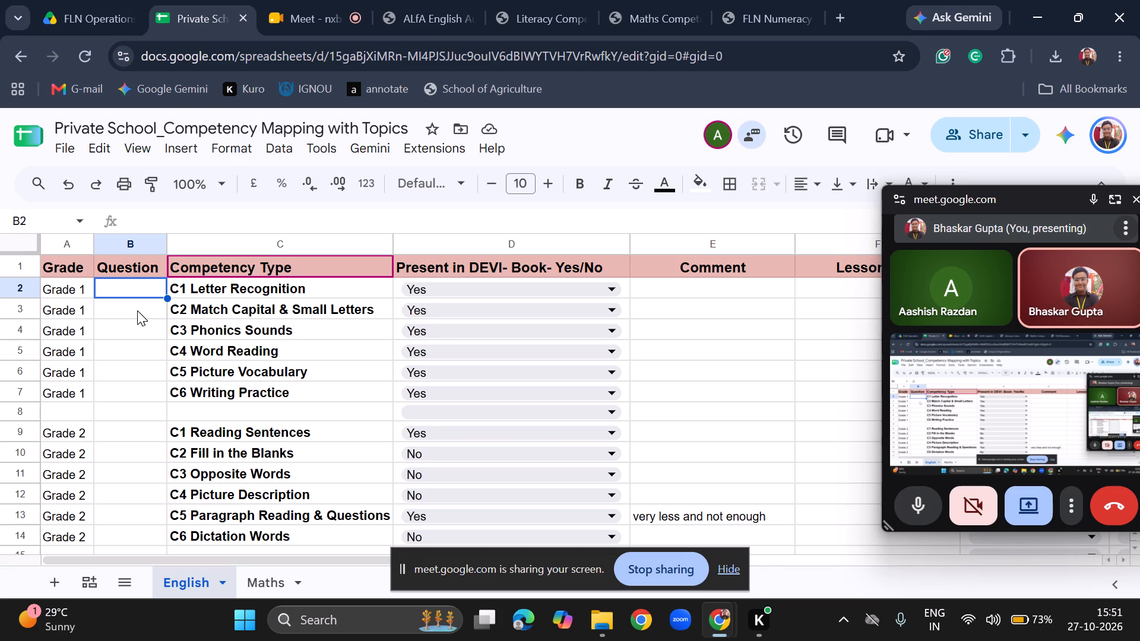
pyautogui.click(134, 315)
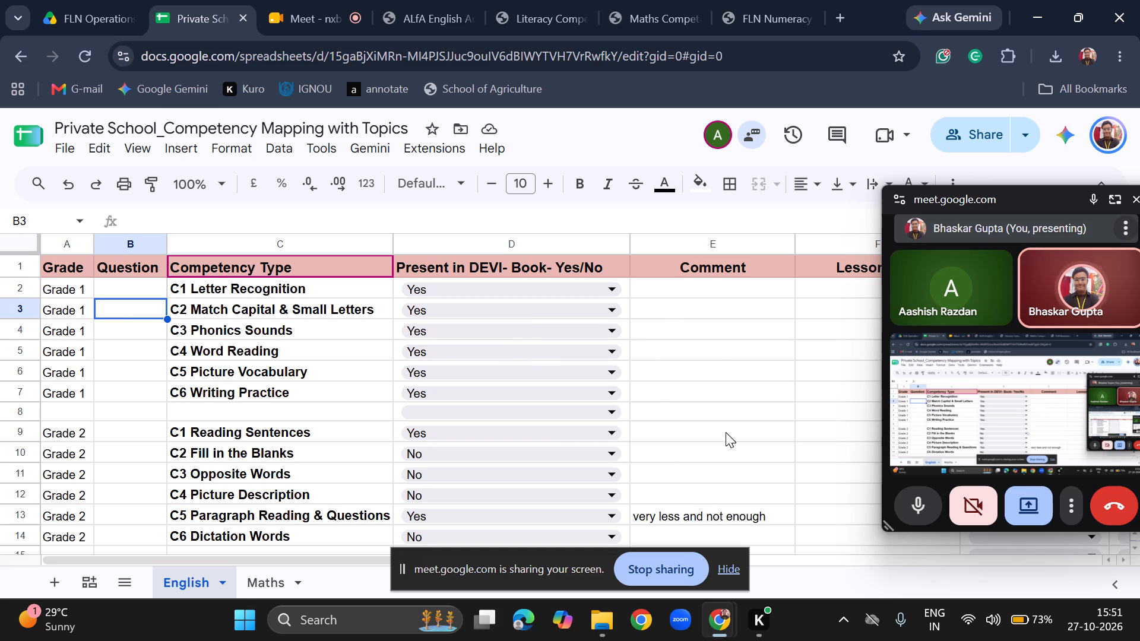
# Review the comments for Grade 2 Paragraph Reading & Questions and Dictation Words, and for Grade 3 Comprehension Questions.
pyautogui.scroll(-1, 603, 462)
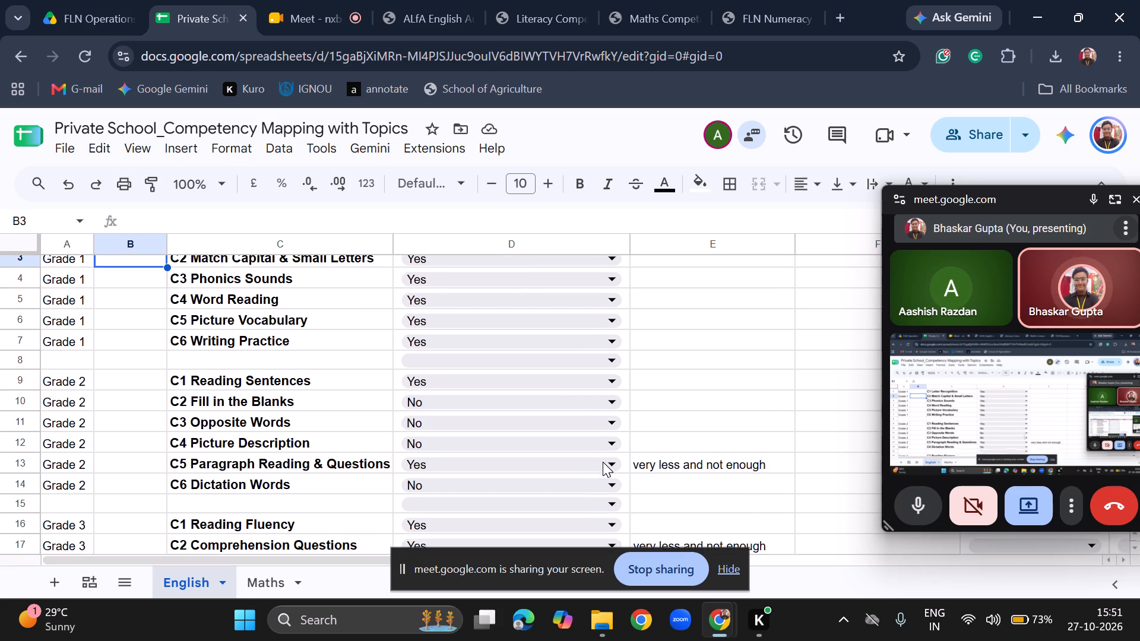
pyautogui.scroll(-1, 603, 462)
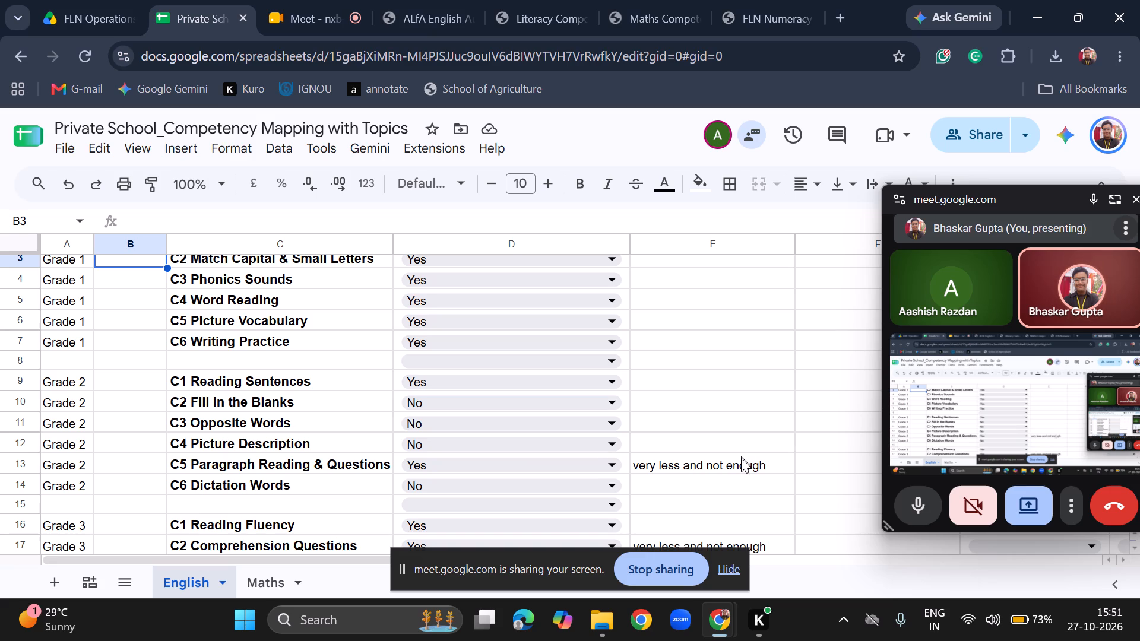
pyautogui.click(741, 458)
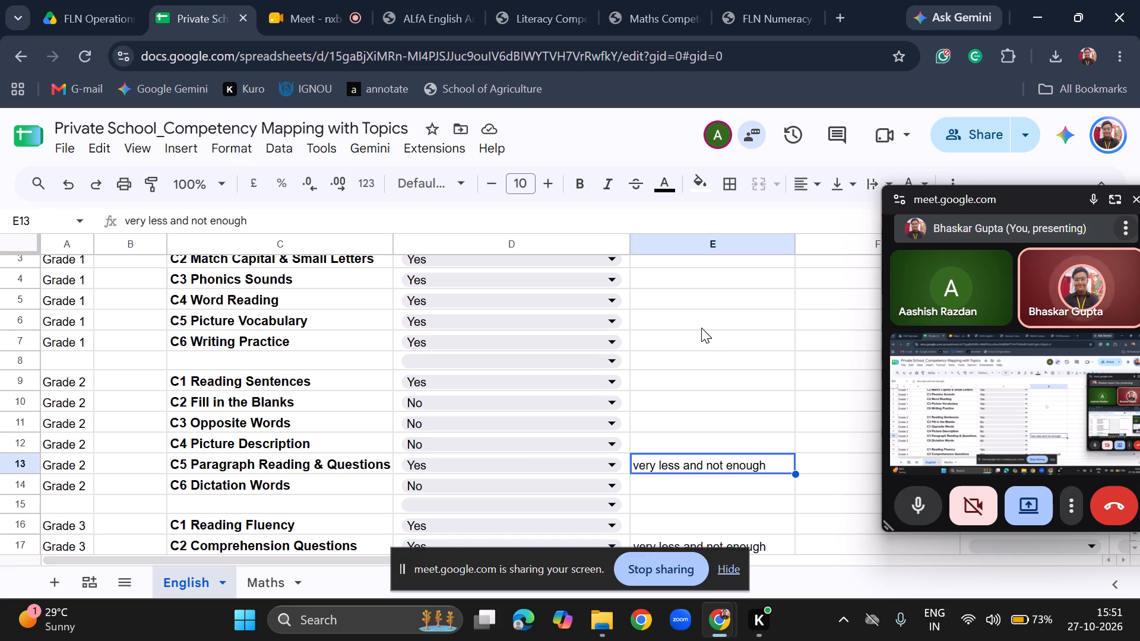
pyautogui.scroll(2, 701, 328)
pyautogui.scroll(-1, 701, 328)
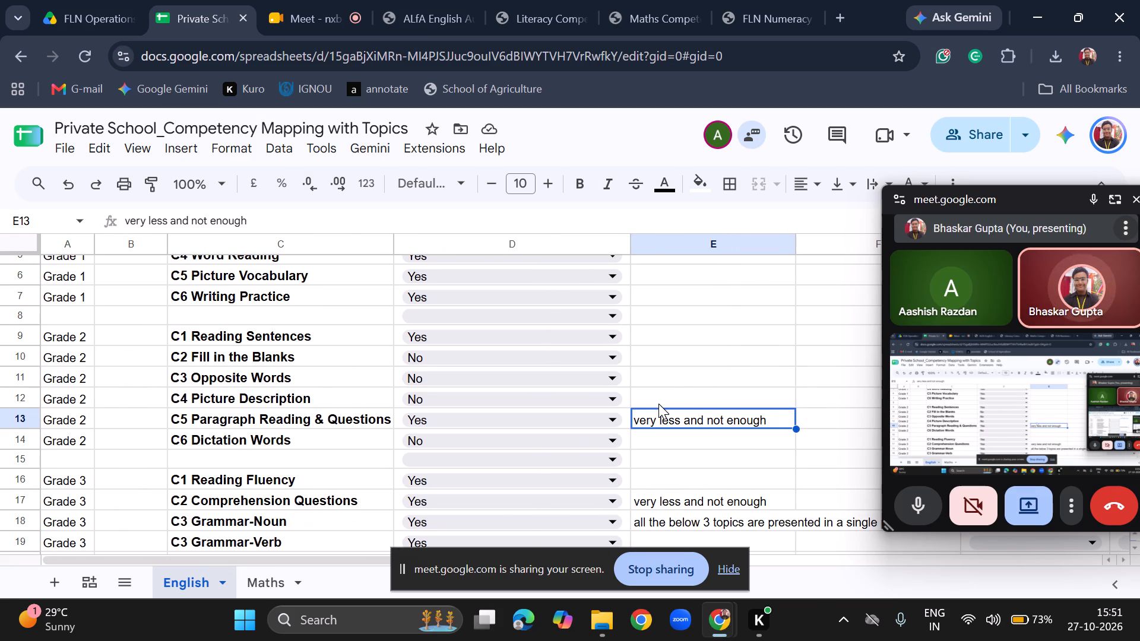
pyautogui.scroll(-3, 658, 404)
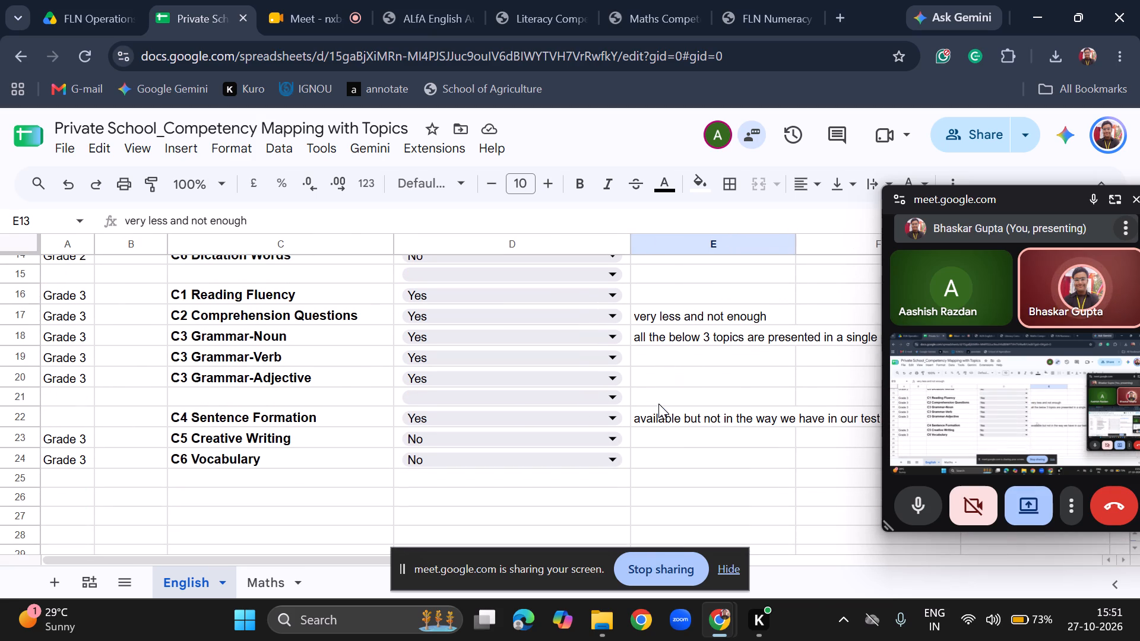
pyautogui.scroll(2, 658, 404)
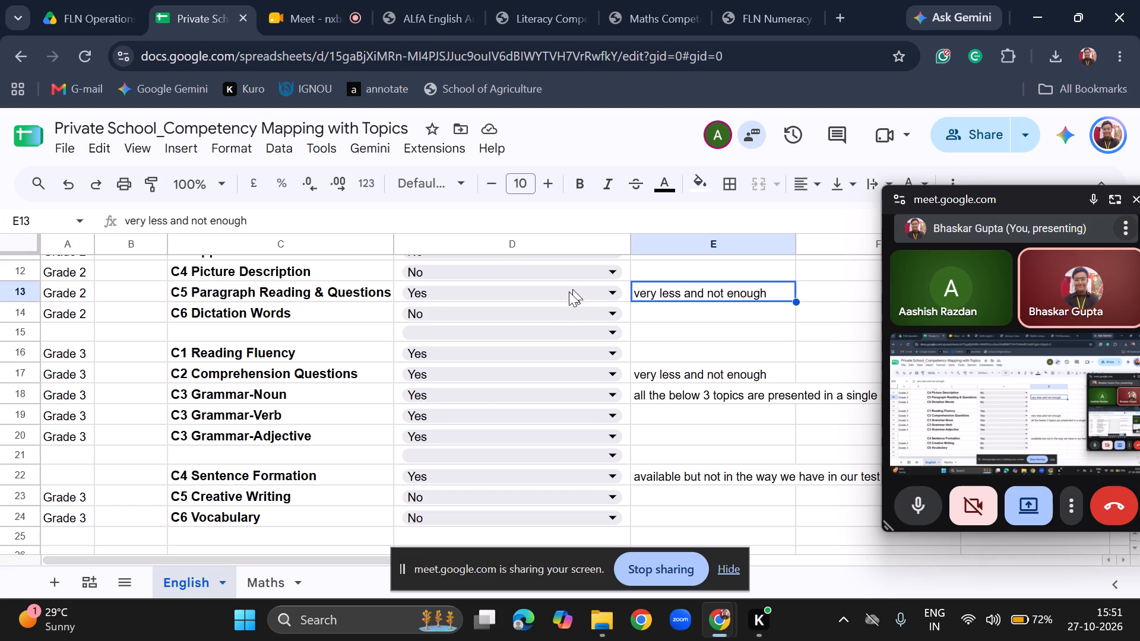
pyautogui.click(707, 318)
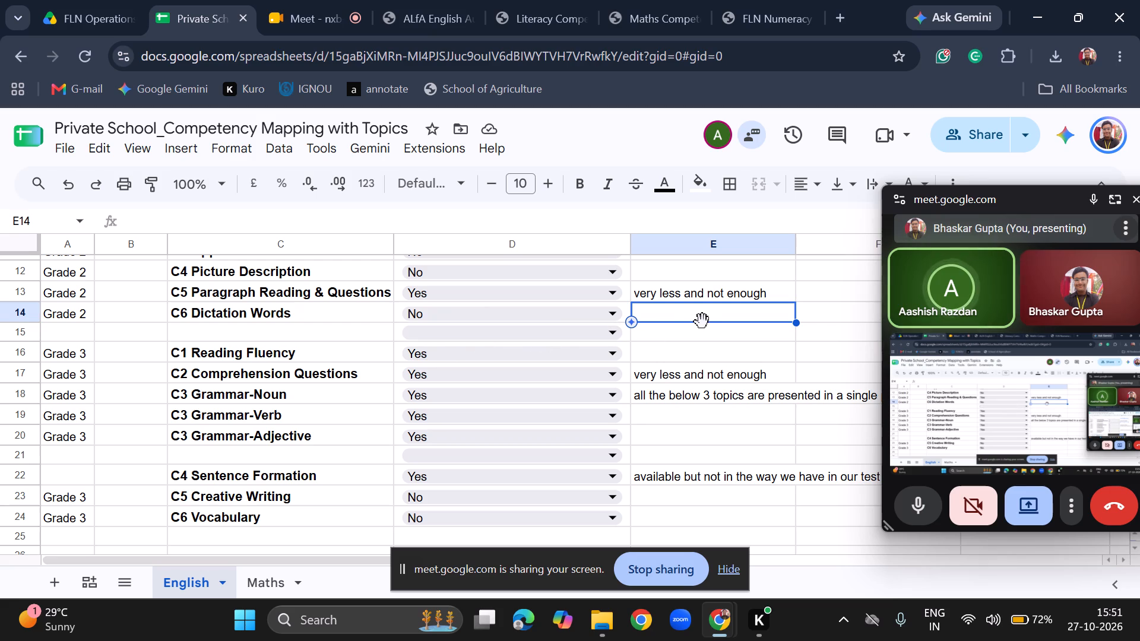
pyautogui.click(658, 372)
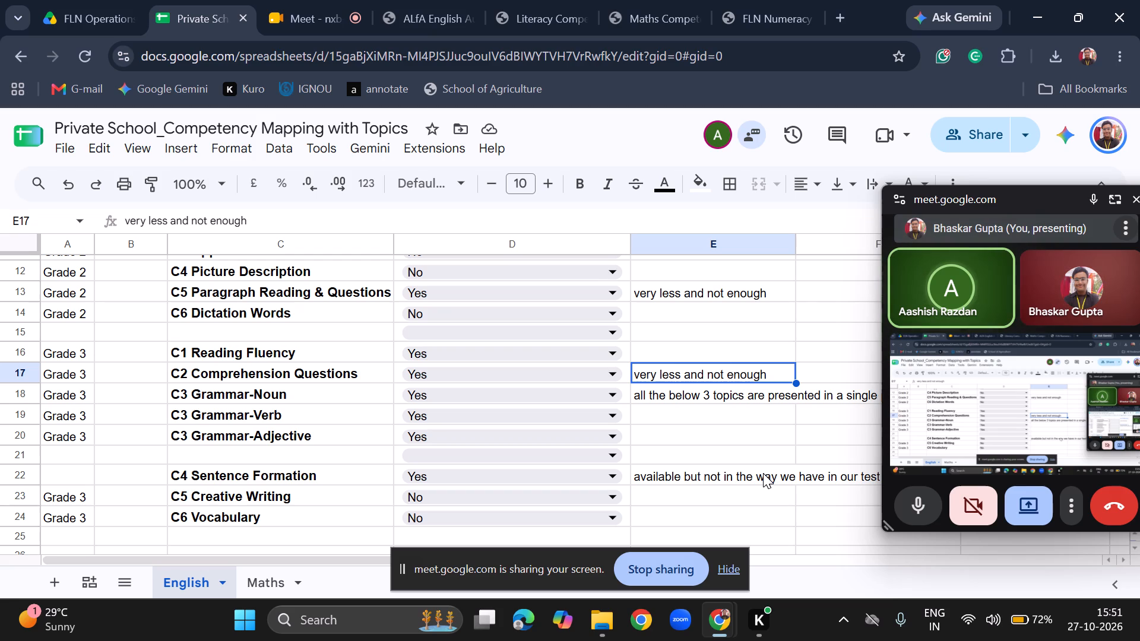
# Go through the Grade 2 Comment cells from Reading Sentences to Opposite Words and Picture Description against their DEVI book answers.
pyautogui.scroll(1, 778, 386)
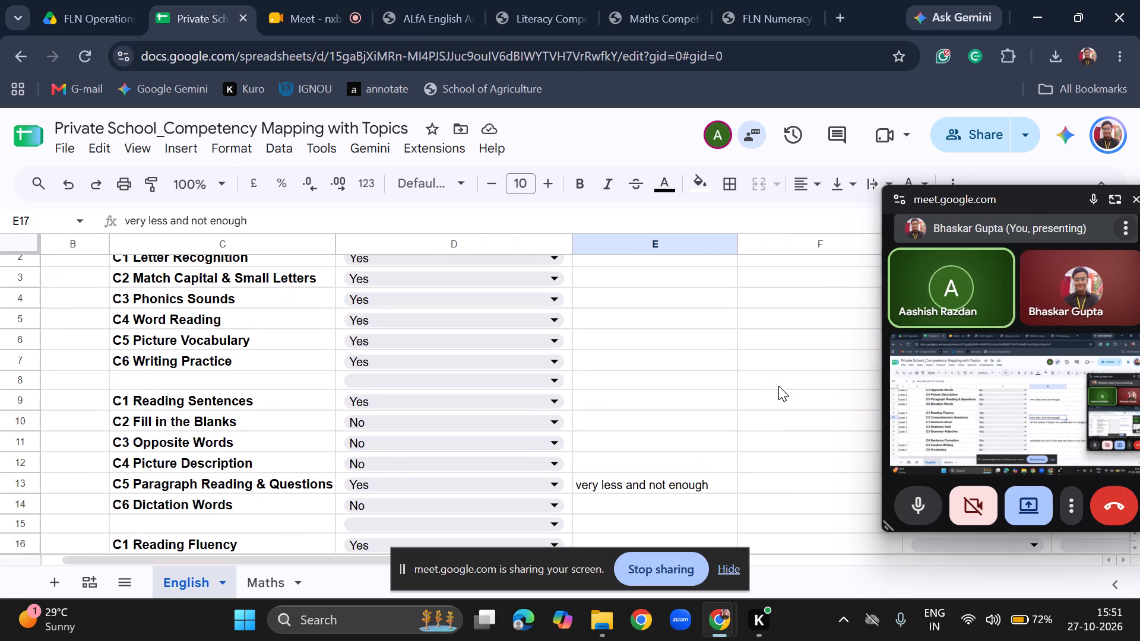
pyautogui.scroll(1, 778, 386)
pyautogui.hscroll(3, 778, 386)
pyautogui.scroll(1, 778, 386)
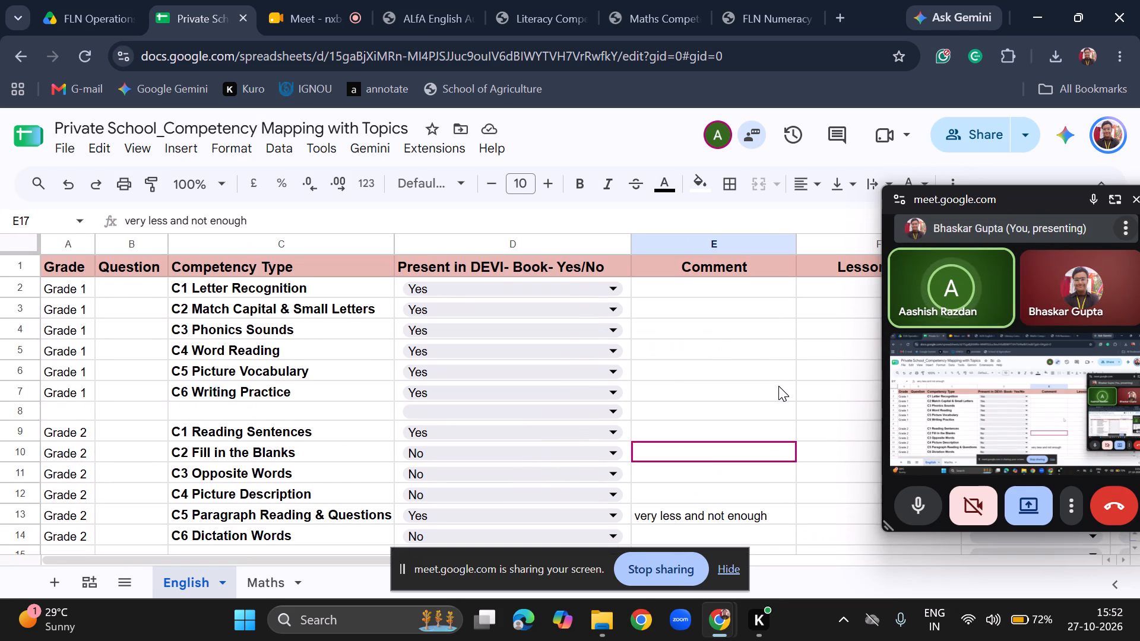
pyautogui.scroll(-1, 500, 312)
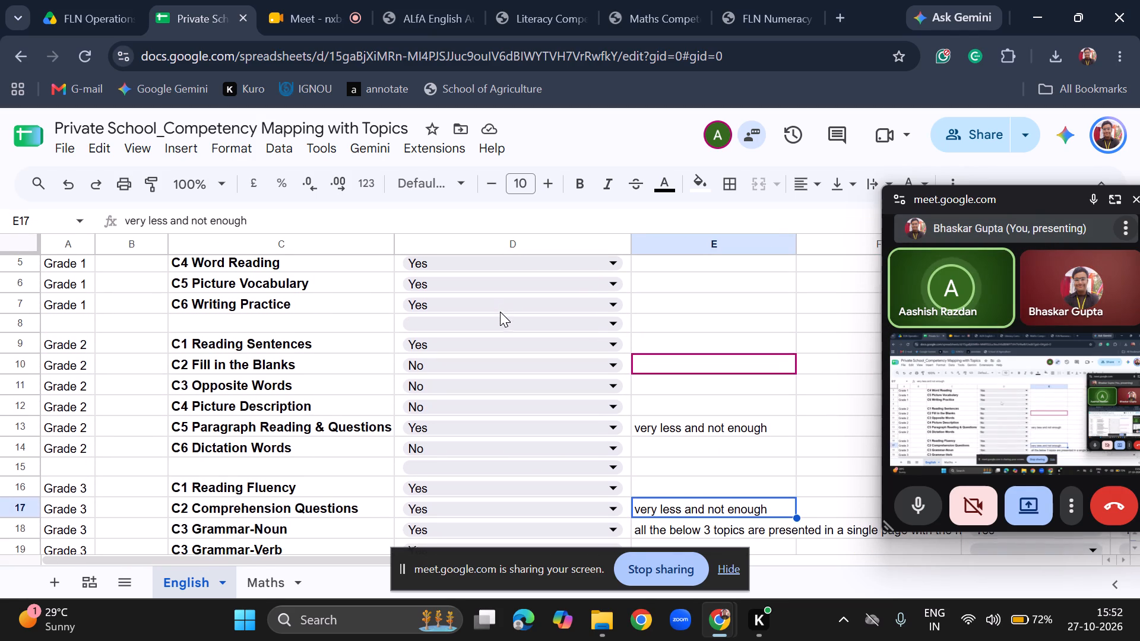
pyautogui.scroll(-1, 500, 312)
pyautogui.click(711, 344)
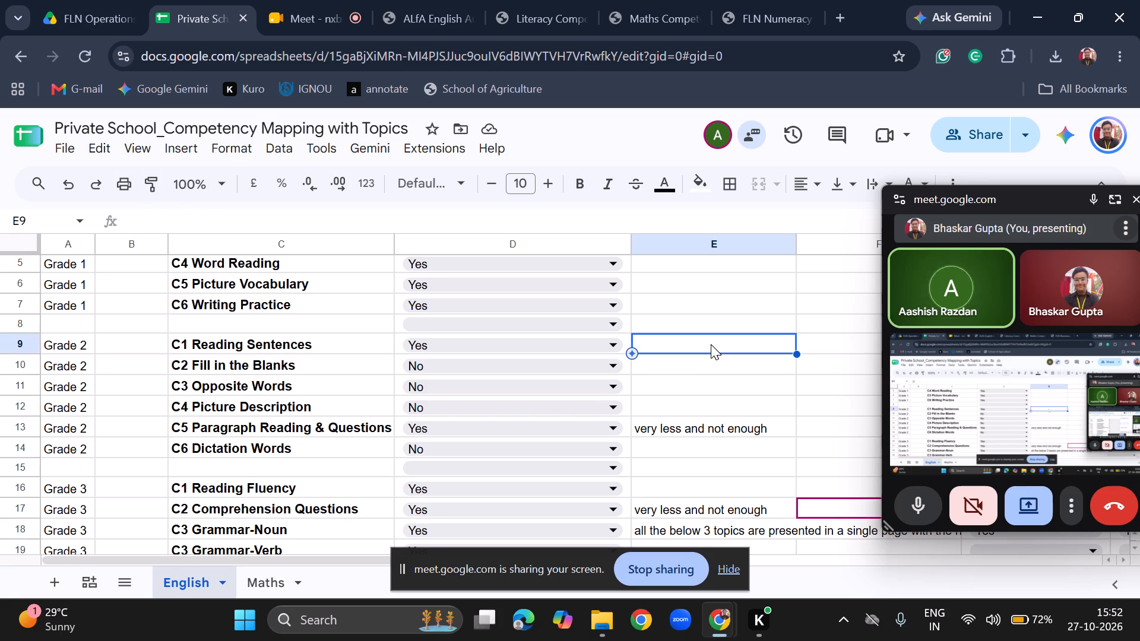
pyautogui.click(674, 365)
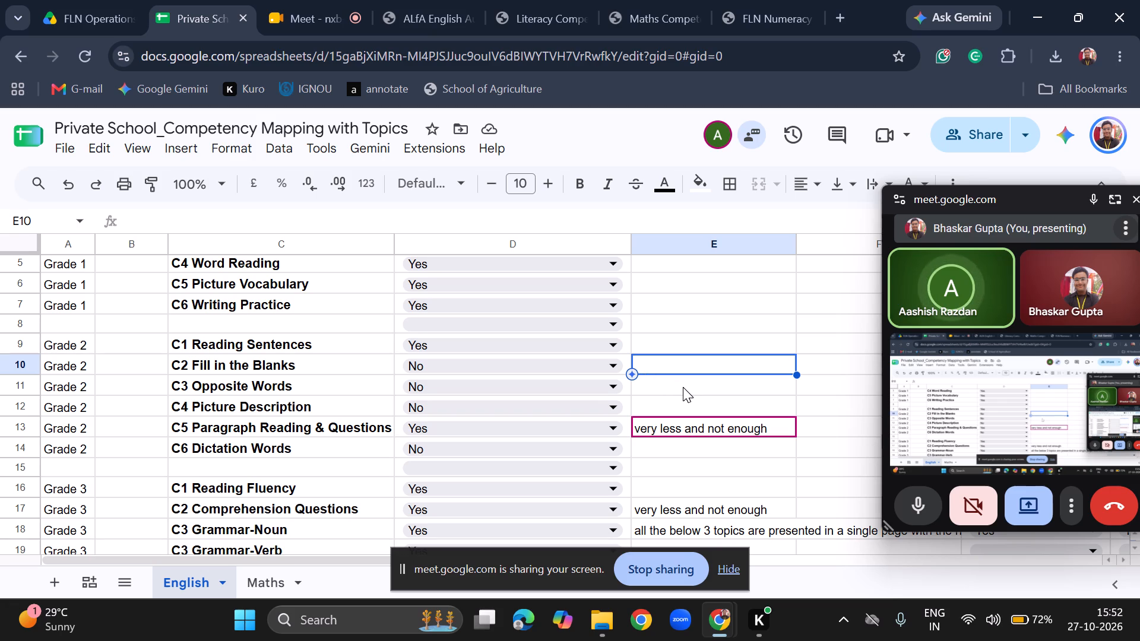
pyautogui.click(683, 387)
pyautogui.click(720, 404)
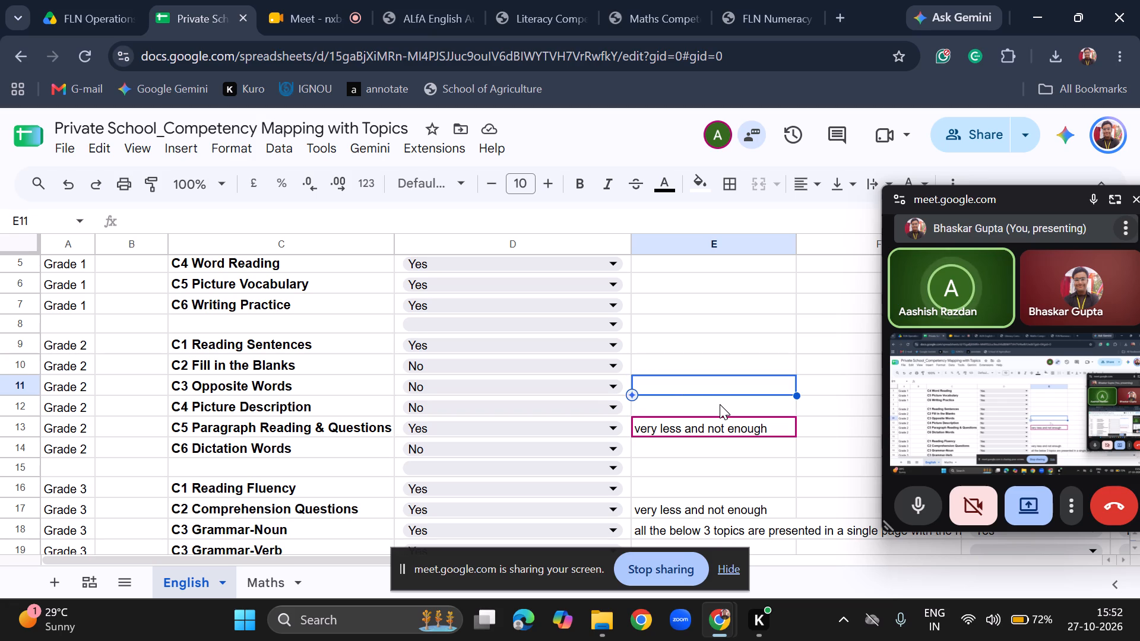
# Review the Grade 2 and Grade 3 competencies, highlighting C3 Grammar-Verb and C3 Grammar-Adjective for discussion.
pyautogui.scroll(-1, 720, 404)
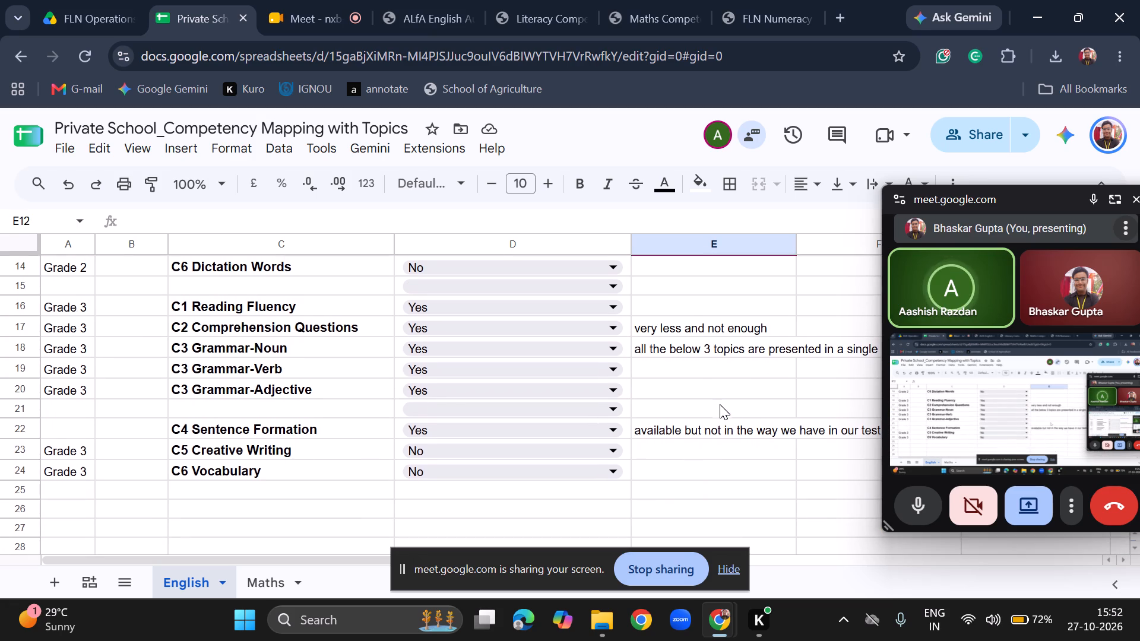
pyautogui.scroll(-1, 720, 404)
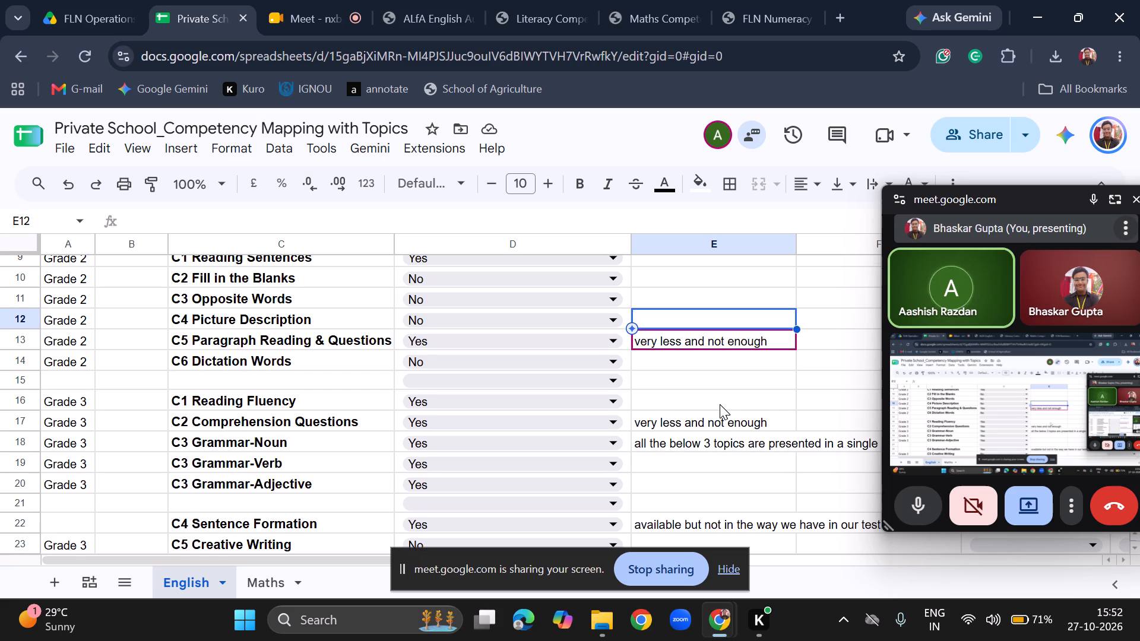
pyautogui.scroll(1, 720, 404)
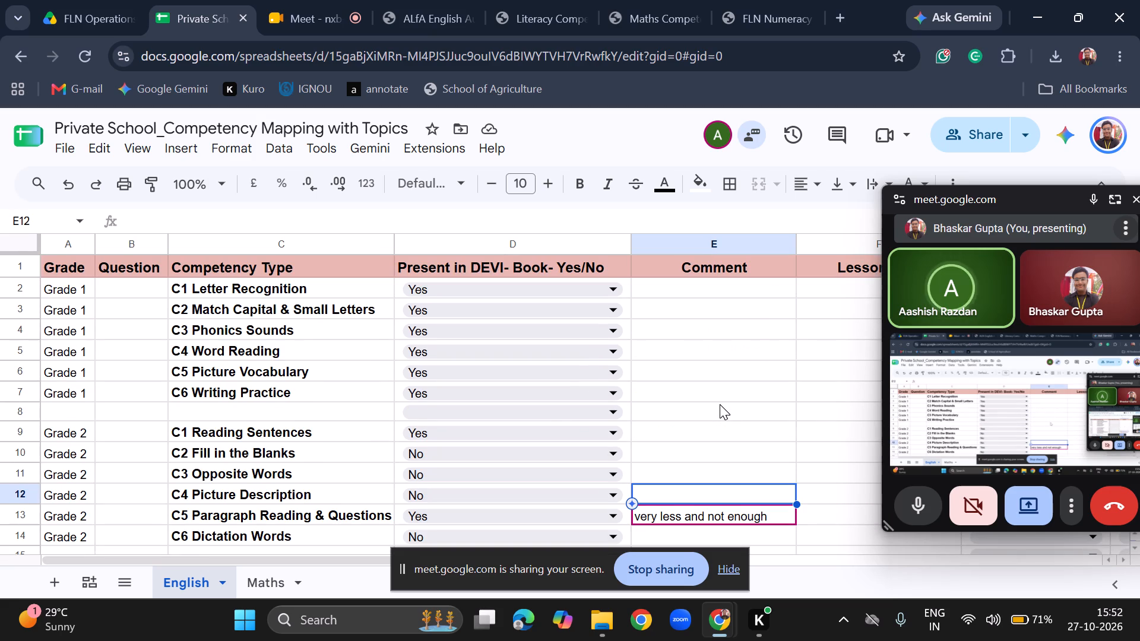
pyautogui.scroll(-2, 720, 404)
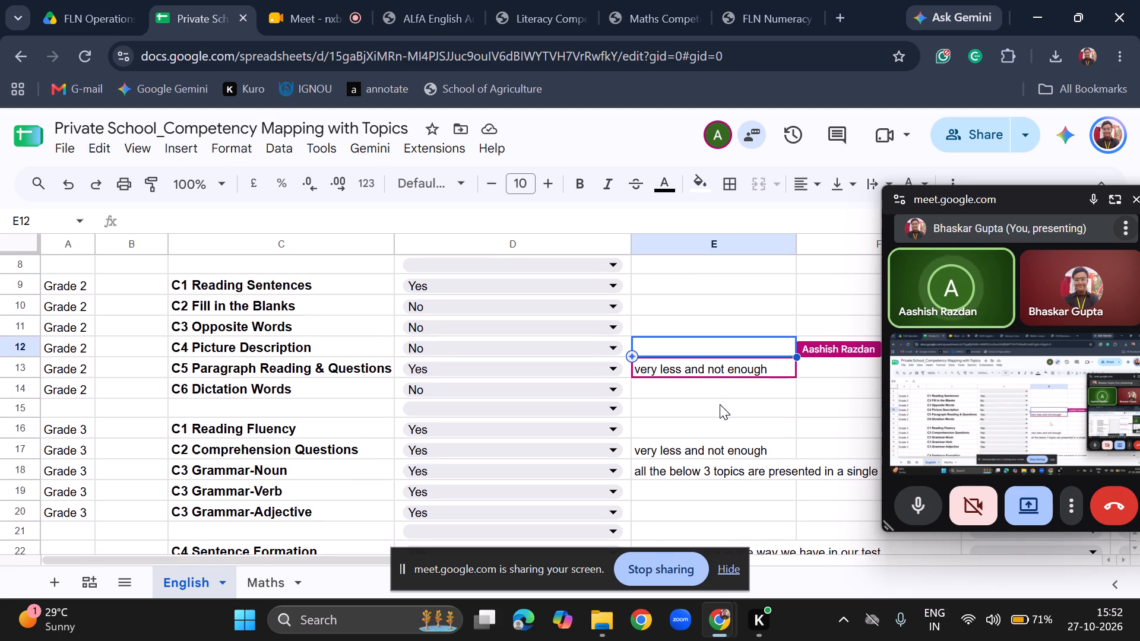
pyautogui.scroll(-2, 720, 404)
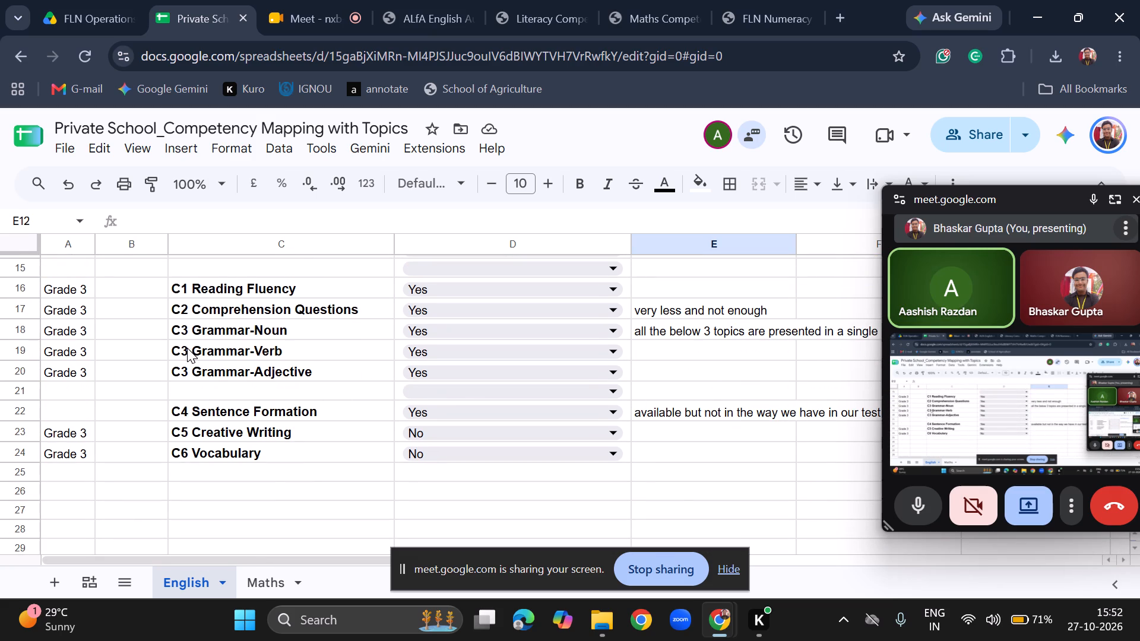
pyautogui.moveTo(187, 348); pyautogui.dragTo(286, 370)
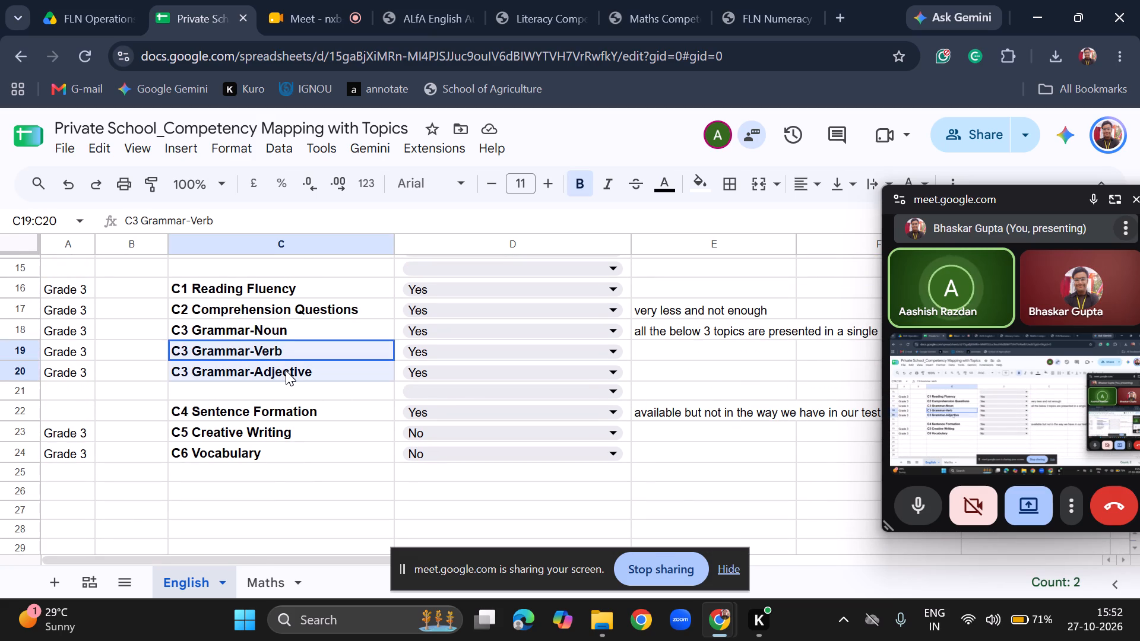
pyautogui.click(202, 394)
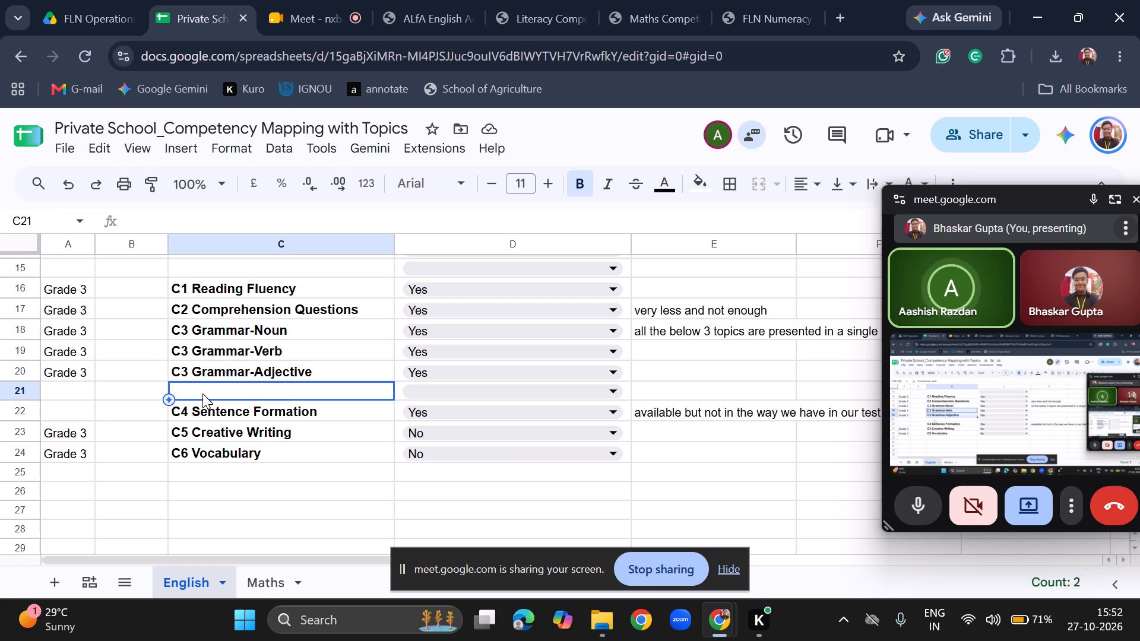
# Check the Creative Writing and Vocabulary competencies on page 6 of the Literacy Competency Sheets PDF.
pyautogui.click(540, 2)
pyautogui.scroll(-1, 519, 322)
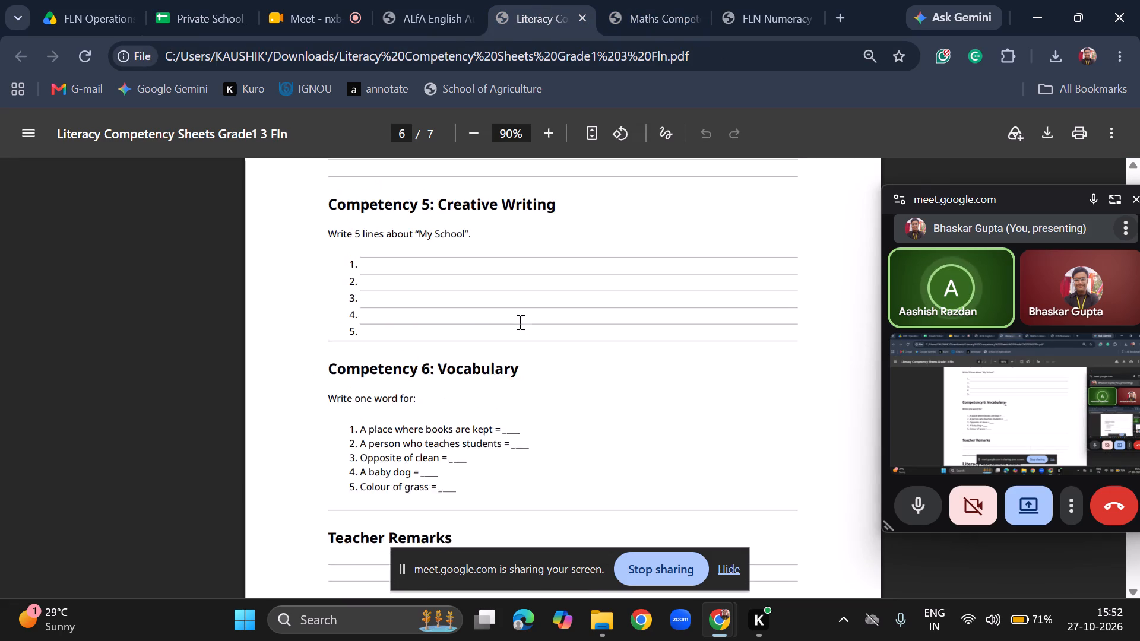
pyautogui.scroll(-2, 519, 322)
pyautogui.scroll(4, 519, 322)
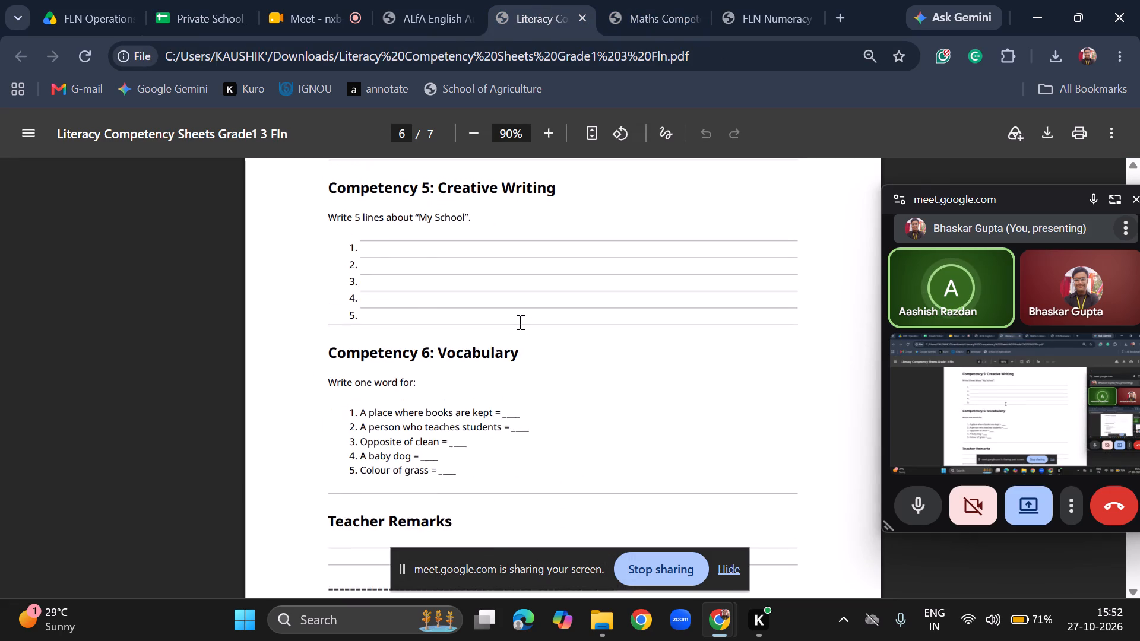
pyautogui.scroll(1, 519, 322)
# Return to the competency mapping spreadsheet and highlight the C3 Grammar-Verb and C3 Grammar-Adjective rows with their DEVI book answers.
pyautogui.click(214, 4)
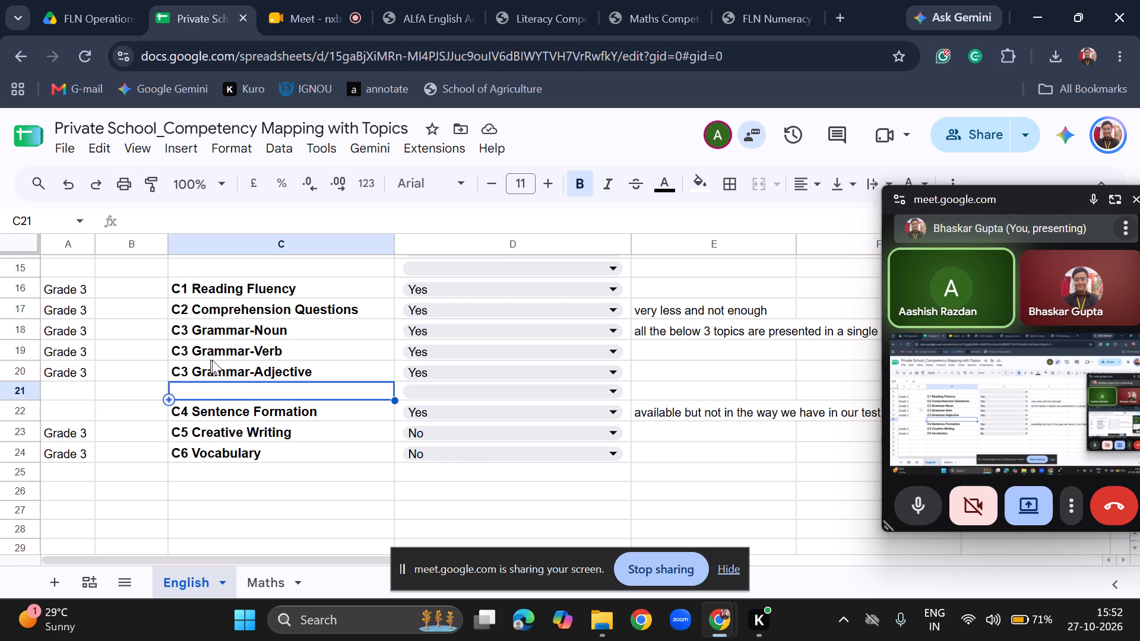
pyautogui.moveTo(183, 348); pyautogui.dragTo(611, 360)
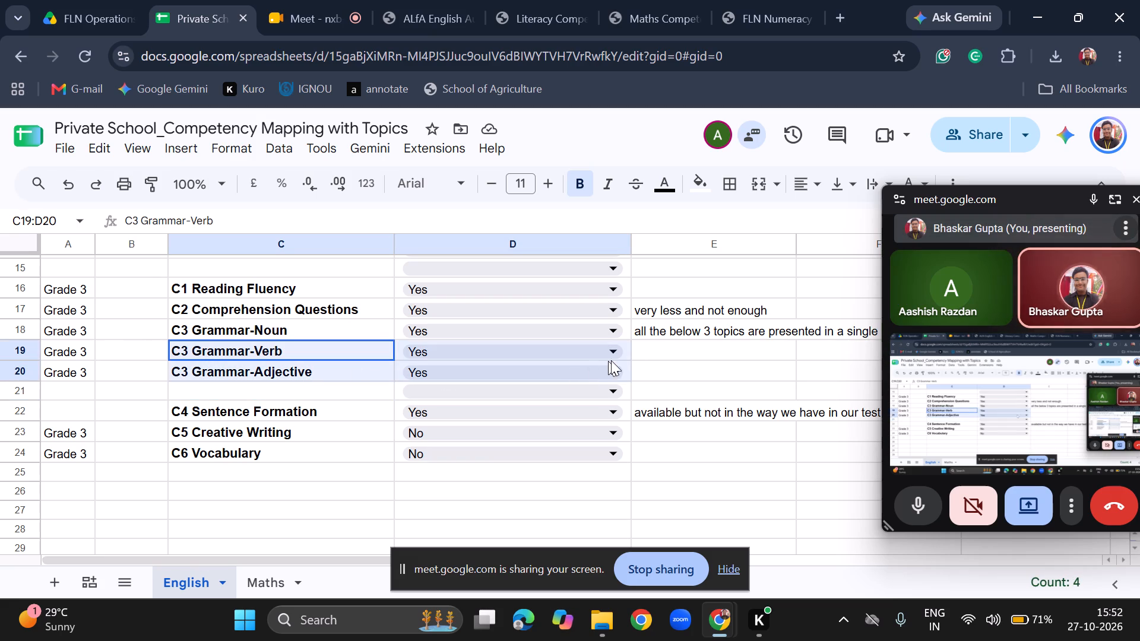
pyautogui.moveTo(611, 360); pyautogui.dragTo(612, 369)
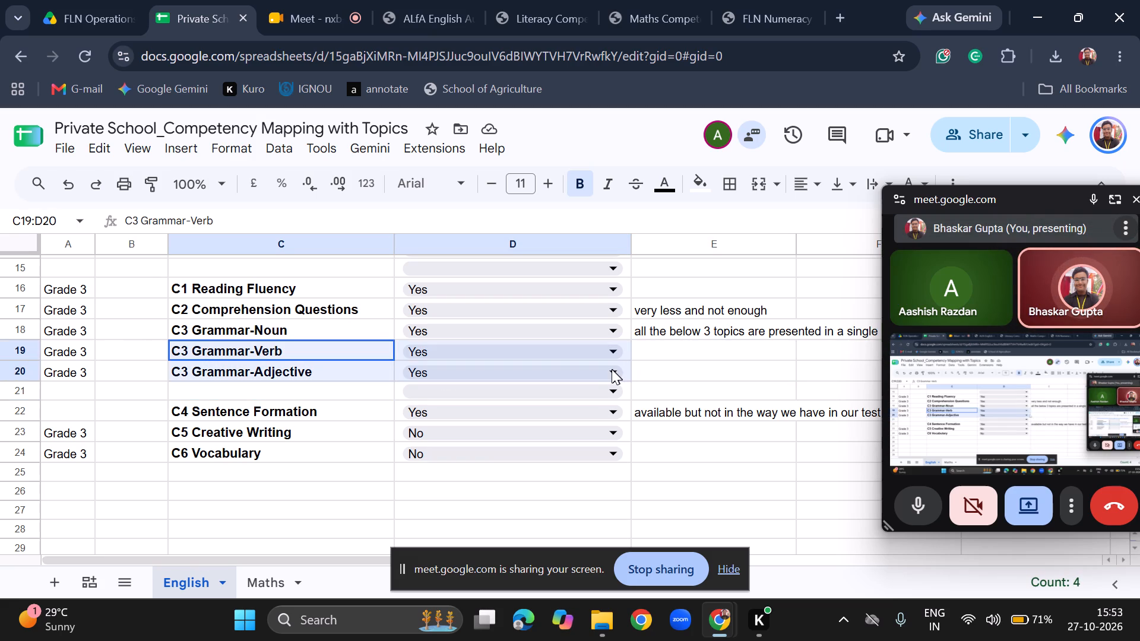
pyautogui.moveTo(612, 369); pyautogui.dragTo(610, 371)
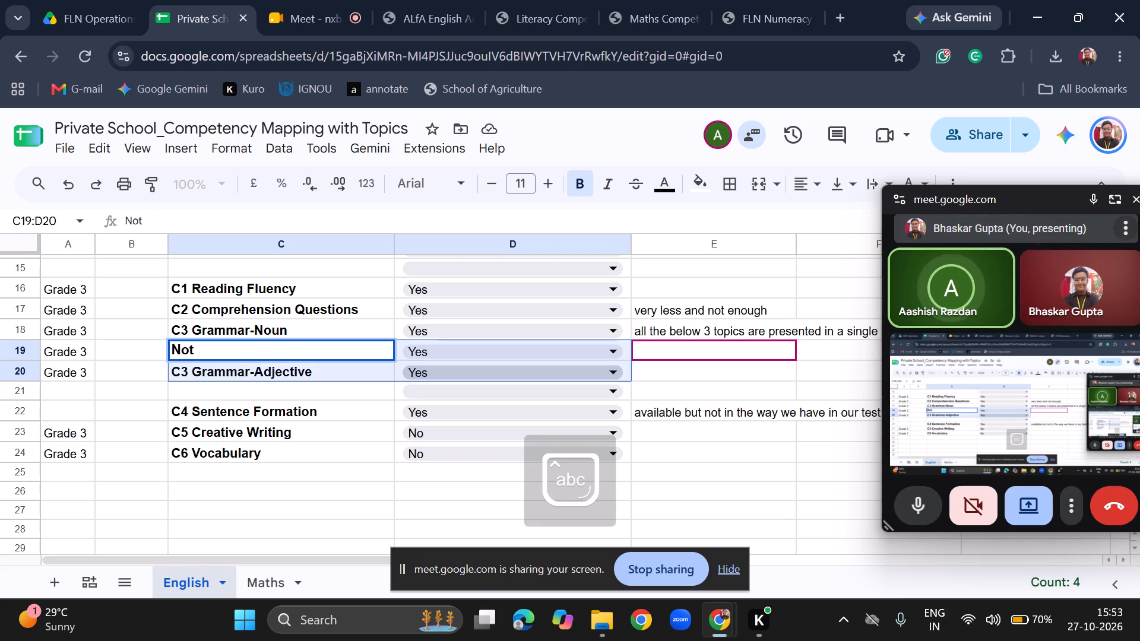
# Clear the mistyped text and undo the accidental overwrite of the Grade 3 C3 Grammar-Verb competency name in cell C19.
pyautogui.press('BackSpace')
pyautogui.press('BackSpace')
pyautogui.press('BackSpace')
pyautogui.press('BackSpace')
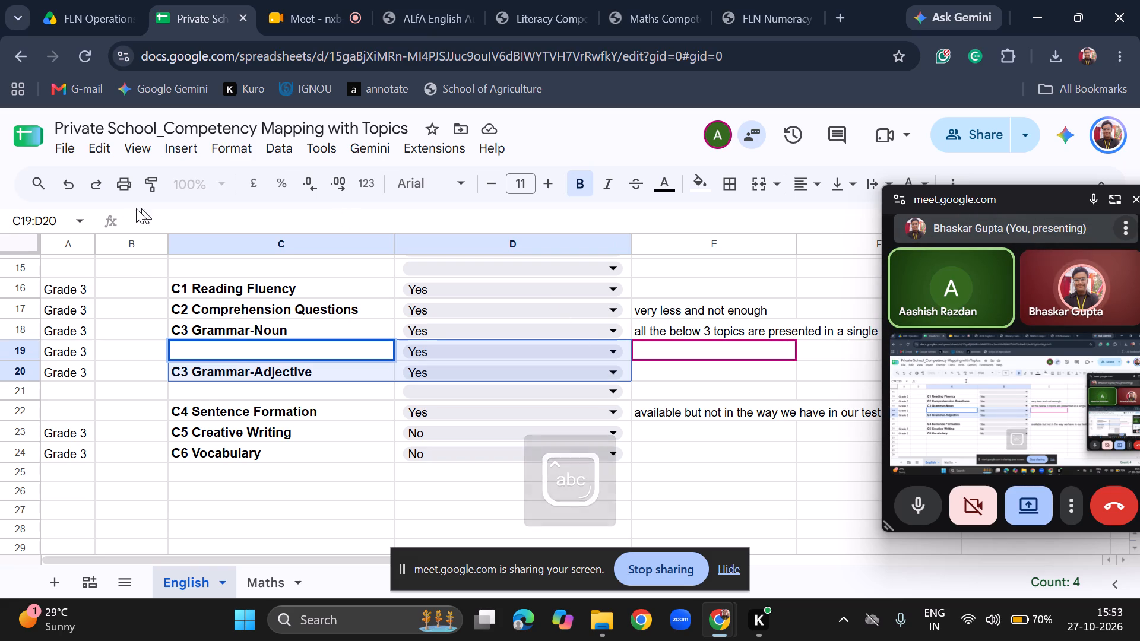
pyautogui.click(58, 183)
pyautogui.click(58, 183)
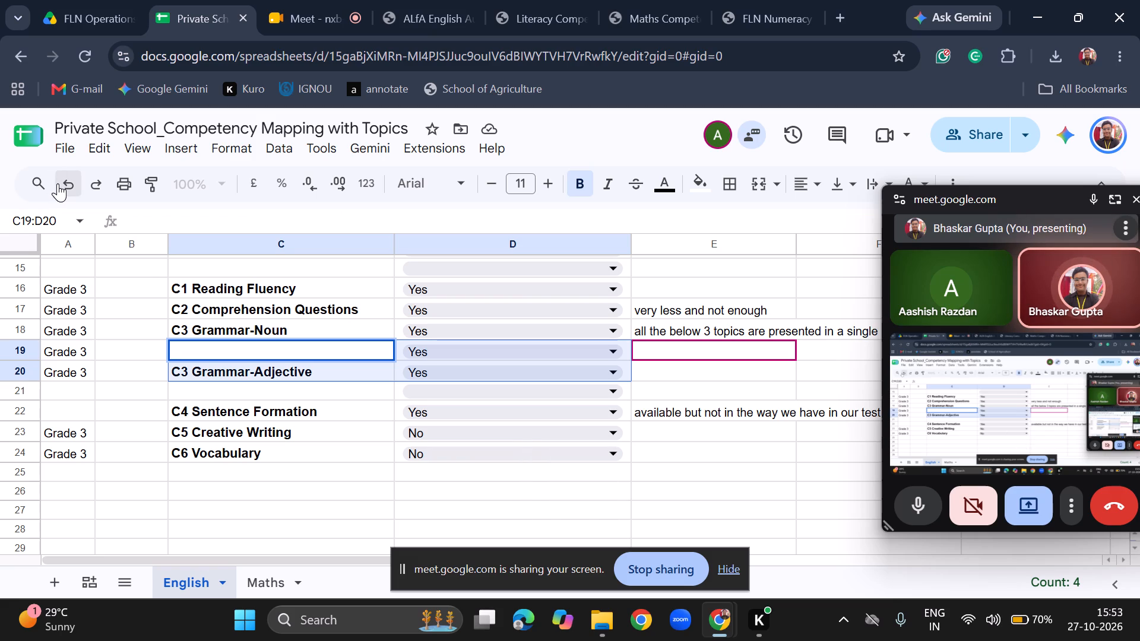
pyautogui.click(255, 527)
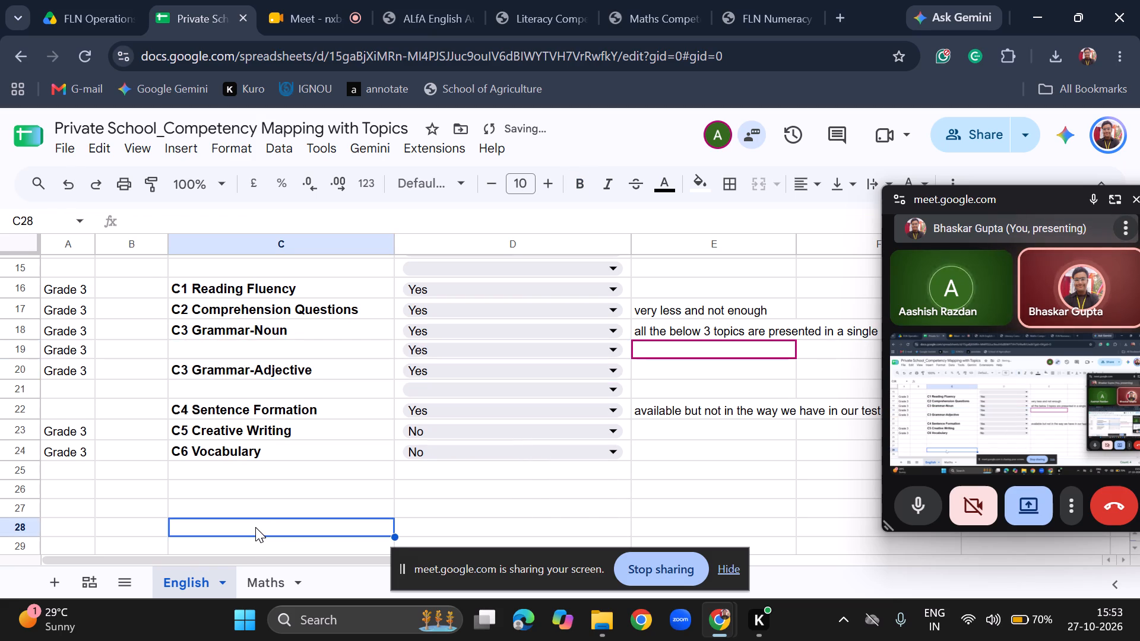
pyautogui.click(72, 188)
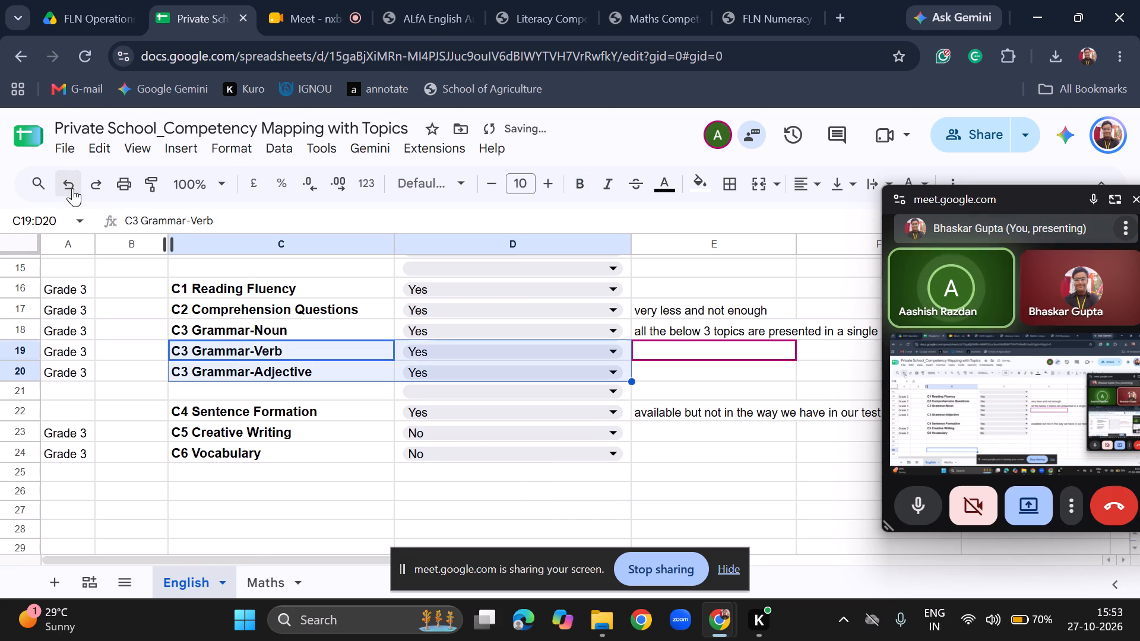
# Enter the comment "Not Present in current Assessment" for Grade 3 C3 Grammar-Verb and copy it to the C3 Grammar-Adjective row.
pyautogui.click(731, 353)
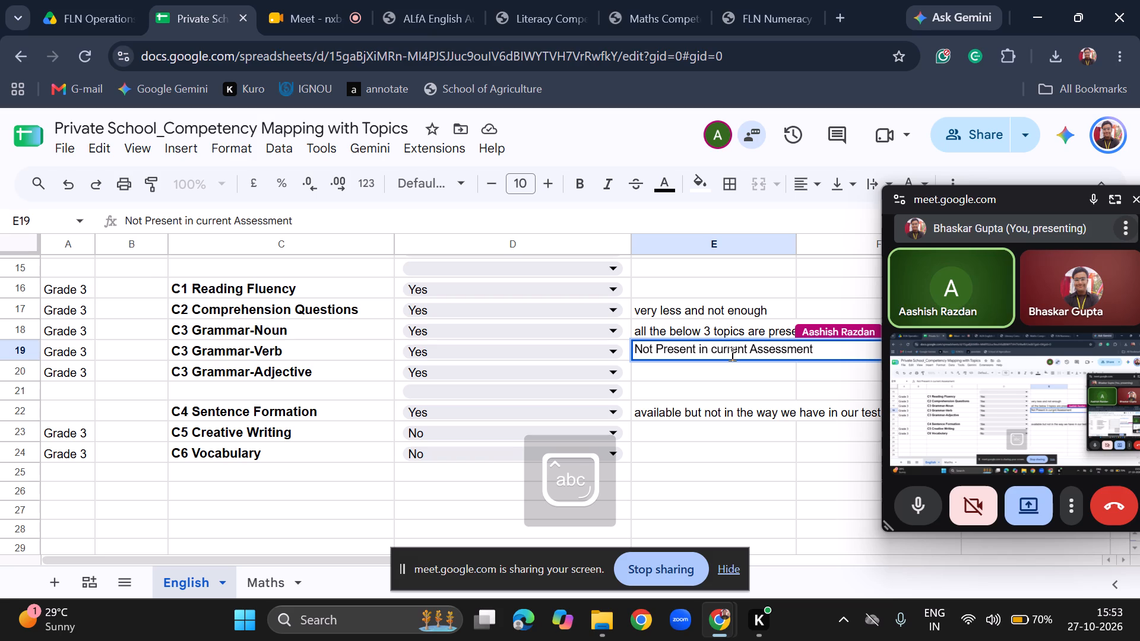
pyautogui.press('Down')
pyautogui.press('Up')
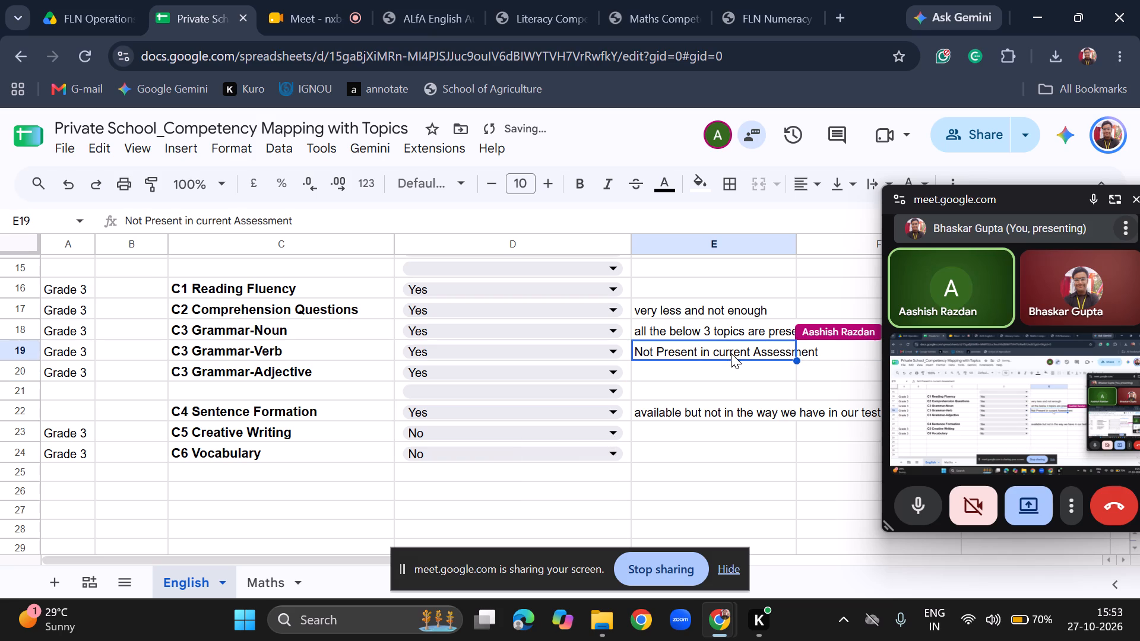
pyautogui.hotkey('ctrl', 'c')
pyautogui.press('Down')
pyautogui.hotkey('ctrl', 'b')
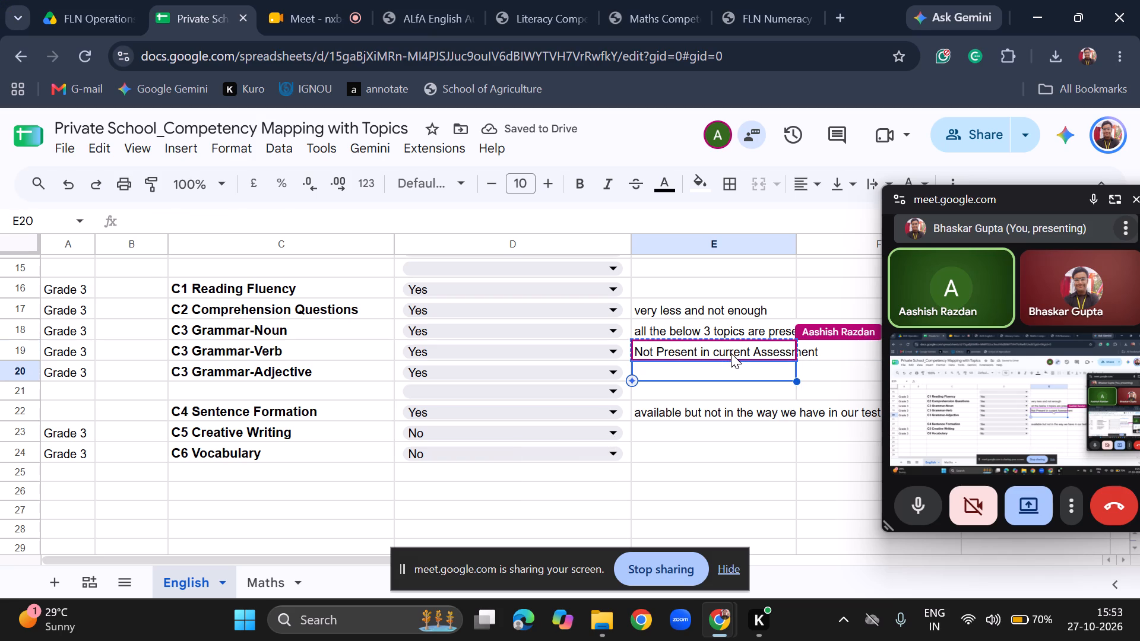
pyautogui.hotkey('ctrl', 'v')
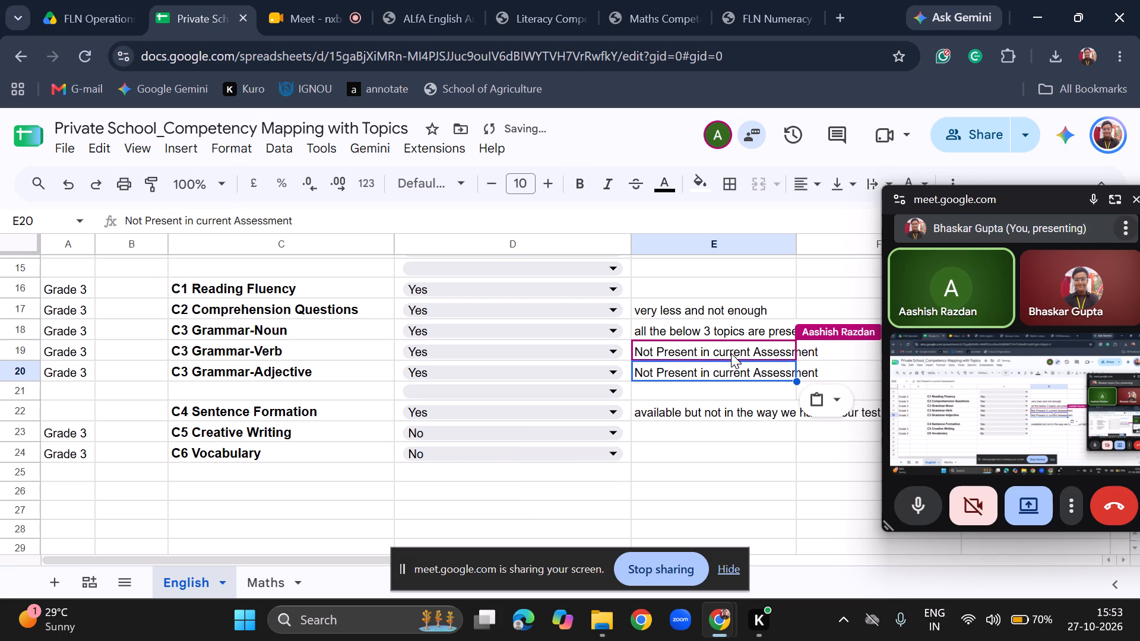
pyautogui.click(760, 458)
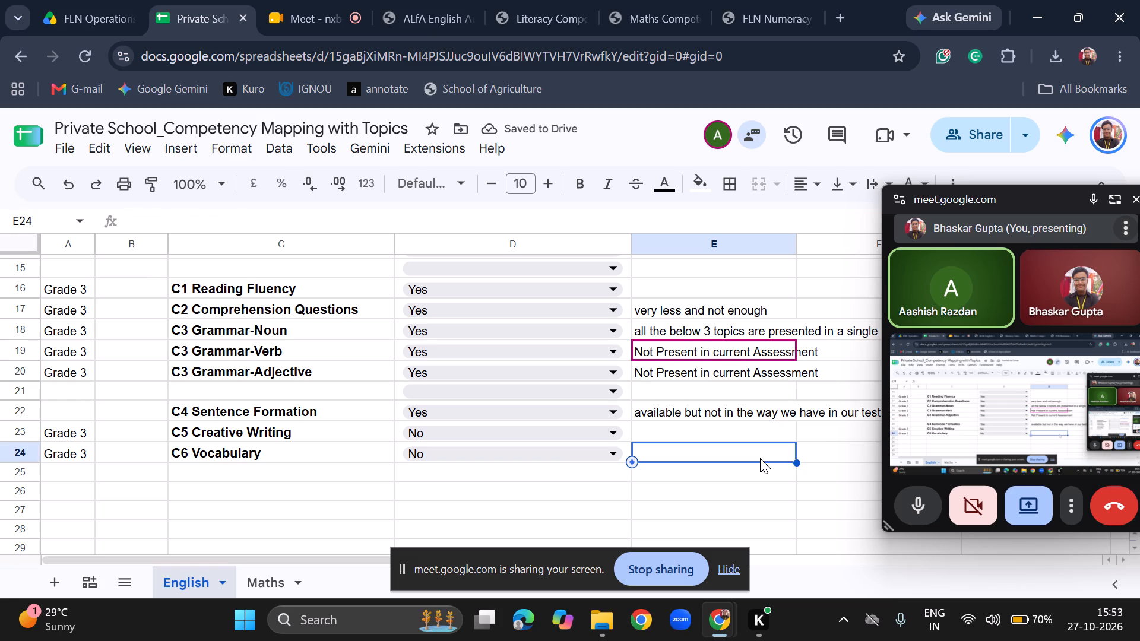
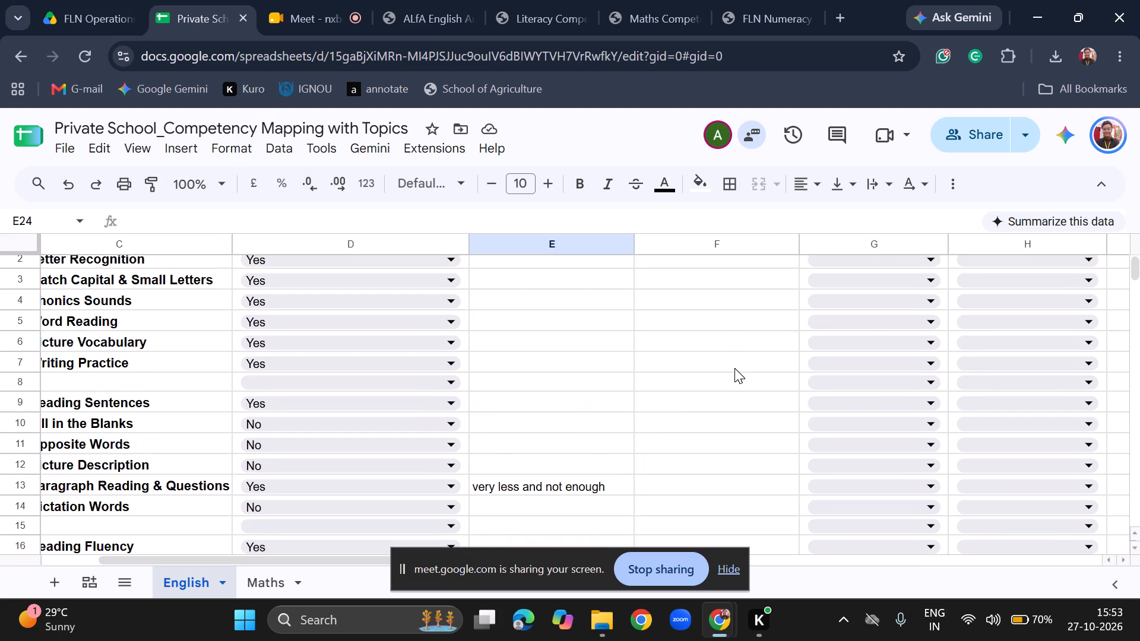
# Set Completed in APS and Completed in GPS to Yes for C1 Letter Recognition and C2 Match Capital & Small Letters.
pyautogui.hscroll(1, 734, 368)
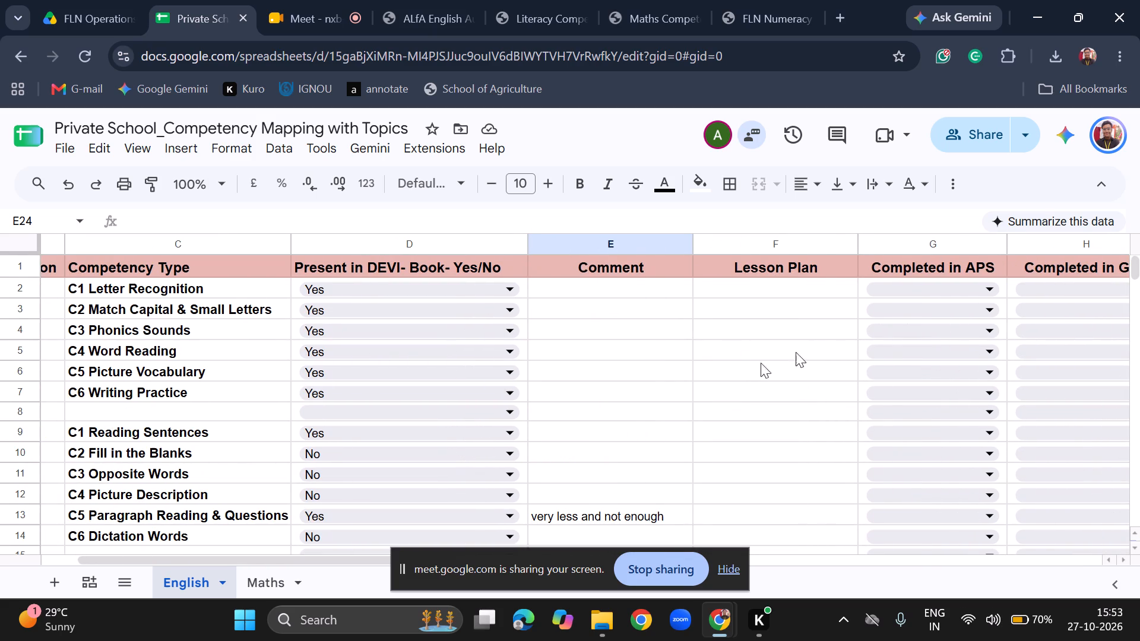
pyautogui.click(972, 286)
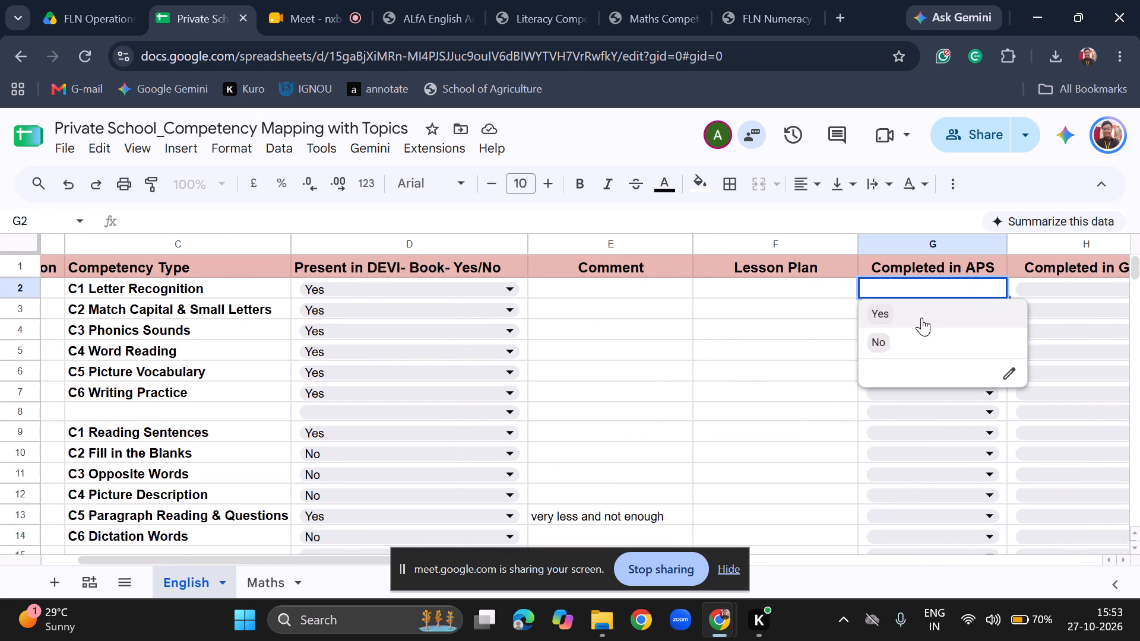
pyautogui.click(888, 314)
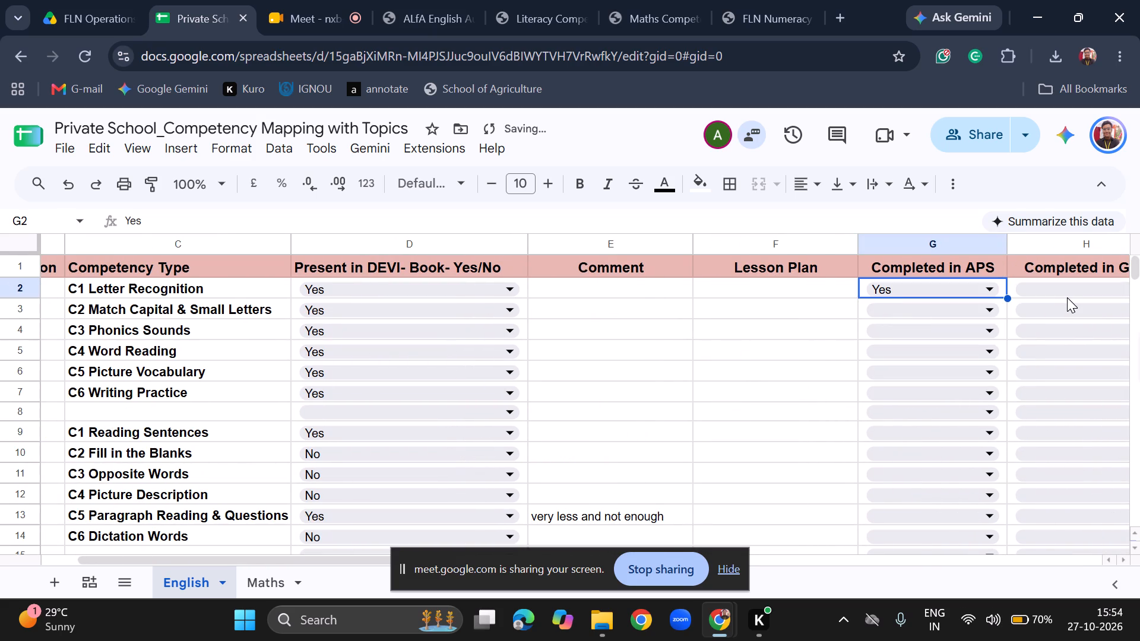
pyautogui.click(1056, 293)
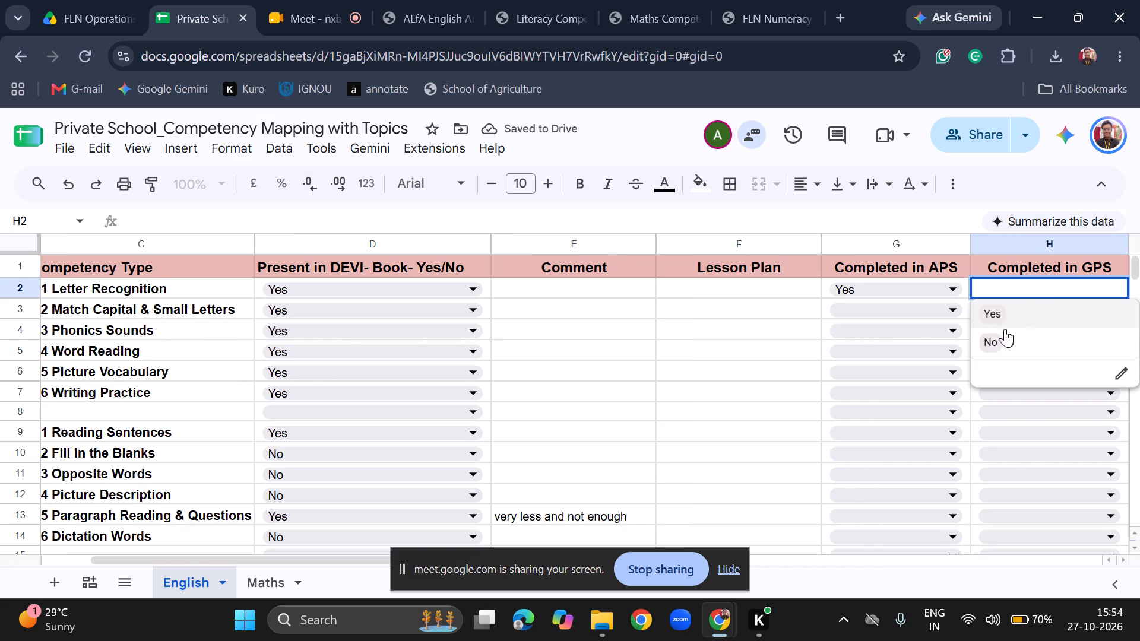
pyautogui.click(989, 312)
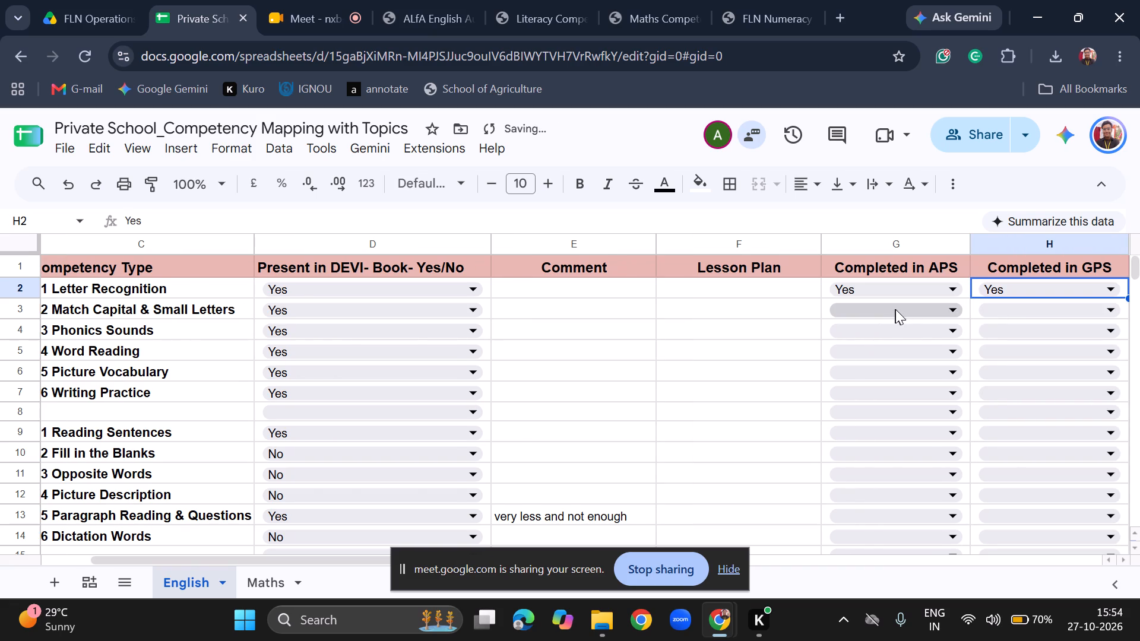
pyautogui.click(895, 309)
pyautogui.click(857, 335)
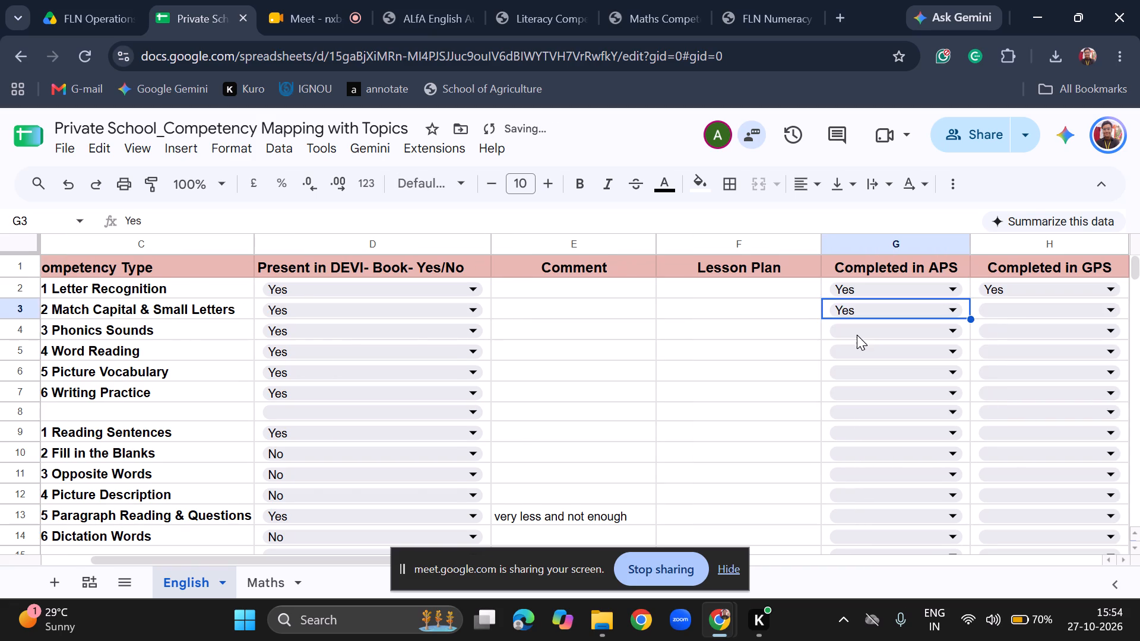
pyautogui.click(1087, 306)
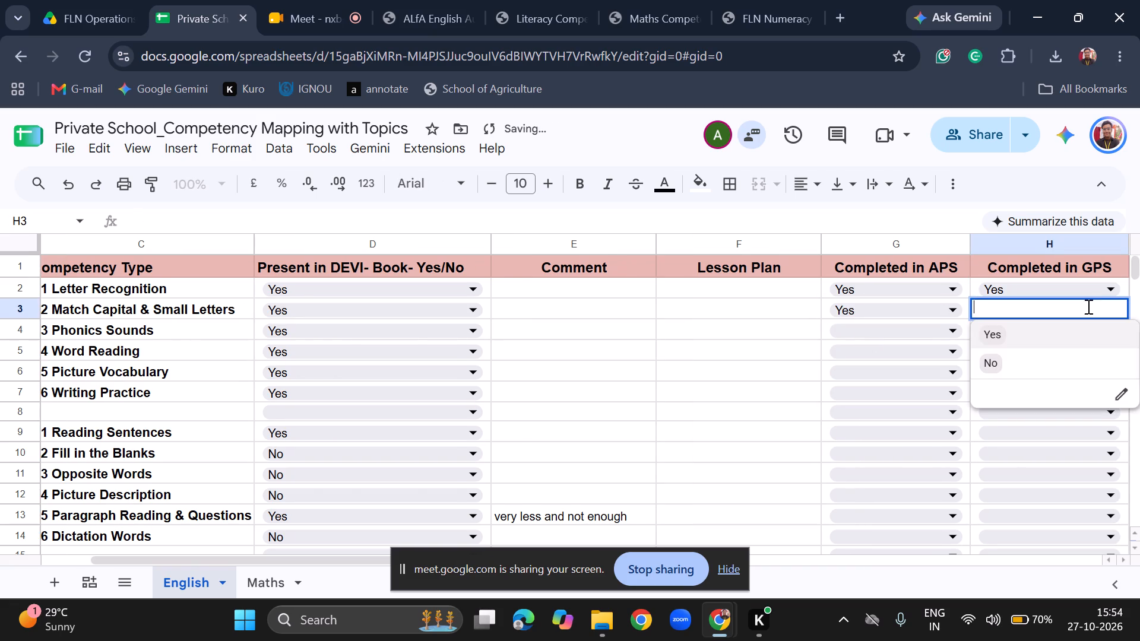
pyautogui.click(1019, 337)
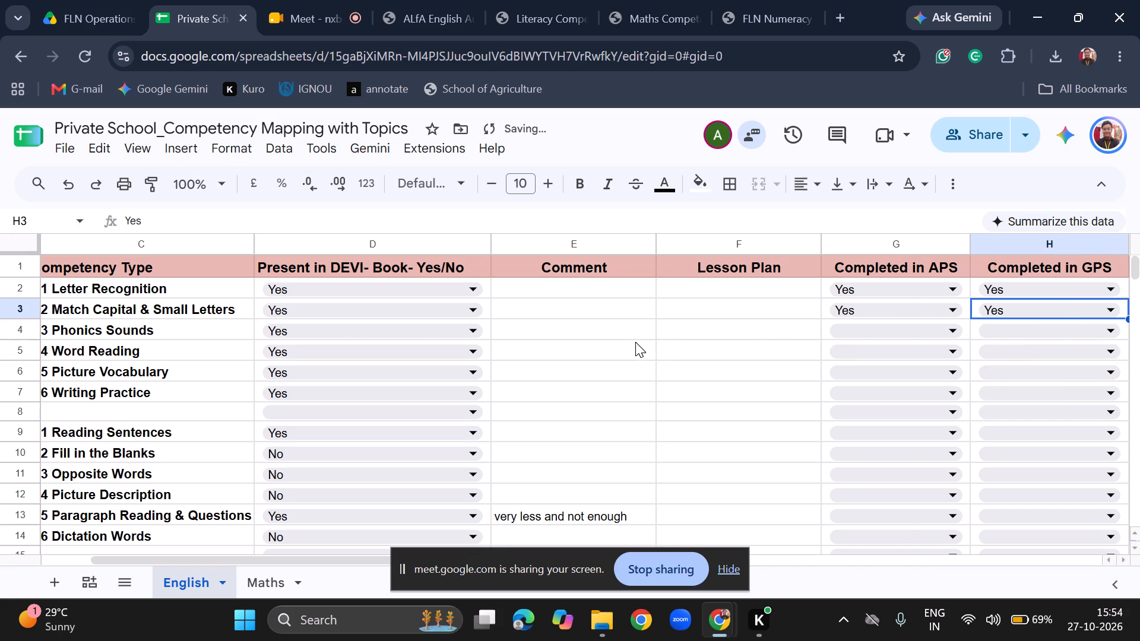
# Switch to the FLN Operations folder in Google Drive.
pyautogui.hscroll(1, 638, 343)
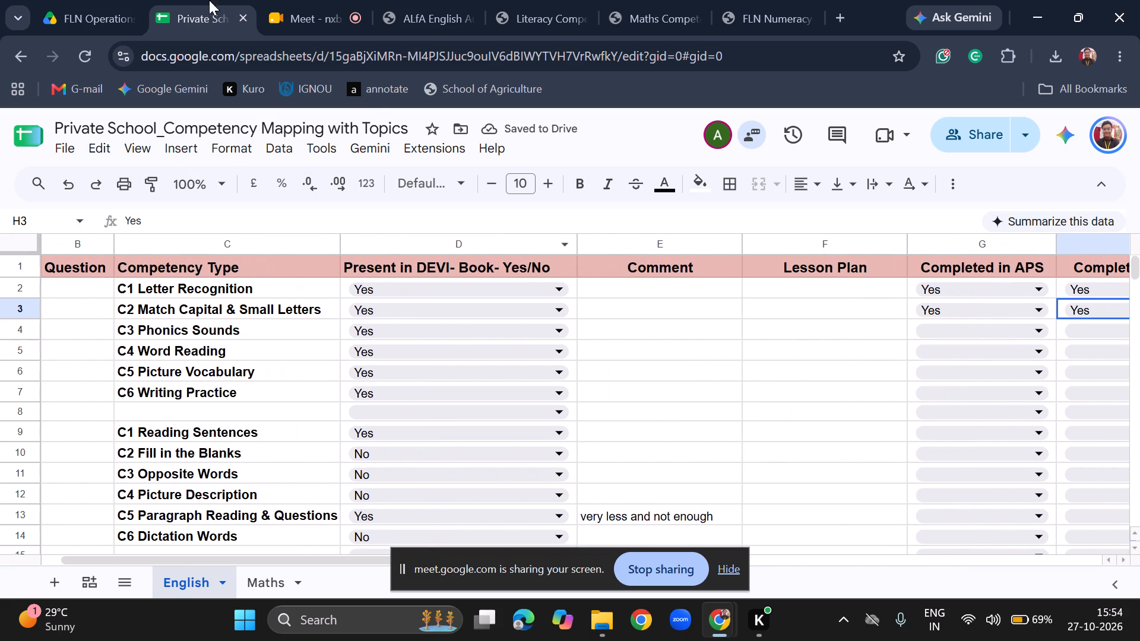
pyautogui.click(74, 2)
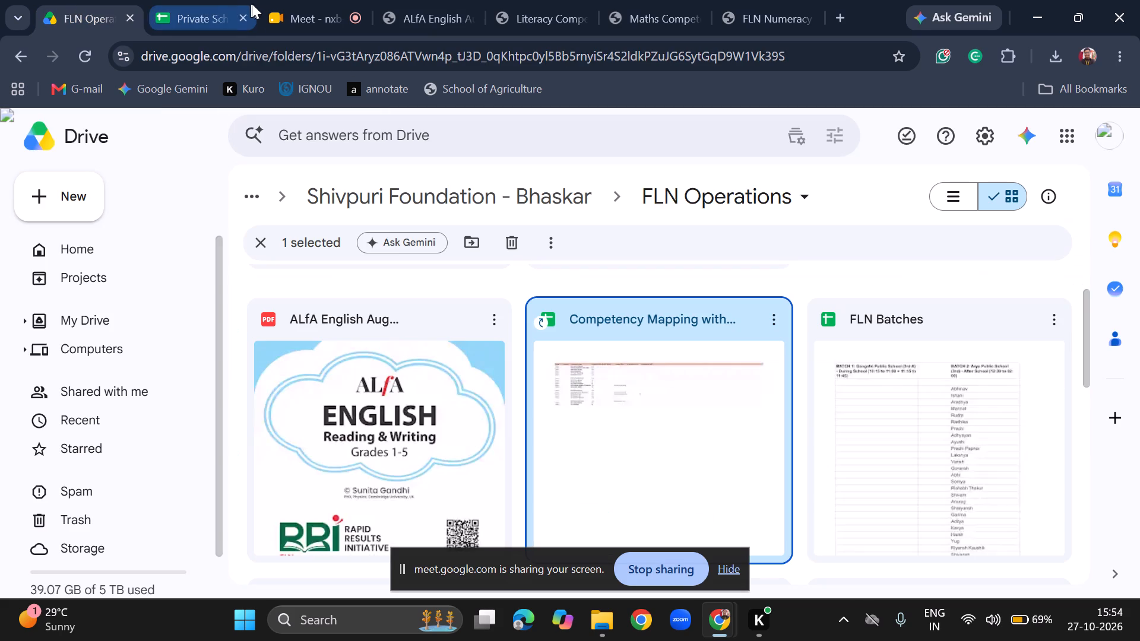
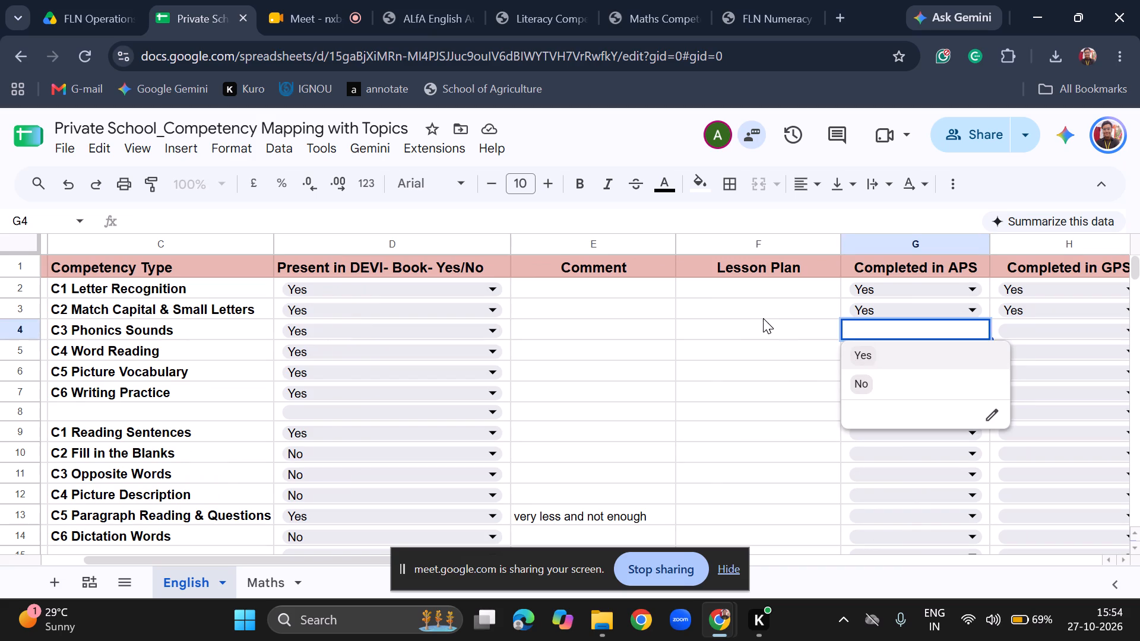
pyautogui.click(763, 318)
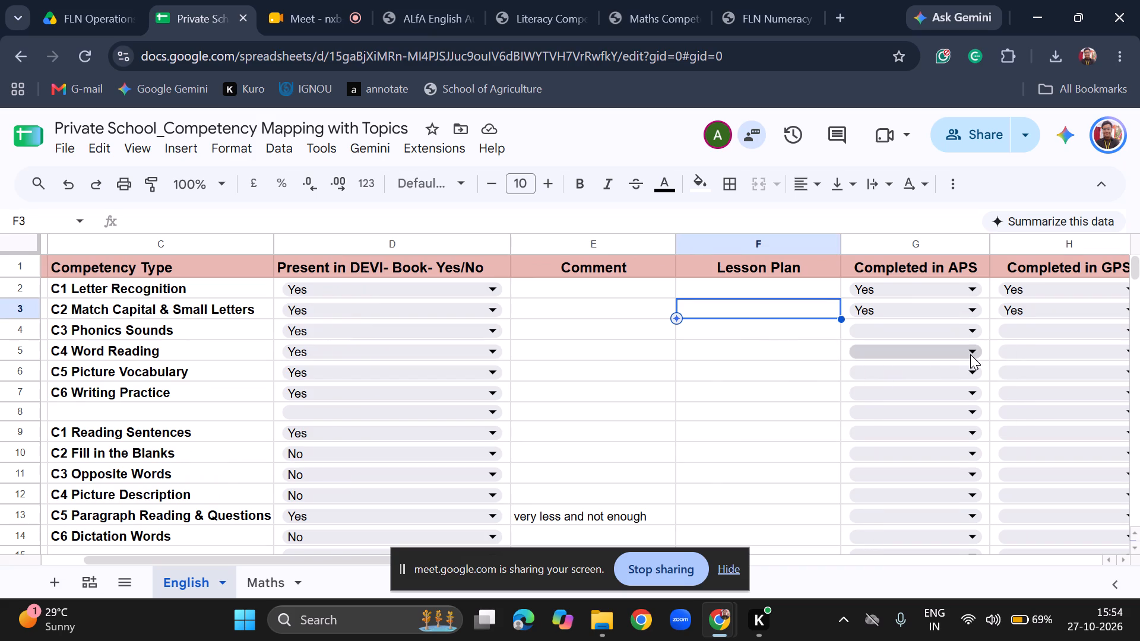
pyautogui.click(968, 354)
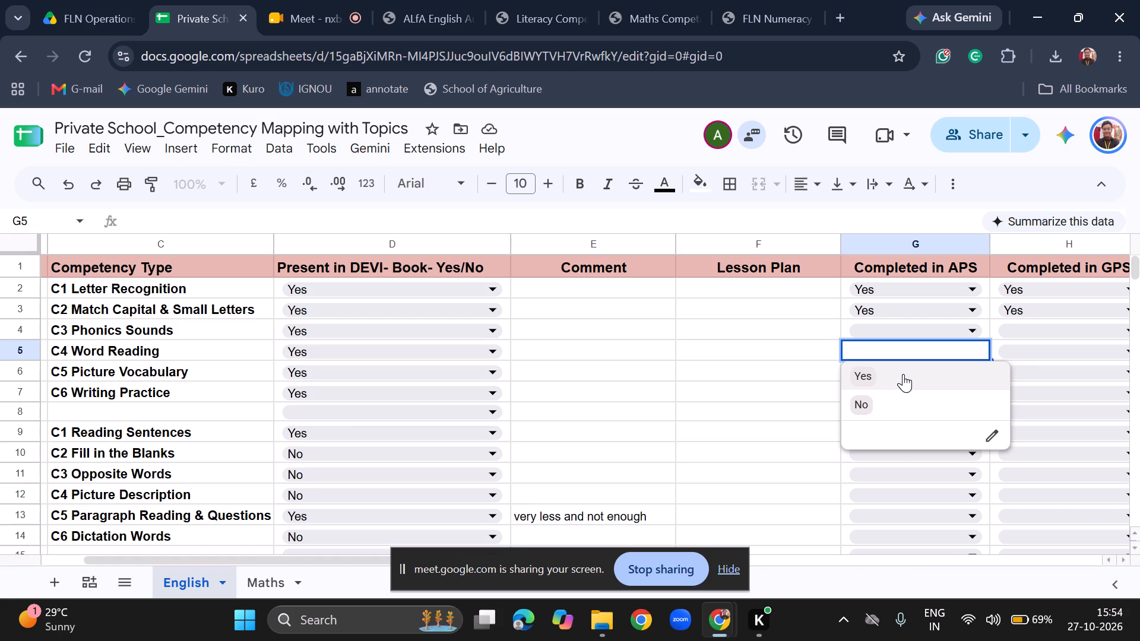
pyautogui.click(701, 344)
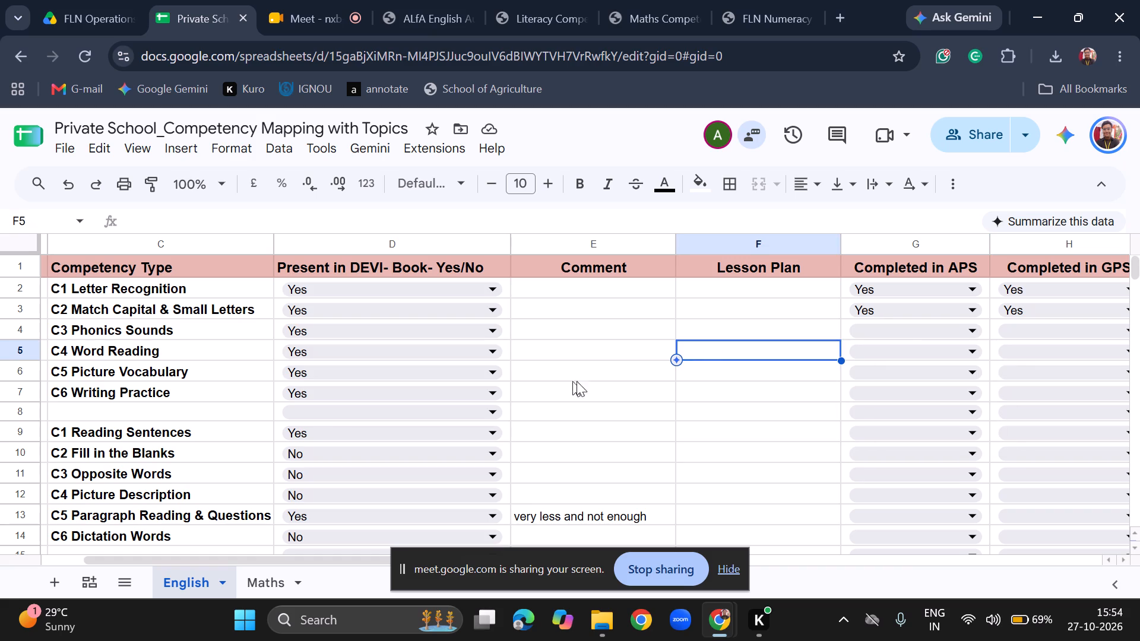
# Set Completed in APS and Completed in GPS to Yes for C5 Picture Vocabulary.
pyautogui.click(251, 365)
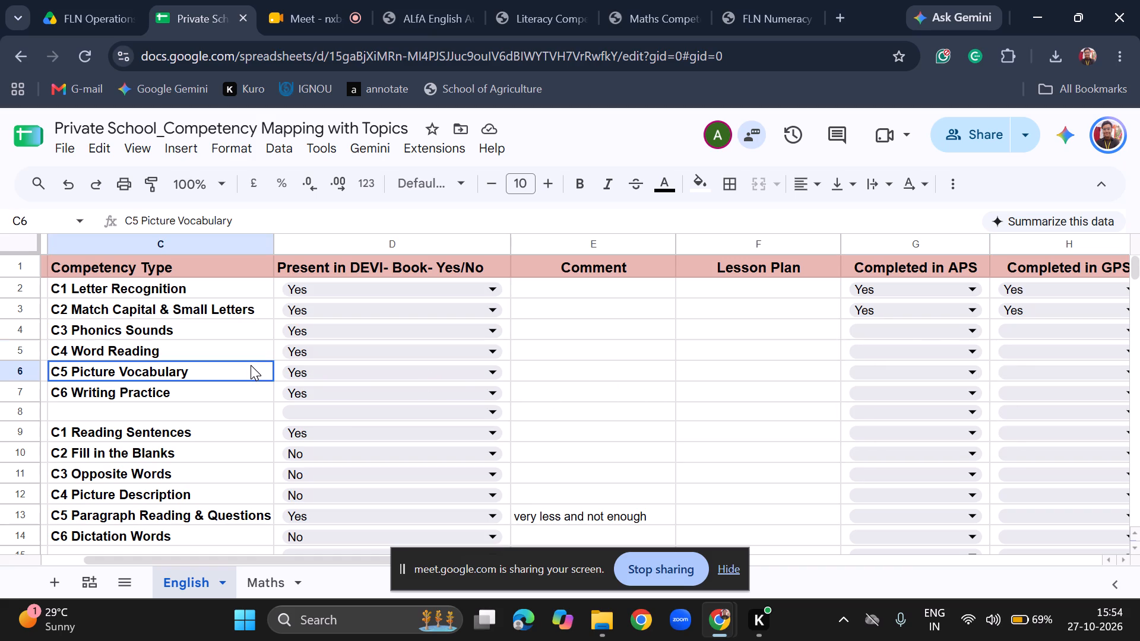
pyautogui.click(788, 368)
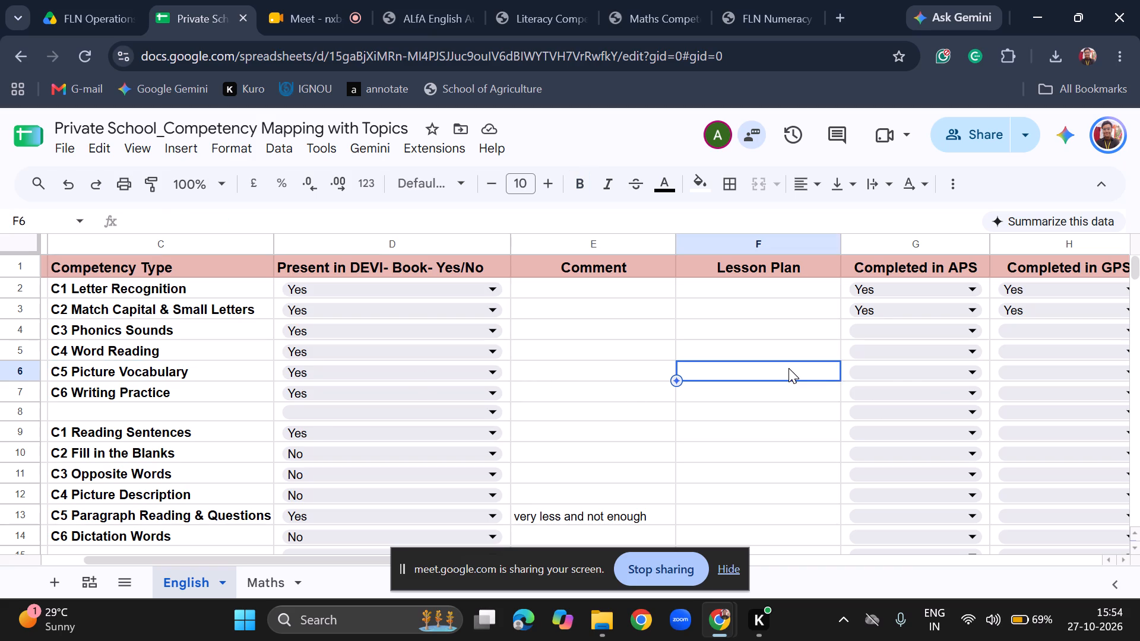
pyautogui.click(904, 374)
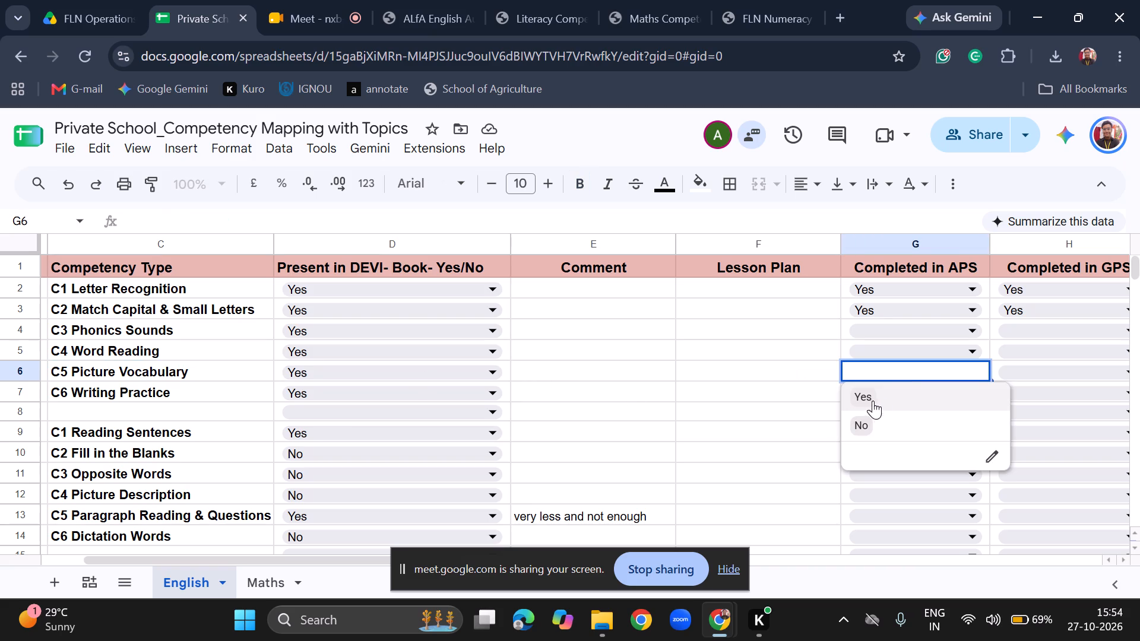
pyautogui.click(867, 402)
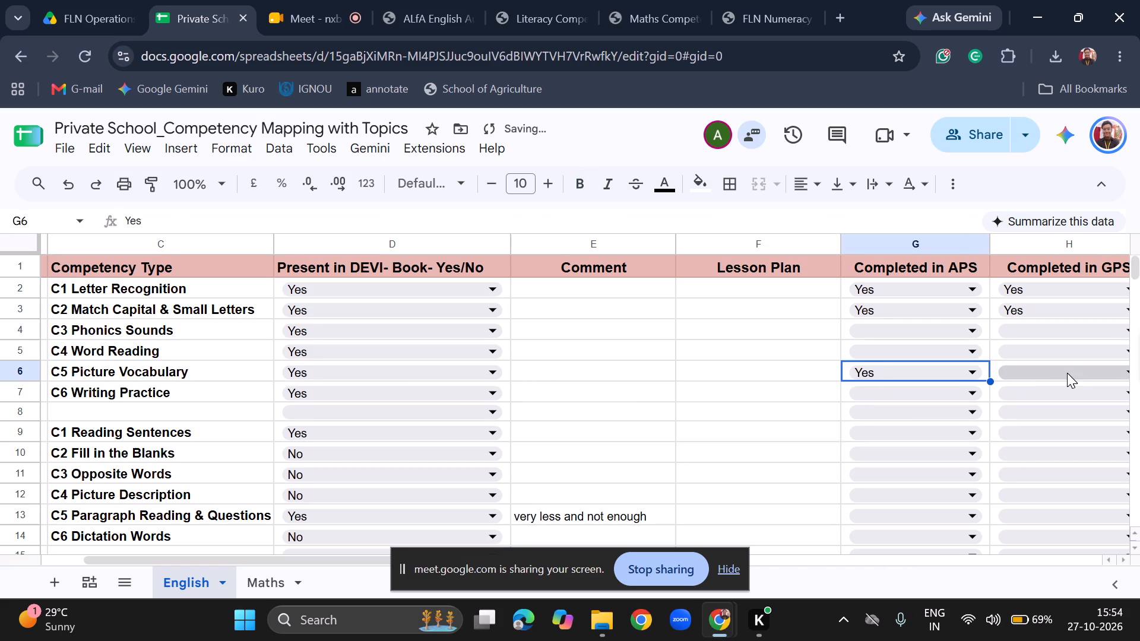
pyautogui.click(1067, 373)
pyautogui.click(997, 396)
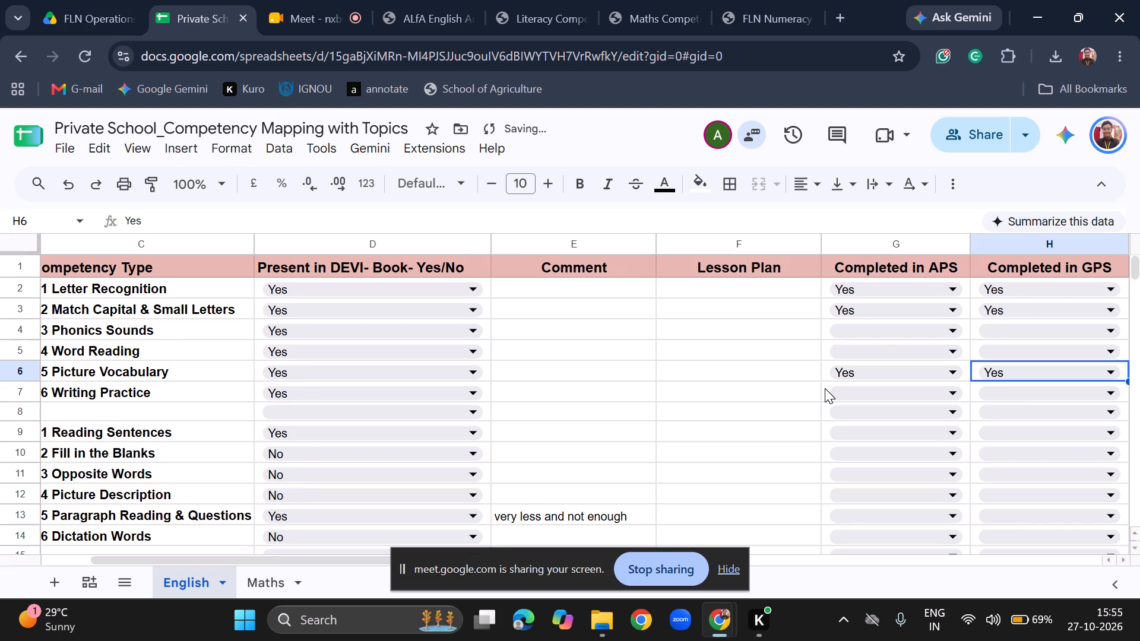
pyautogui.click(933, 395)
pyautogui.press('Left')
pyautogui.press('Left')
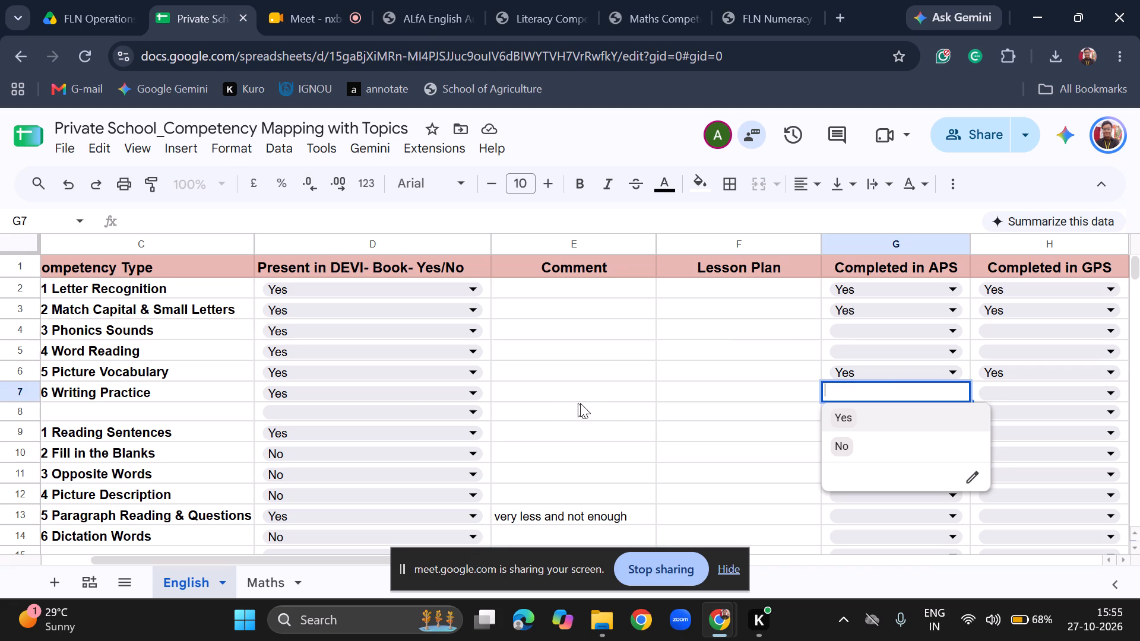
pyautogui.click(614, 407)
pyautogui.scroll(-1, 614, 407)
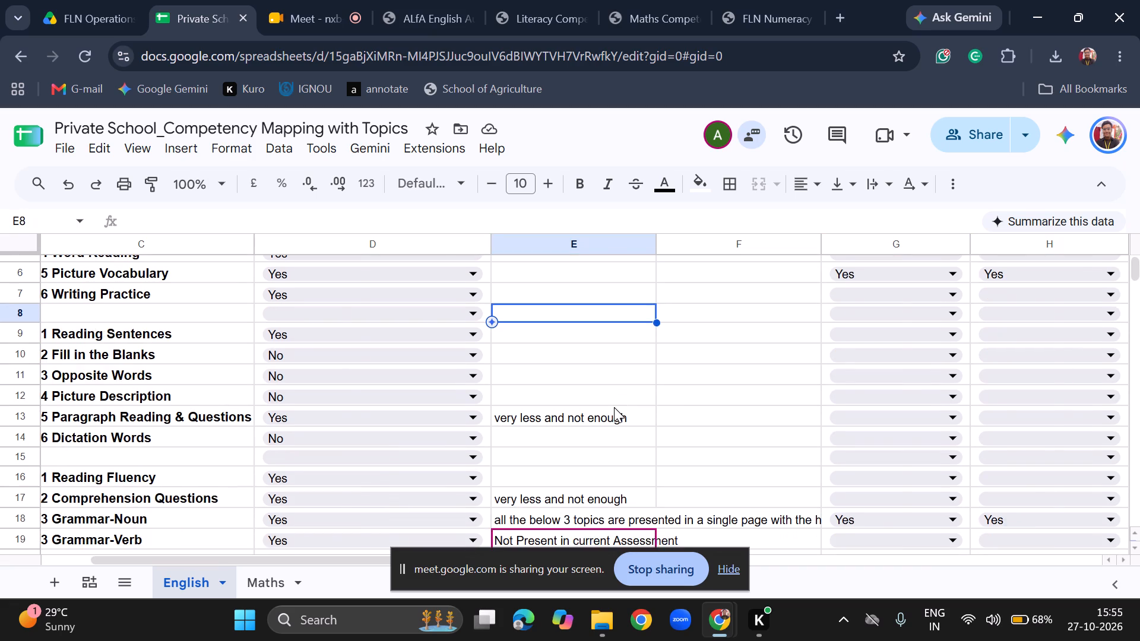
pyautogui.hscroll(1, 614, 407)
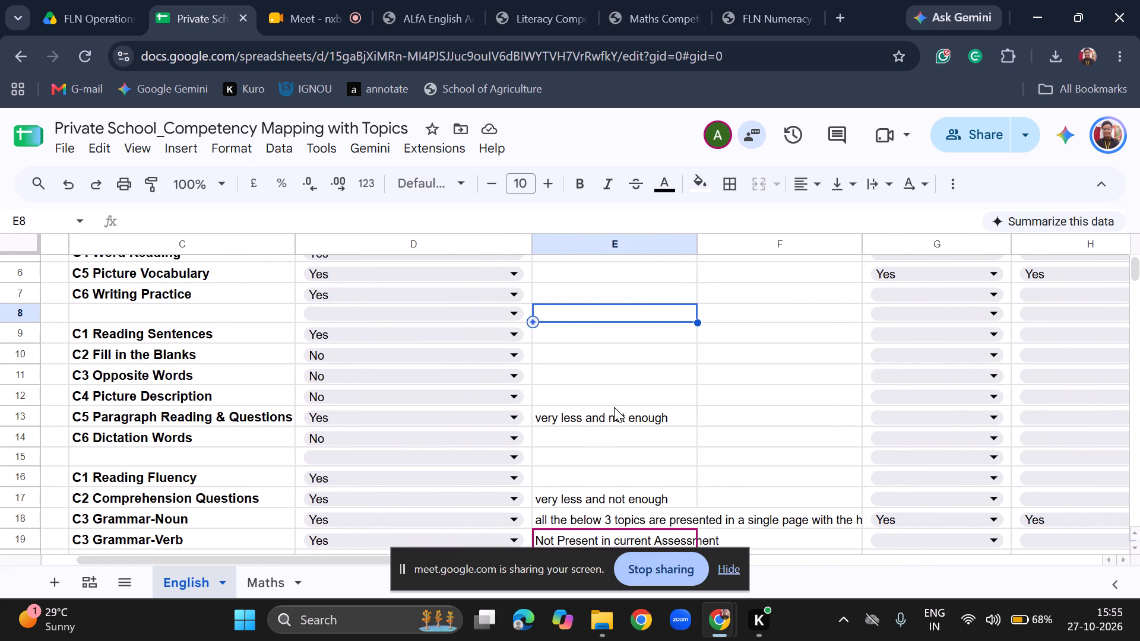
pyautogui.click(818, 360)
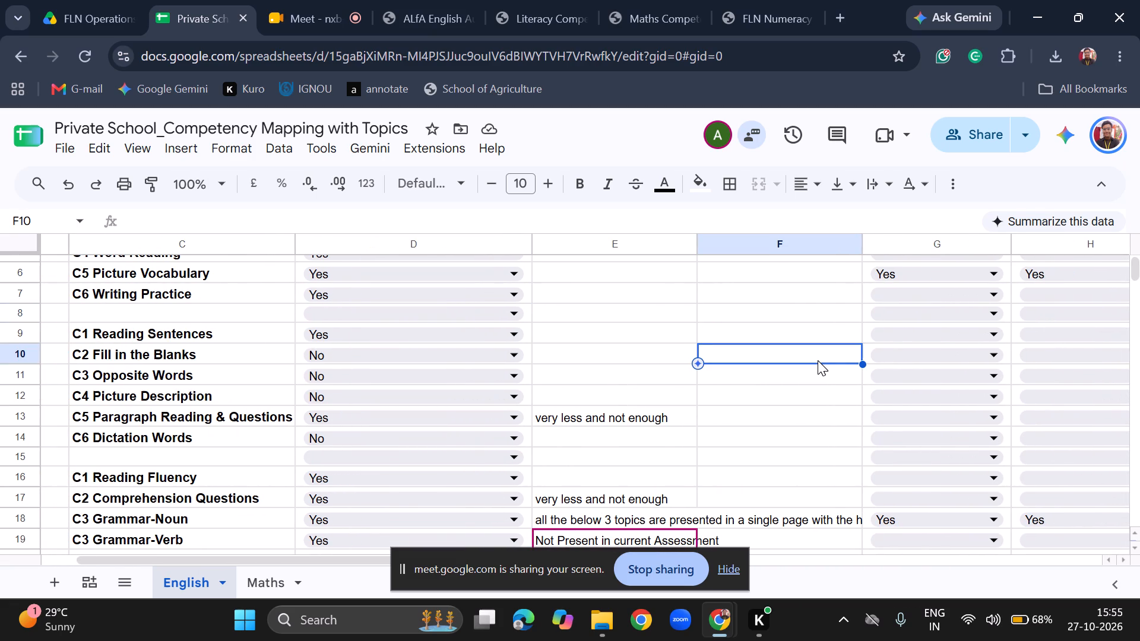
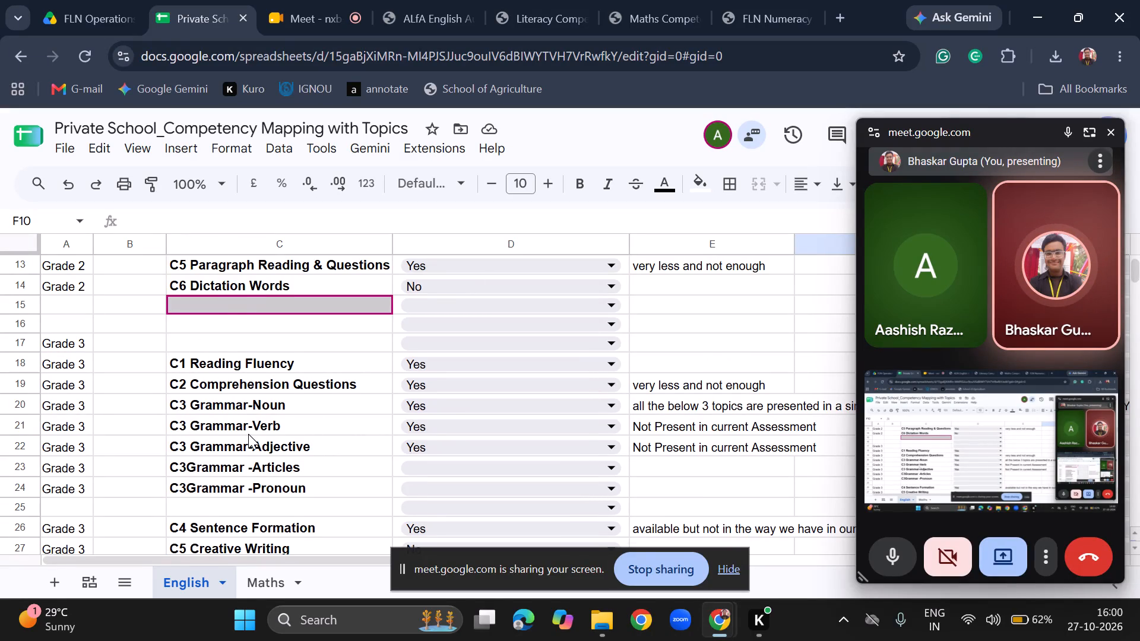
# Insert one row below the empty row 25, between C3 Grammar-Pronoun and C4 Sentence Formation in the Grade 3 section.
pyautogui.scroll(-1, 248, 434)
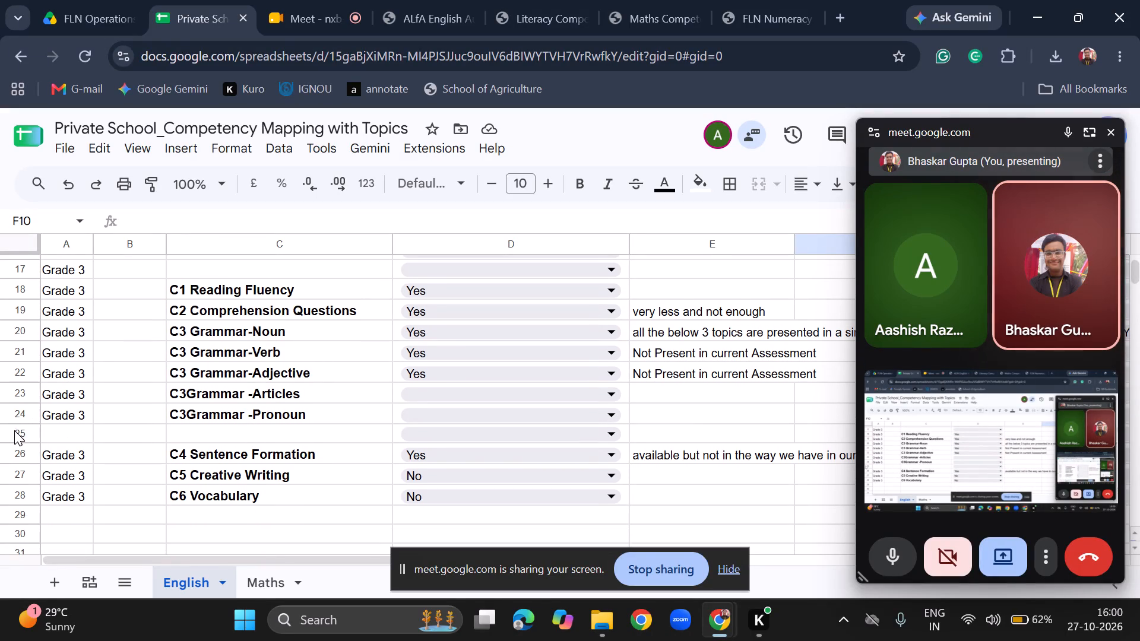
pyautogui.click(23, 433)
pyautogui.rightClick(23, 433)
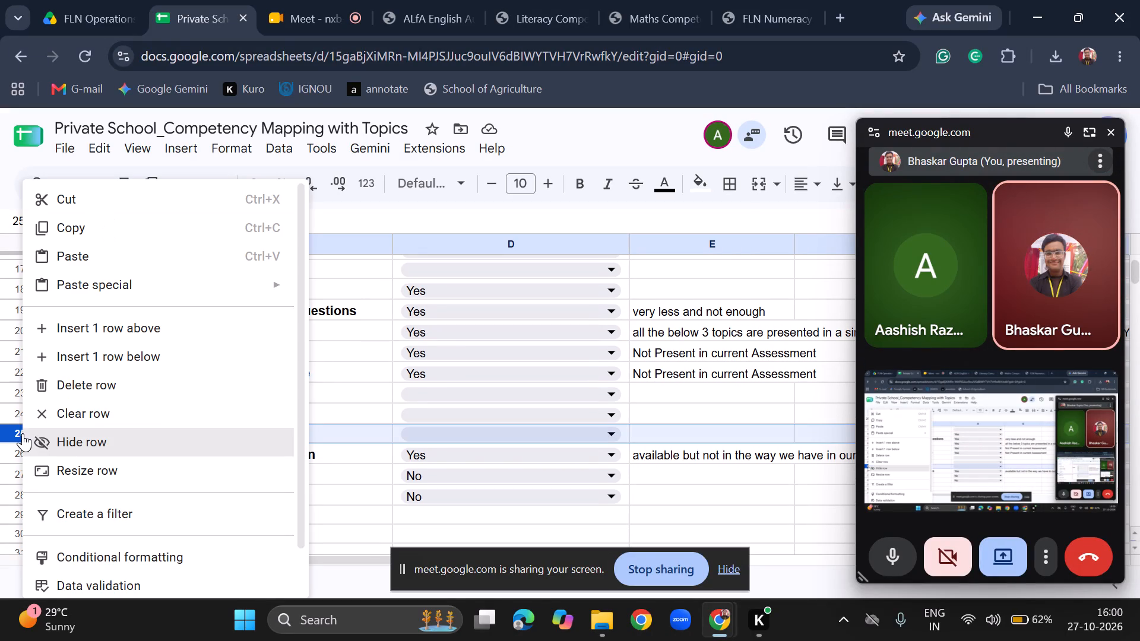
pyautogui.click(144, 347)
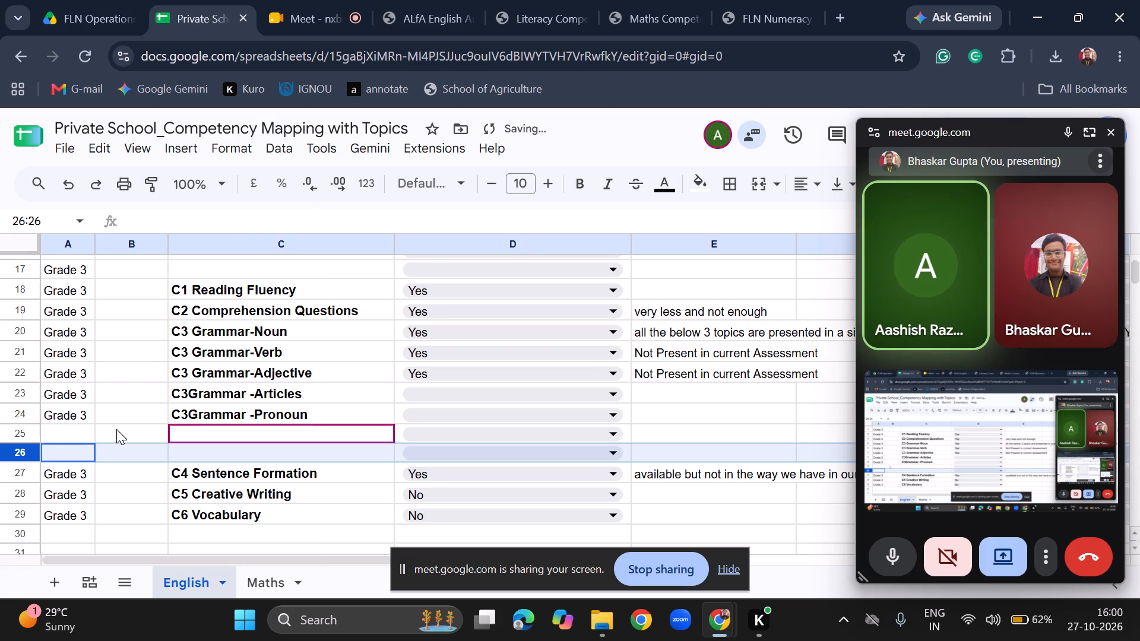
pyautogui.click(116, 429)
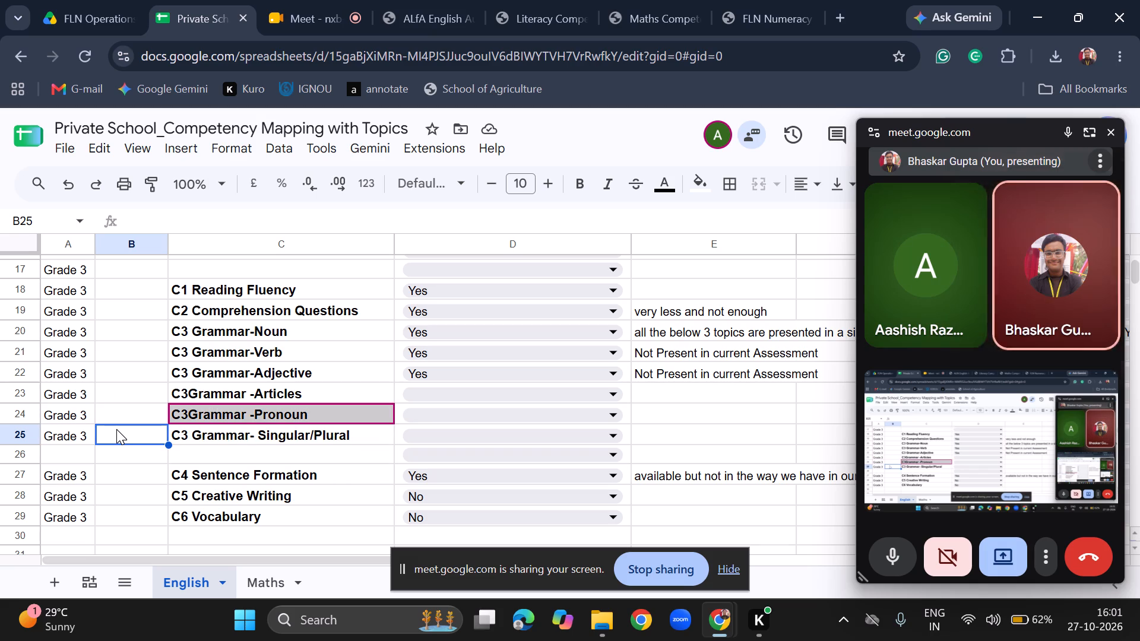
# Review the Grade 1 to Grade 3 English competencies along with their Present in DEVI-Book entries and comments.
pyautogui.click(319, 457)
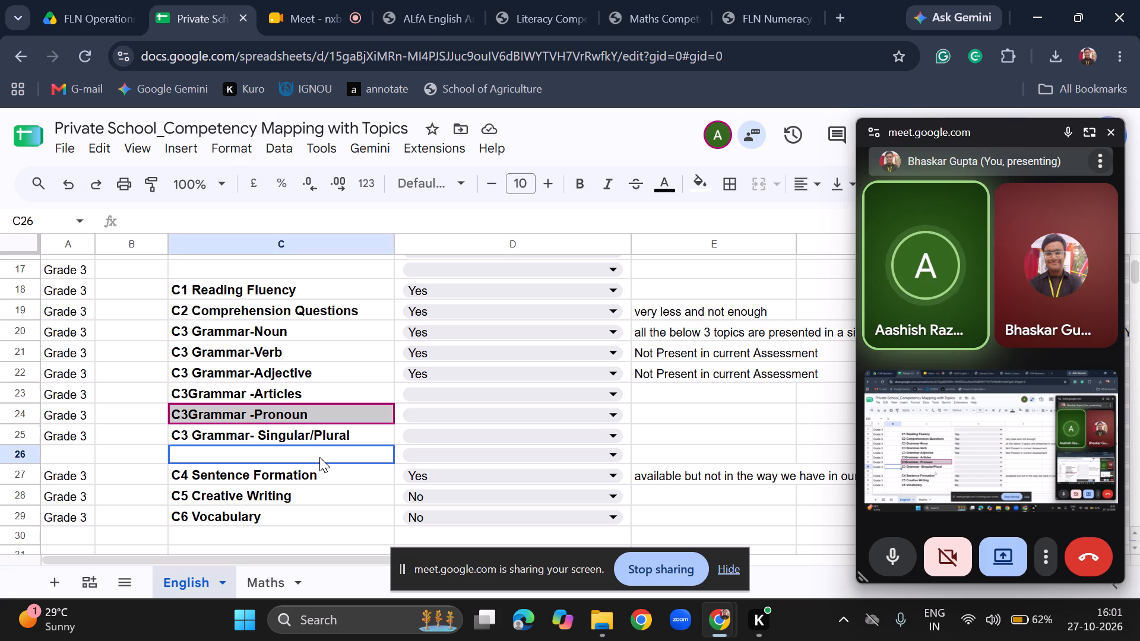
pyautogui.scroll(3, 319, 457)
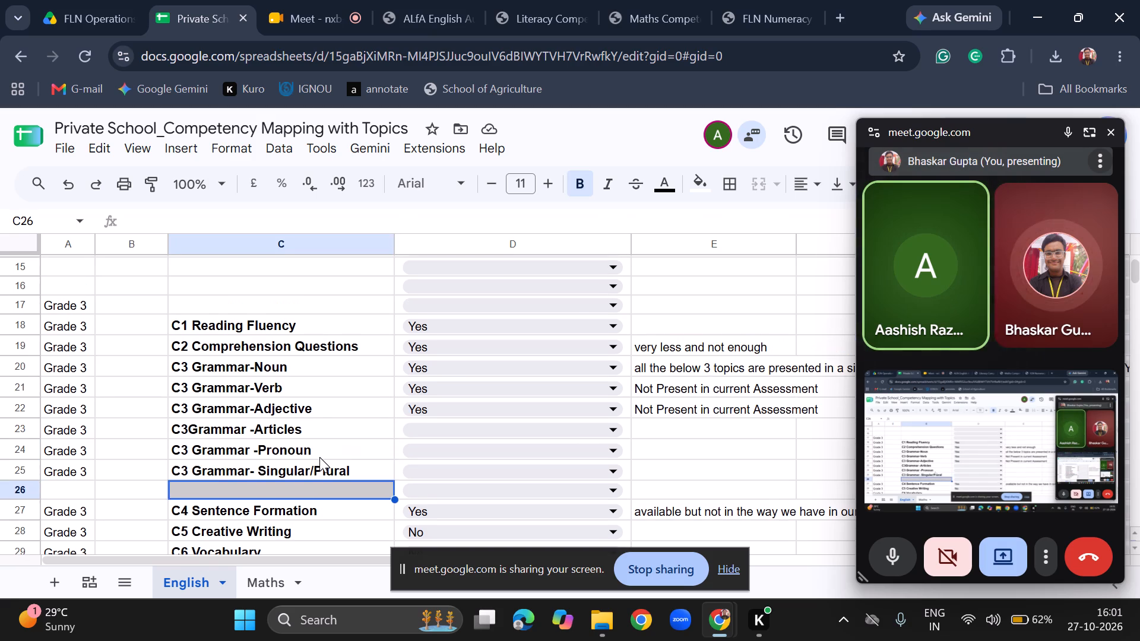
pyautogui.scroll(4, 319, 457)
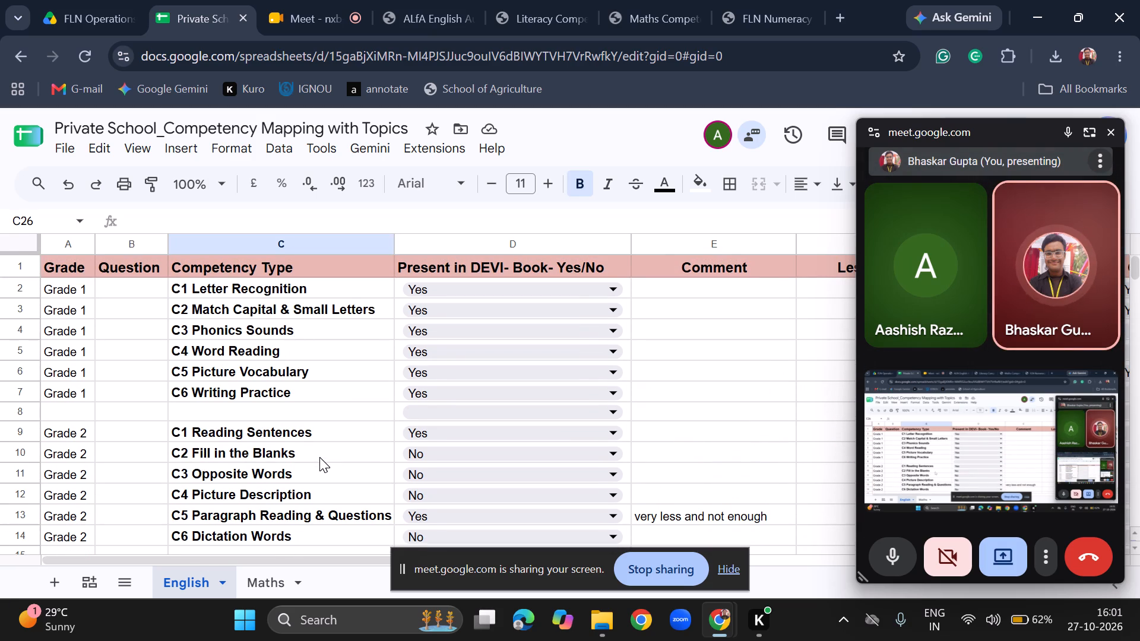
pyautogui.scroll(-1, 319, 457)
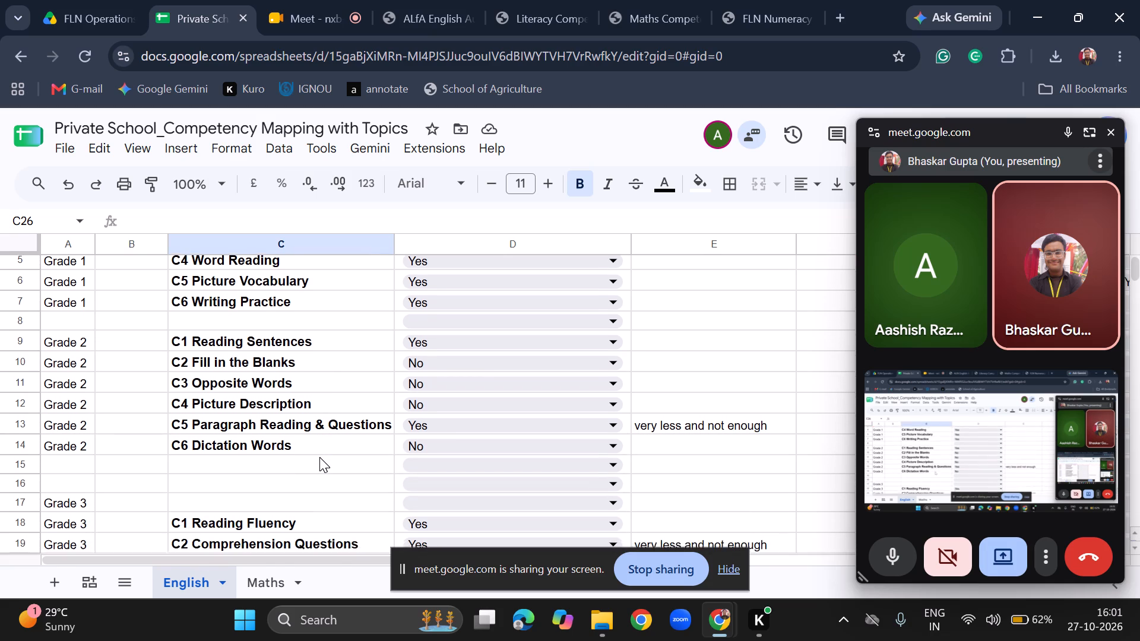
pyautogui.scroll(-1, 319, 457)
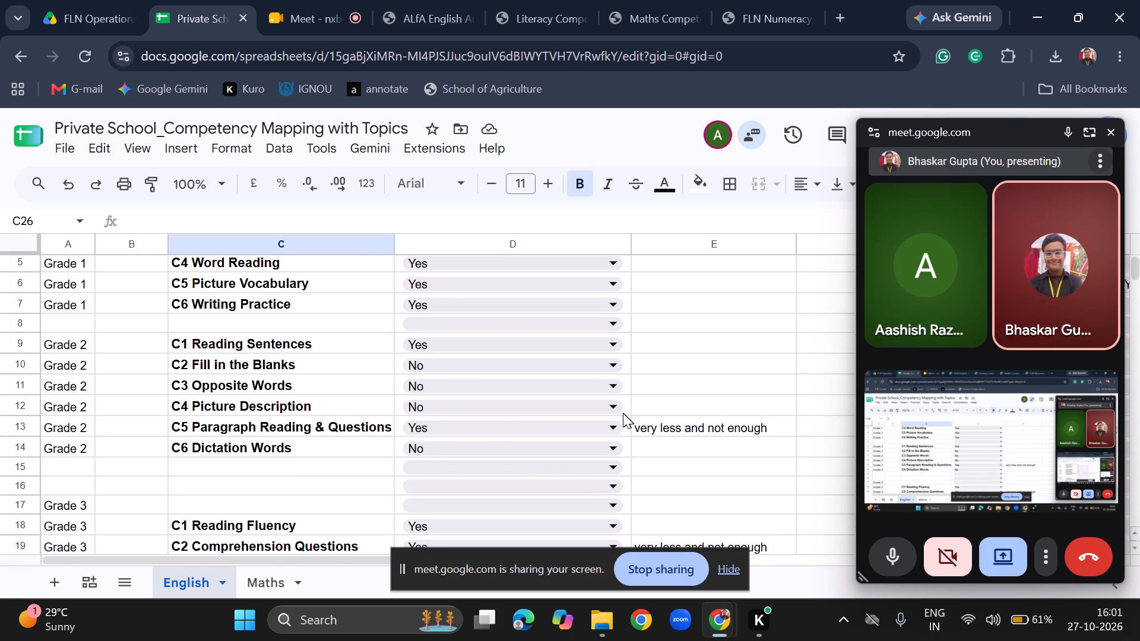
pyautogui.click(499, 347)
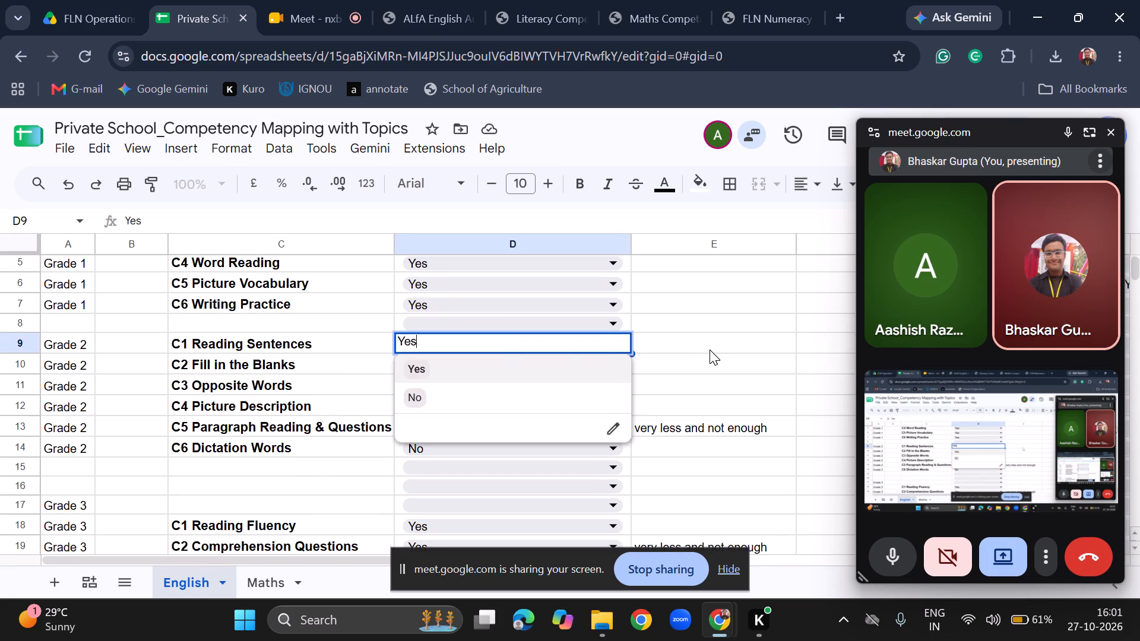
pyautogui.click(710, 350)
pyautogui.scroll(3, 710, 350)
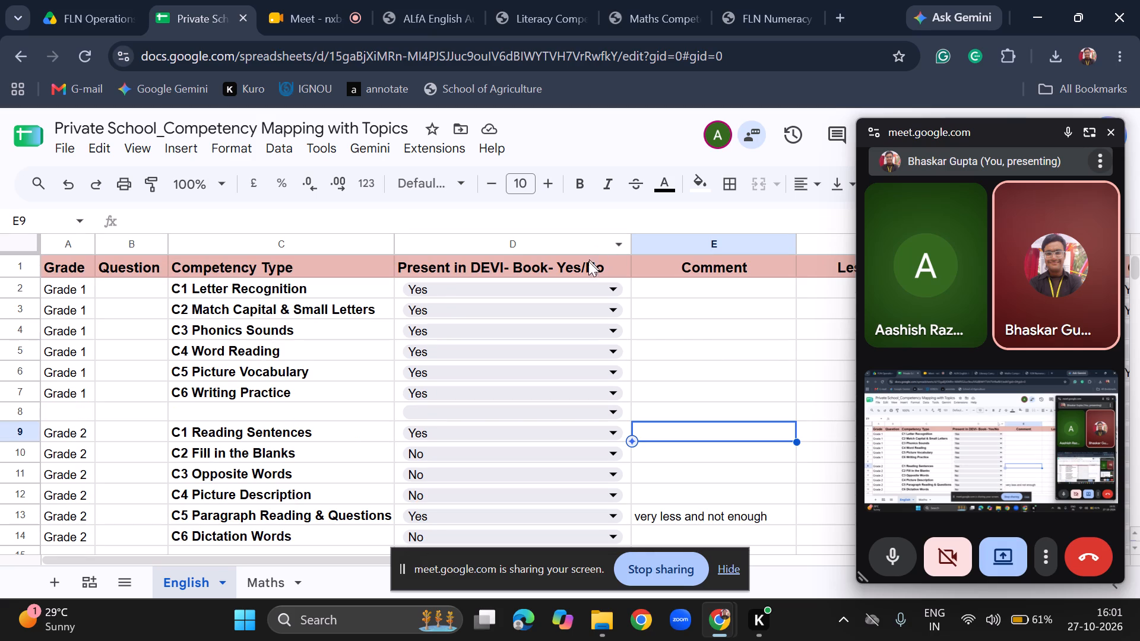
pyautogui.scroll(-3, 705, 379)
pyautogui.scroll(2, 705, 379)
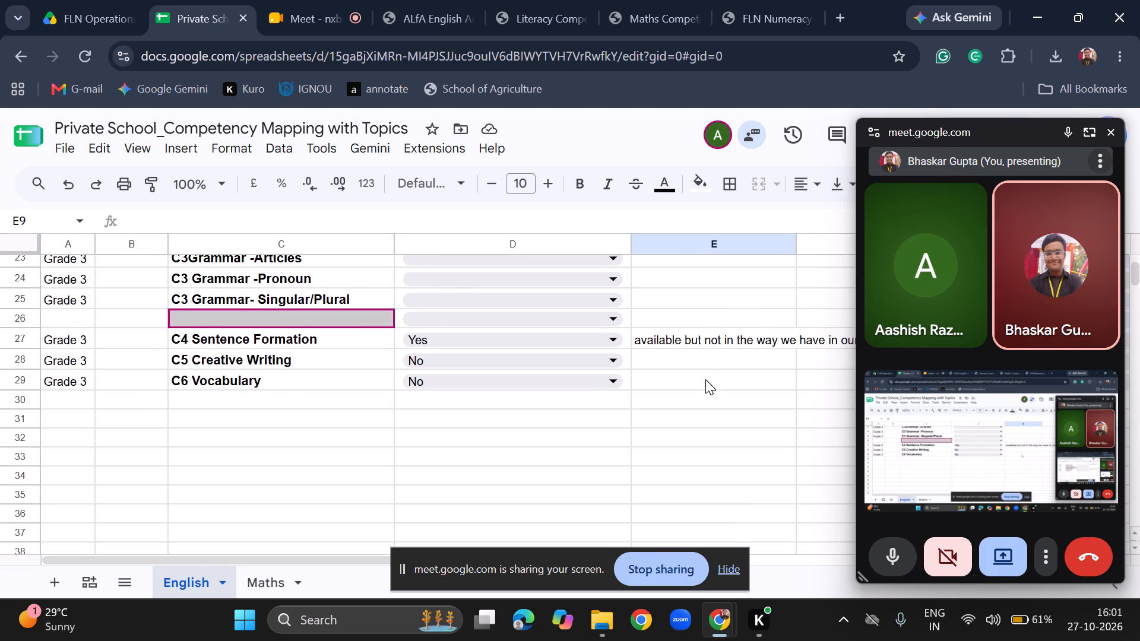
pyautogui.scroll(3, 705, 379)
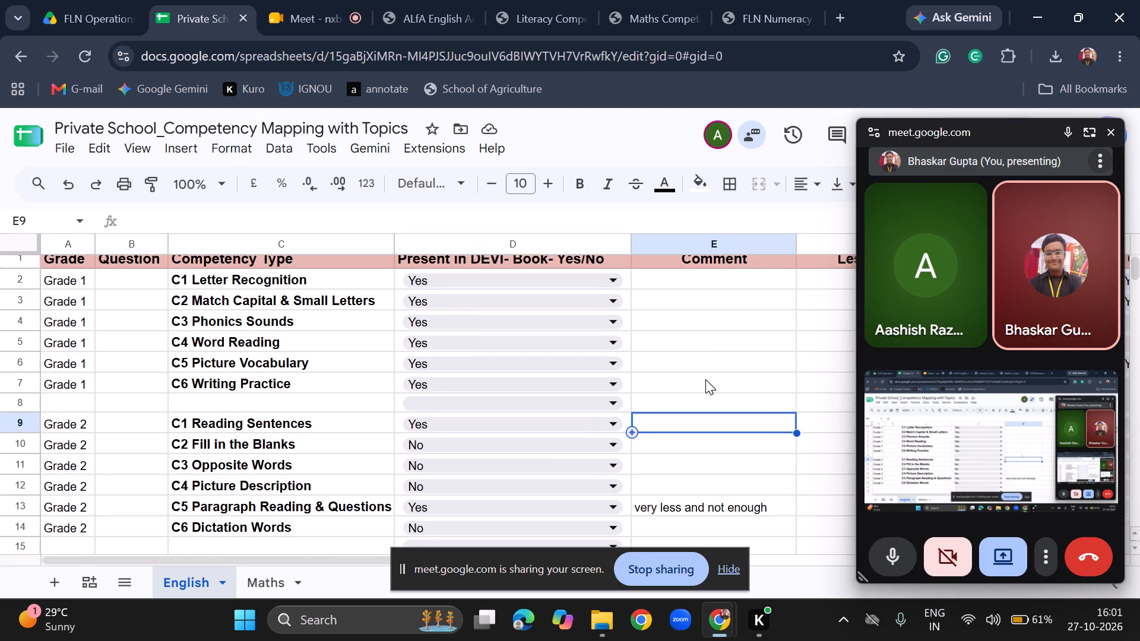
pyautogui.scroll(1, 705, 379)
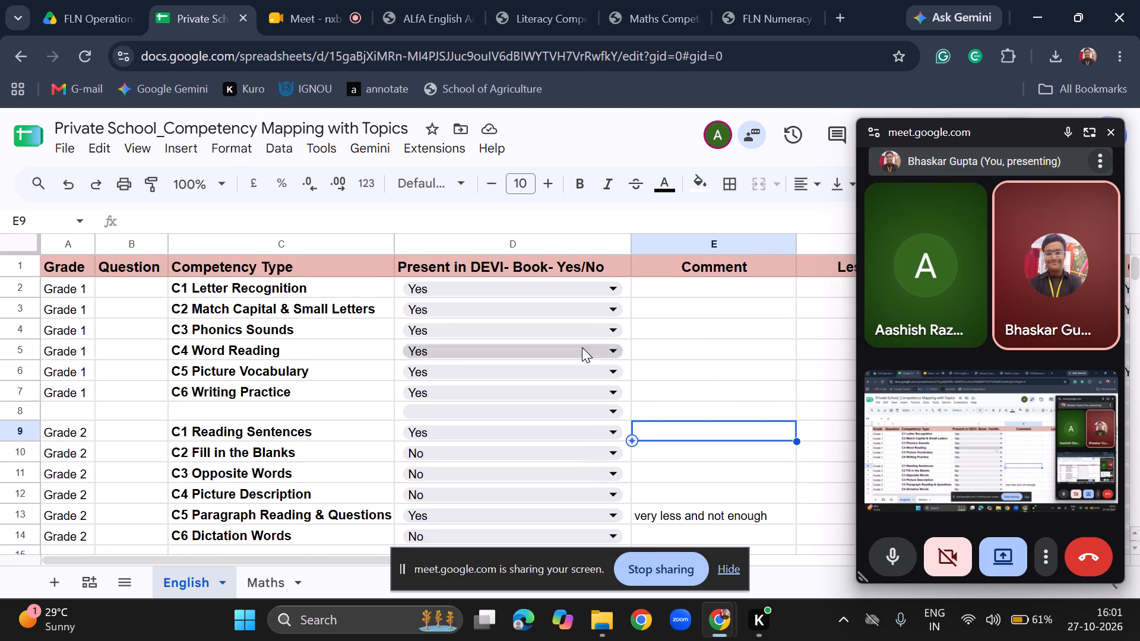
# Go over the Grade 1 competencies from C1 Letter Recognition to C6 Writing Practice, and the Grade 2 DEVI-Book entries starting at C1 Reading Sentences.
pyautogui.click(717, 296)
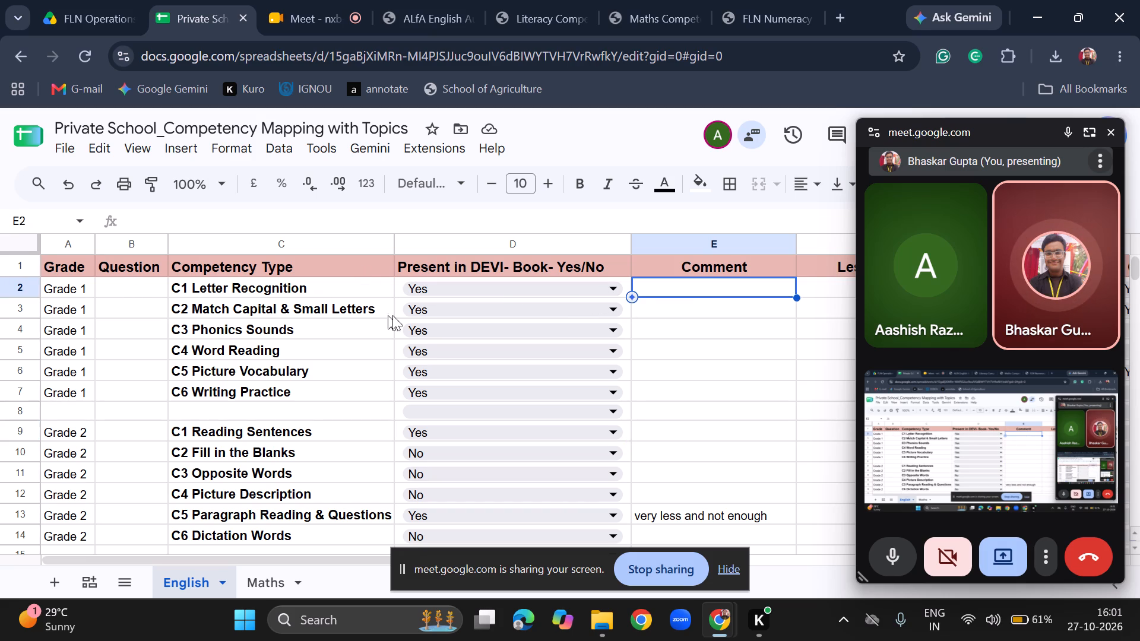
pyautogui.click(696, 364)
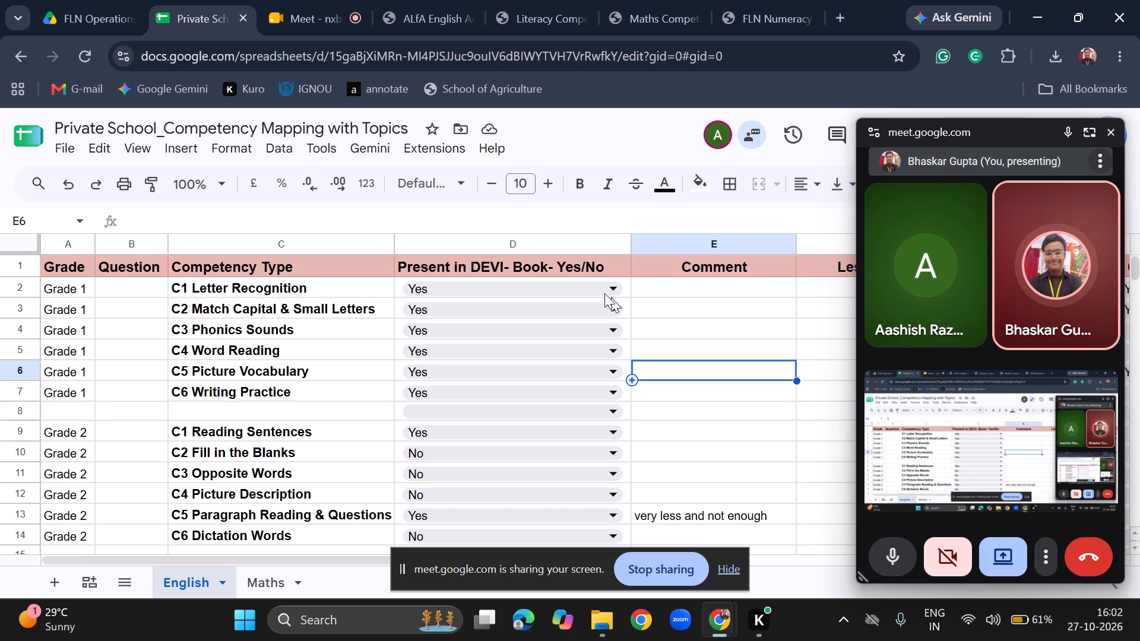
pyautogui.click(583, 286)
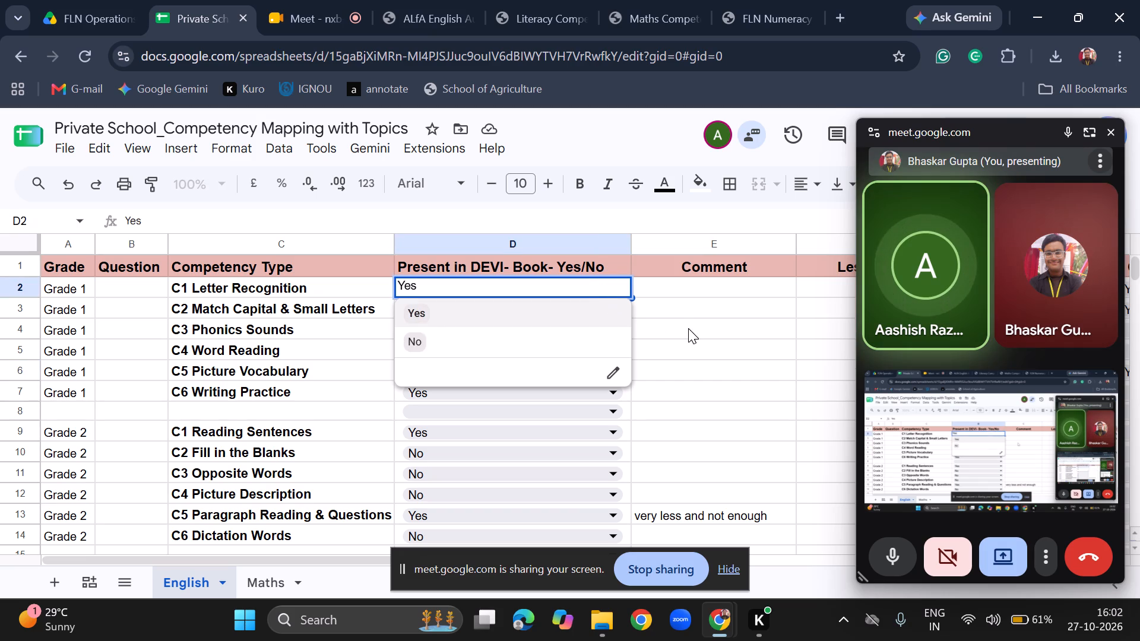
pyautogui.click(688, 328)
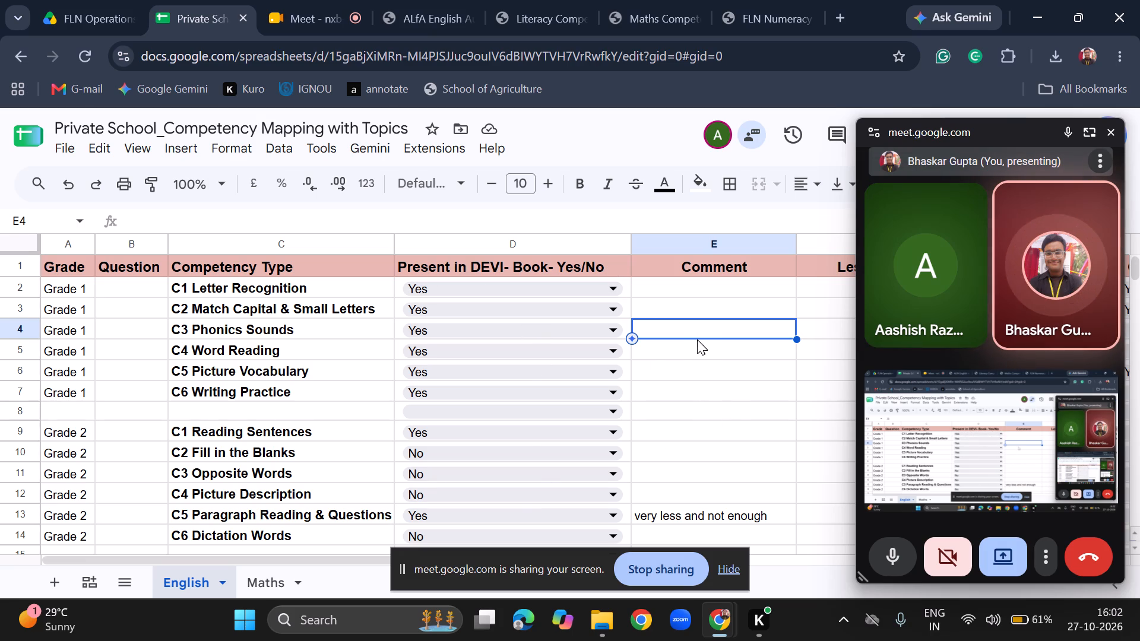
pyautogui.click(671, 351)
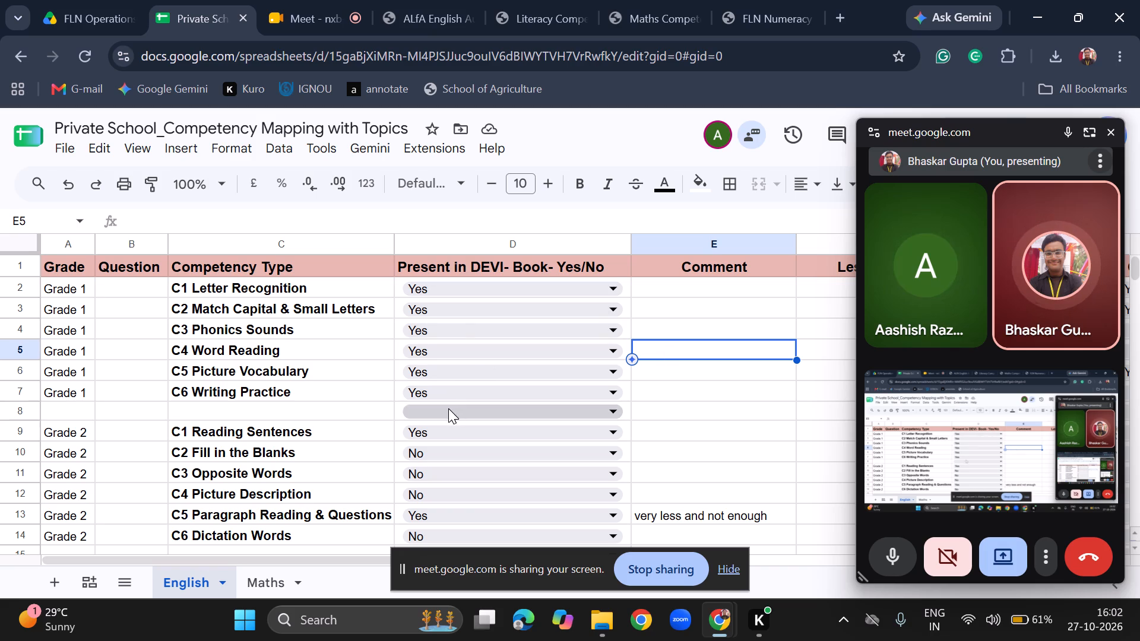
pyautogui.moveTo(362, 287); pyautogui.dragTo(297, 392)
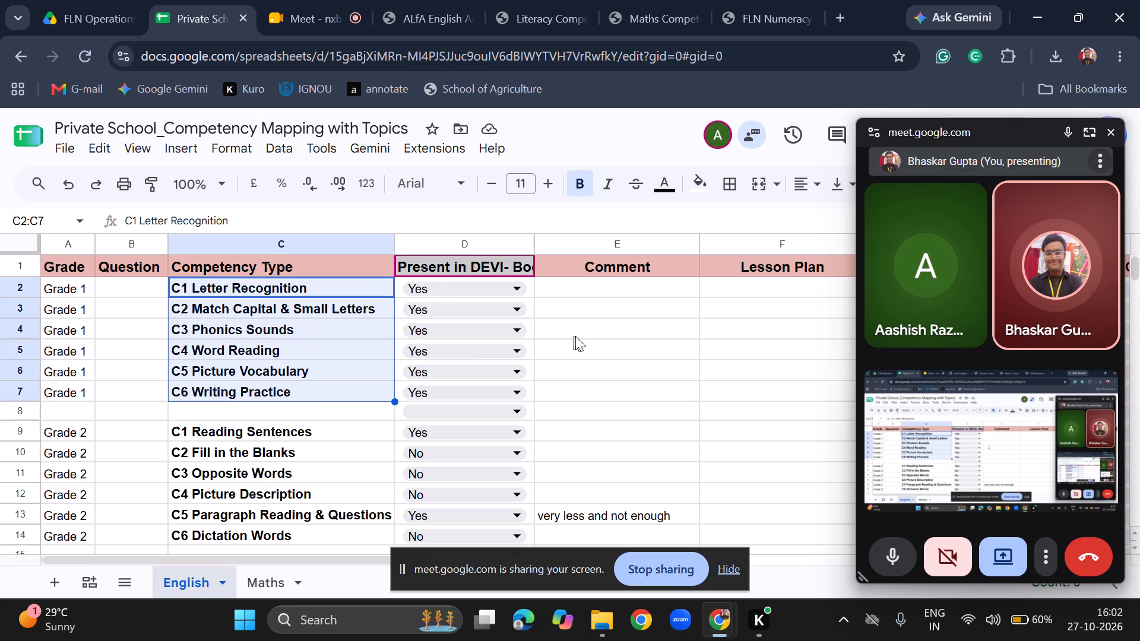
pyautogui.click(670, 355)
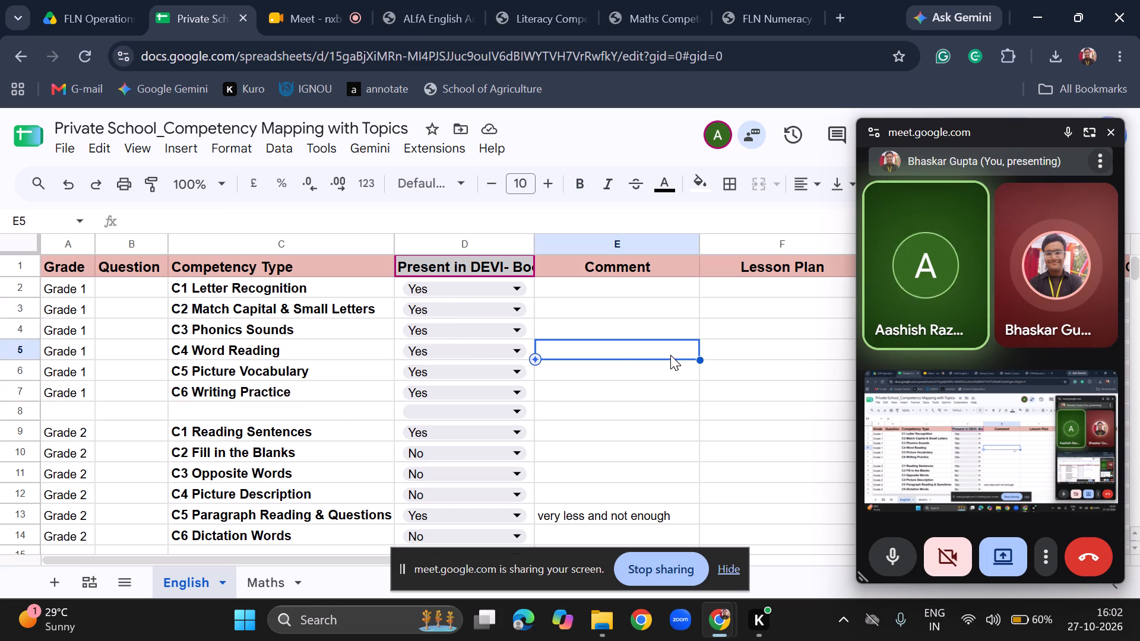
pyautogui.scroll(-1, 616, 379)
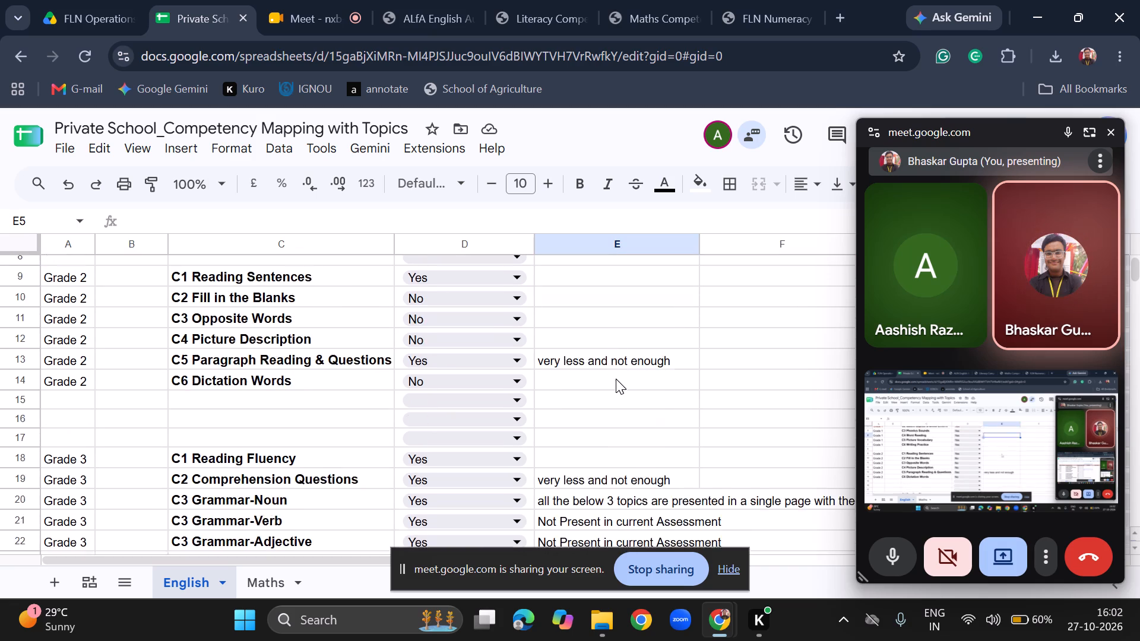
pyautogui.scroll(-1, 616, 379)
pyautogui.scroll(1, 616, 379)
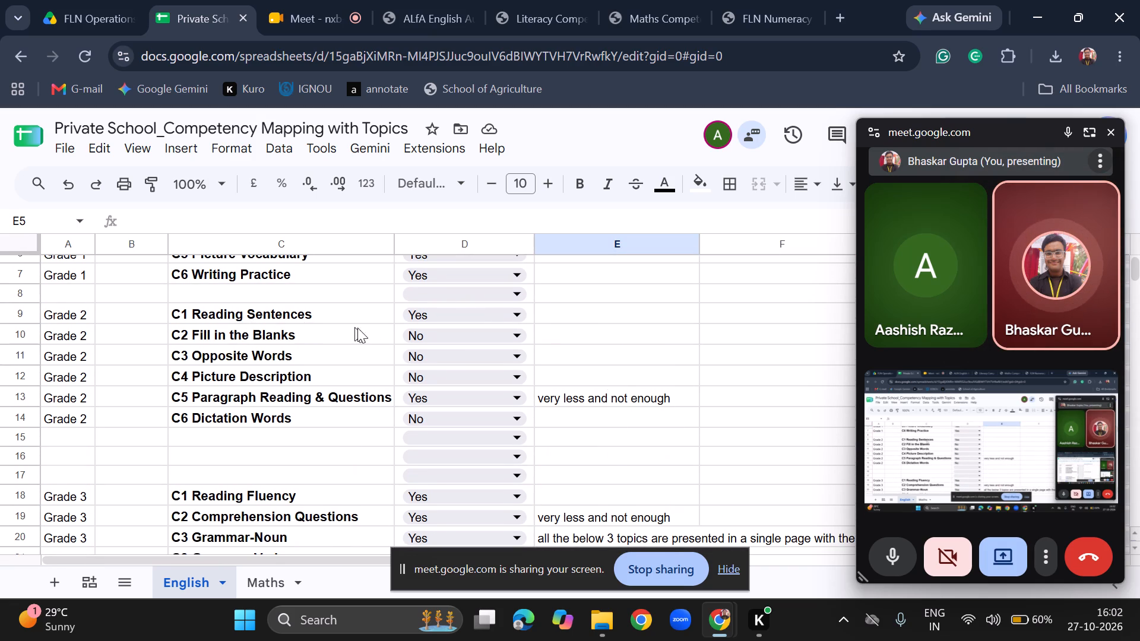
pyautogui.click(451, 313)
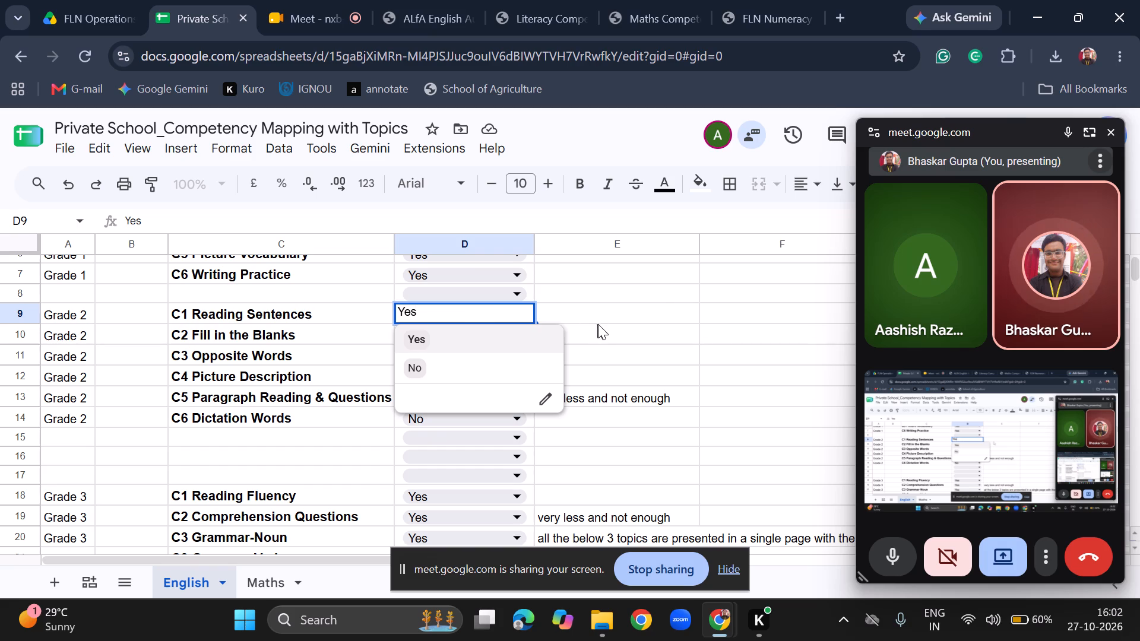
pyautogui.click(626, 307)
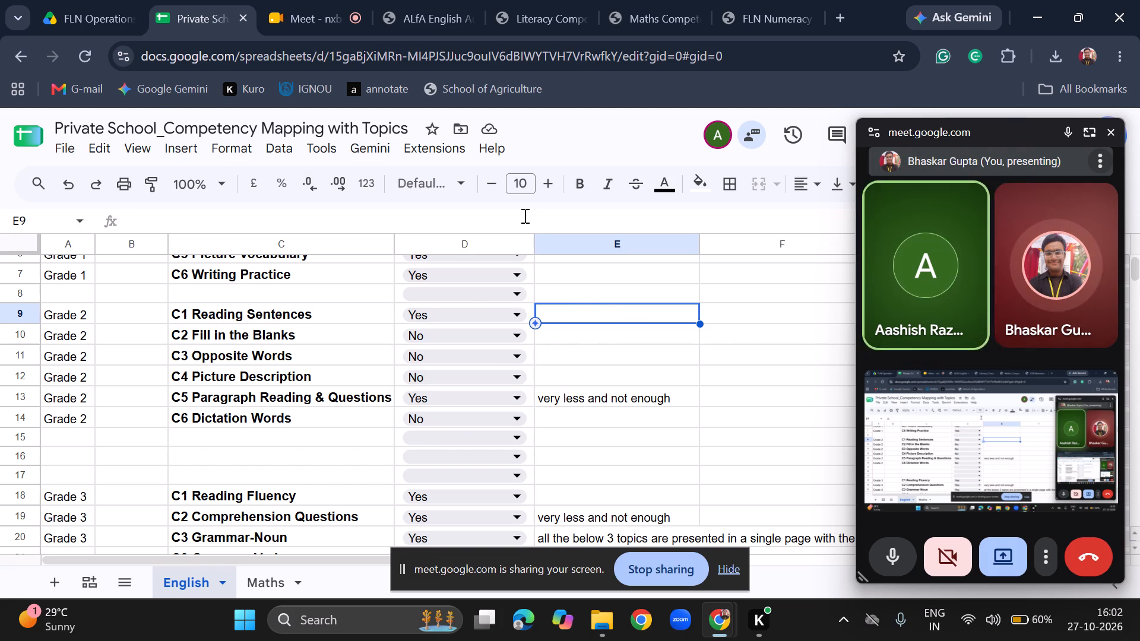
# Switch to the Literacy Competency Sheets Grade 1-3 PDF to check the competencies against it.
pyautogui.click(515, 4)
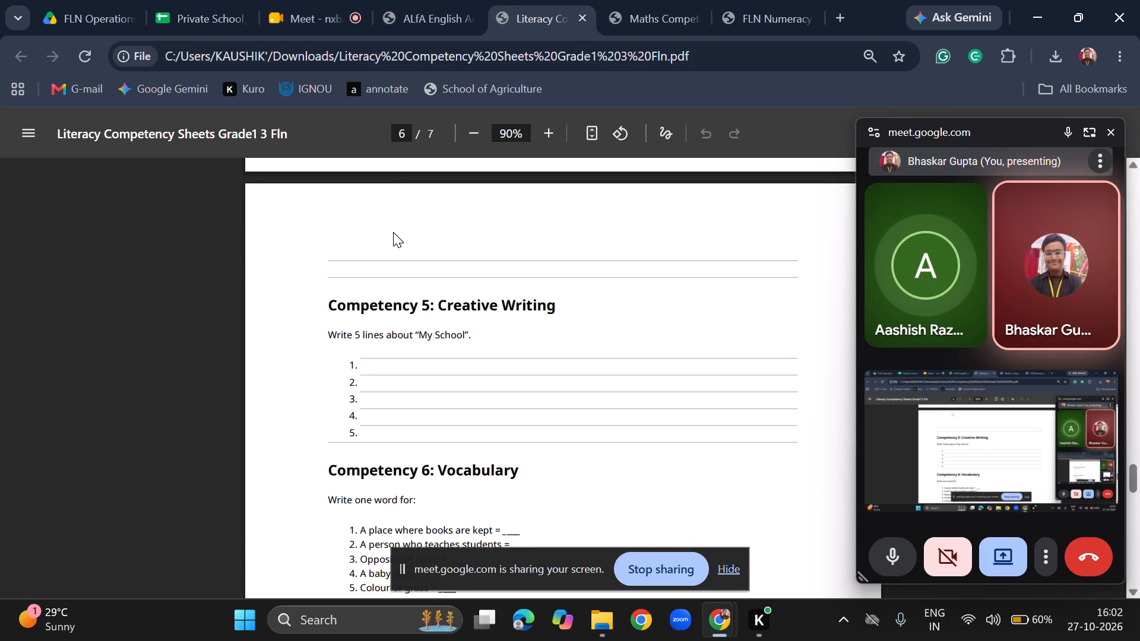
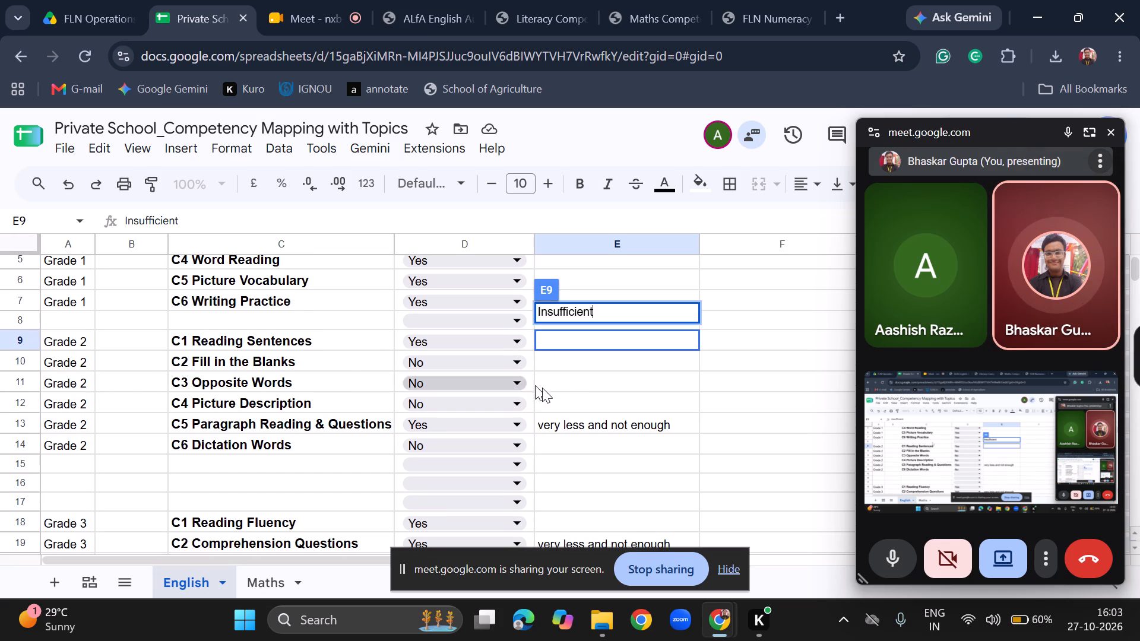
# Enter the comment "Insufficient - Practice question" in the cell beside Grade 2 C1 Reading Sentences.
pyautogui.press('Return')
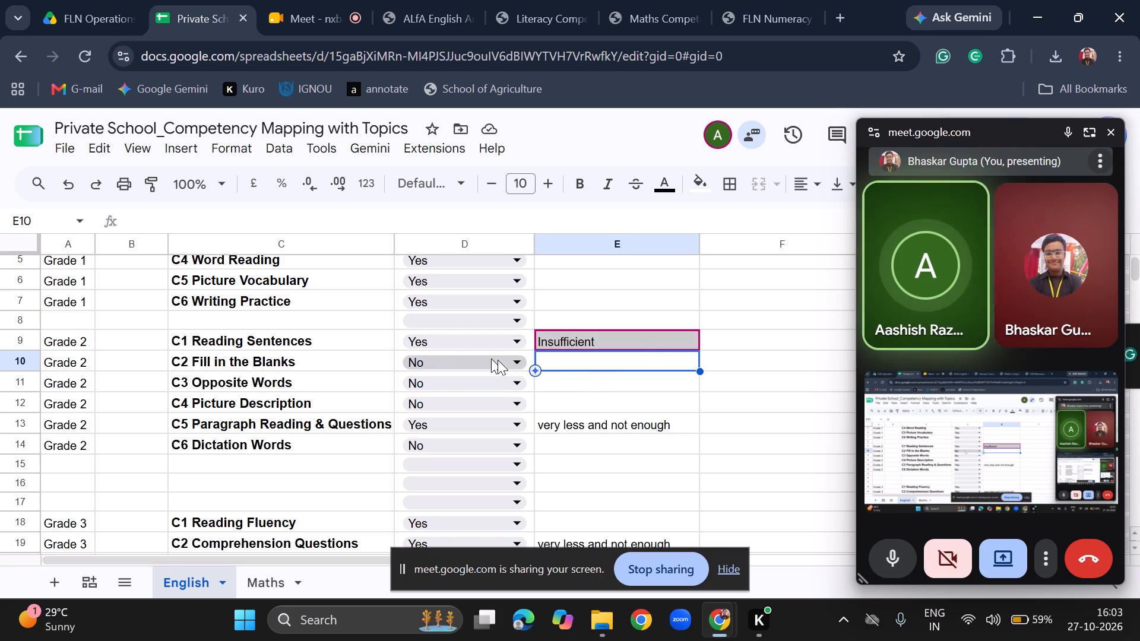
pyautogui.click(619, 345)
pyautogui.click(619, 345)
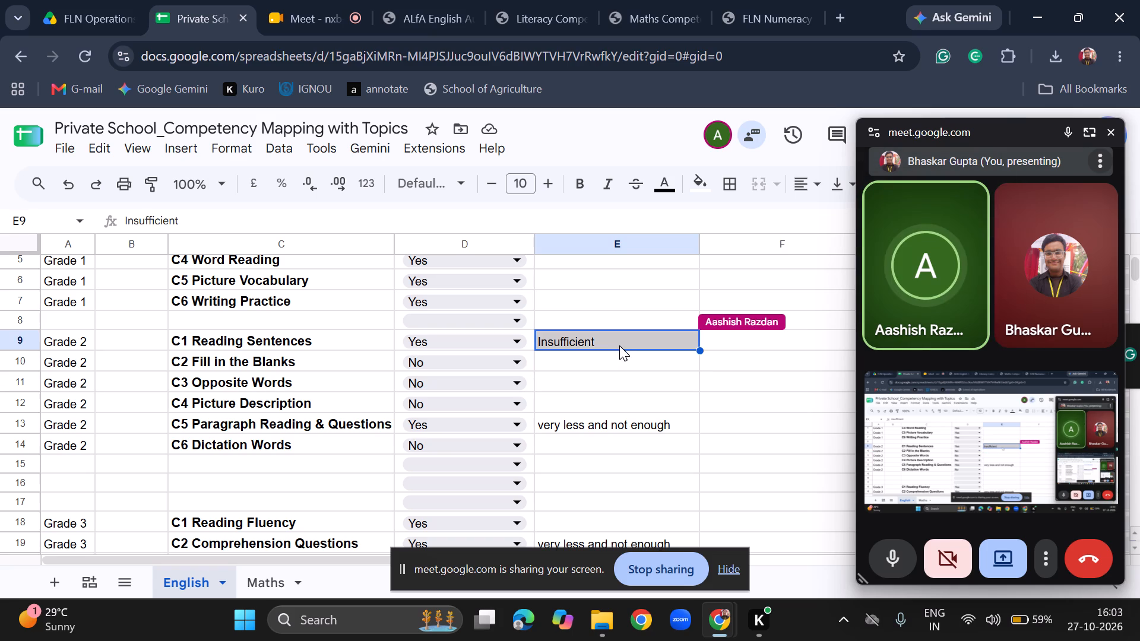
pyautogui.doubleClick(620, 341)
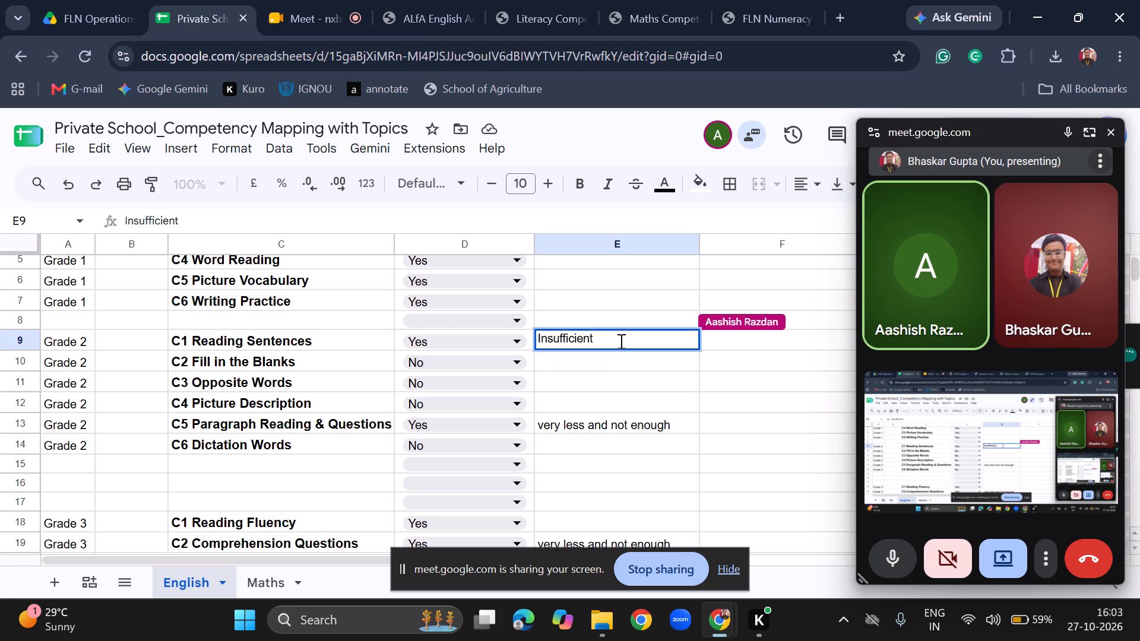
pyautogui.press('space')
pyautogui.write('-')
pyautogui.press('space')
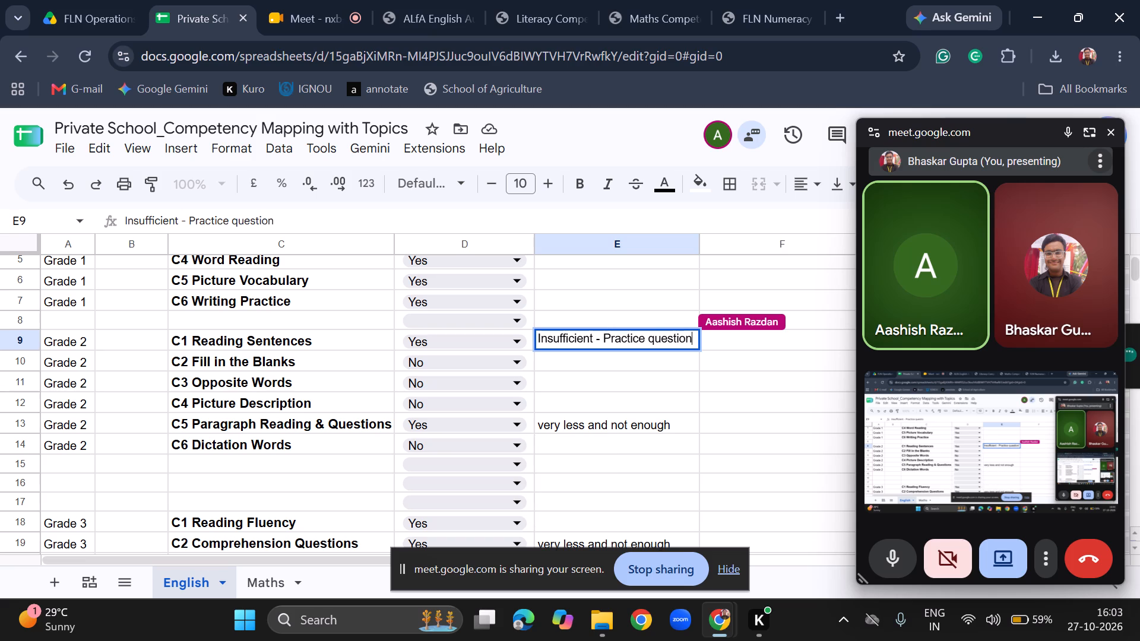
pyautogui.write('ad')
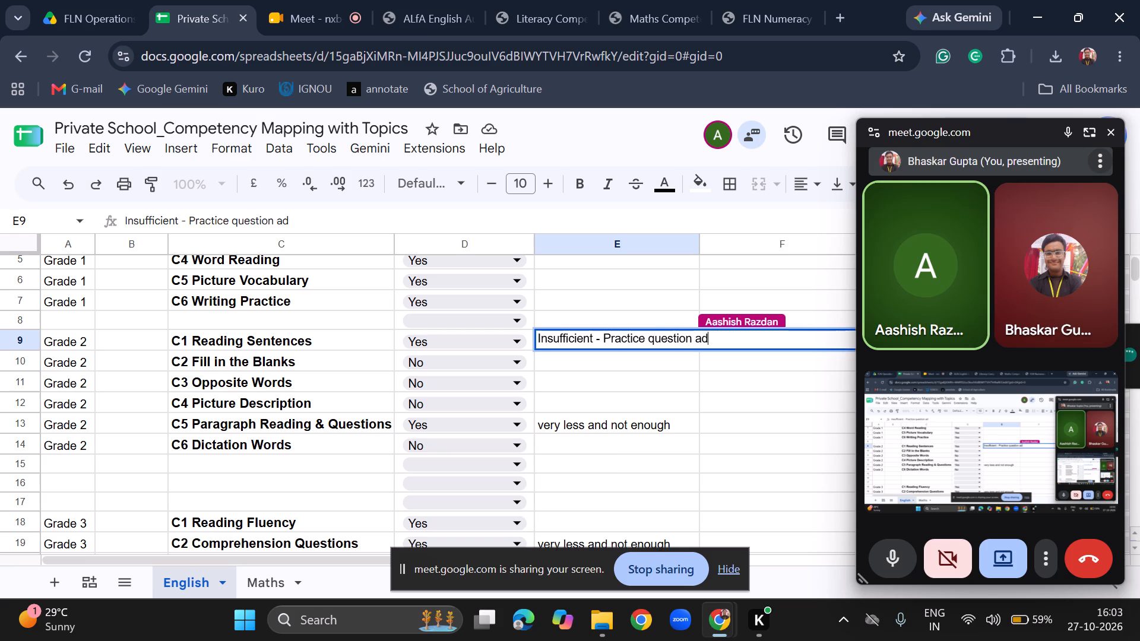
pyautogui.press('BackSpace')
pyautogui.press('BackSpace')
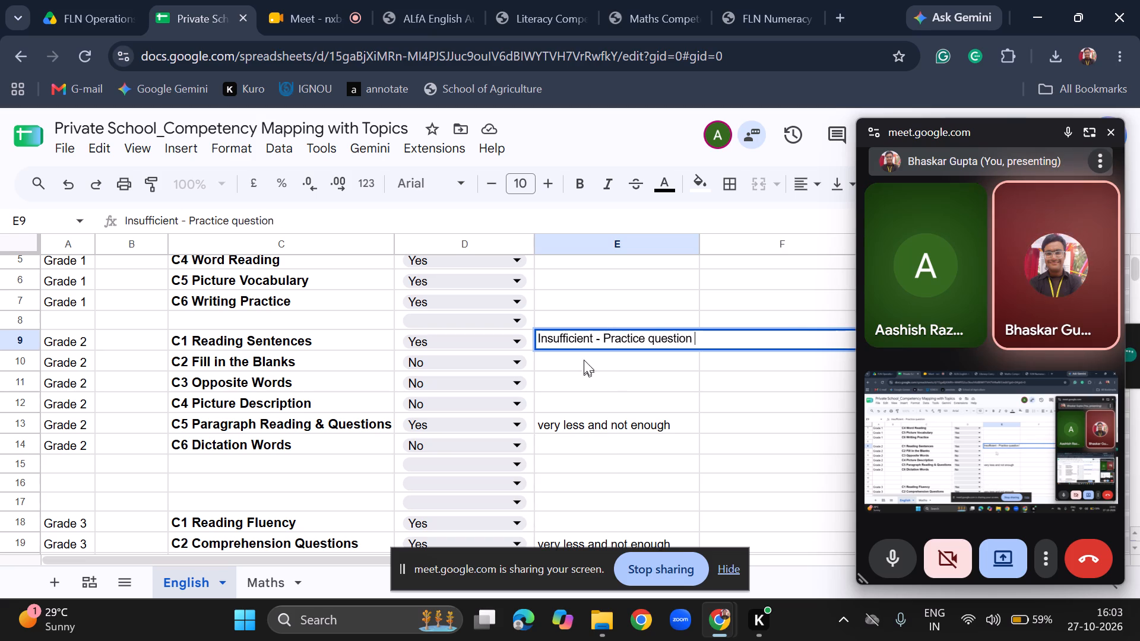
pyautogui.click(580, 358)
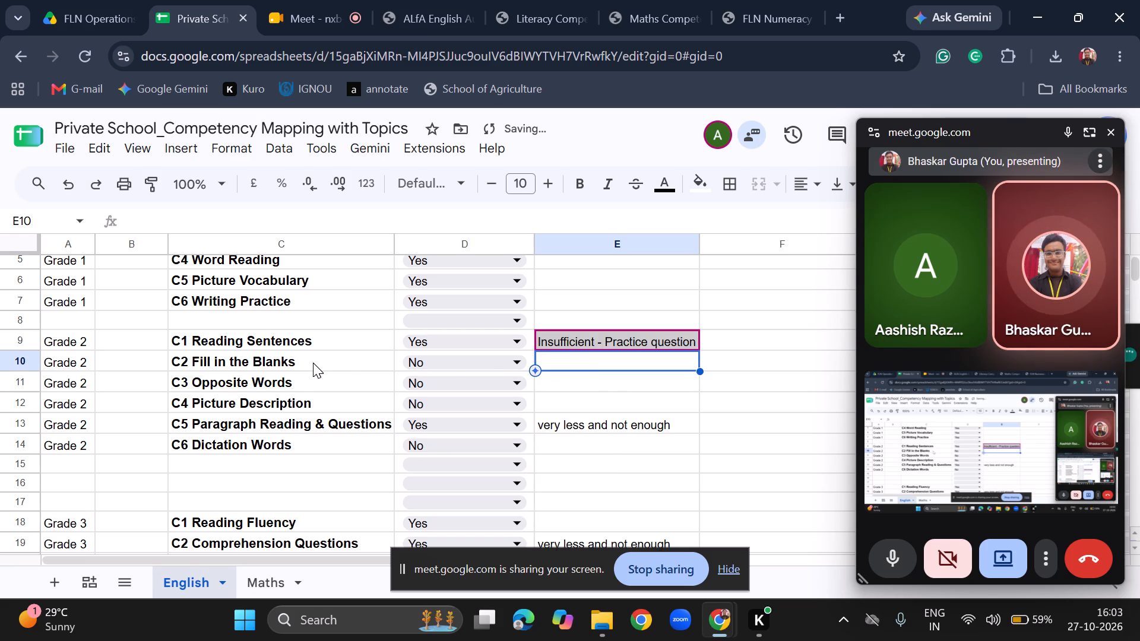
# Examine the Grade 2 exercises in the Literacy Competency Sheets PDF, highlighting the Competency 2: Fill in the Blanks heading.
pyautogui.click(549, 2)
pyautogui.scroll(7, 373, 478)
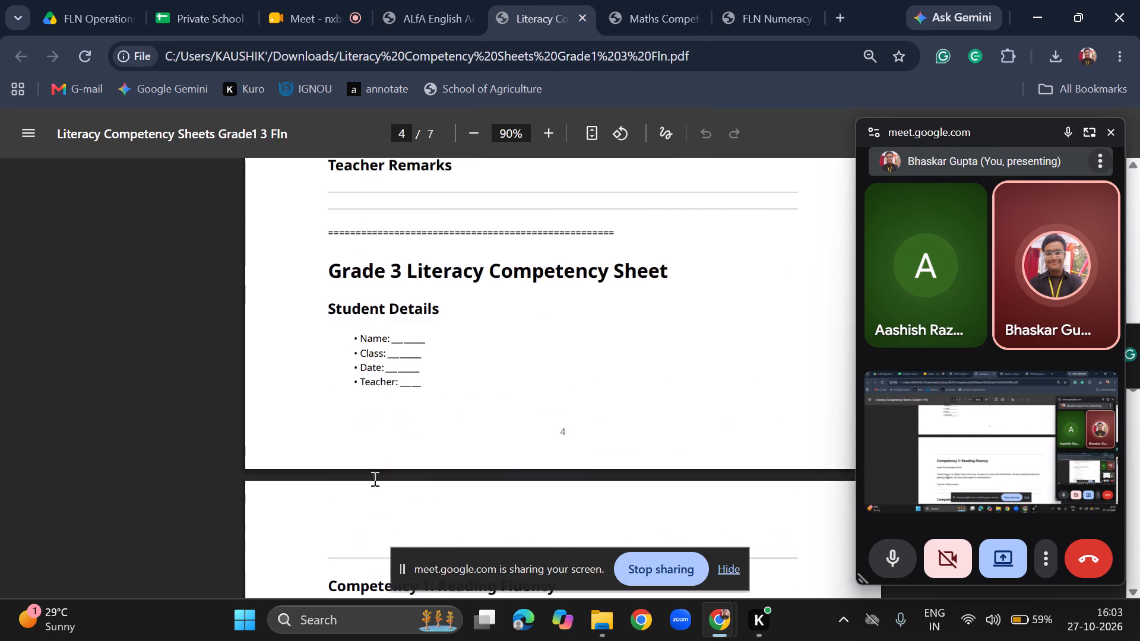
pyautogui.scroll(3, 373, 478)
pyautogui.scroll(-3, 373, 478)
pyautogui.scroll(2, 373, 478)
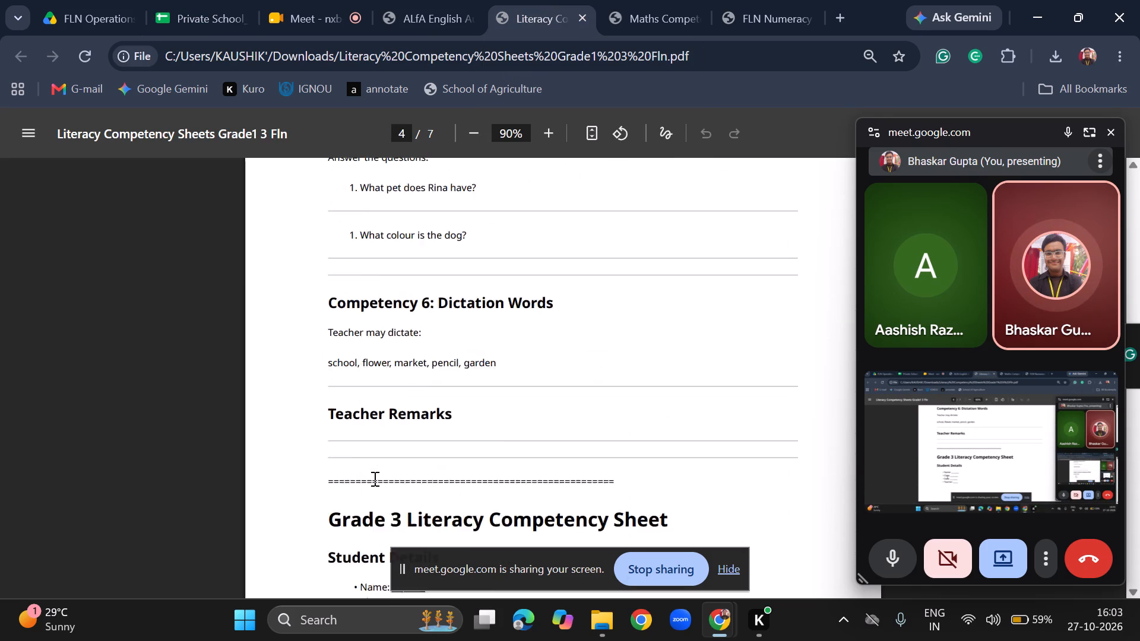
pyautogui.scroll(6, 373, 478)
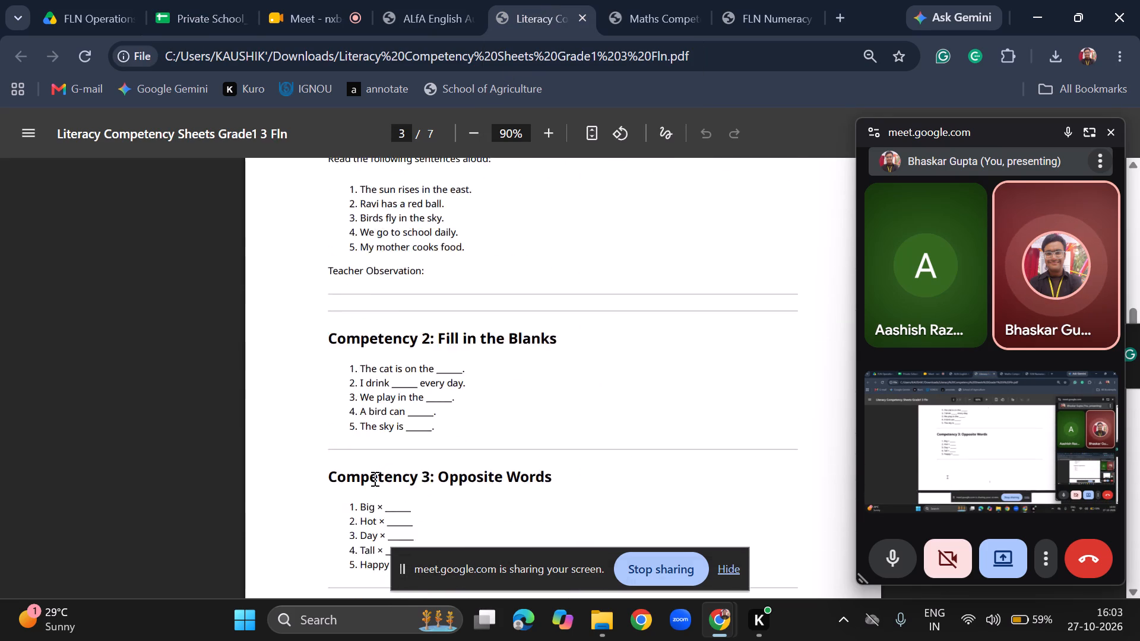
pyautogui.scroll(1, 373, 478)
pyautogui.scroll(-1, 373, 478)
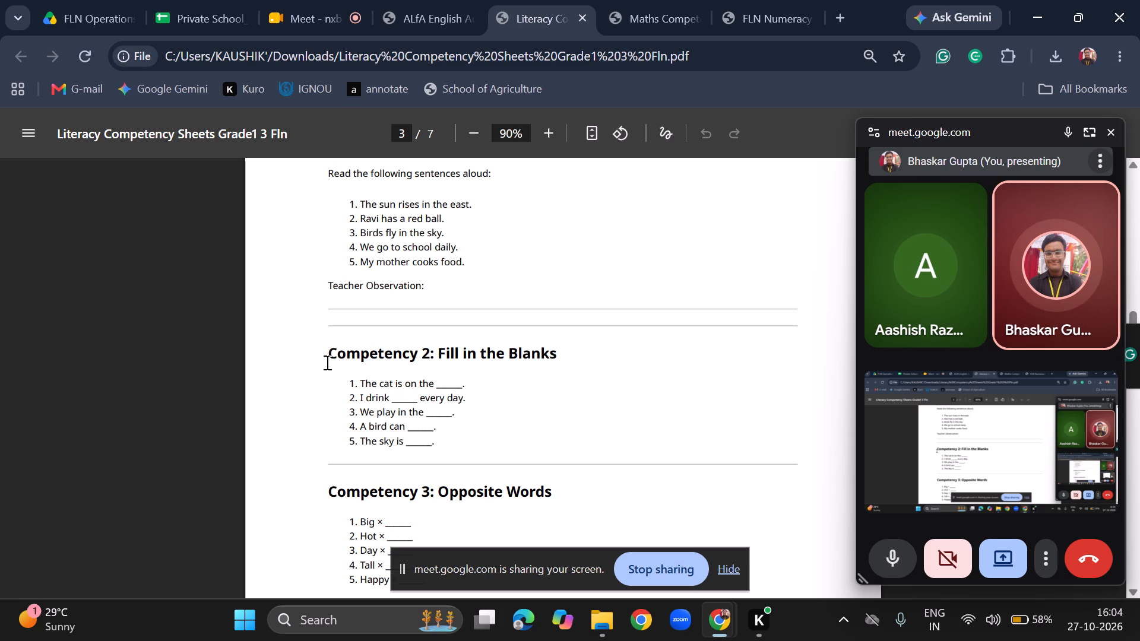
pyautogui.moveTo(326, 362); pyautogui.dragTo(496, 367)
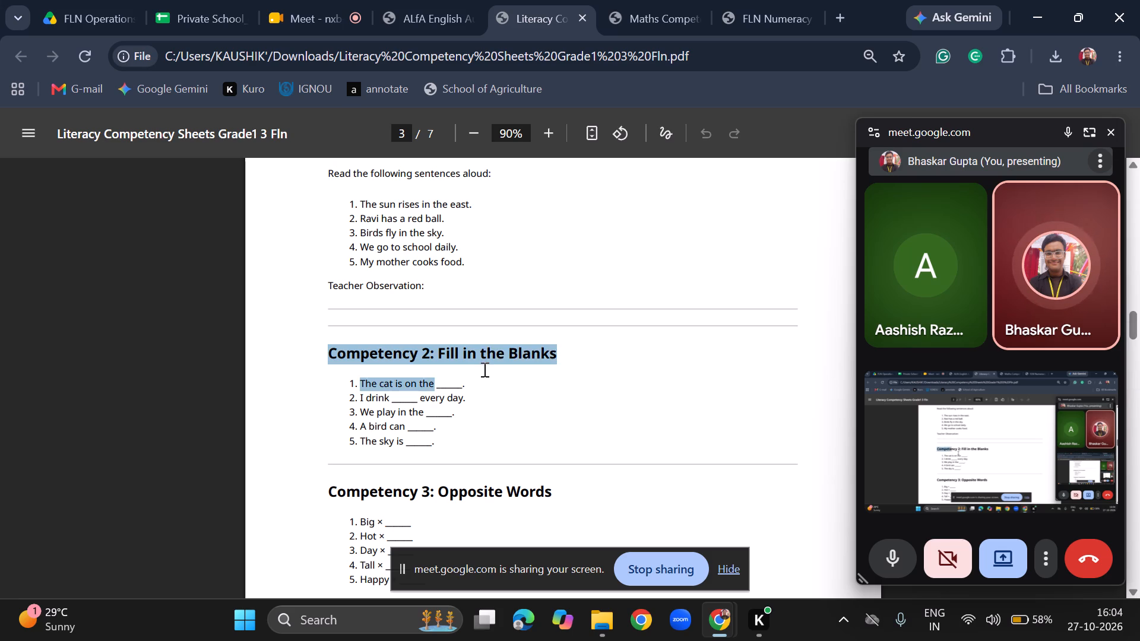
pyautogui.moveTo(496, 367); pyautogui.dragTo(570, 356)
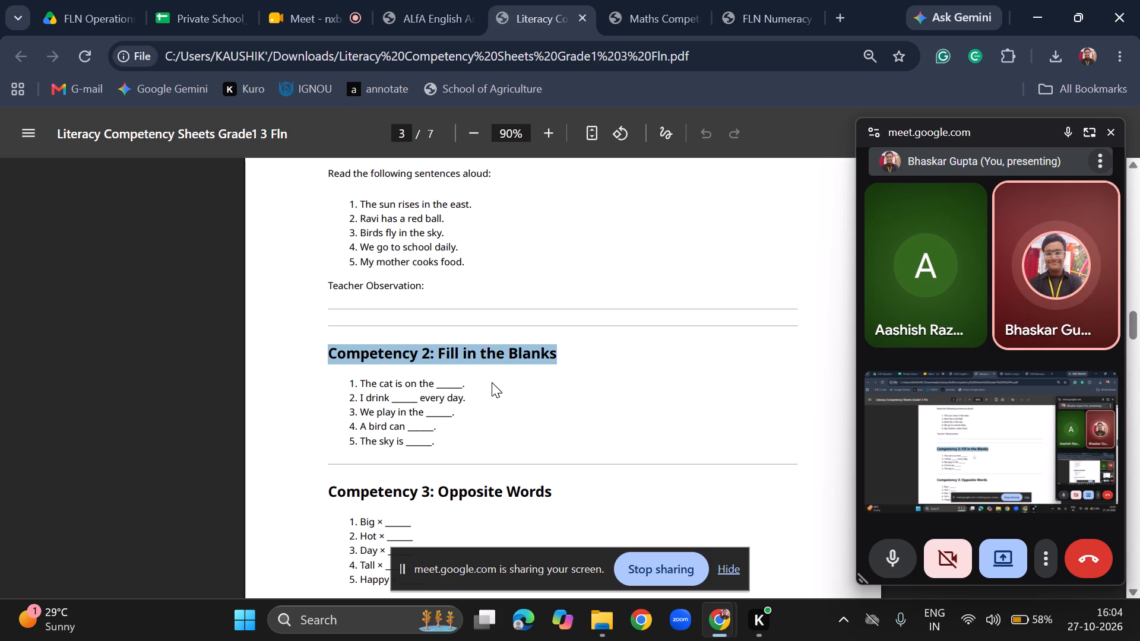
pyautogui.click(492, 382)
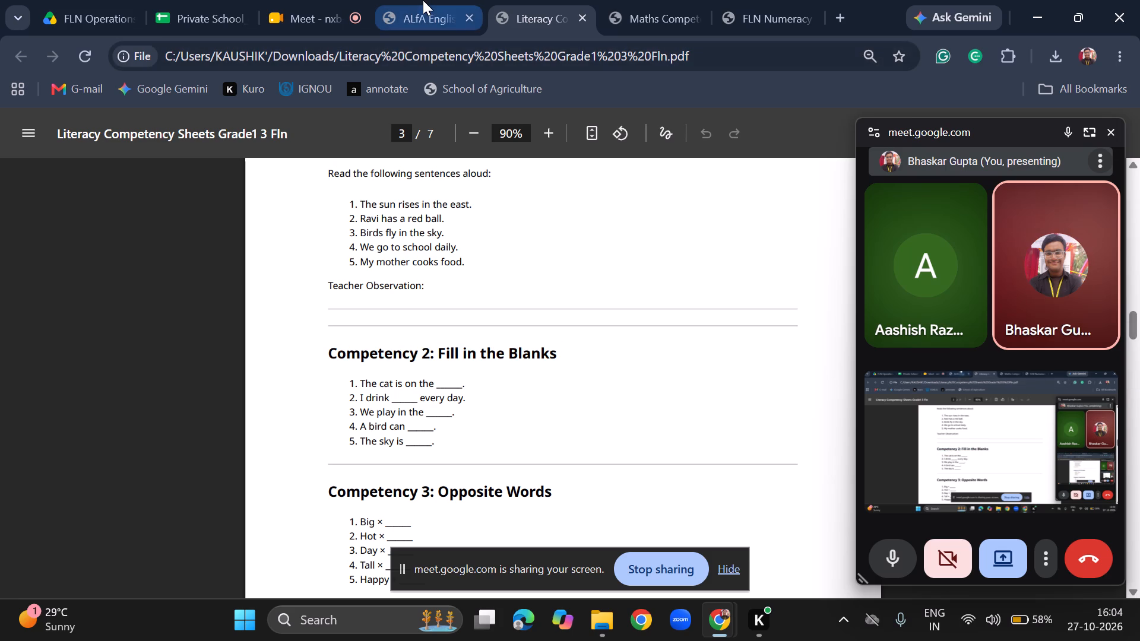
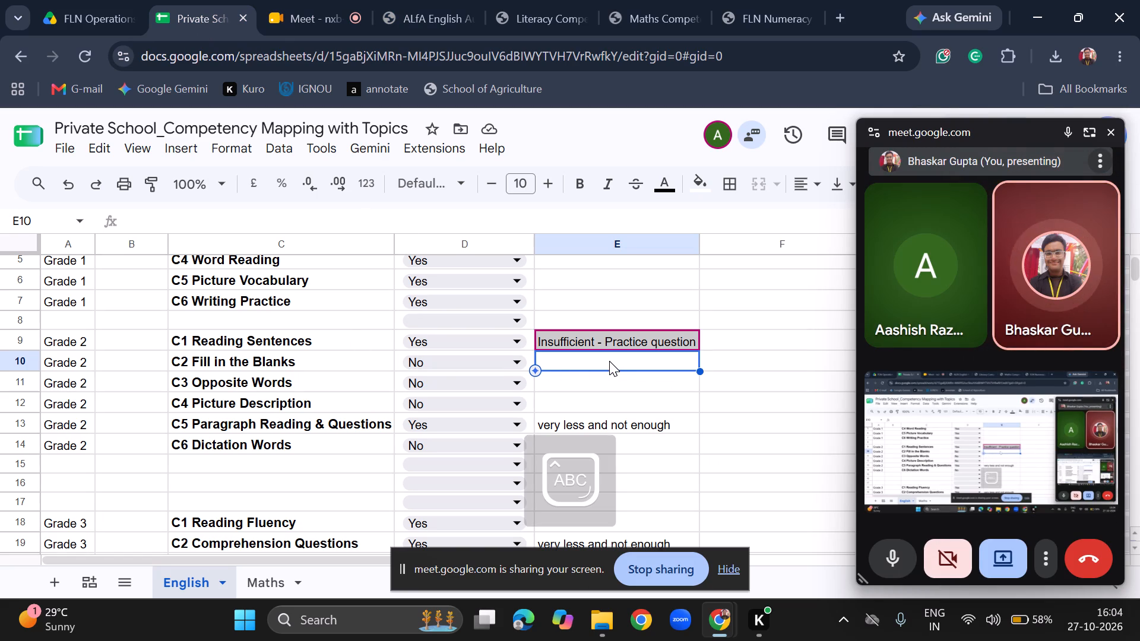
# Enter the comment "Lesson, and practice question" in the cell beside Grade 2 C2 Fill in the Blanks.
pyautogui.write('esson')
pyautogui.press('space')
pyautogui.press('BackSpace')
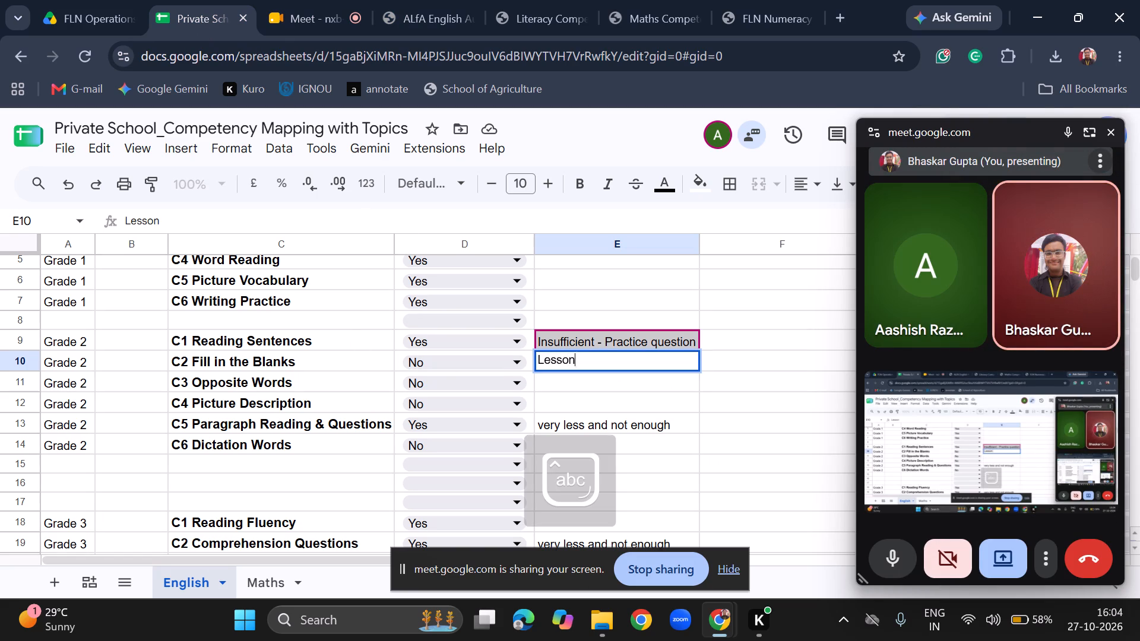
pyautogui.write(', an')
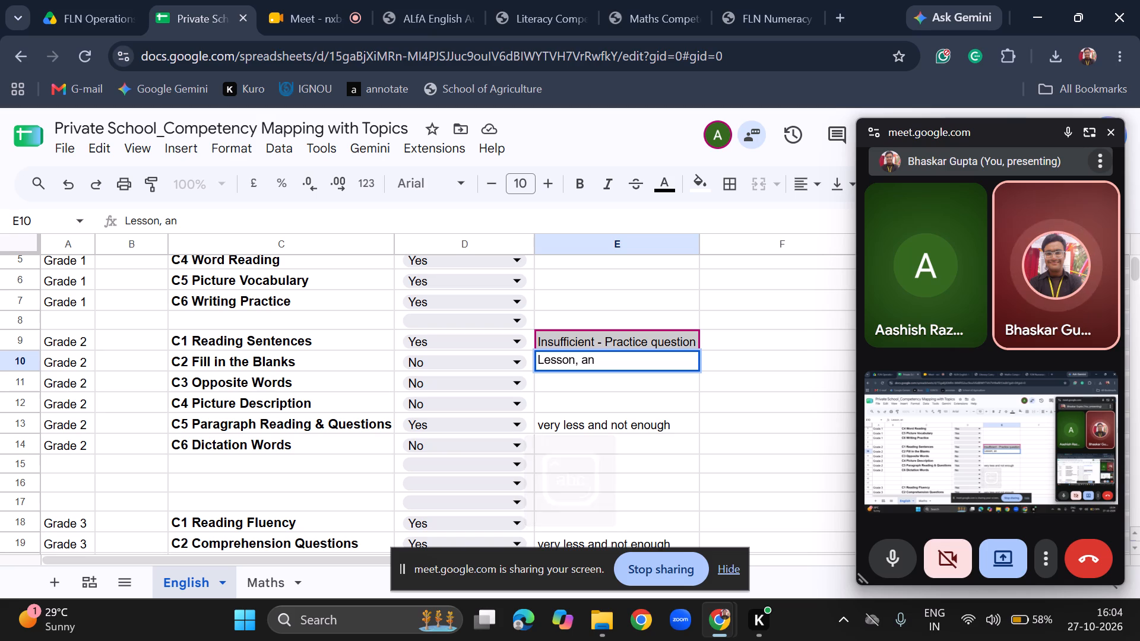
pyautogui.write('d practice')
pyautogui.press('space')
pyautogui.write('question')
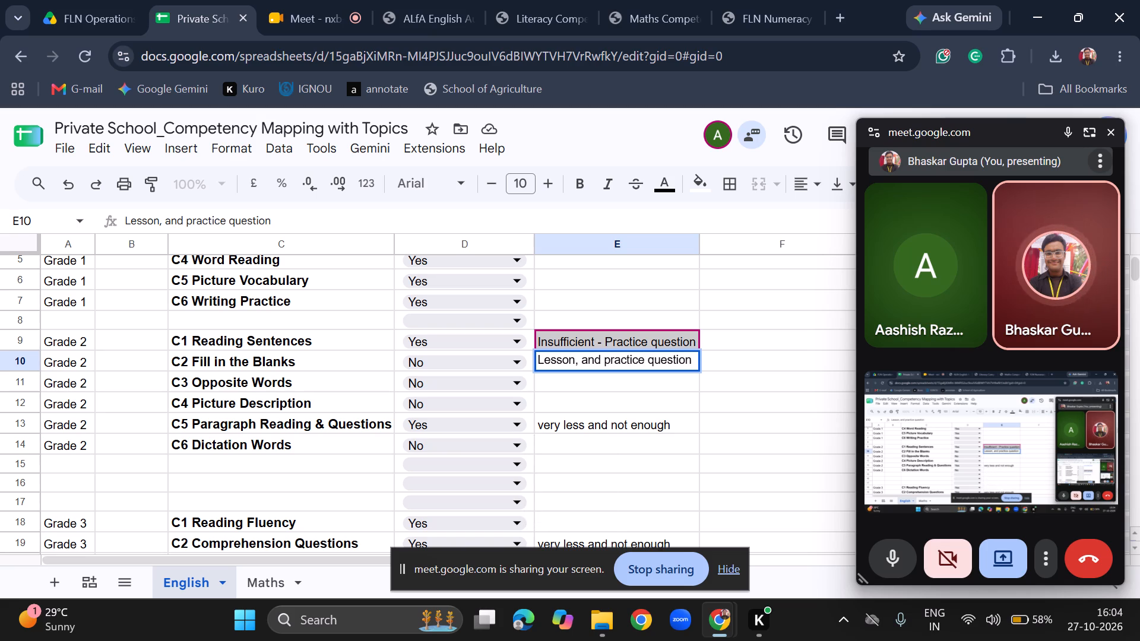
pyautogui.click(585, 383)
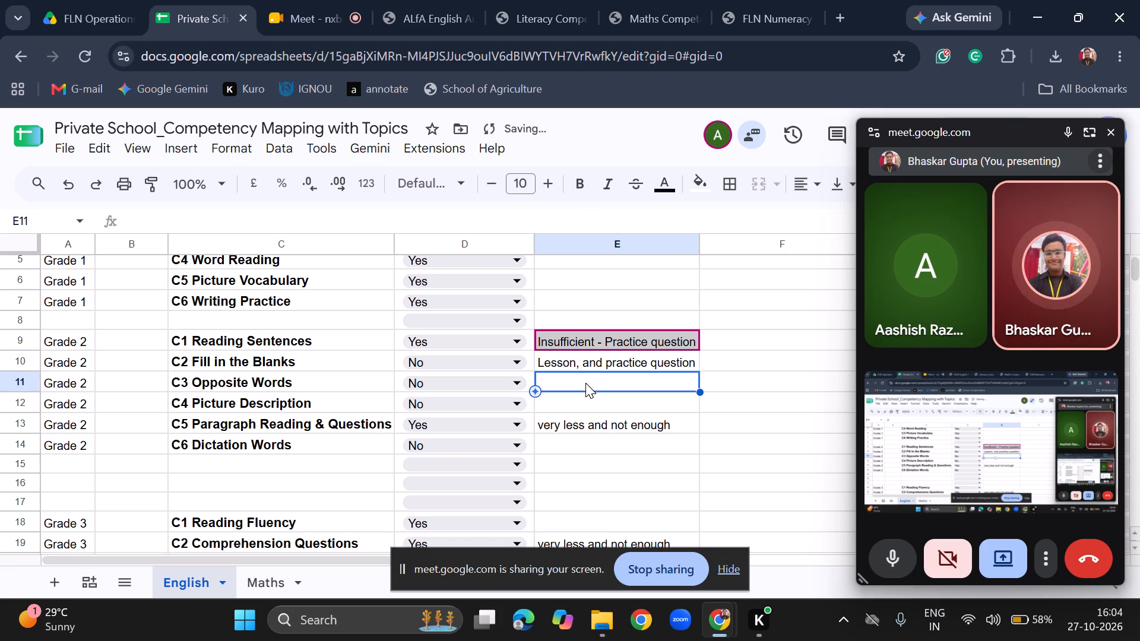
# Examine the Grade 2 Competency 3: Opposite Words exercise in the Literacy Competency Sheets PDF.
pyautogui.click(508, 8)
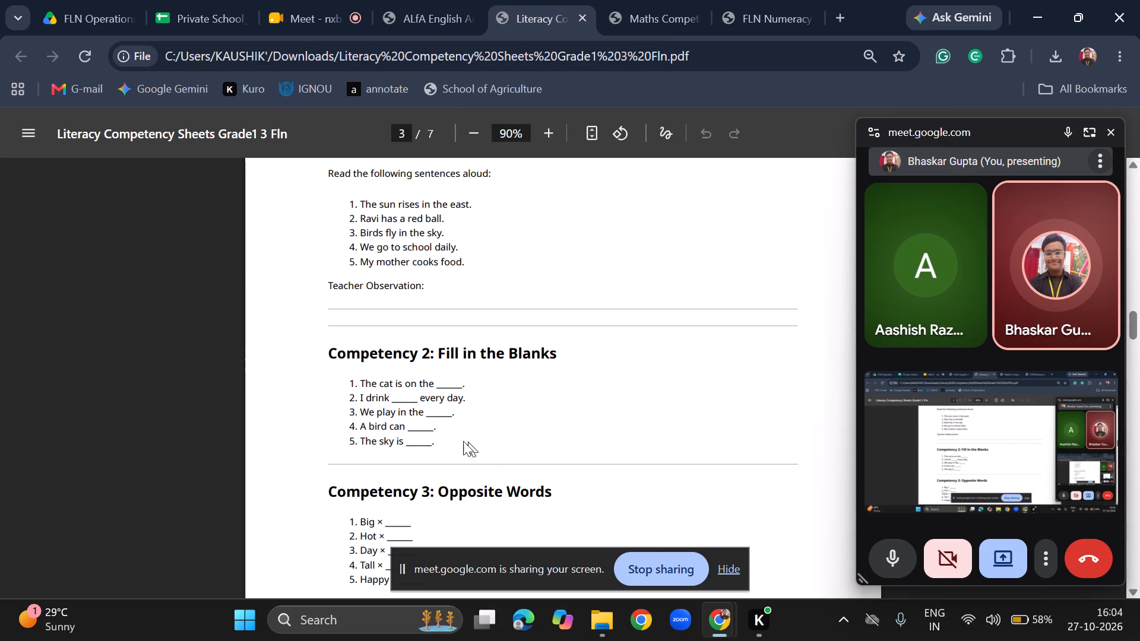
pyautogui.scroll(-1, 455, 424)
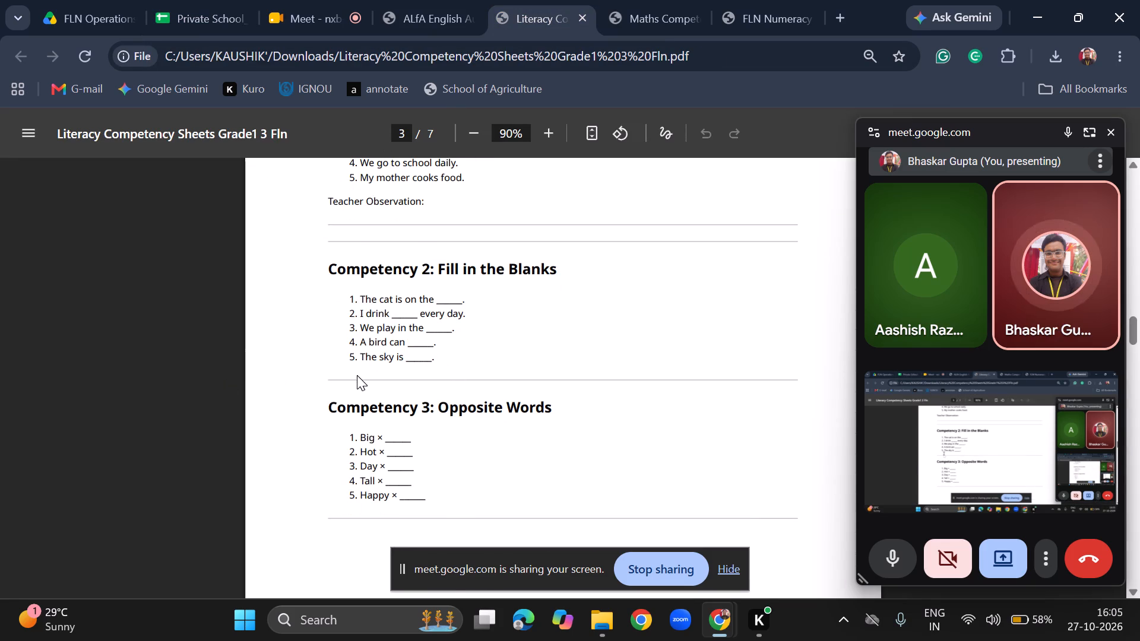
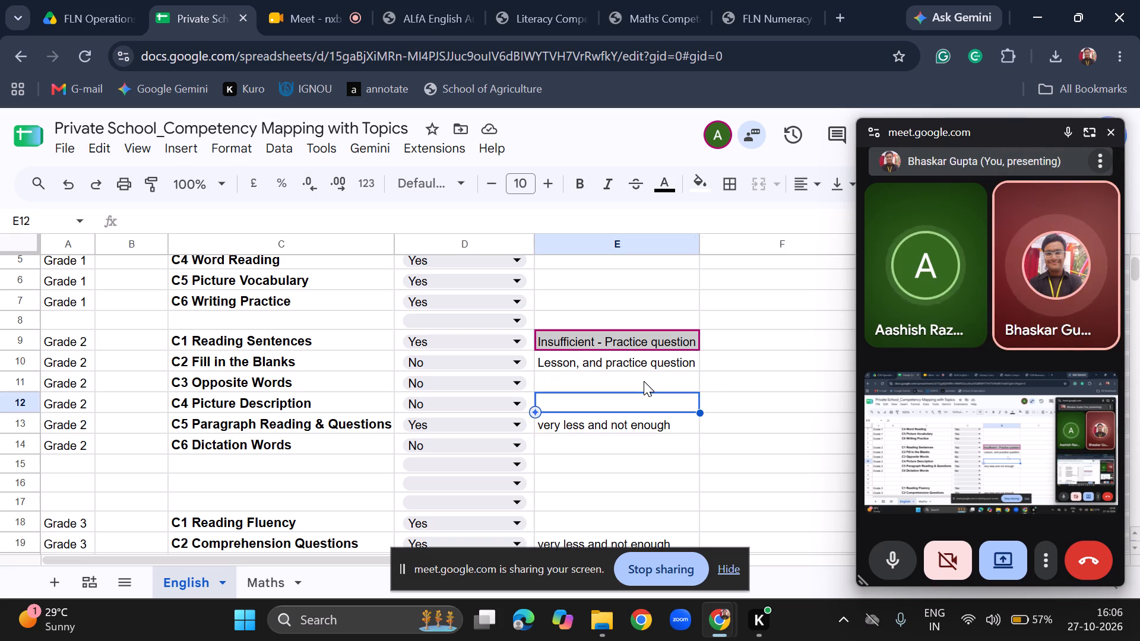
# Compare the Grade 2 Competency 4: Picture Description exercise in the literacy sheets with the Lesson 28 Verbs page of the ALfA English PDF.
pyautogui.click(558, 1)
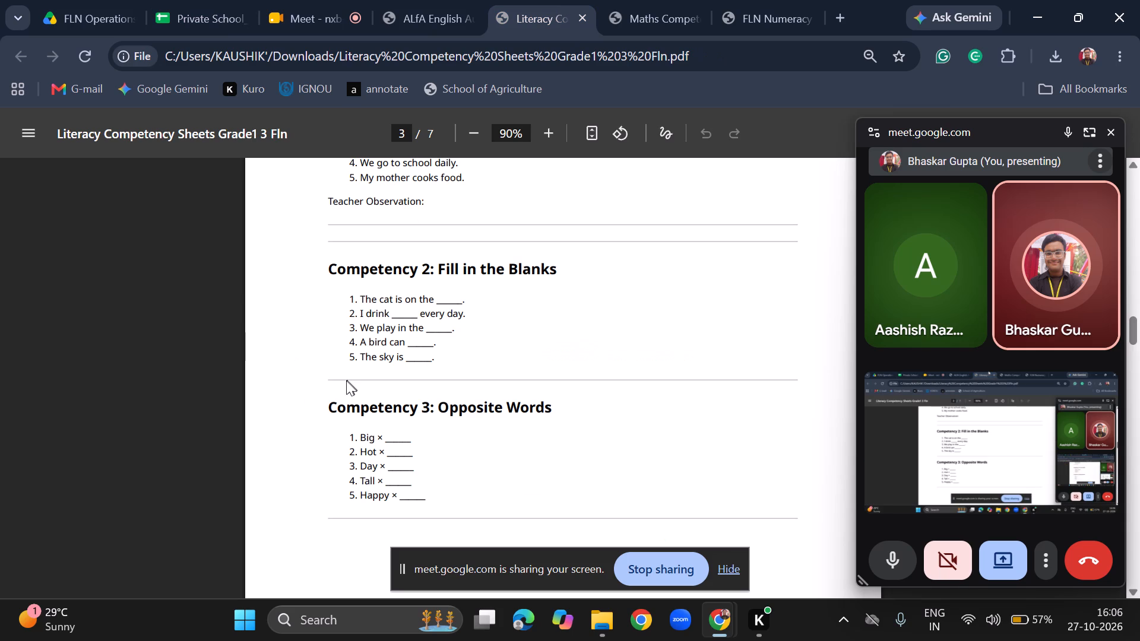
pyautogui.scroll(-4, 348, 380)
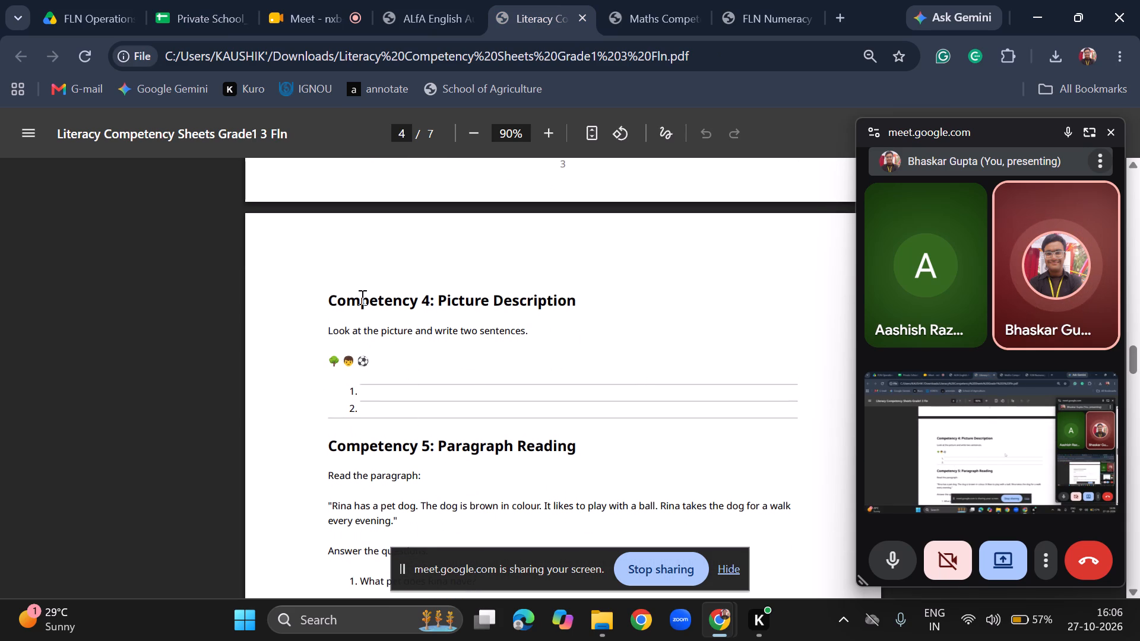
pyautogui.click(433, 0)
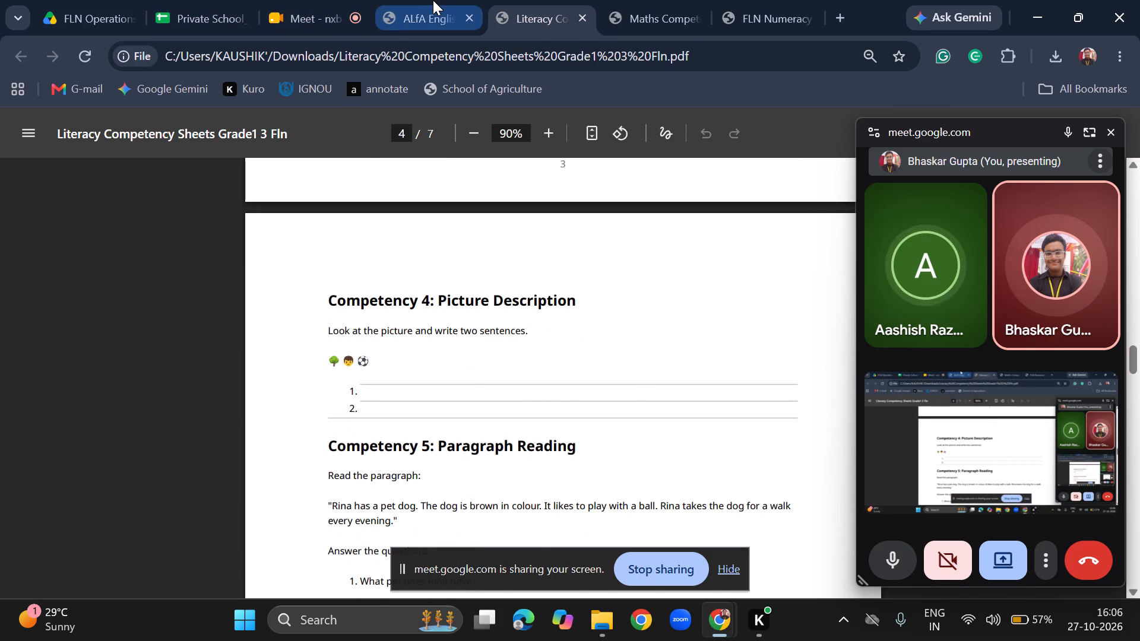
pyautogui.scroll(7, 615, 402)
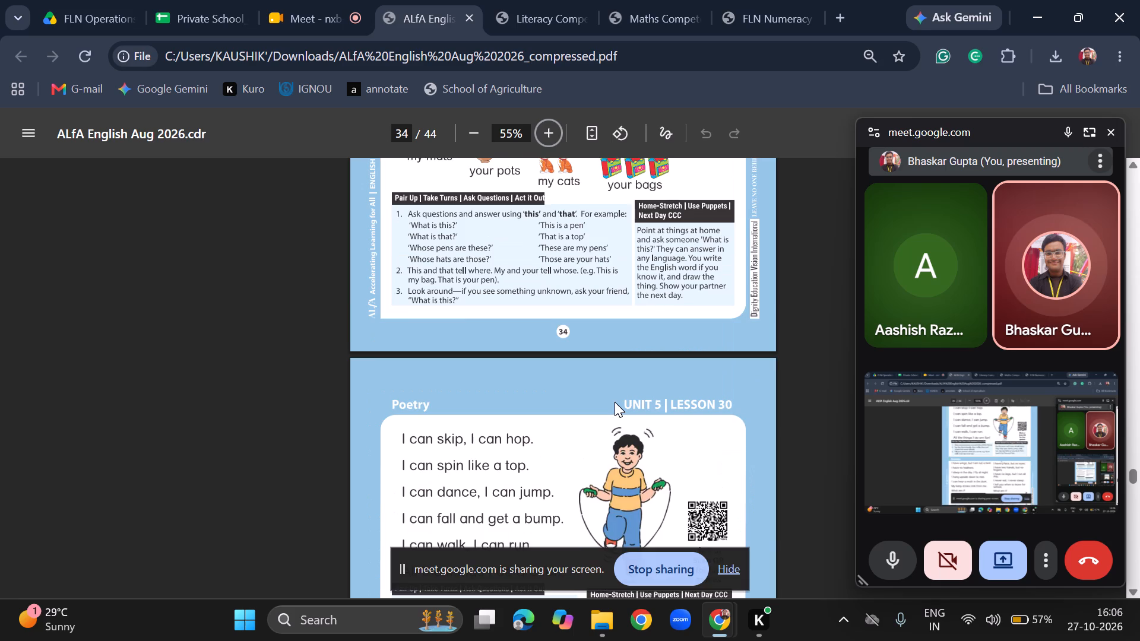
pyautogui.scroll(2, 615, 402)
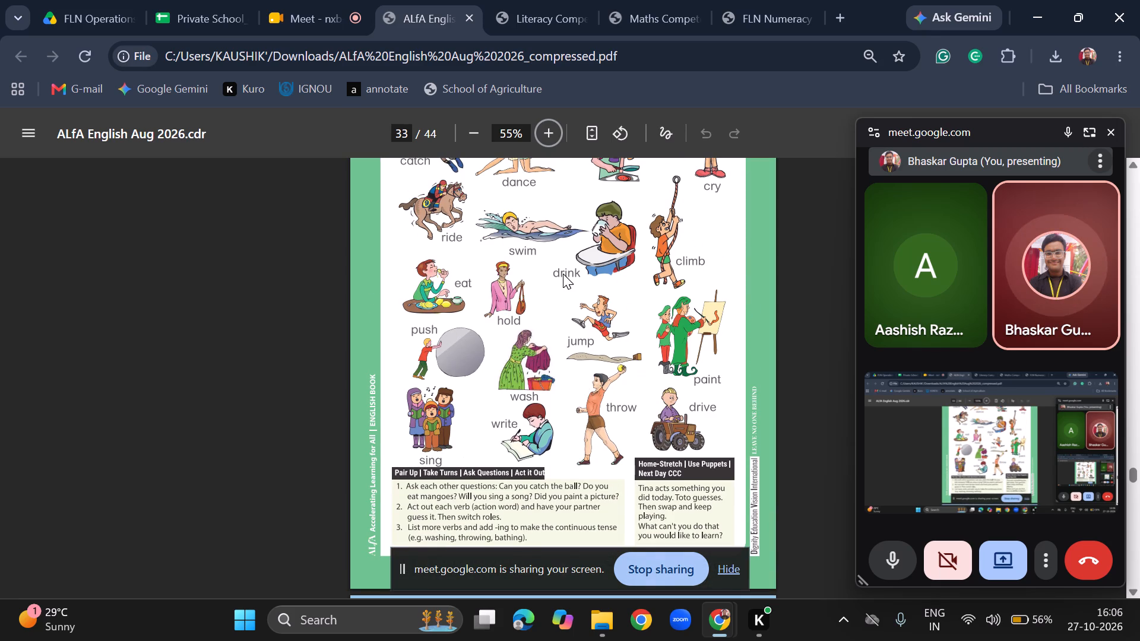
pyautogui.scroll(2, 626, 260)
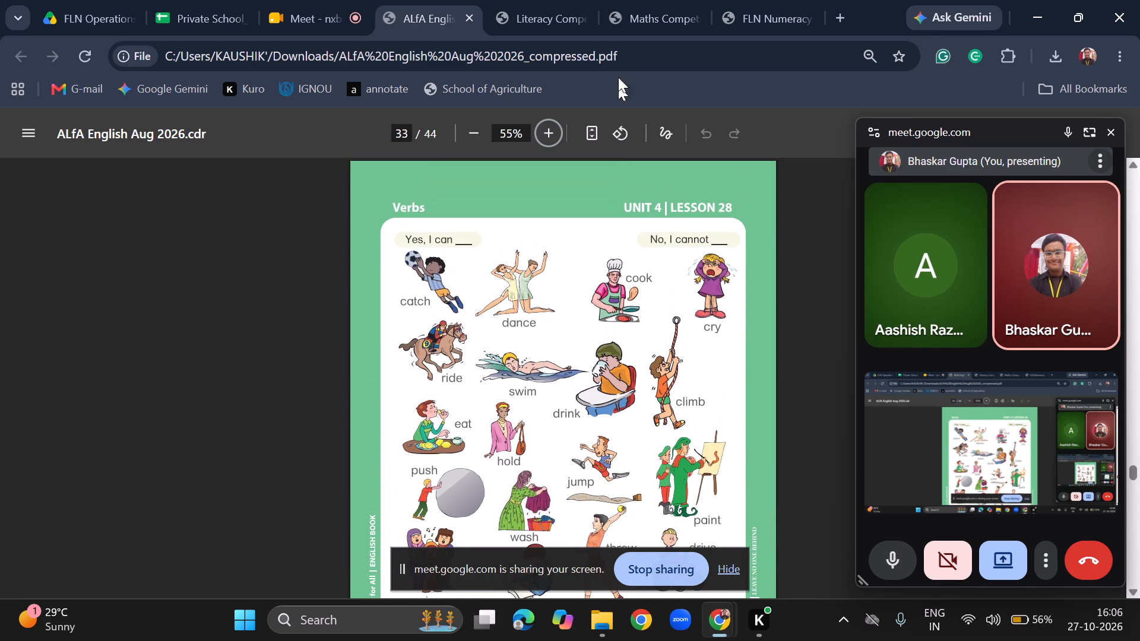
pyautogui.click(529, 4)
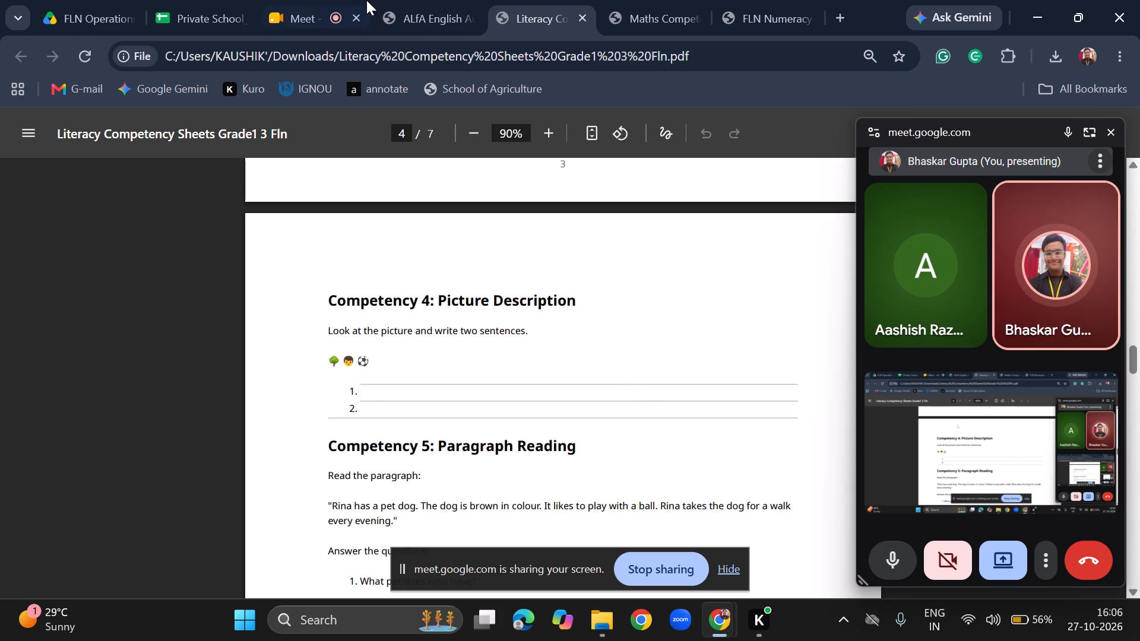
pyautogui.click(416, 3)
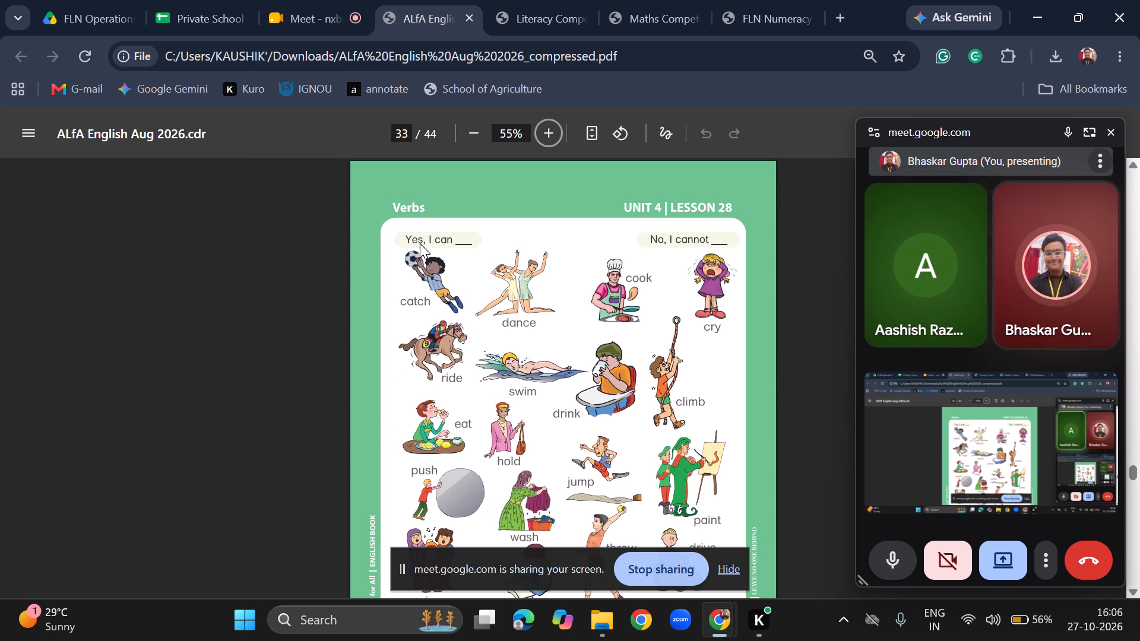
# Enter the comment "Lesson plan, assessment component" in the mapping sheet beside Grade 2 C4 Picture Description.
pyautogui.click(210, 9)
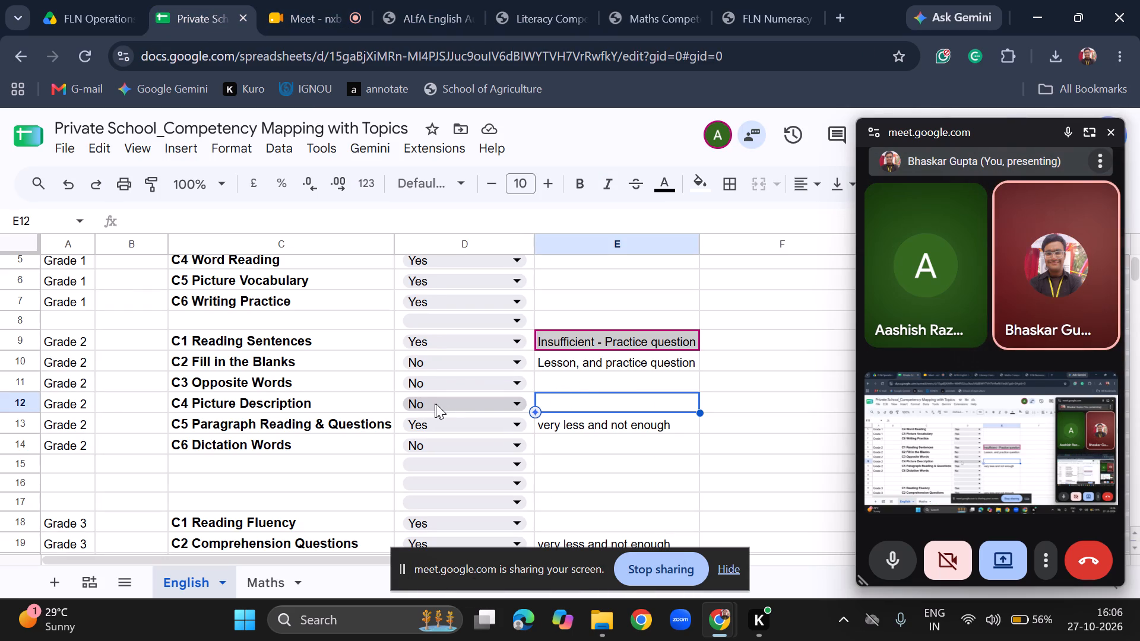
pyautogui.click(595, 398)
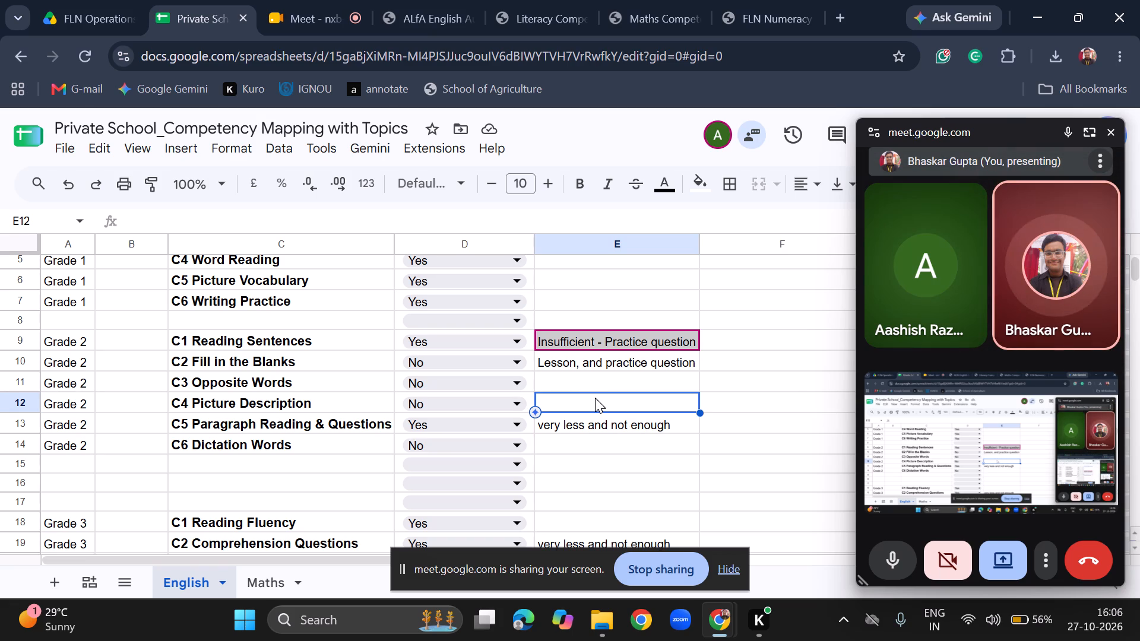
pyautogui.write('esson ppan')
pyautogui.press('space')
pyautogui.press('BackSpace')
pyautogui.press('BackSpace')
pyautogui.press('BackSpace')
pyautogui.press('BackSpace')
pyautogui.write('lan, assessnem')
pyautogui.press('BackSpace')
pyautogui.press('BackSpace')
pyautogui.press('BackSpace')
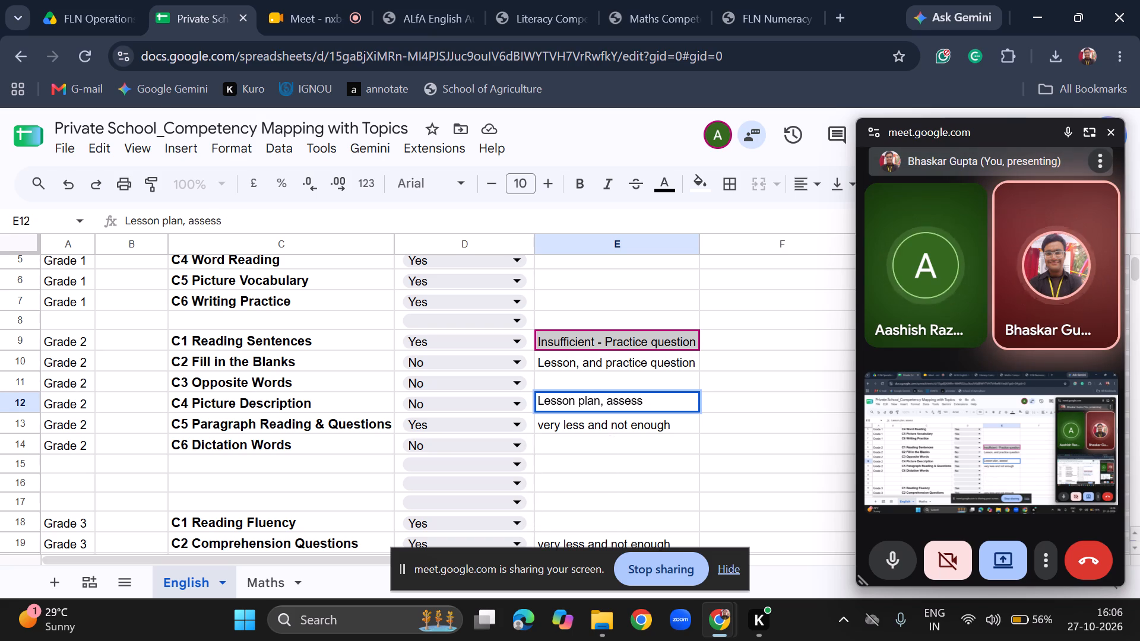
pyautogui.write('ment componet')
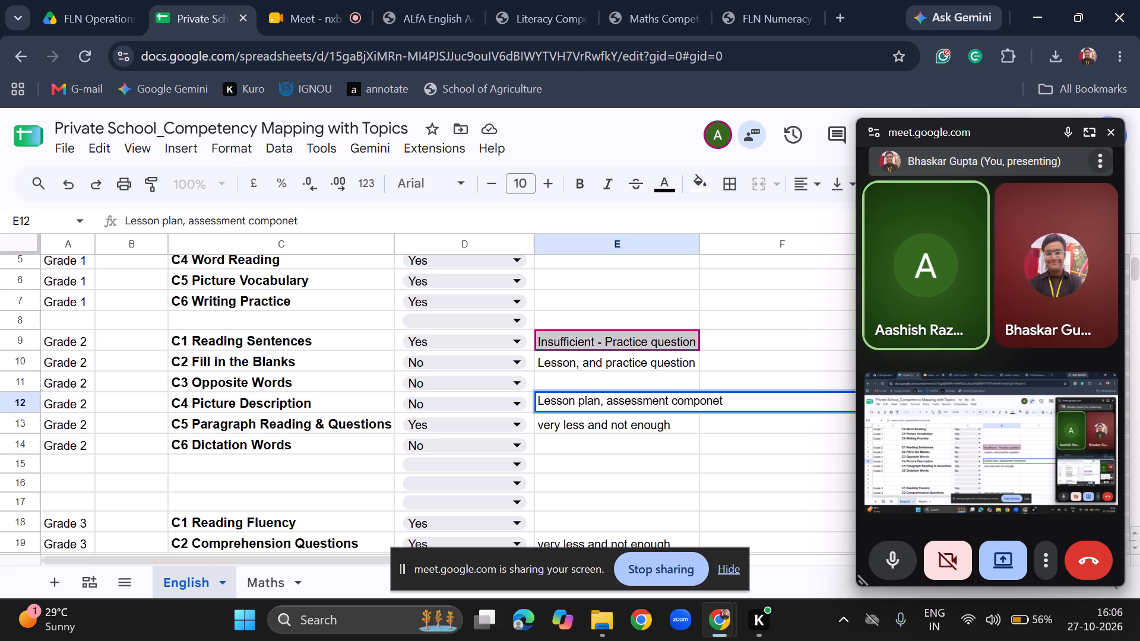
pyautogui.press('BackSpace')
pyautogui.write('nt')
pyautogui.press('Return')
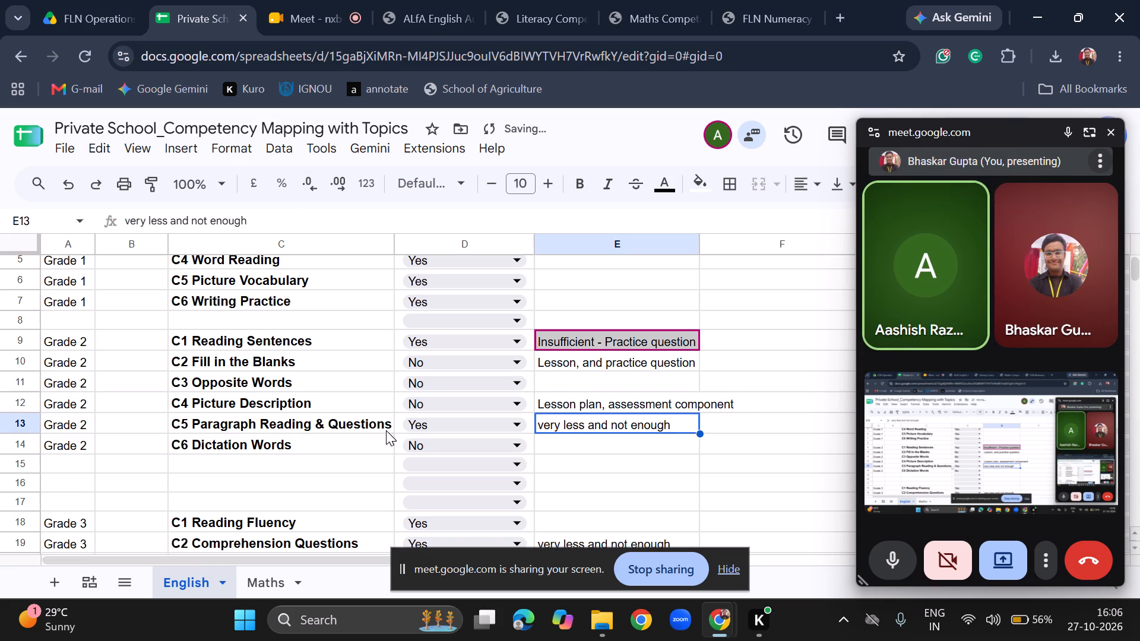
# Replace the comment beside Grade 2 C5 Paragraph Reading & Questions with "More assessment".
pyautogui.click(287, 423)
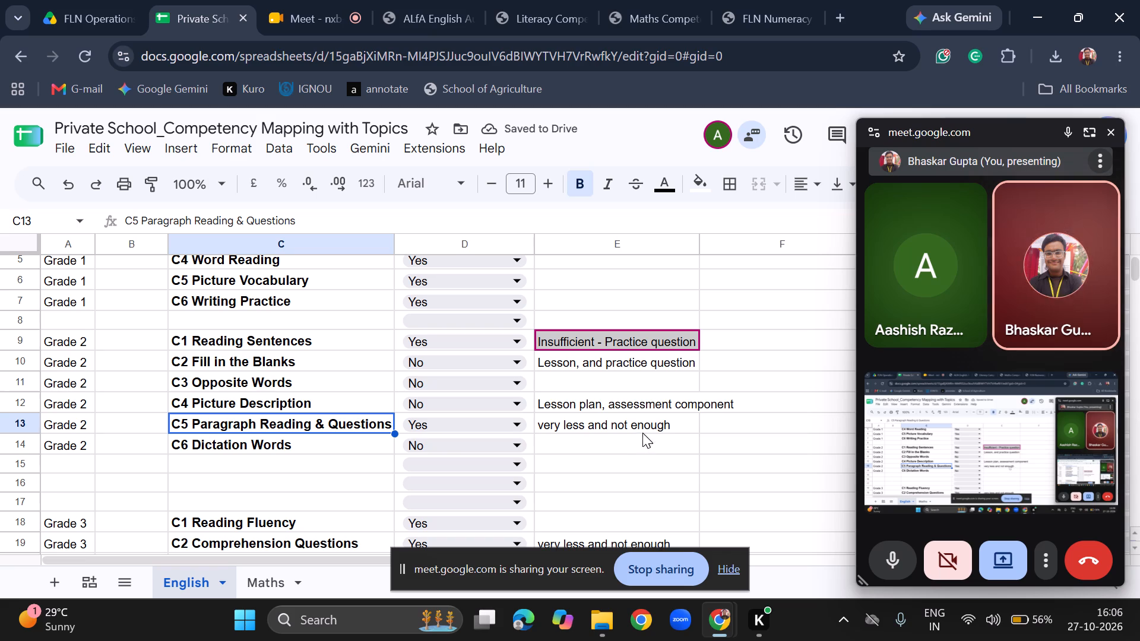
pyautogui.click(676, 426)
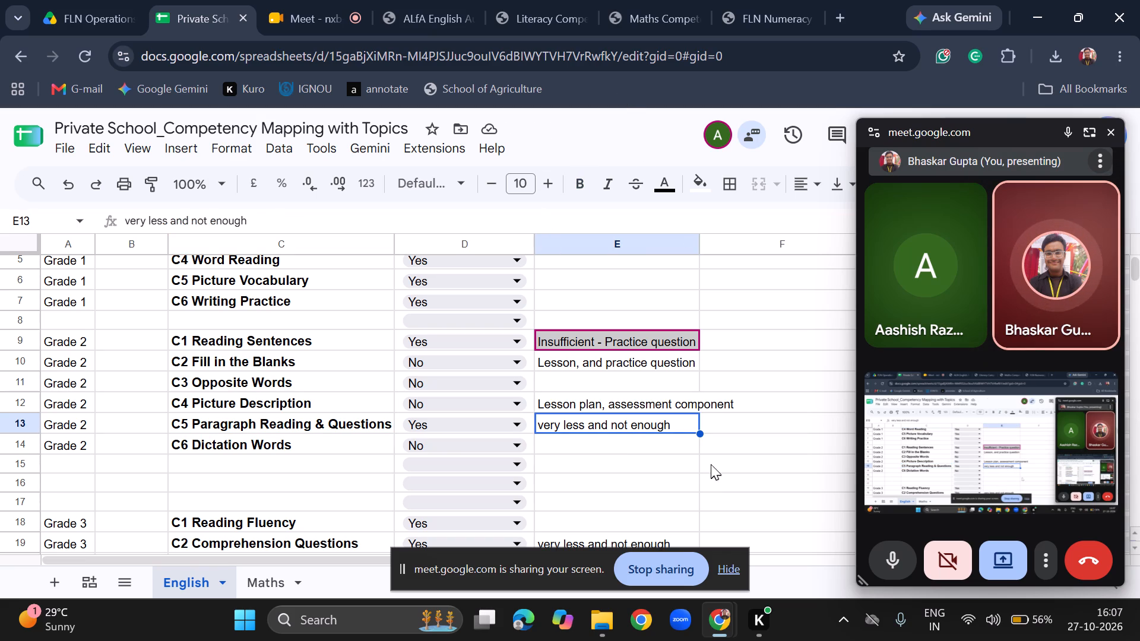
pyautogui.click(685, 423)
pyautogui.press('BackSpace')
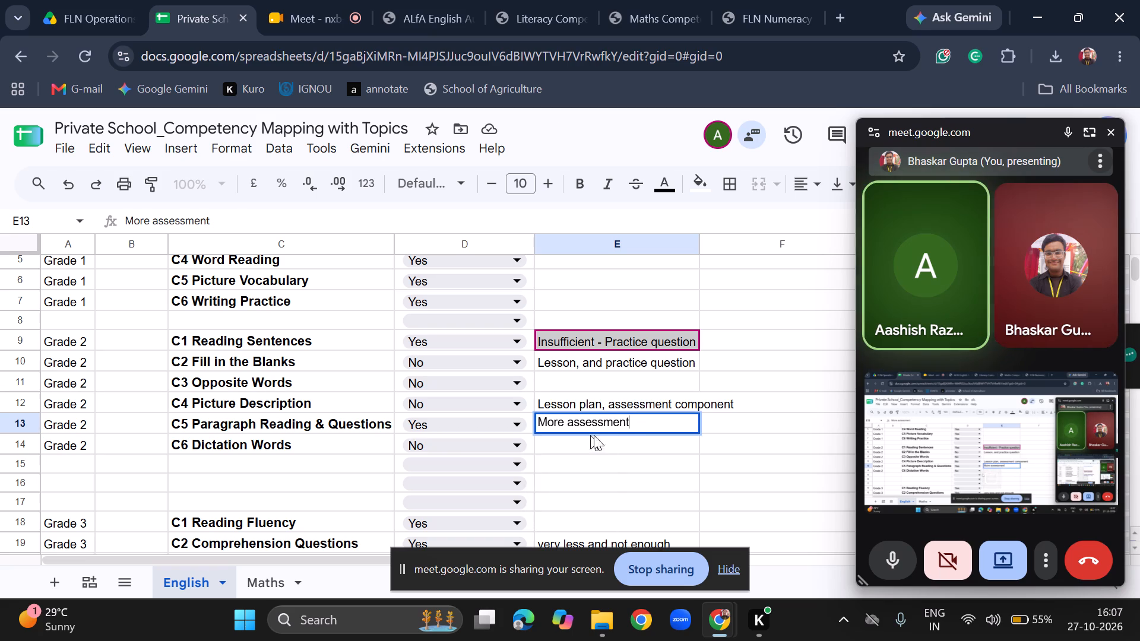
pyautogui.click(588, 447)
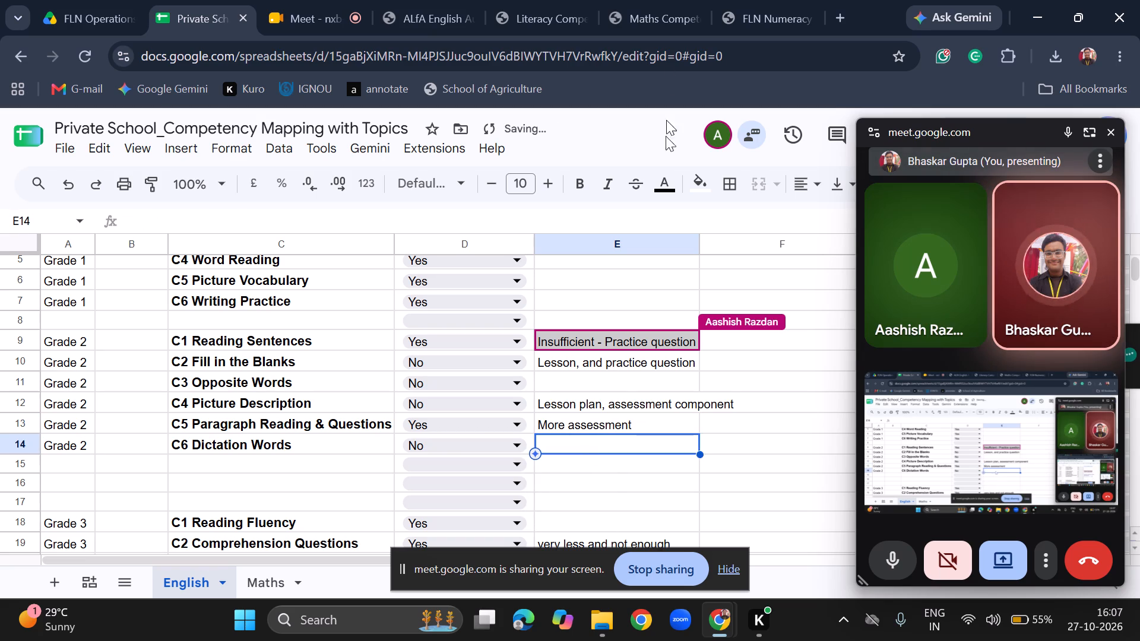
# Review Competency 6: Dictation Words in the literacy sheets and enter "Lesson plan, assessment component" beside Grade 2 C6 Dictation Words.
pyautogui.click(530, 17)
pyautogui.scroll(-1, 441, 428)
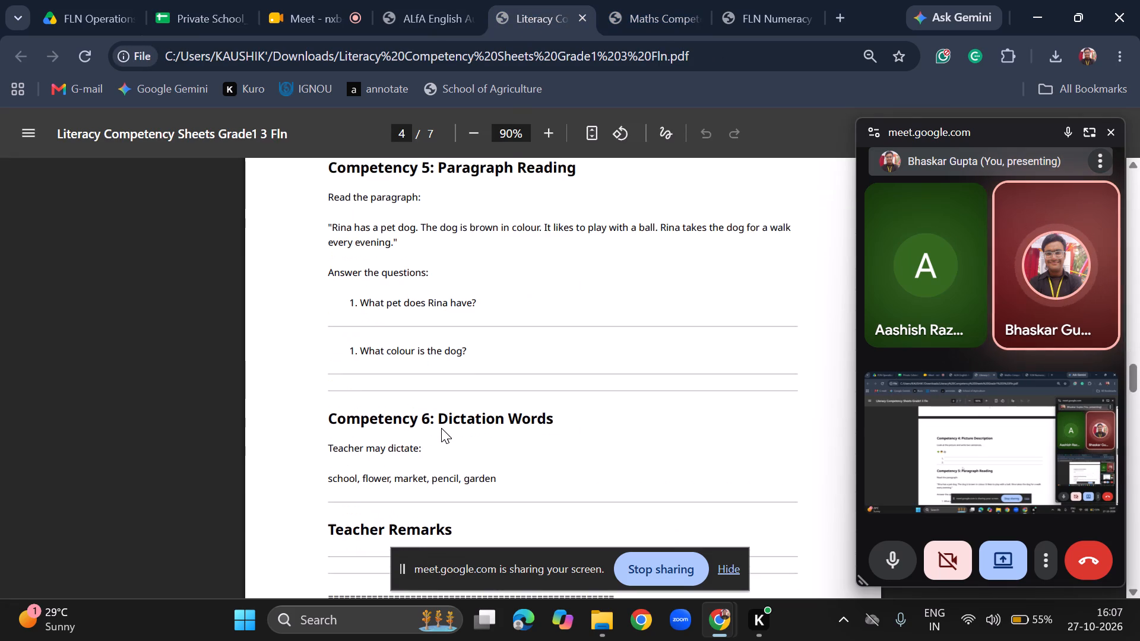
pyautogui.scroll(-2, 441, 428)
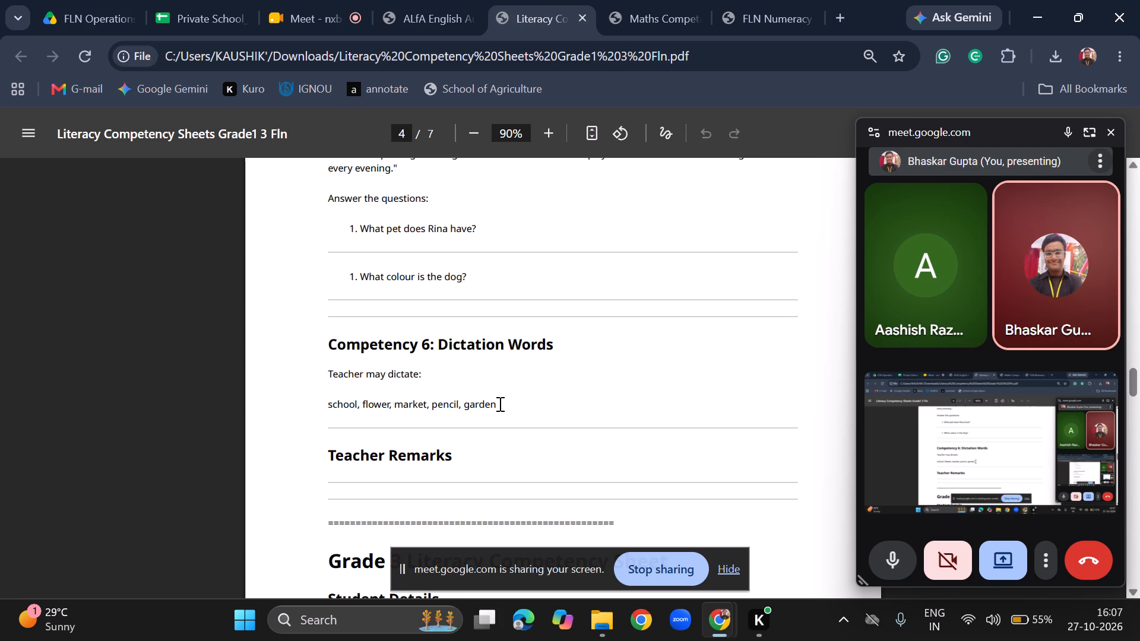
pyautogui.moveTo(499, 404); pyautogui.dragTo(316, 407)
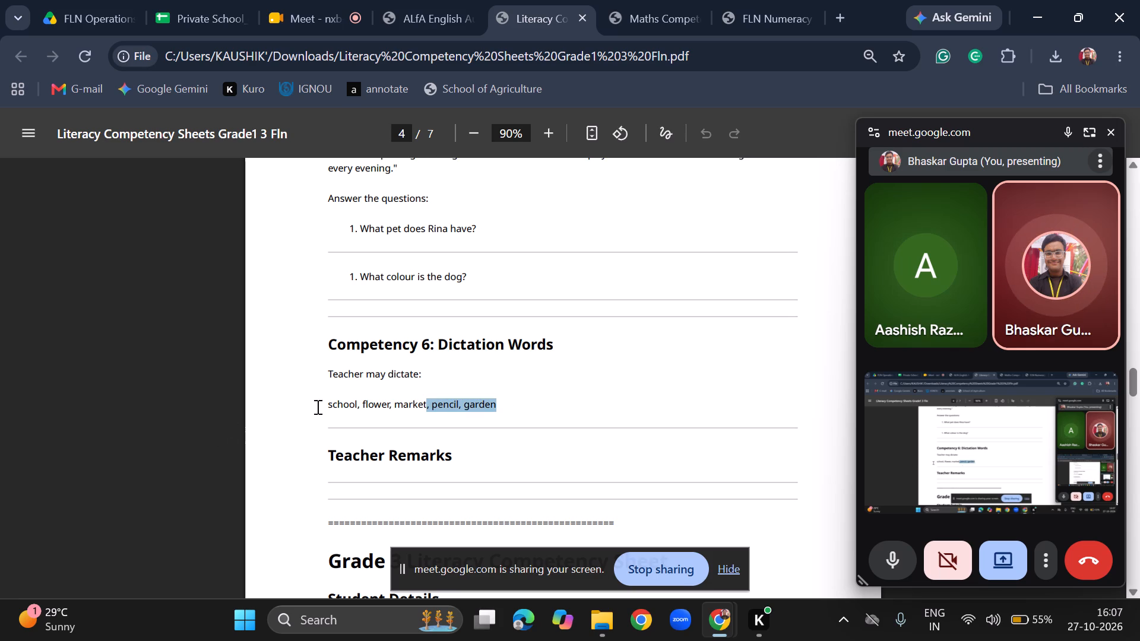
pyautogui.moveTo(316, 407); pyautogui.dragTo(322, 404)
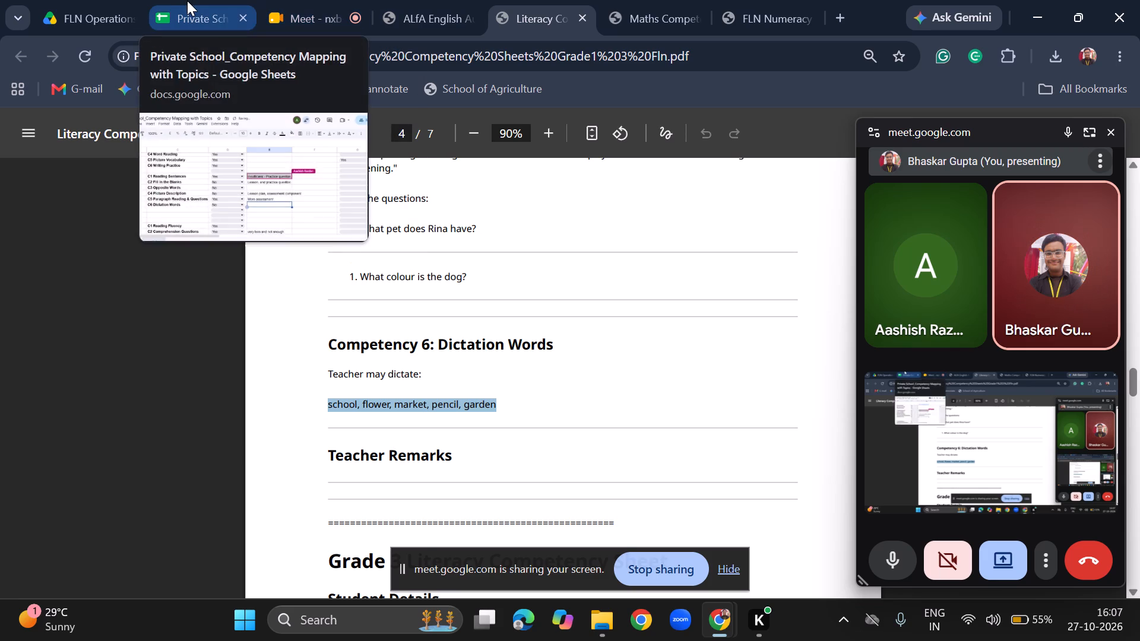
pyautogui.click(187, 1)
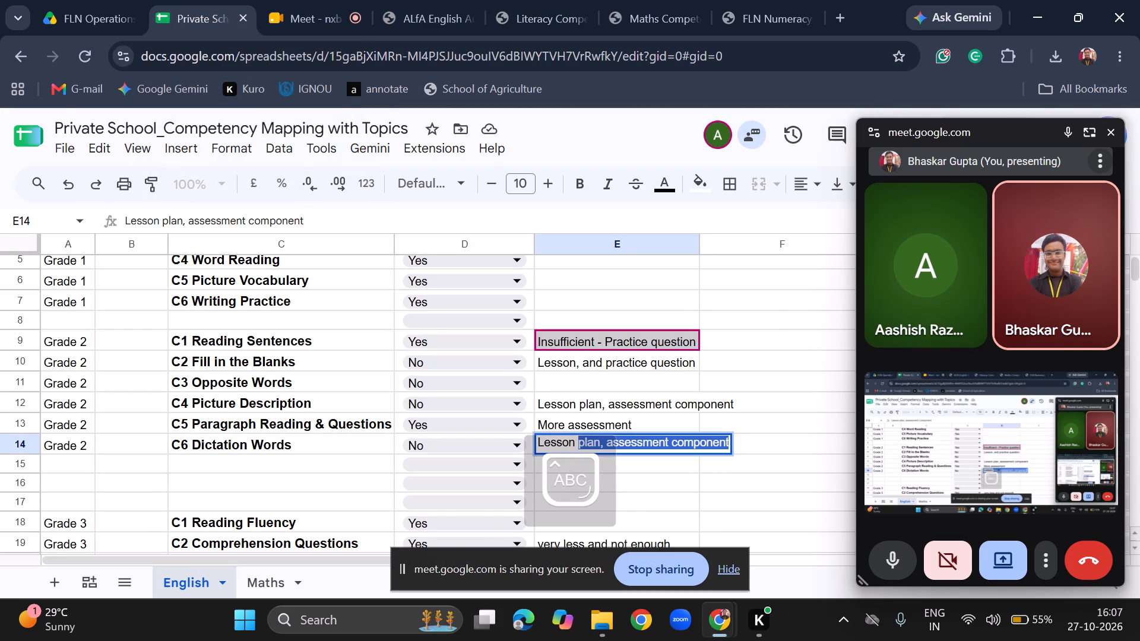
pyautogui.press('Return')
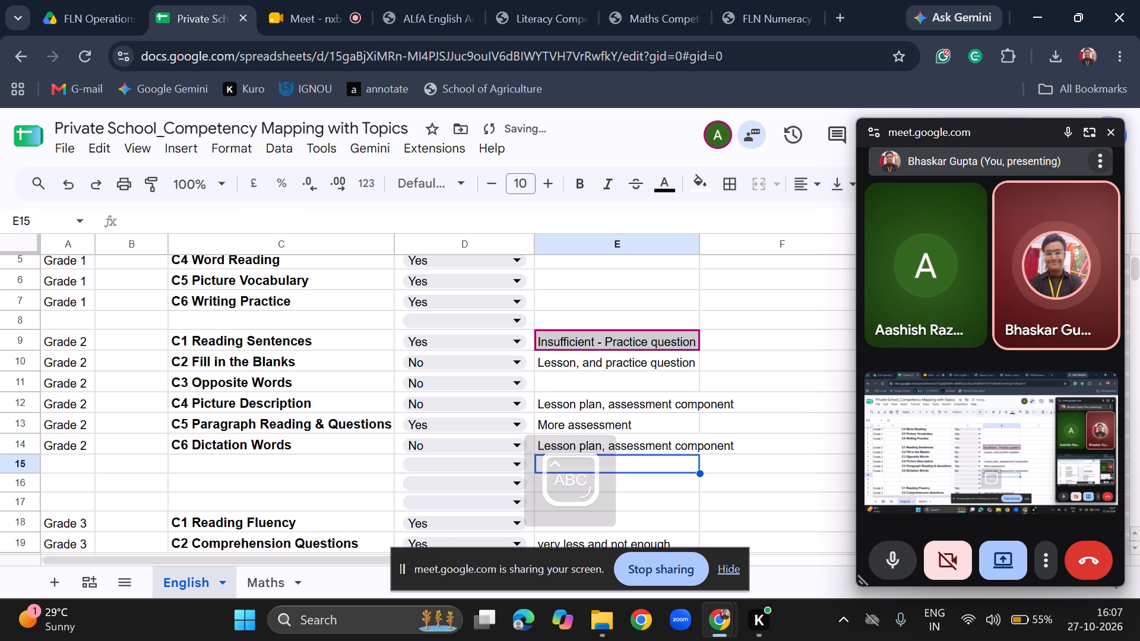
# Examine the Grade 3 Competency 1: Reading Fluency and Competency 2: Comprehension Questions exercises in the literacy sheets PDF.
pyautogui.click(537, 2)
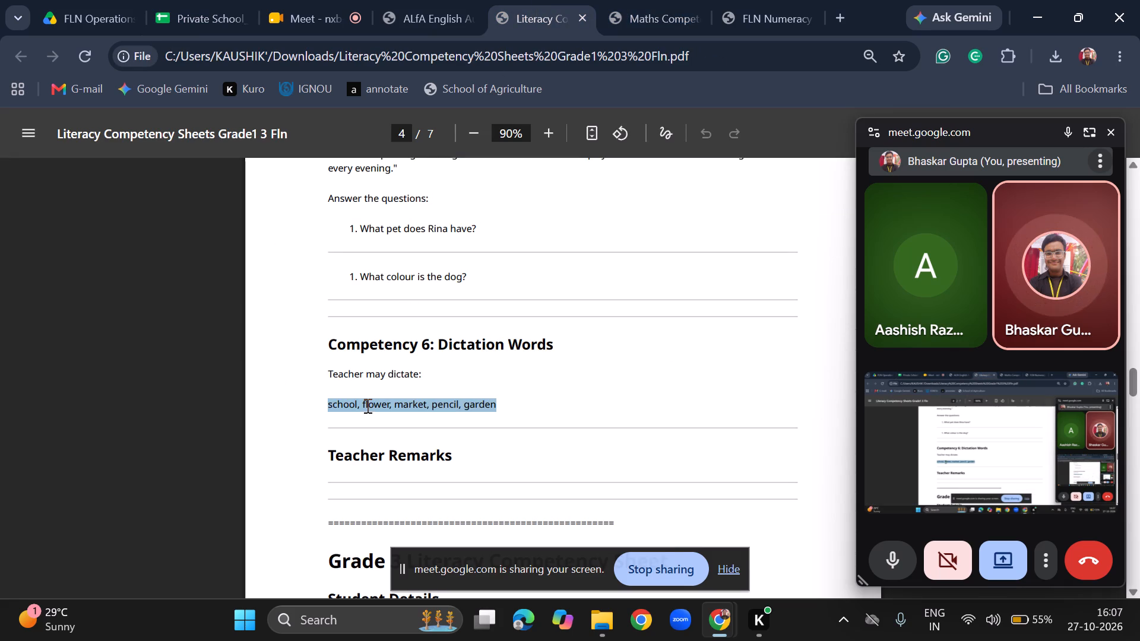
pyautogui.click(518, 402)
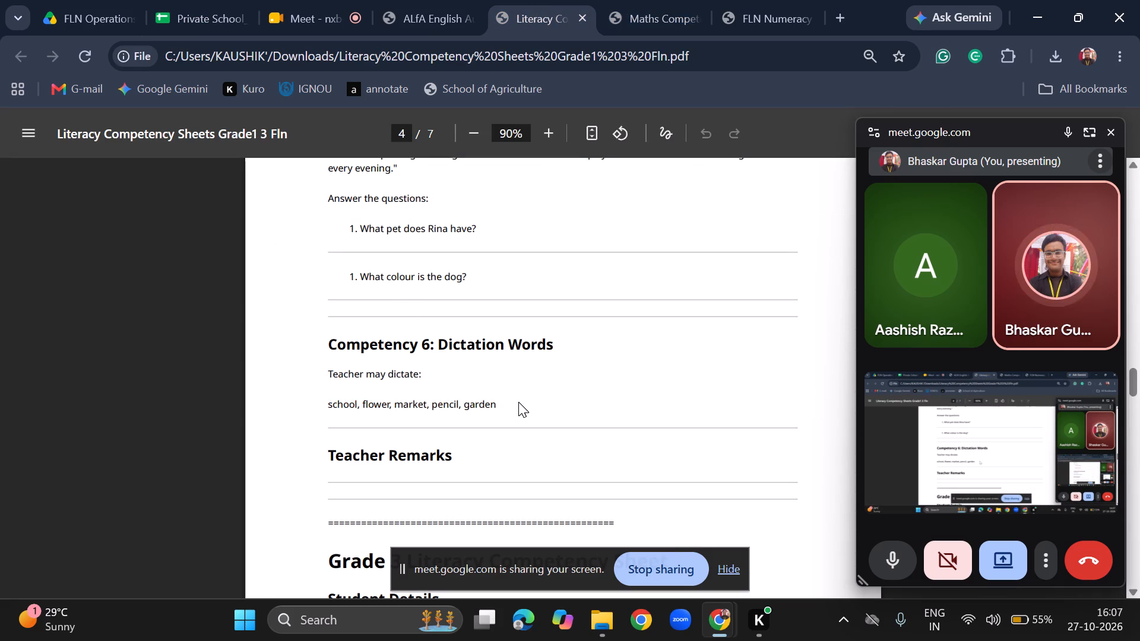
pyautogui.scroll(-4, 518, 402)
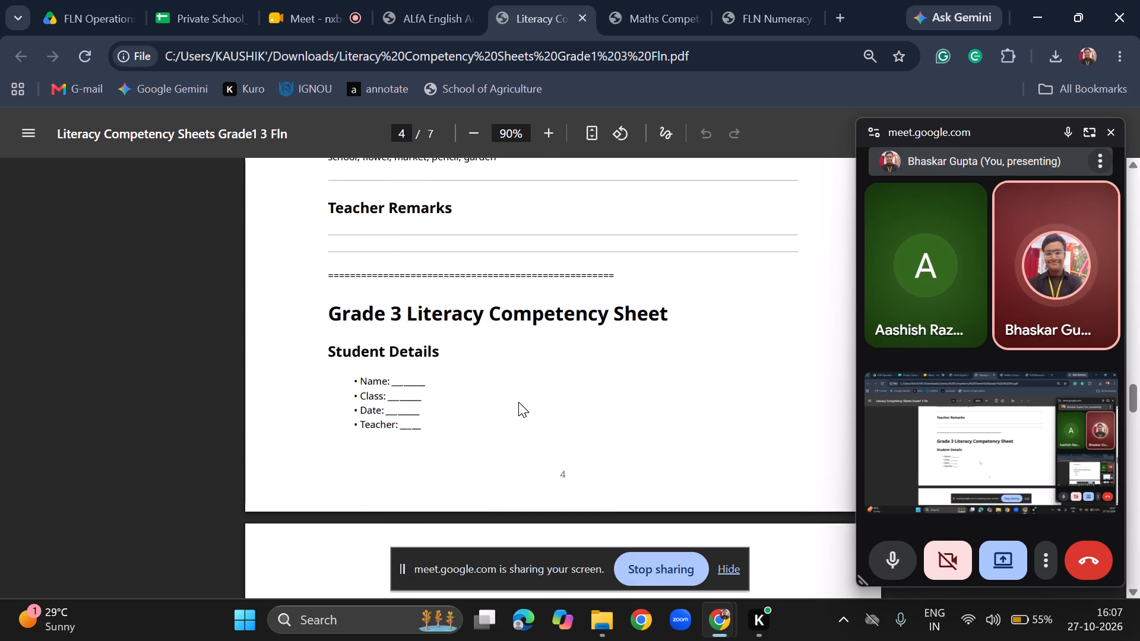
pyautogui.scroll(-4, 518, 402)
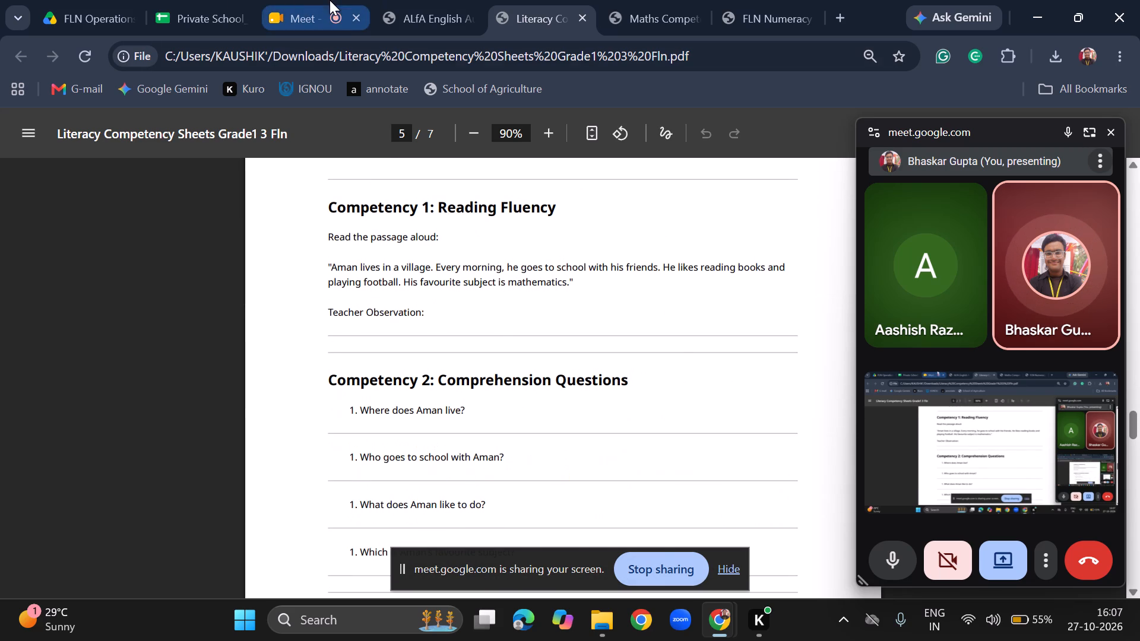
# Copy the "Lesson plan, assessment component" comment from Grade 2 C6 Dictation Words to the cell beside Grade 3 C1 Reading Fluency.
pyautogui.click(202, 0)
pyautogui.click(639, 447)
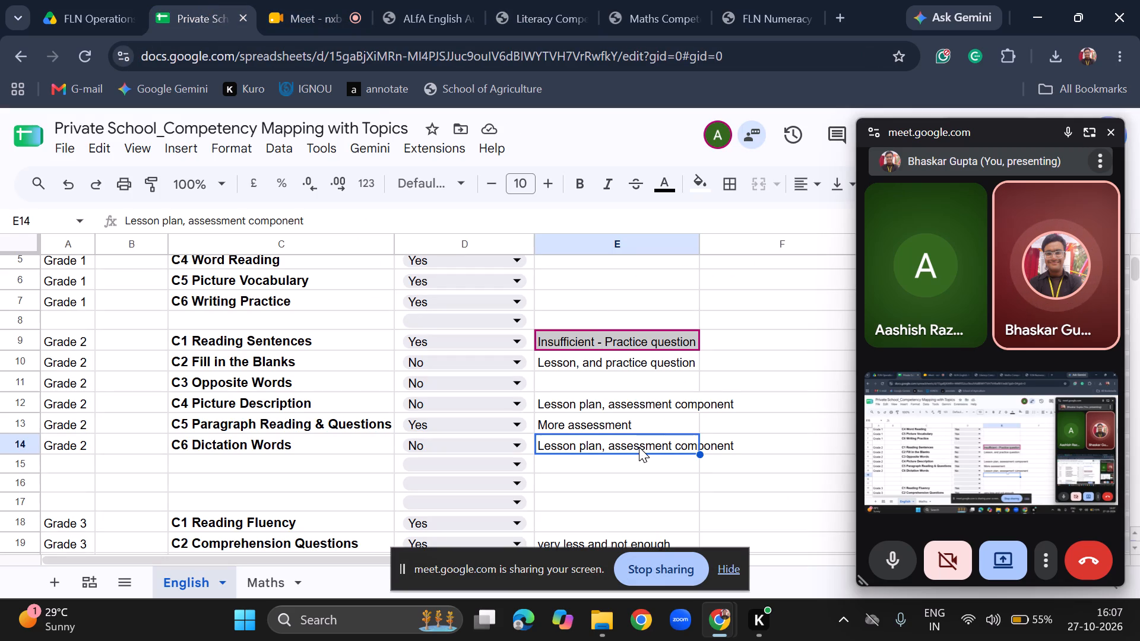
pyautogui.hotkey('ctrl', 'c')
pyautogui.press('Down')
pyautogui.press('Down')
pyautogui.press('Down')
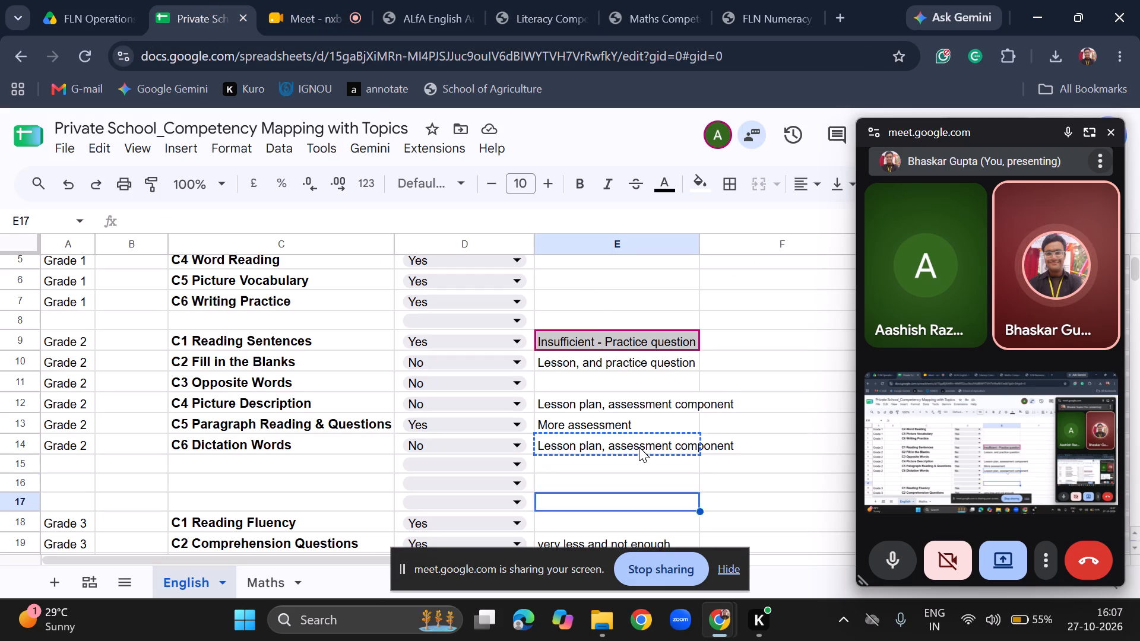
pyautogui.press('Down')
pyautogui.press('Down')
pyautogui.scroll(-2, 639, 447)
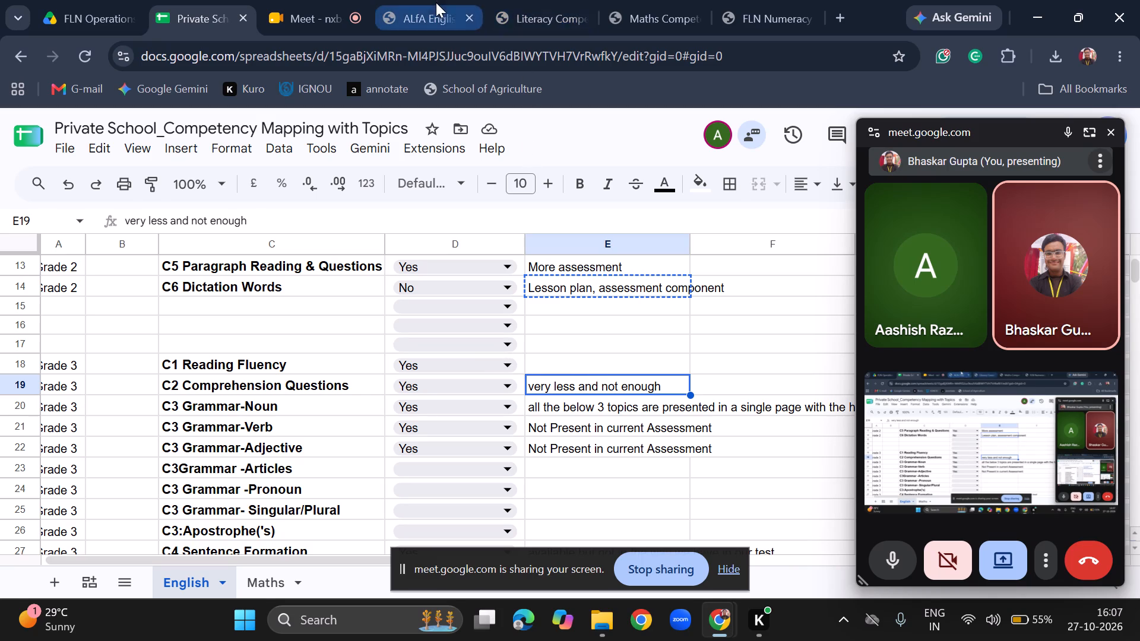
pyautogui.click(540, 18)
pyautogui.scroll(-1, 474, 312)
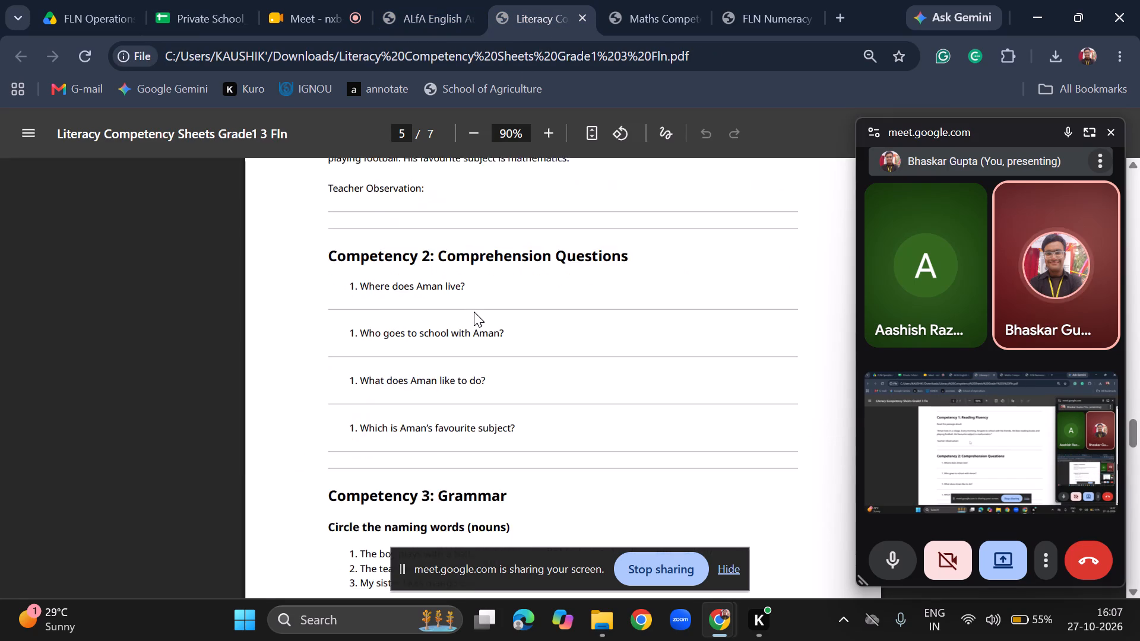
pyautogui.scroll(-1, 474, 312)
pyautogui.click(214, 7)
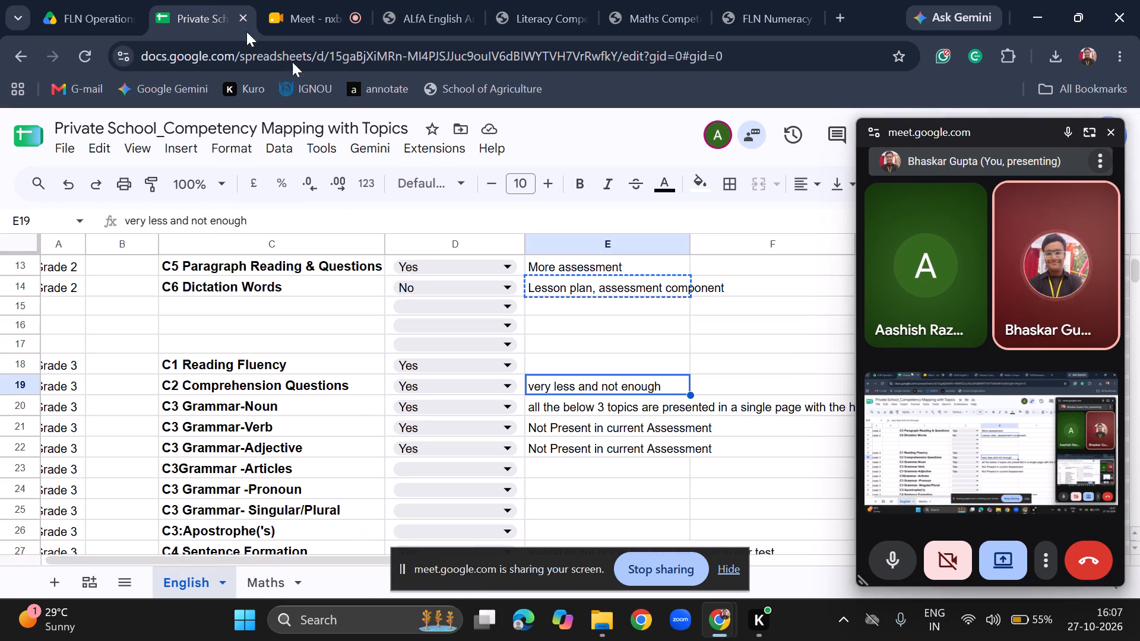
pyautogui.click(581, 358)
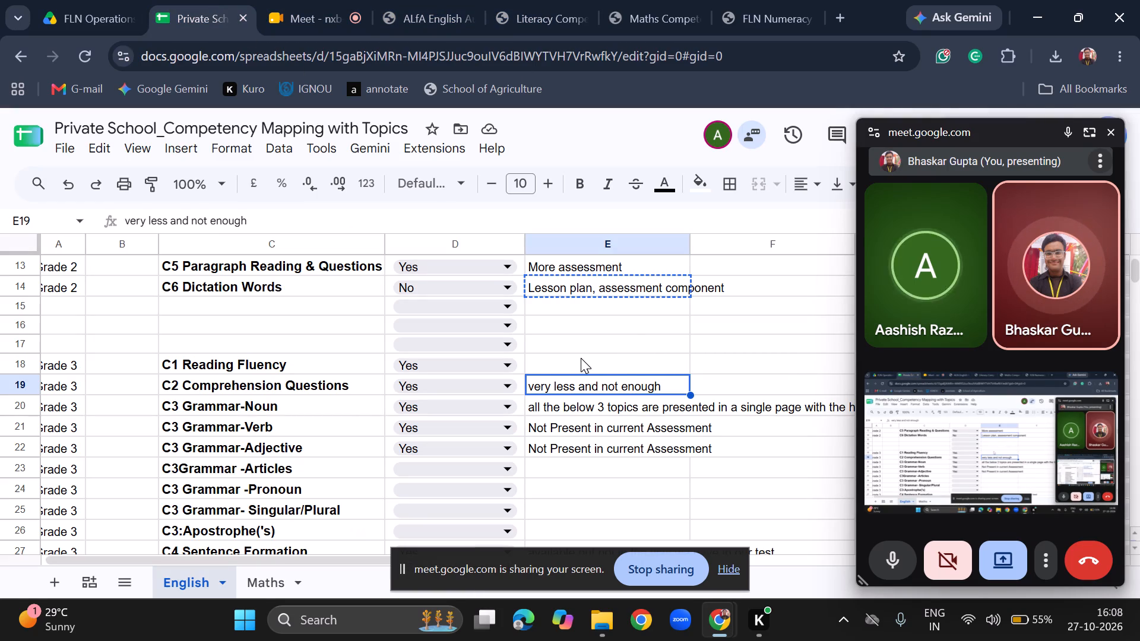
pyautogui.hotkey('ctrl', 'v')
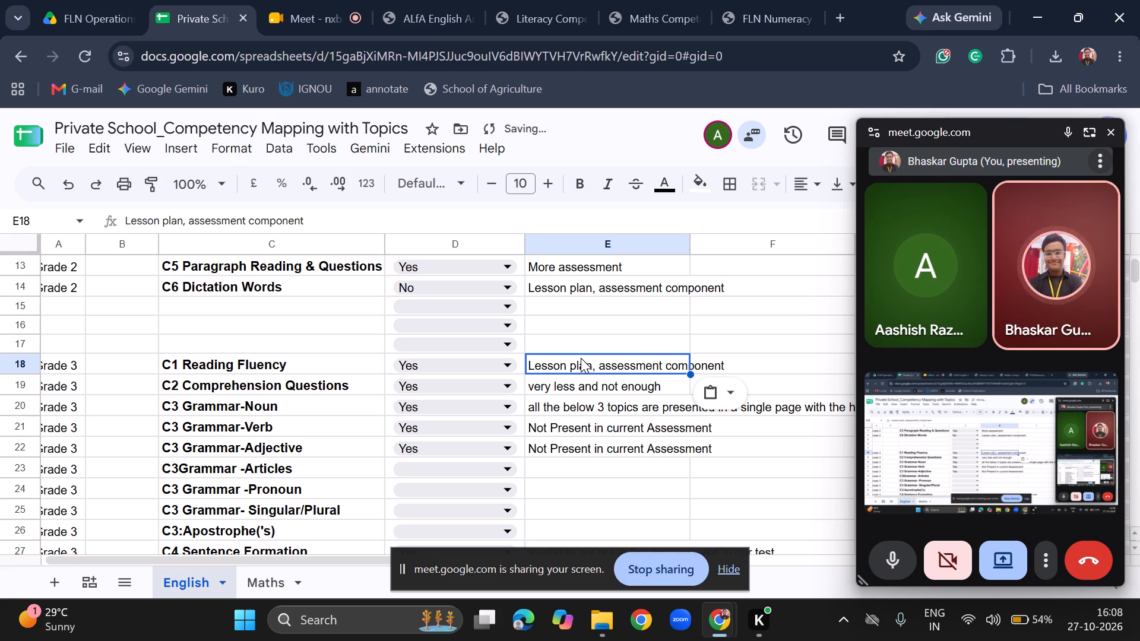
# Clear the comment beside Grade 3 C1 Reading Fluency and paste "Lesson plan, assessment component" over the one beside C2 Comprehension Questions.
pyautogui.press('BackSpace')
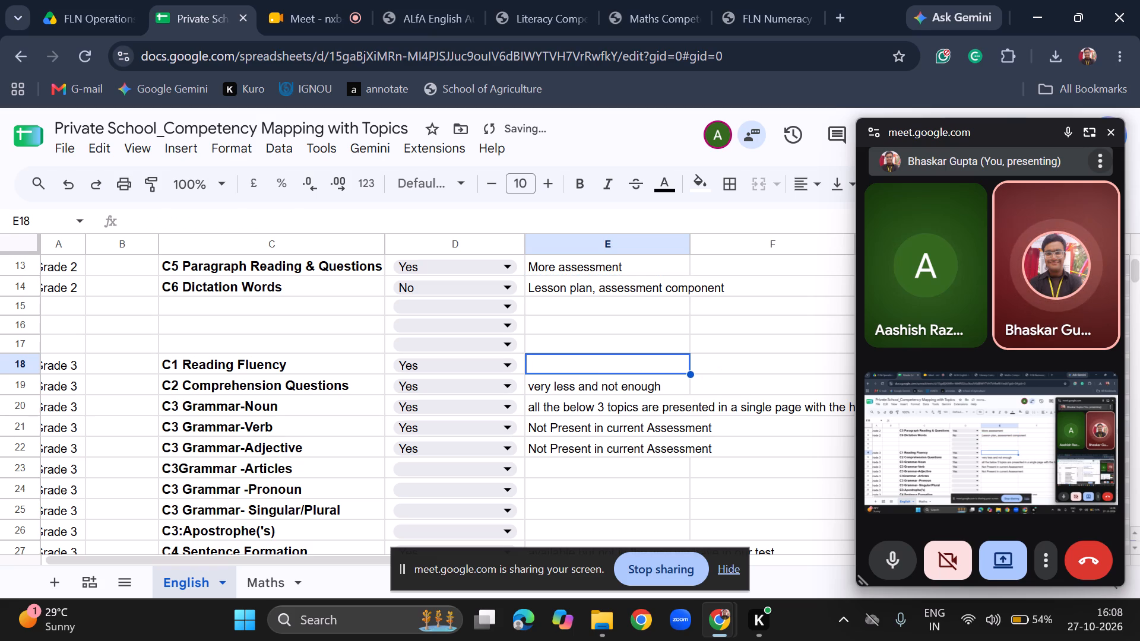
pyautogui.press('Down')
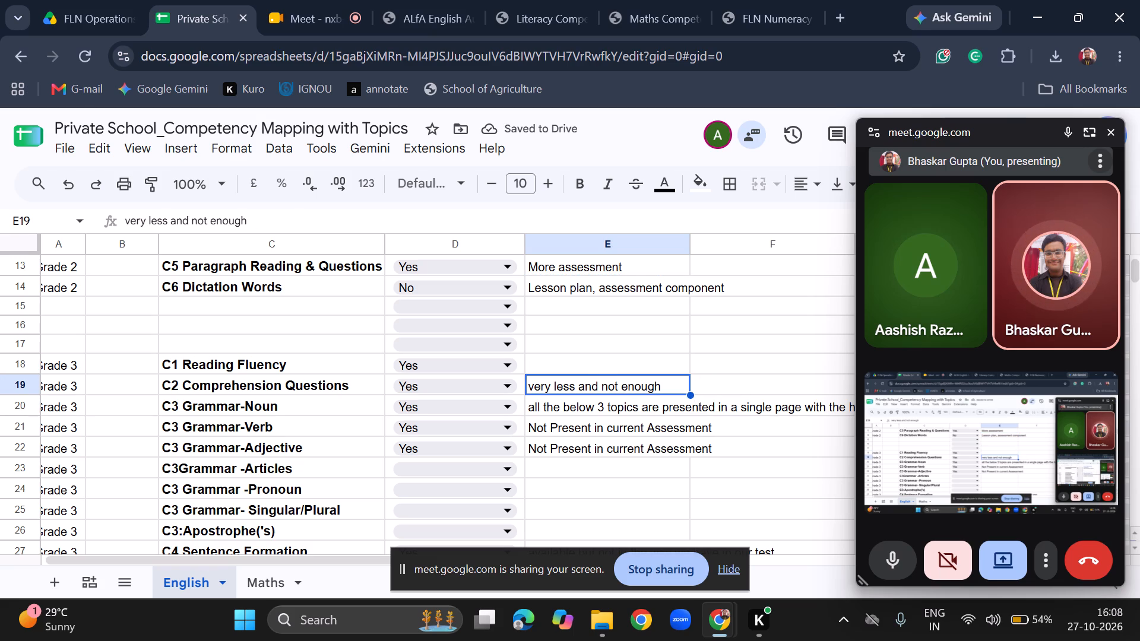
pyautogui.hotkey('ctrl', 'v')
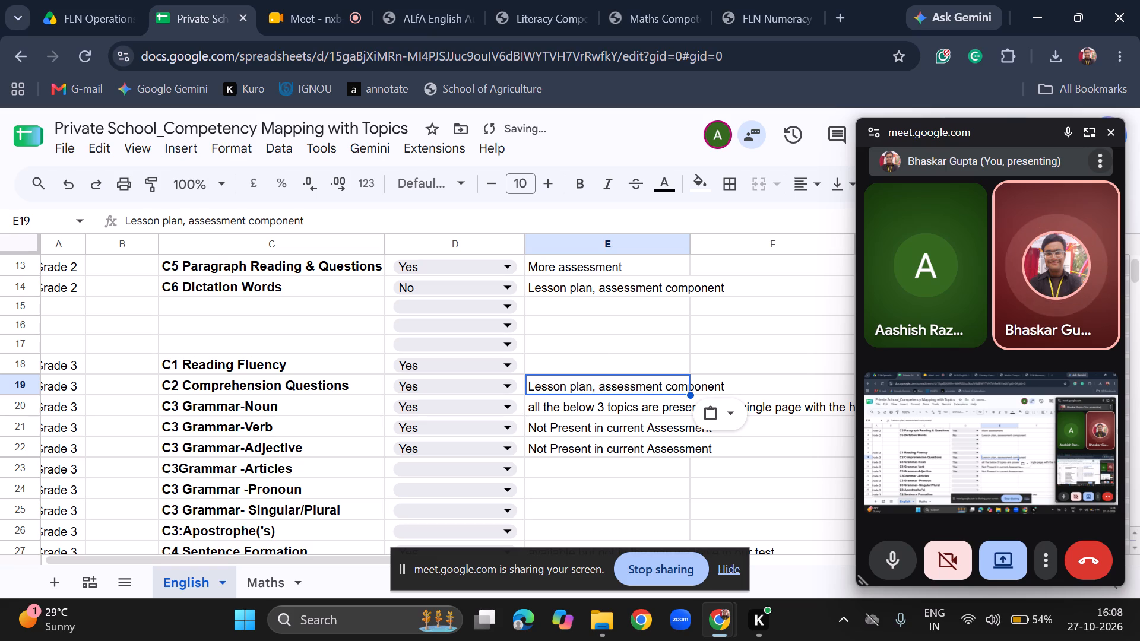
pyautogui.click(718, 344)
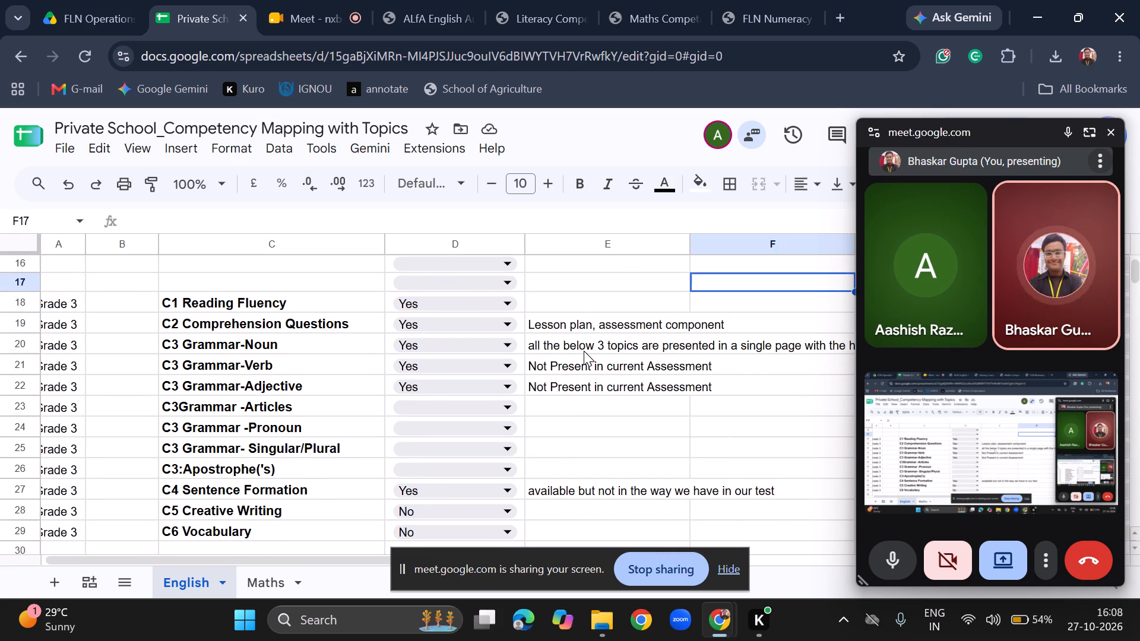
# Set the coverage status to No for Grade 3 C3 Grammar-Noun, Grammar-Verb and Grammar-Adjective.
pyautogui.click(614, 342)
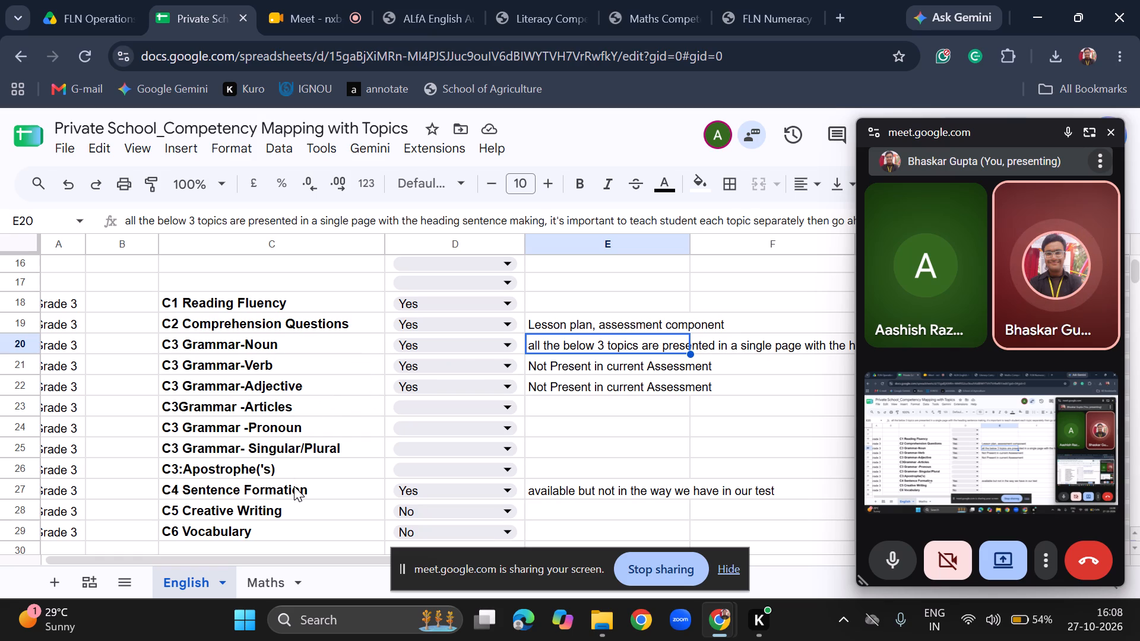
pyautogui.scroll(-1, 419, 491)
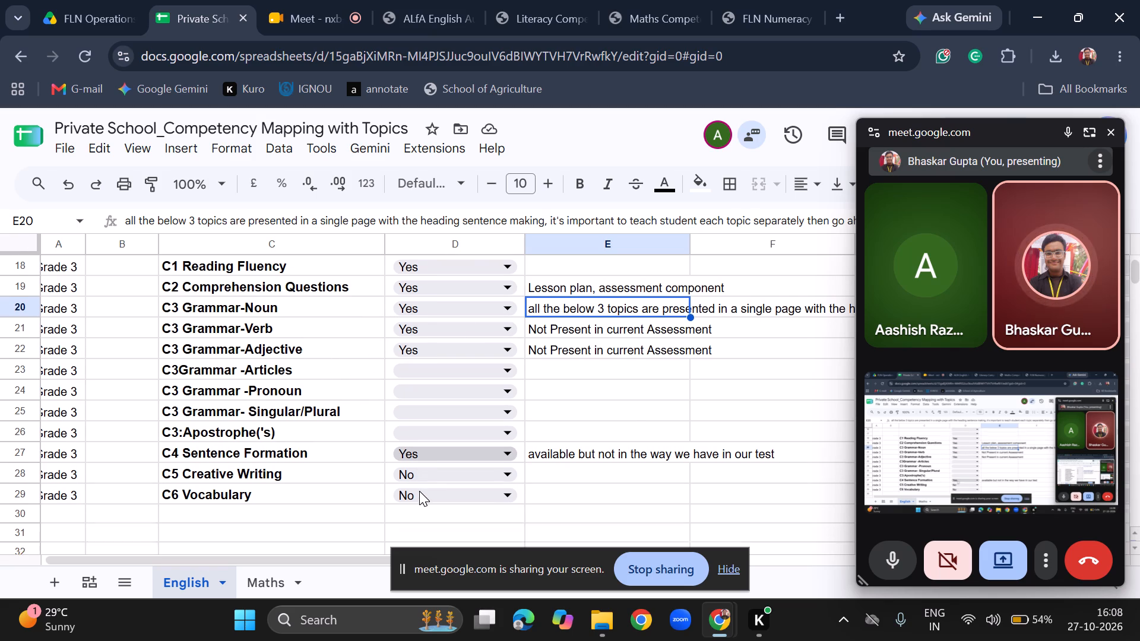
pyautogui.scroll(-1, 419, 491)
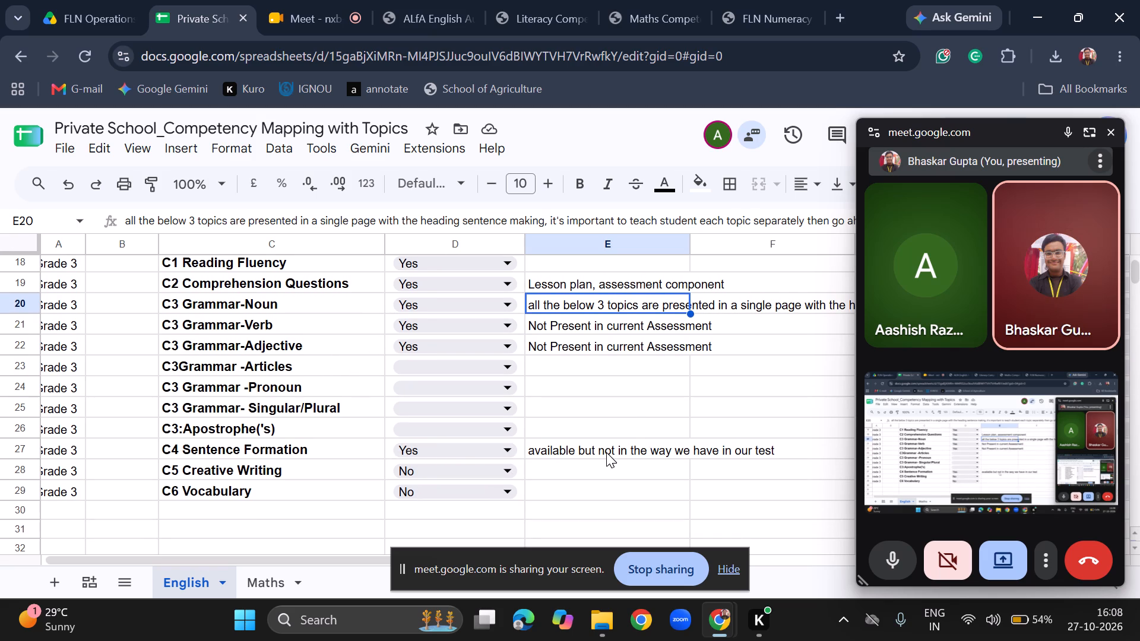
pyautogui.click(606, 452)
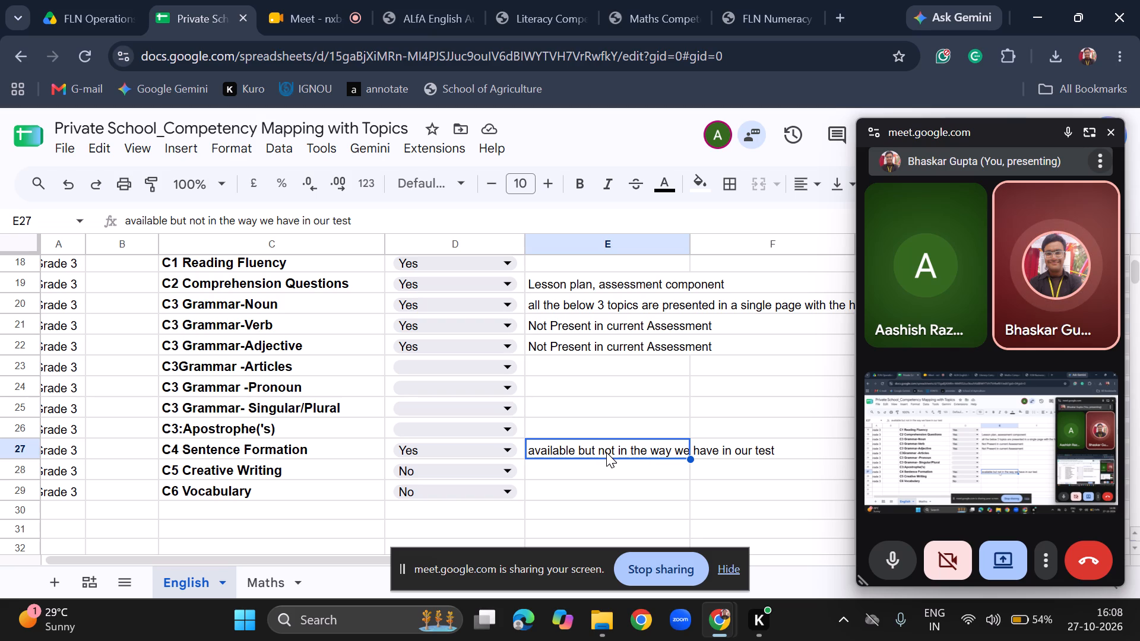
pyautogui.scroll(1, 606, 452)
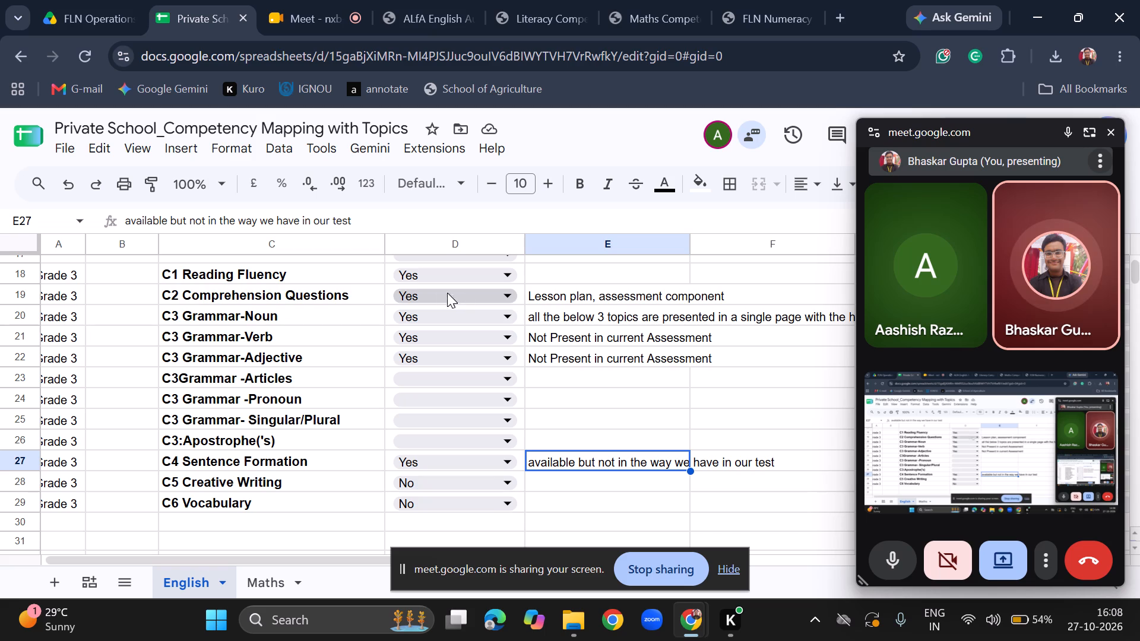
pyautogui.click(412, 323)
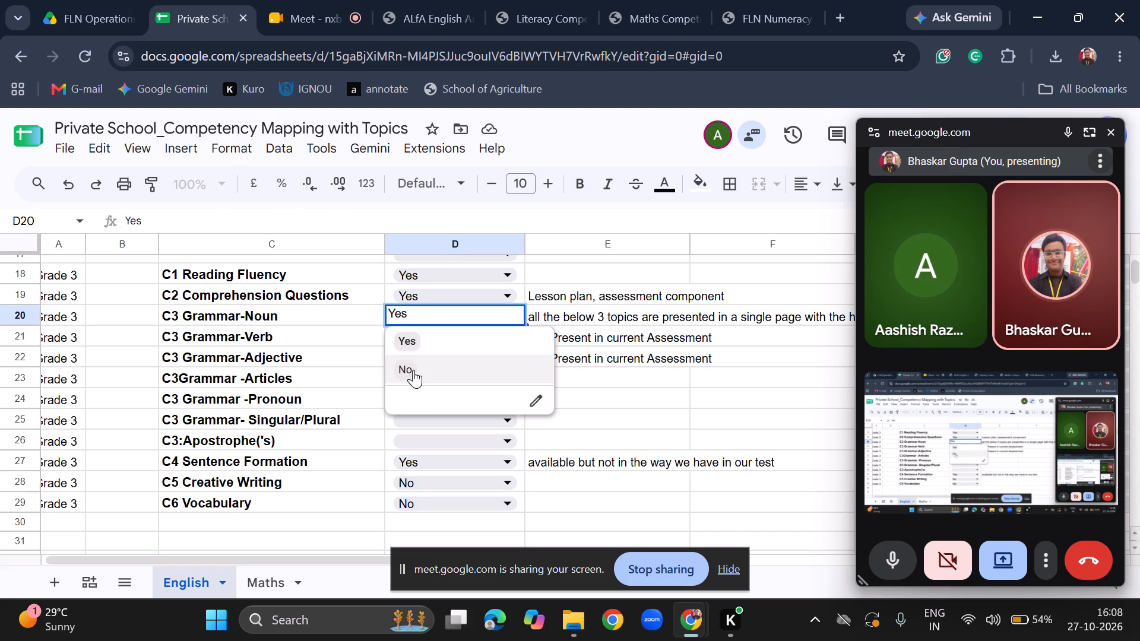
pyautogui.click(413, 370)
pyautogui.click(505, 332)
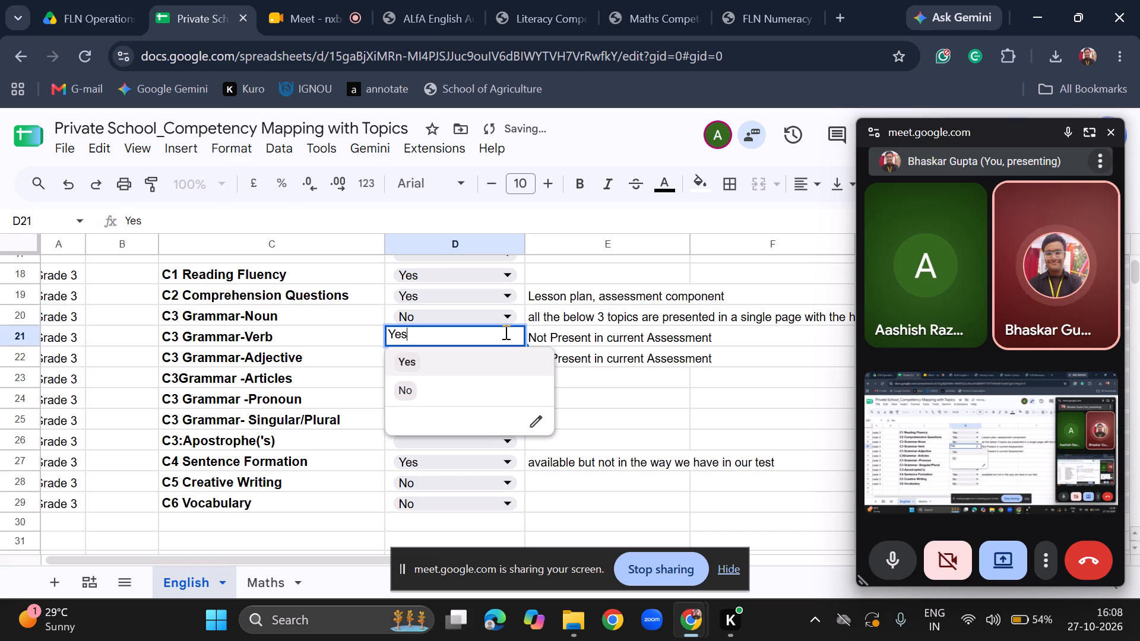
pyautogui.click(433, 389)
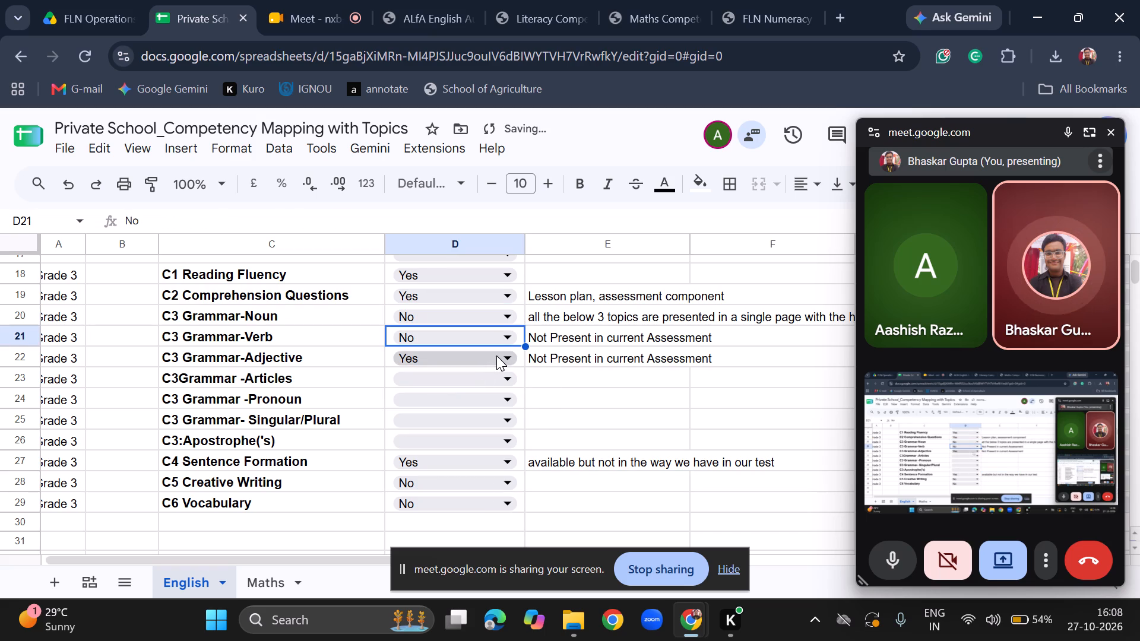
pyautogui.click(495, 357)
pyautogui.click(430, 415)
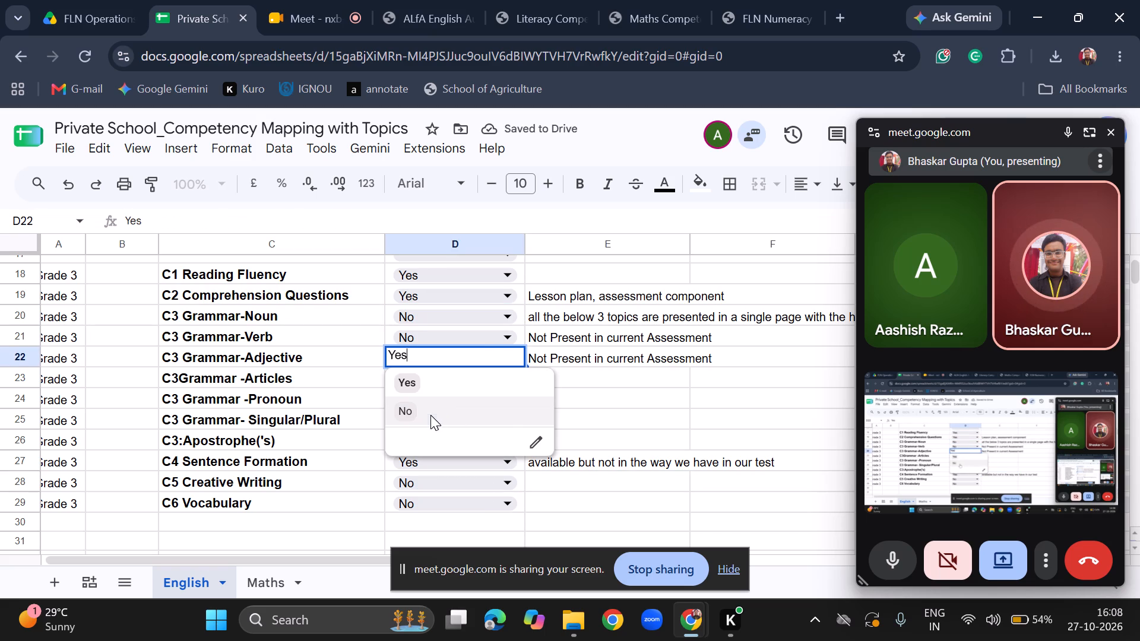
# Delete the existing comments beside Grade 3 C3 Grammar-Noun, Grammar-Verb and Grammar-Adjective.
pyautogui.click(653, 315)
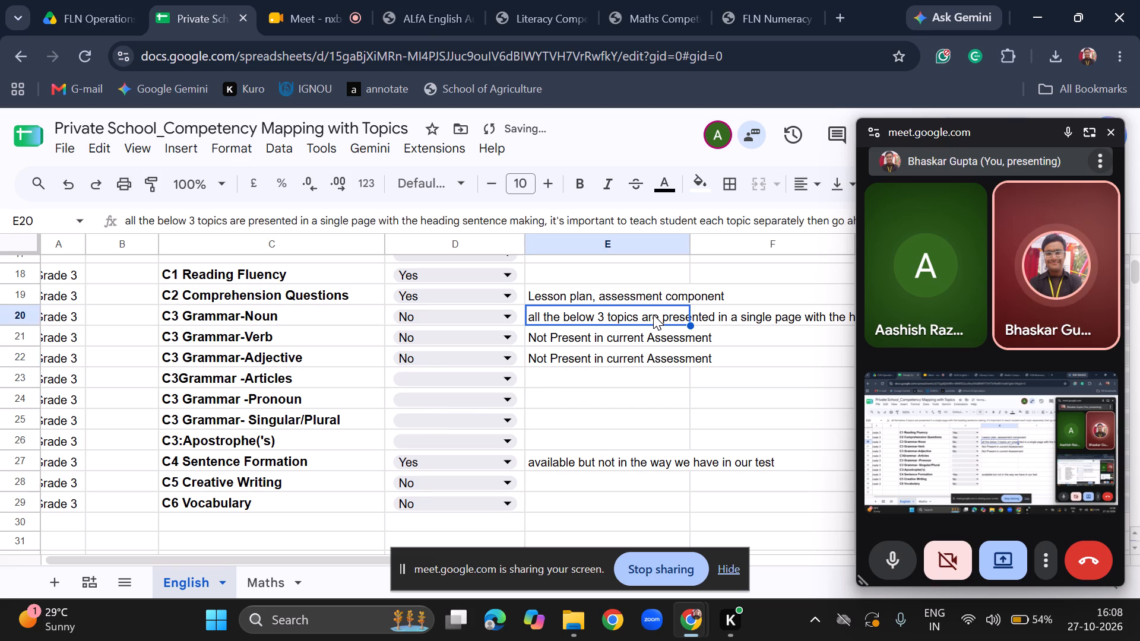
pyautogui.press('Delete')
pyautogui.press('Down')
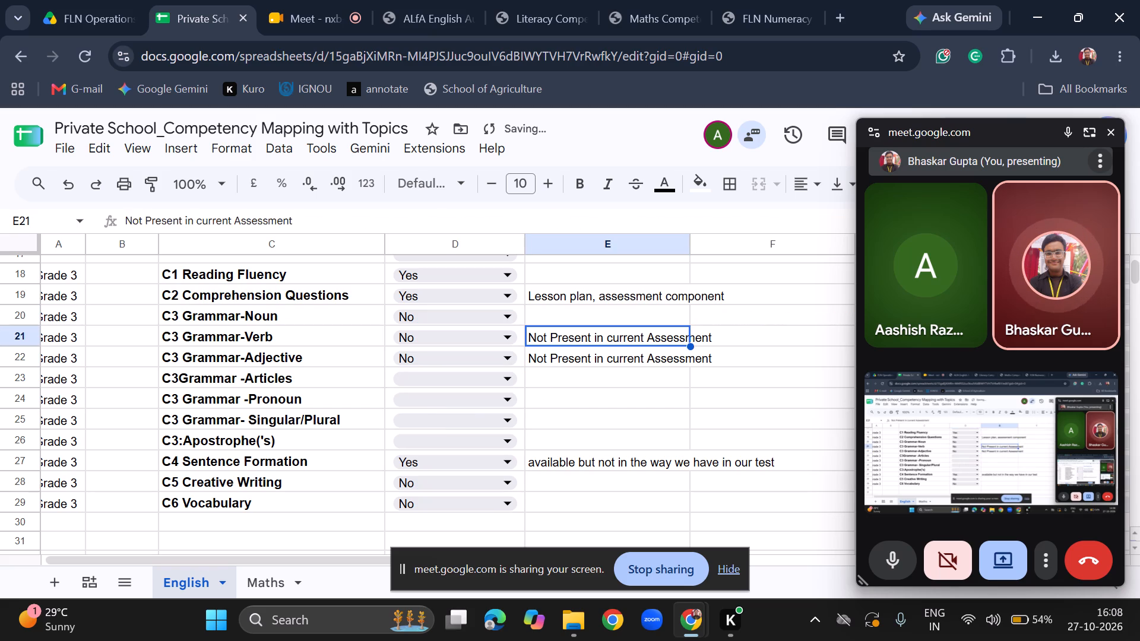
pyautogui.press('Delete')
pyautogui.press('Down')
pyautogui.press('Delete')
# Copy the "Lesson plan, assessment component" comment from Grade 3 C2 Comprehension Questions to the Grammar-Noun, Grammar-Verb and Grammar-Adjective rows.
pyautogui.press('Up')
pyautogui.press('Up')
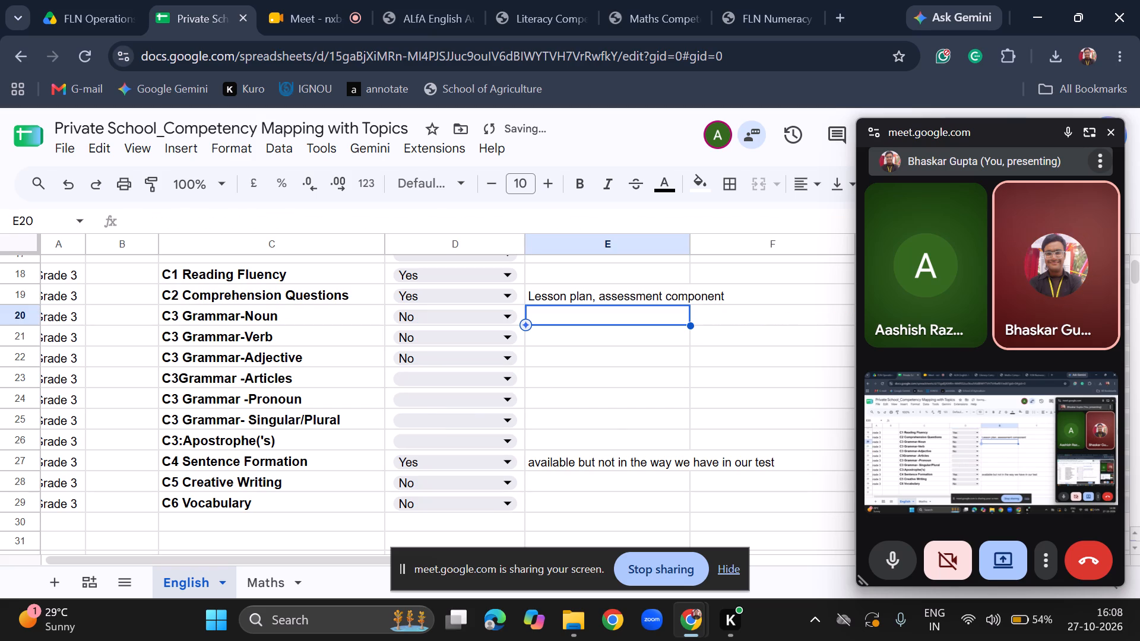
pyautogui.press('Up')
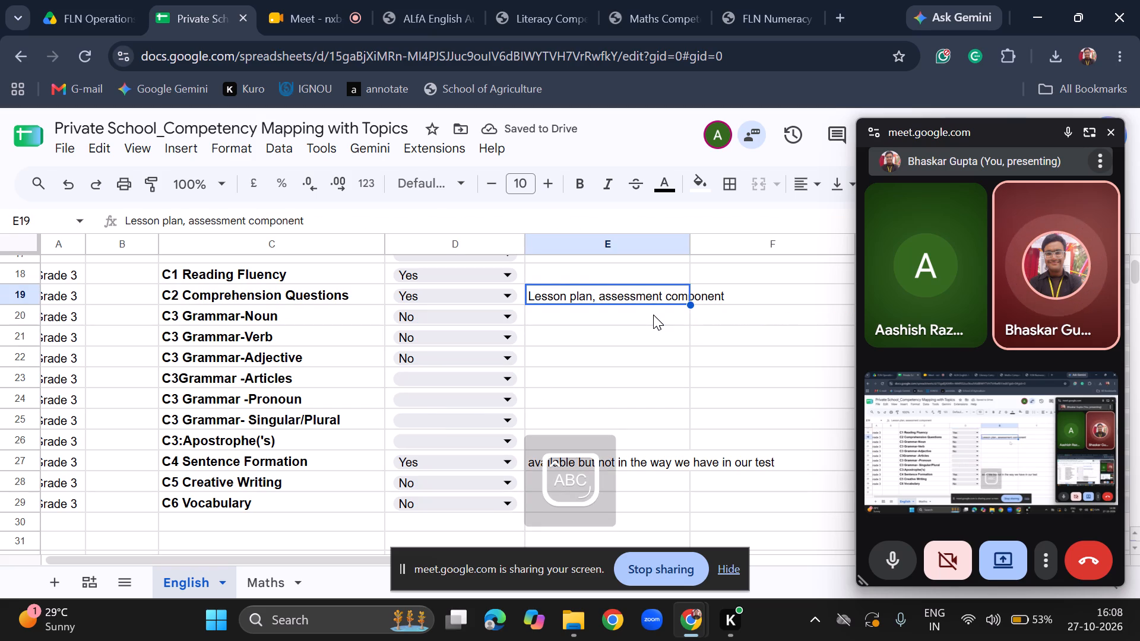
pyautogui.hotkey('ctrl', 'c')
pyautogui.press('Down')
pyautogui.hotkey('ctrl', 'v')
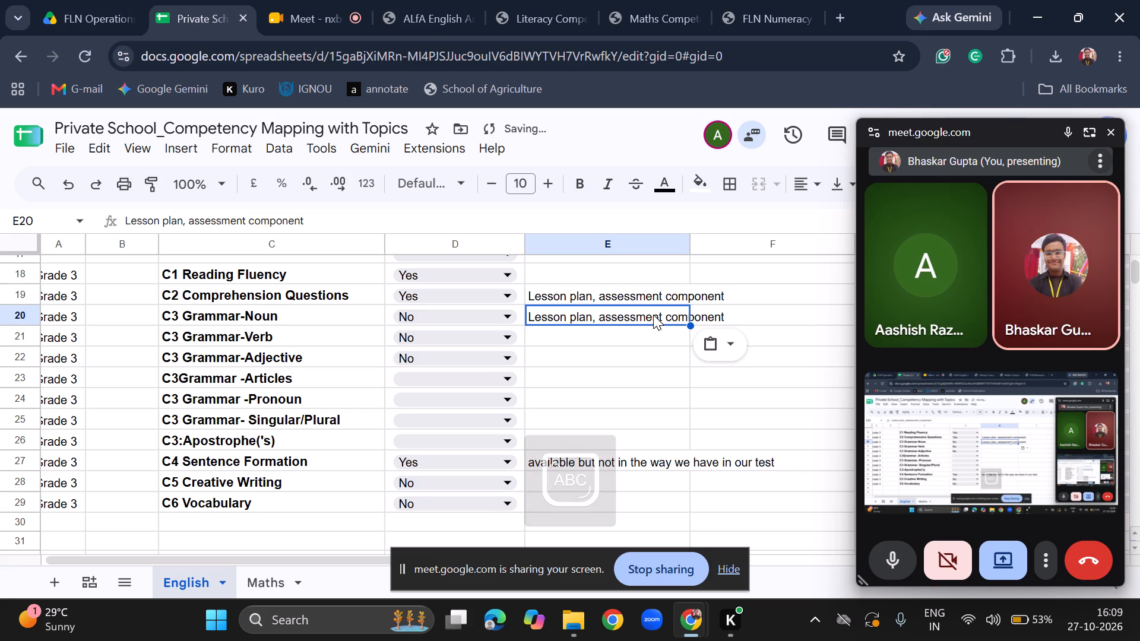
pyautogui.press('Down')
pyautogui.hotkey('ctrl', 'v')
pyautogui.press('Down')
pyautogui.hotkey('ctrl', 'v')
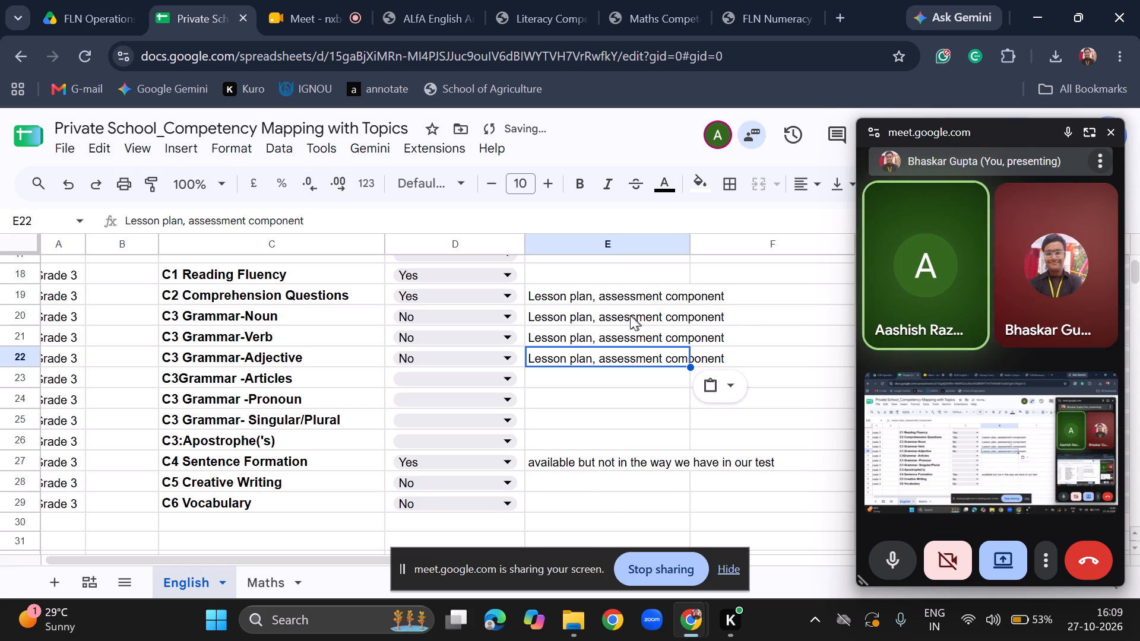
# Shorten the comment beside Grade 3 C2 Comprehension Questions to "assessment component".
pyautogui.doubleClick(591, 291)
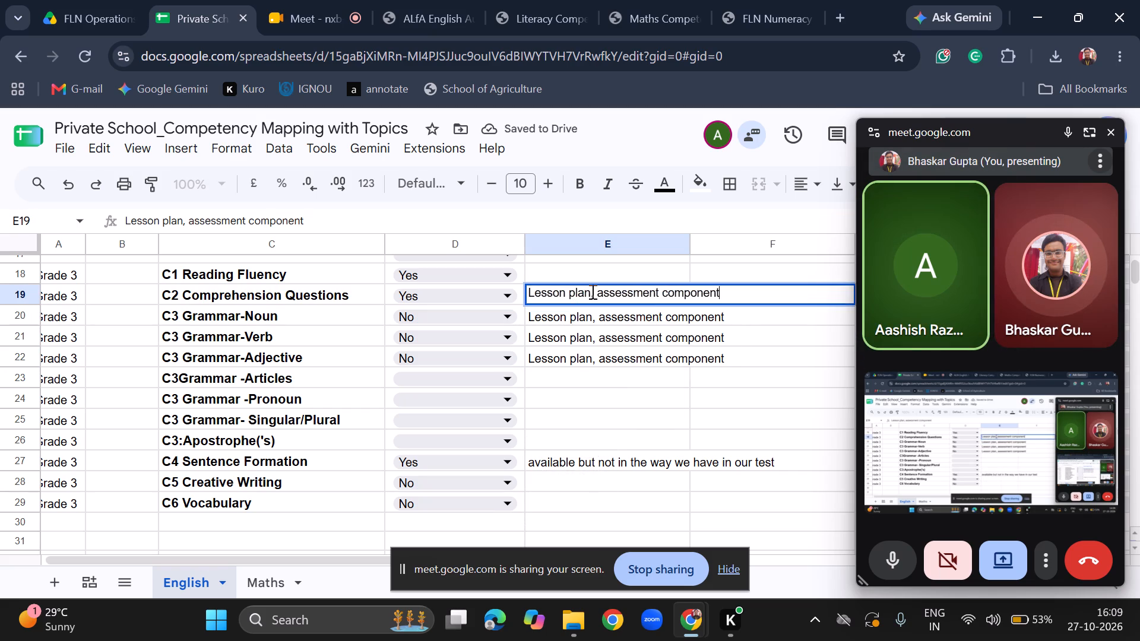
pyautogui.click(598, 295)
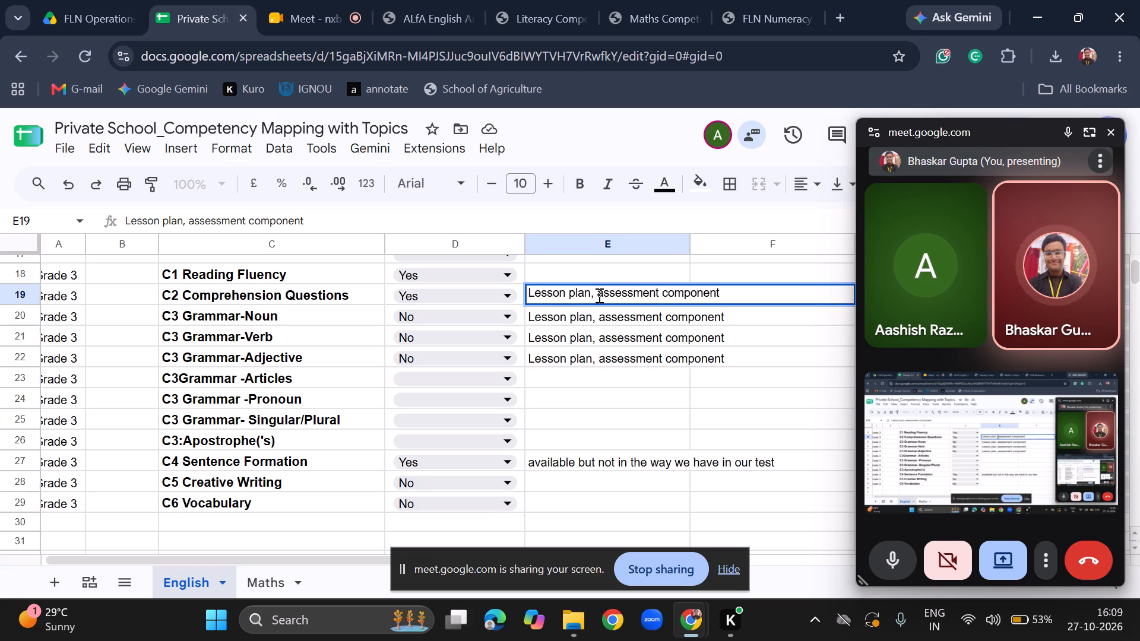
pyautogui.press('BackSpace')
pyautogui.press('BackSpace')
pyautogui.press('BackSpace')
pyautogui.press('BackSpace')
pyautogui.press('BackSpace')
pyautogui.press('BackSpace')
pyautogui.press('BackSpace')
pyautogui.press('BackSpace')
pyautogui.press('BackSpace')
pyautogui.press('BackSpace')
pyautogui.press('BackSpace')
pyautogui.press('BackSpace')
pyautogui.press('BackSpace')
pyautogui.press('BackSpace')
pyautogui.press('BackSpace')
pyautogui.press('BackSpace')
pyautogui.press('BackSpace')
pyautogui.press('BackSpace')
pyautogui.press('BackSpace')
pyautogui.press('BackSpace')
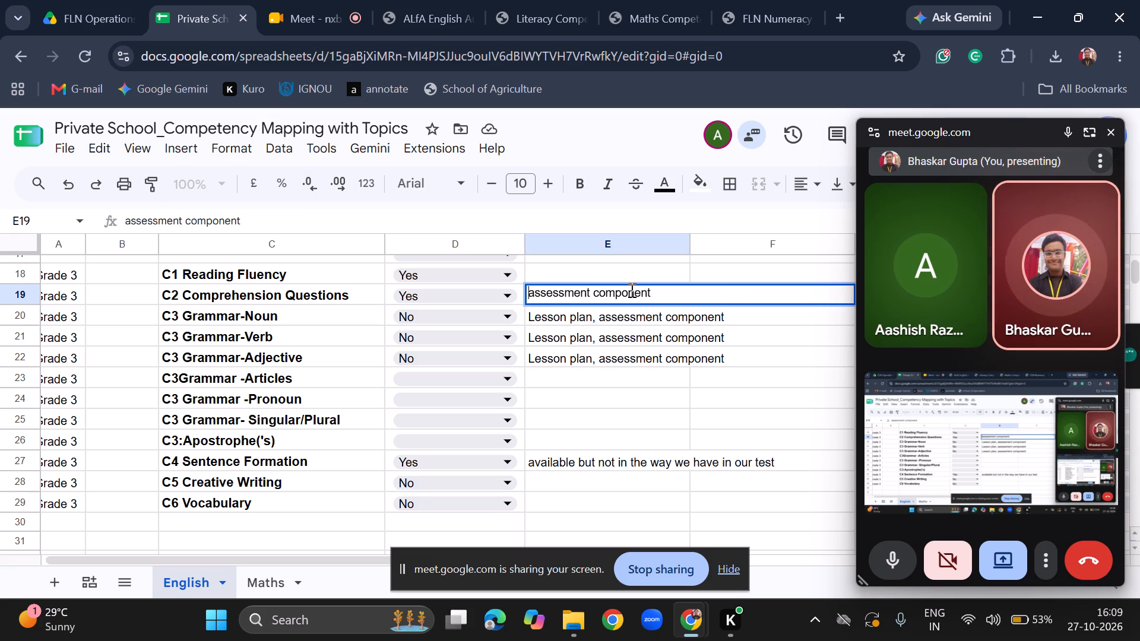
pyautogui.click(663, 292)
# Paste "Lesson plan, assessment component" beside the Grade 3 C3 Articles, Pronoun, Singular/Plural and Apostrophe('s) rows.
pyautogui.click(612, 373)
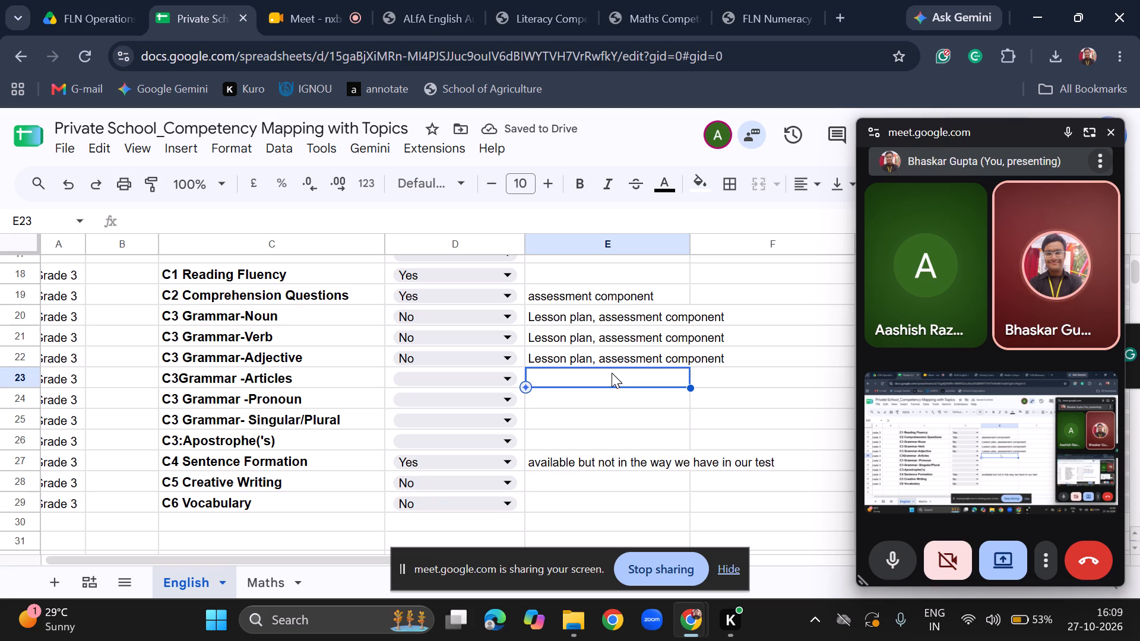
pyautogui.hotkey('ctrl', 'v')
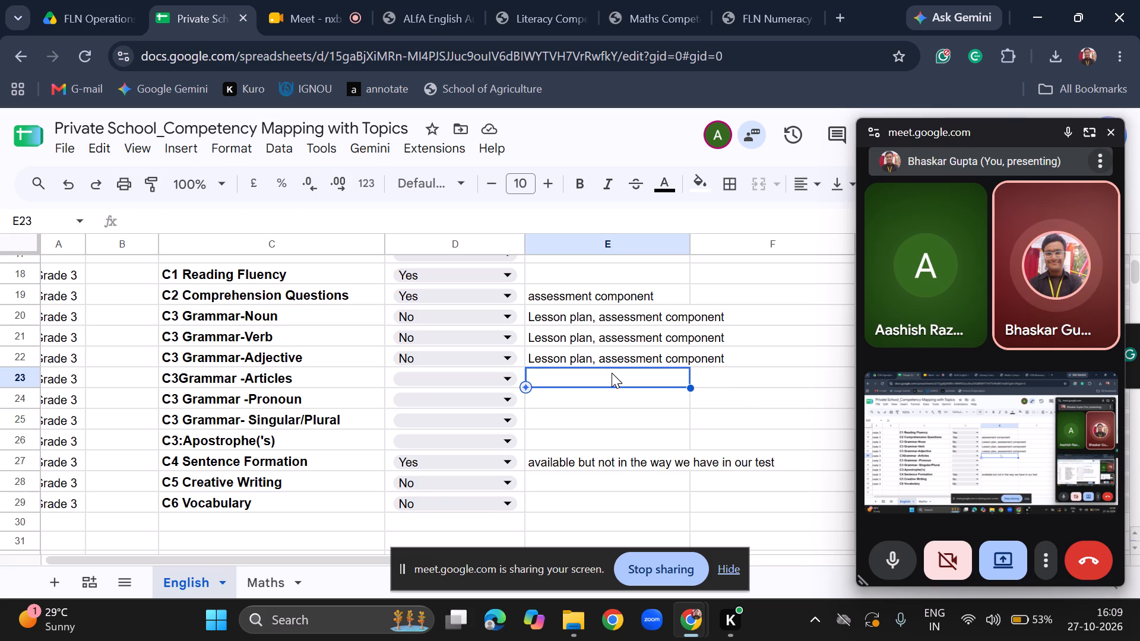
pyautogui.press('Down')
pyautogui.hotkey('ctrl', 'v')
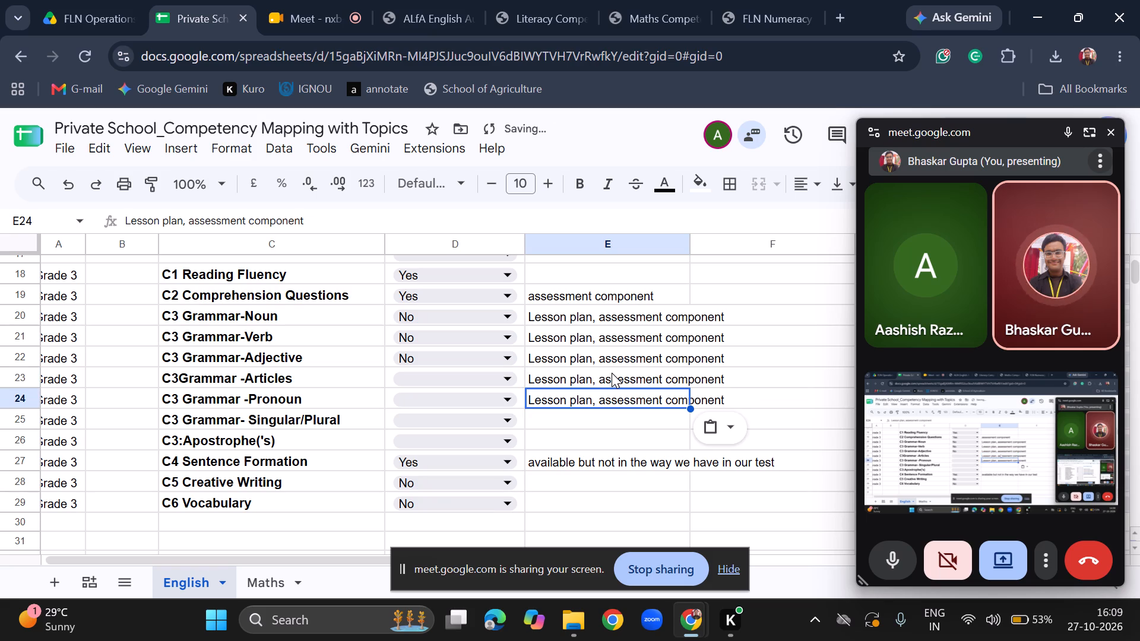
pyautogui.press('Down')
pyautogui.hotkey('ctrl', 'v')
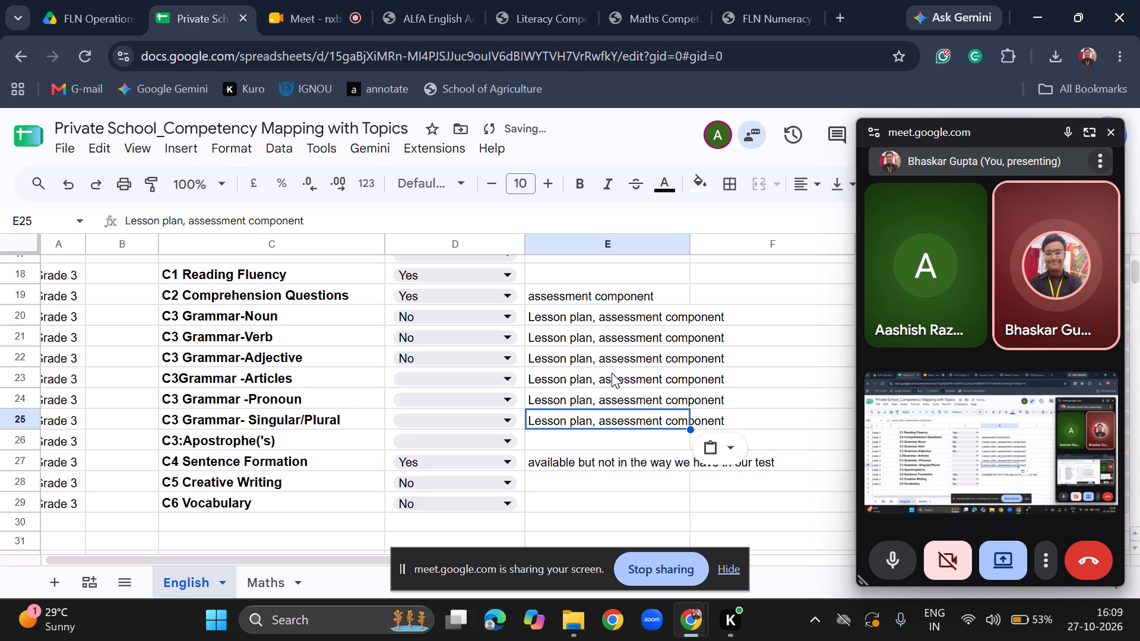
pyautogui.press('Down')
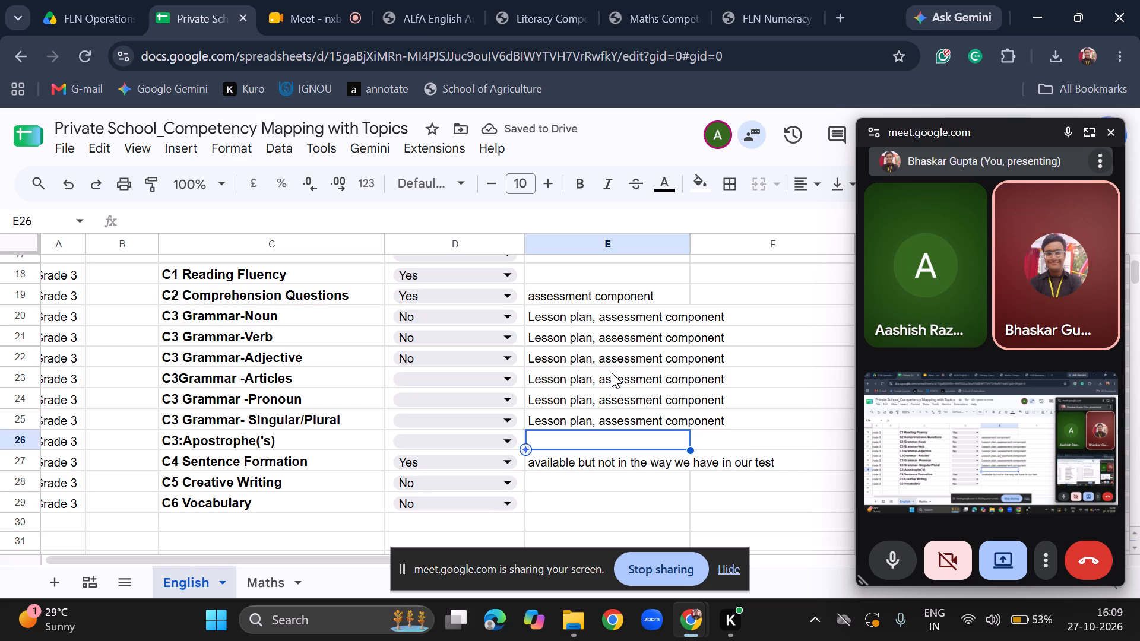
pyautogui.hotkey('ctrl', 'v')
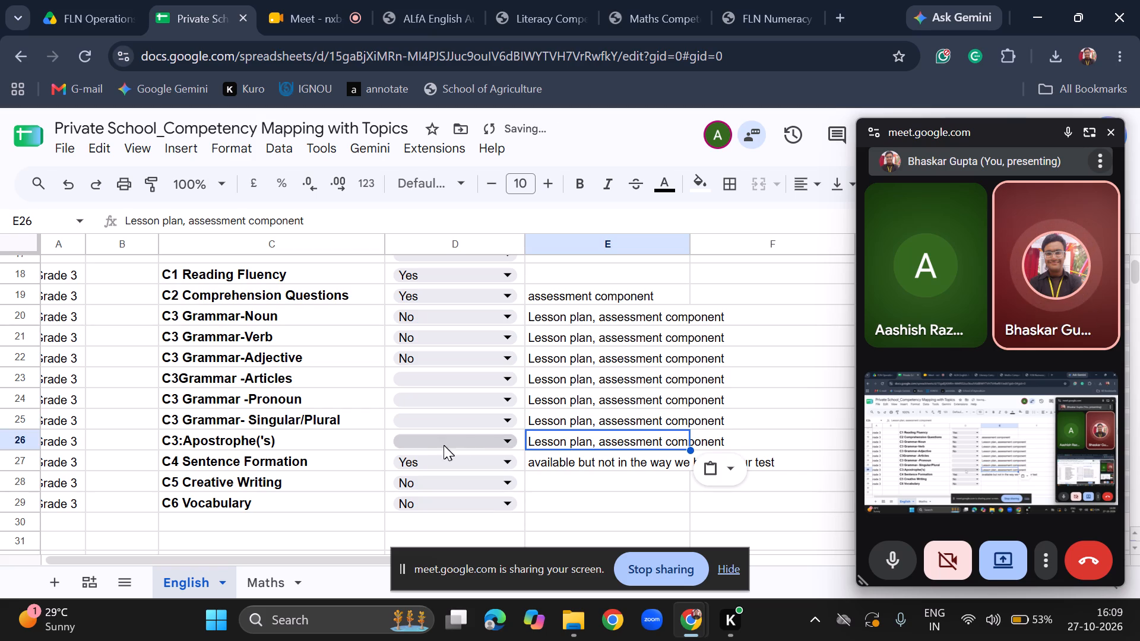
# Check the Grade 3 C4 Sentence Formation comment against the Competency 4: Sentence Formation exercise in the literacy sheets PDF.
pyautogui.click(590, 460)
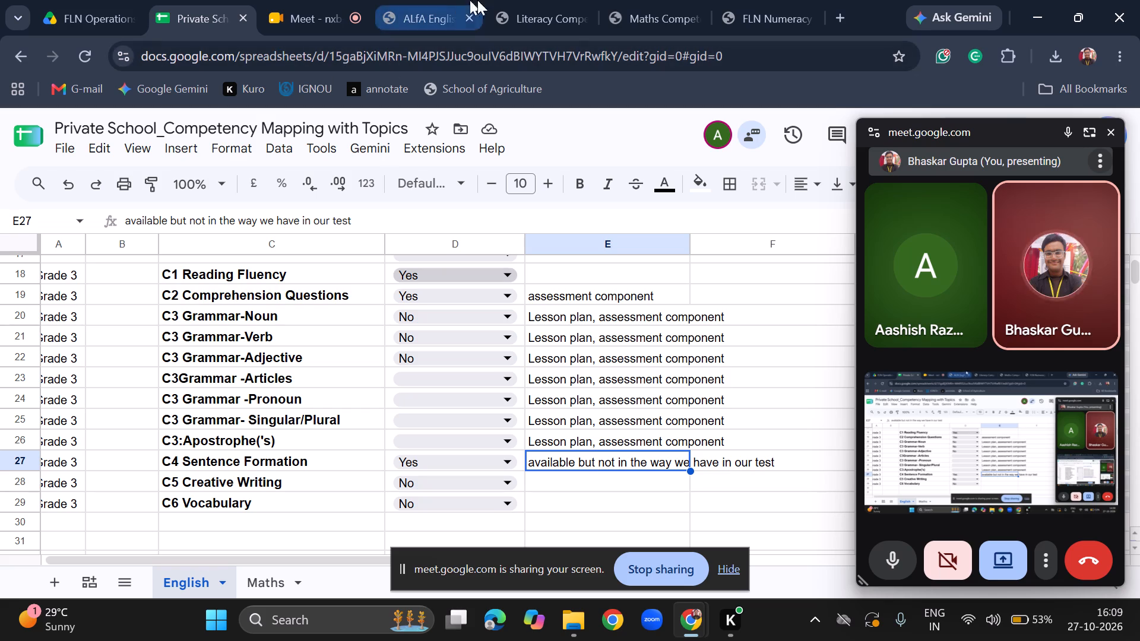
pyautogui.click(570, 9)
pyautogui.scroll(-1, 413, 349)
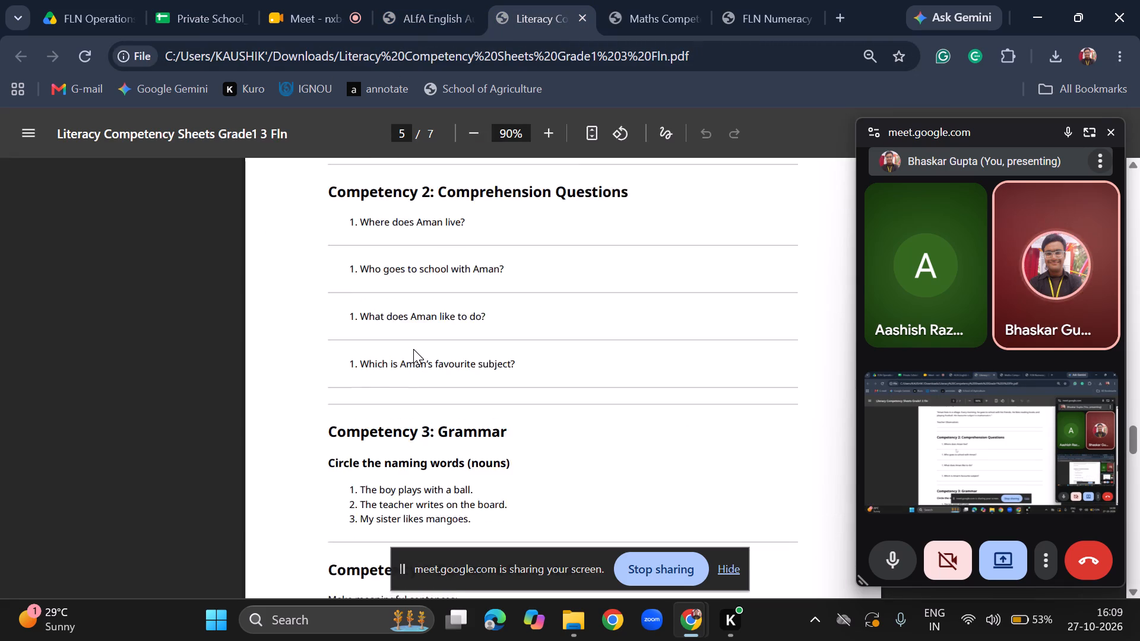
pyautogui.scroll(-3, 413, 349)
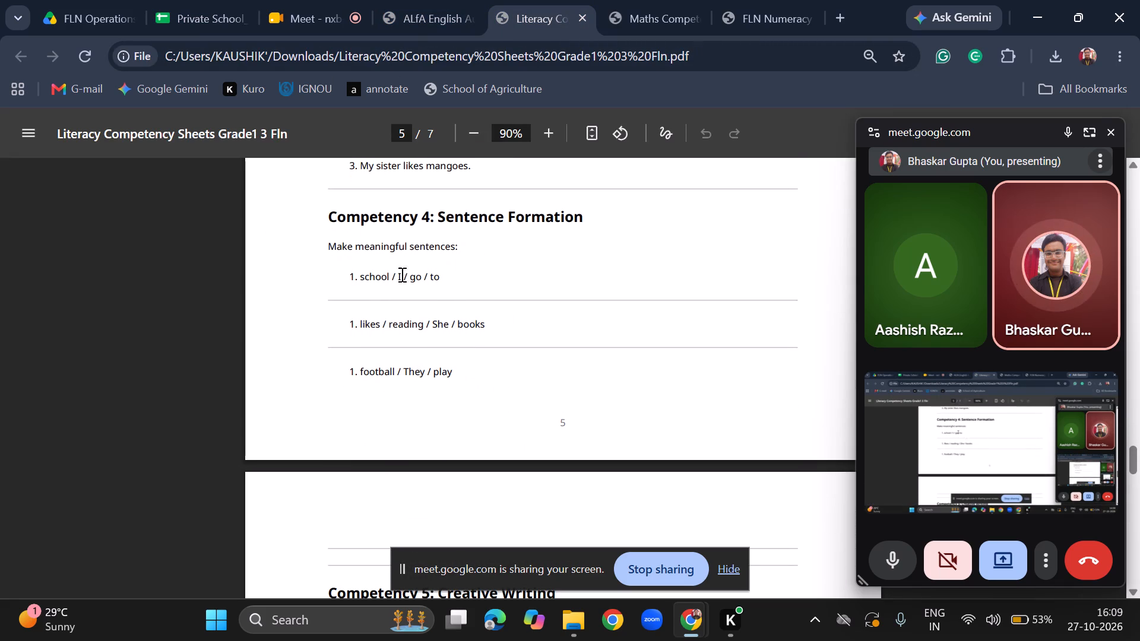
pyautogui.click(645, 8)
# Look through the ALfA English book pages and re-read the Competency 4: Sentence Formation exercise in the literacy competency sheets.
pyautogui.click(402, 17)
pyautogui.scroll(1, 501, 426)
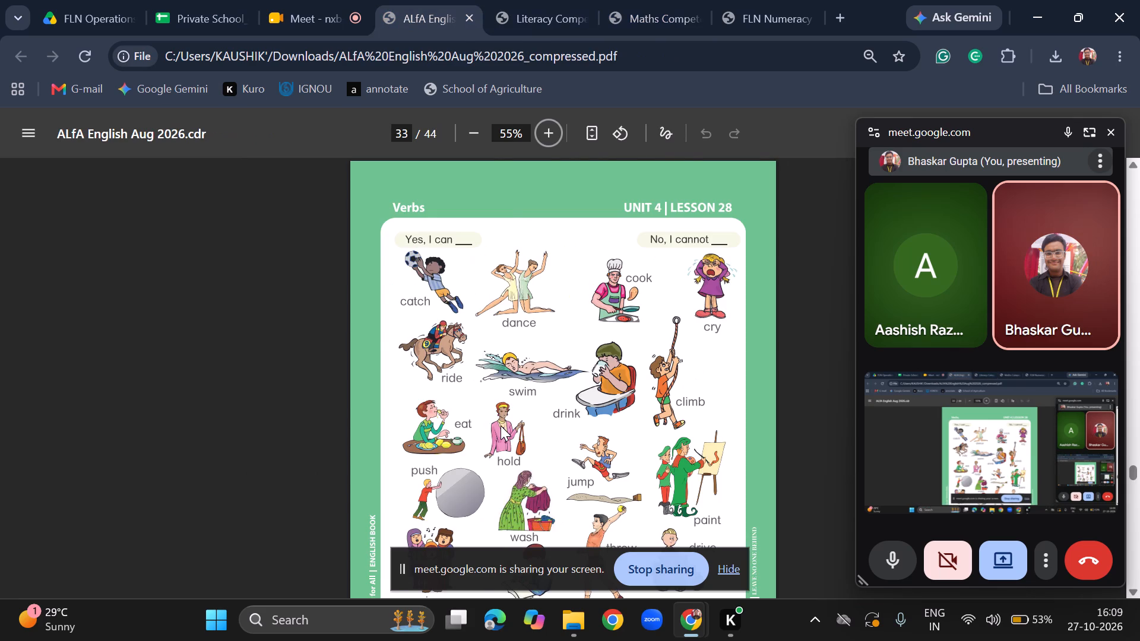
pyautogui.scroll(17, 501, 426)
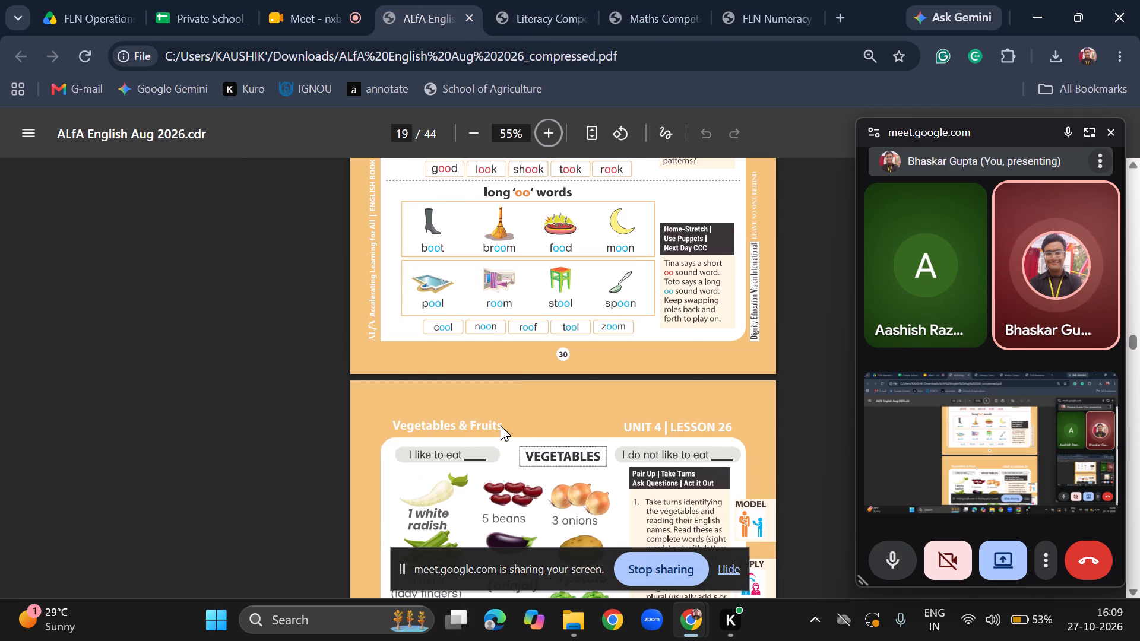
pyautogui.scroll(10, 501, 426)
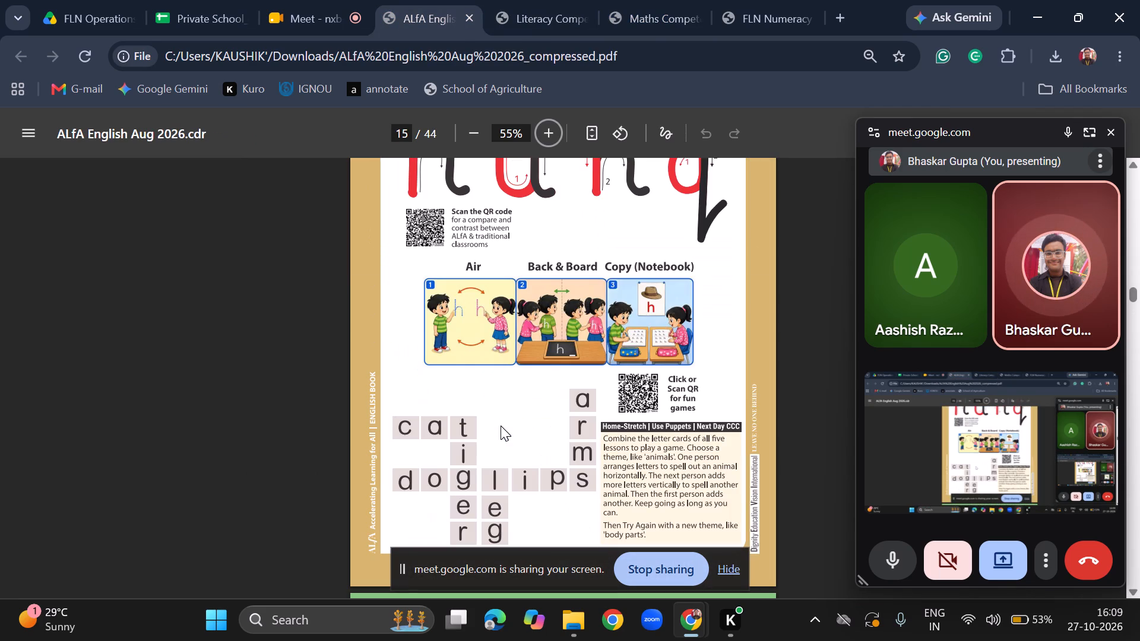
pyautogui.scroll(1, 501, 426)
pyautogui.scroll(-7, 501, 426)
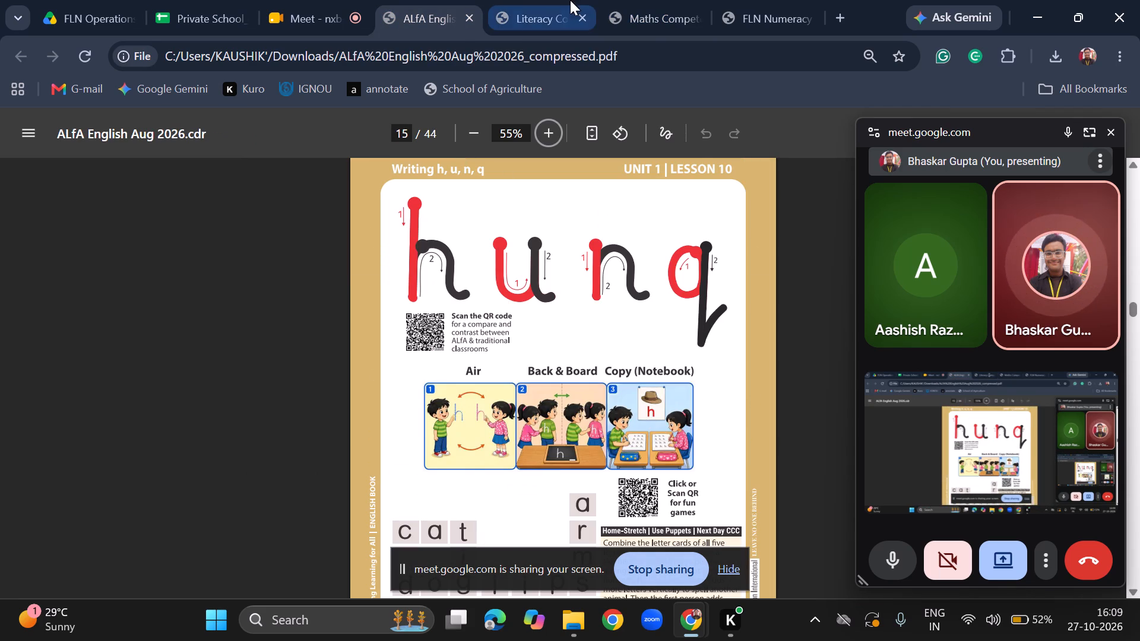
pyautogui.click(501, 8)
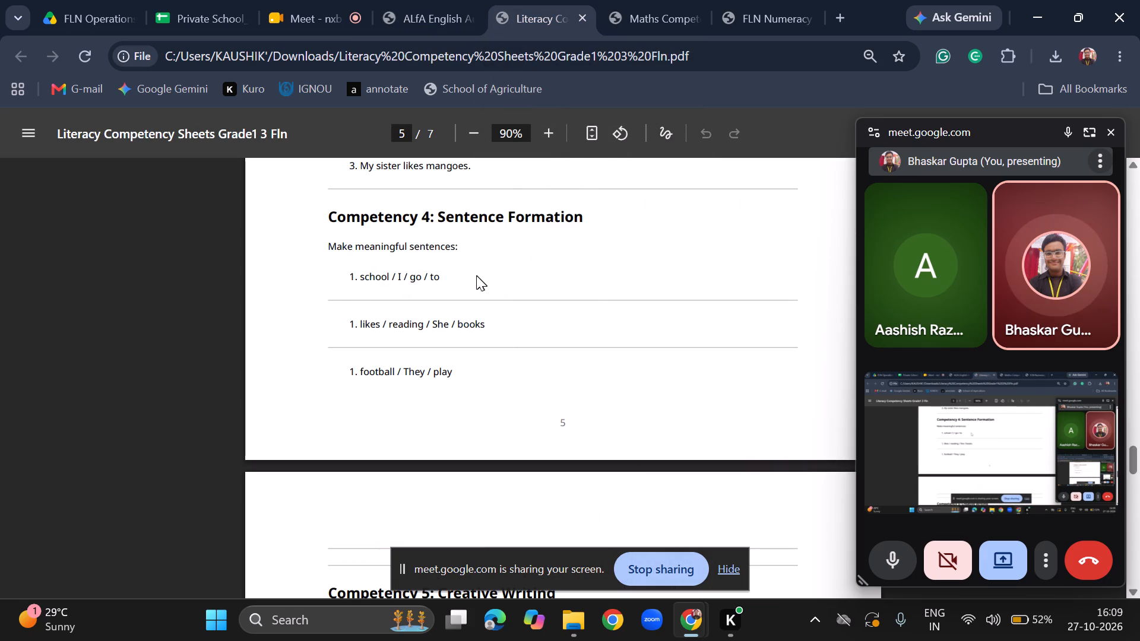
pyautogui.moveTo(459, 274); pyautogui.dragTo(368, 291)
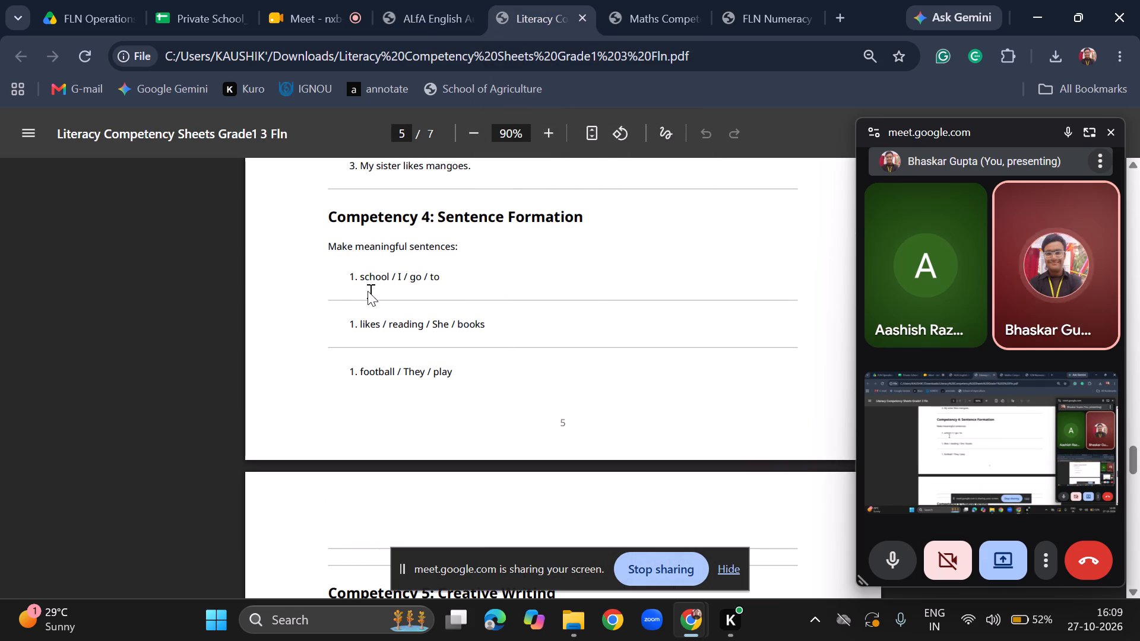
pyautogui.moveTo(368, 291); pyautogui.dragTo(350, 286)
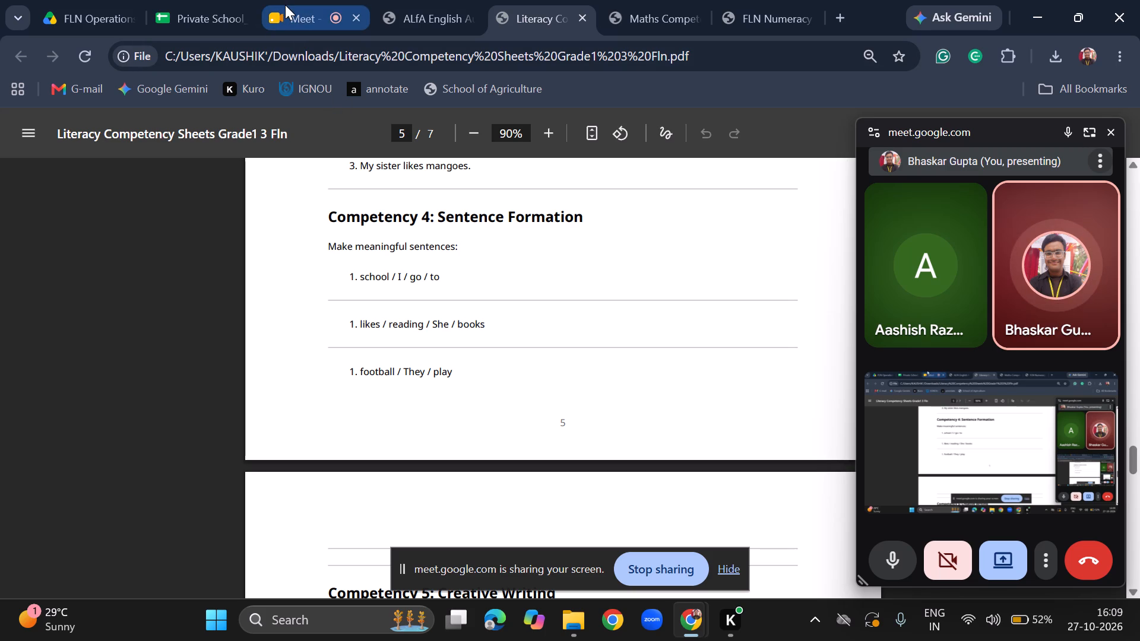
# Replace the comment beside Grade 3 C4 Sentence Formation in the English competency mapping with "Assessment according to test paper".
pyautogui.click(184, 1)
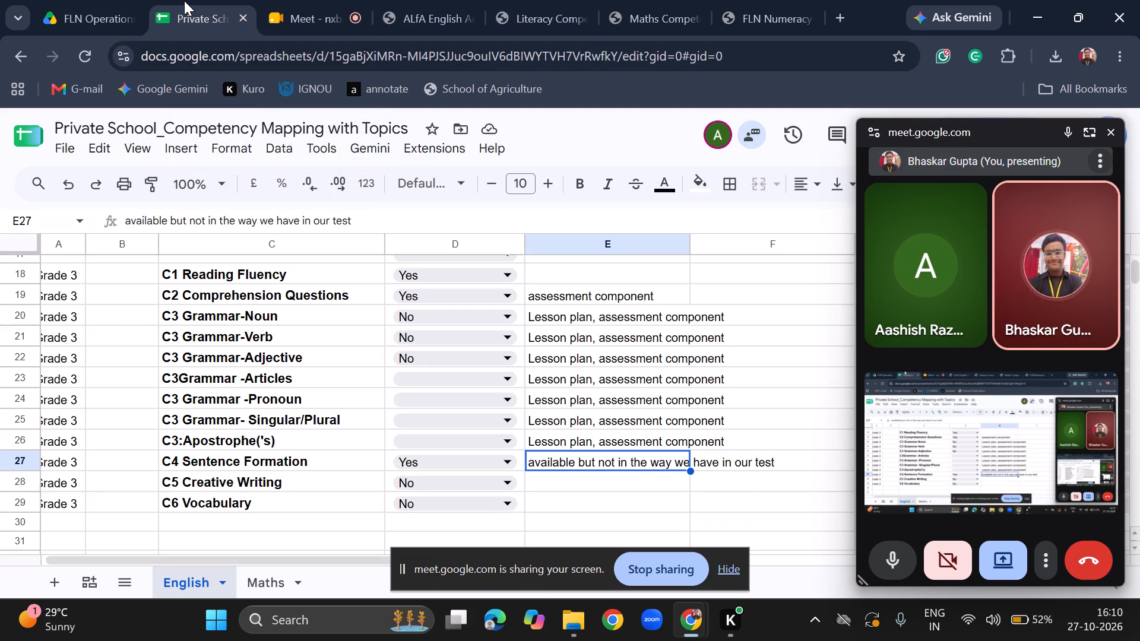
pyautogui.click(610, 464)
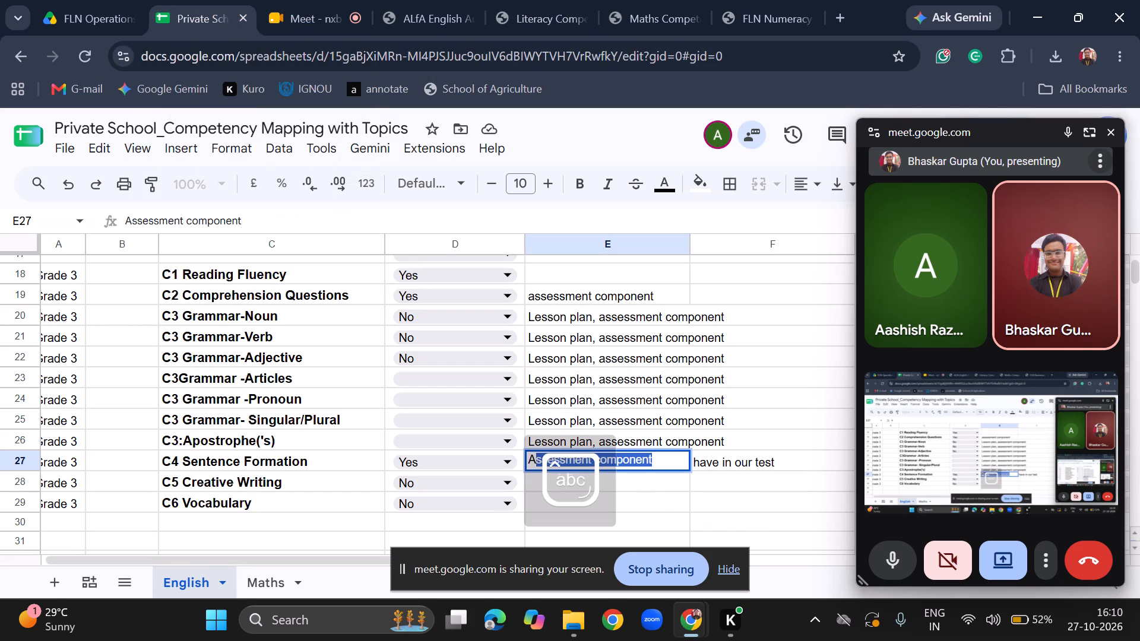
pyautogui.write('ssessment according to test paper')
pyautogui.press('Return')
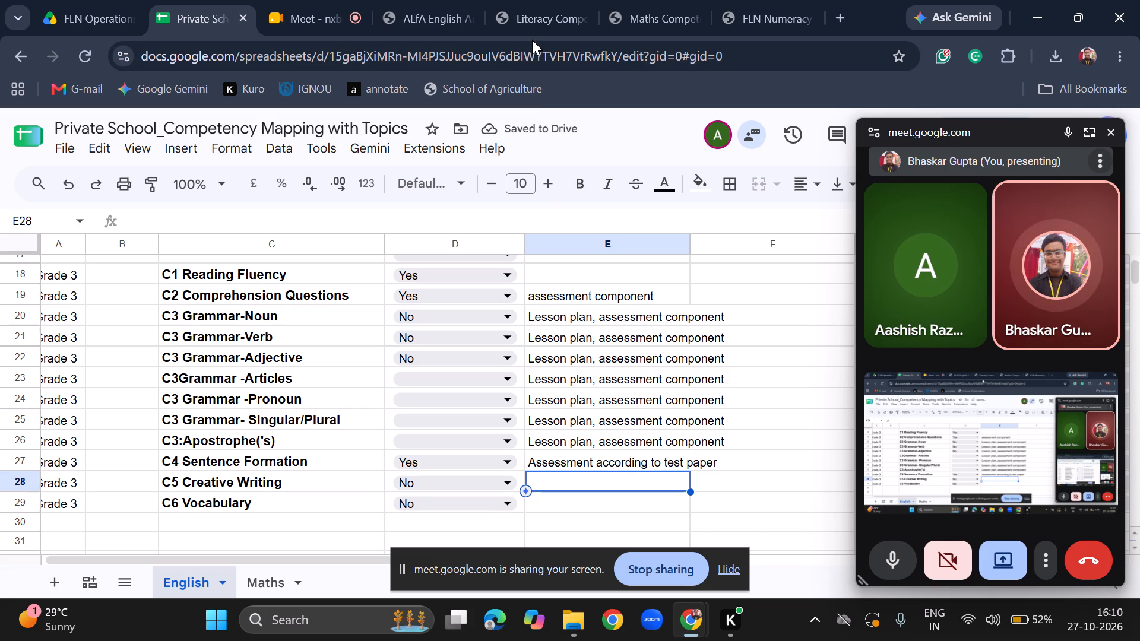
# Beside Grade 3 C5 Creative Writing, enter the comment "2-3 writing practice (myself, about school, about pet, about parent or a teacher".
pyautogui.click(545, 5)
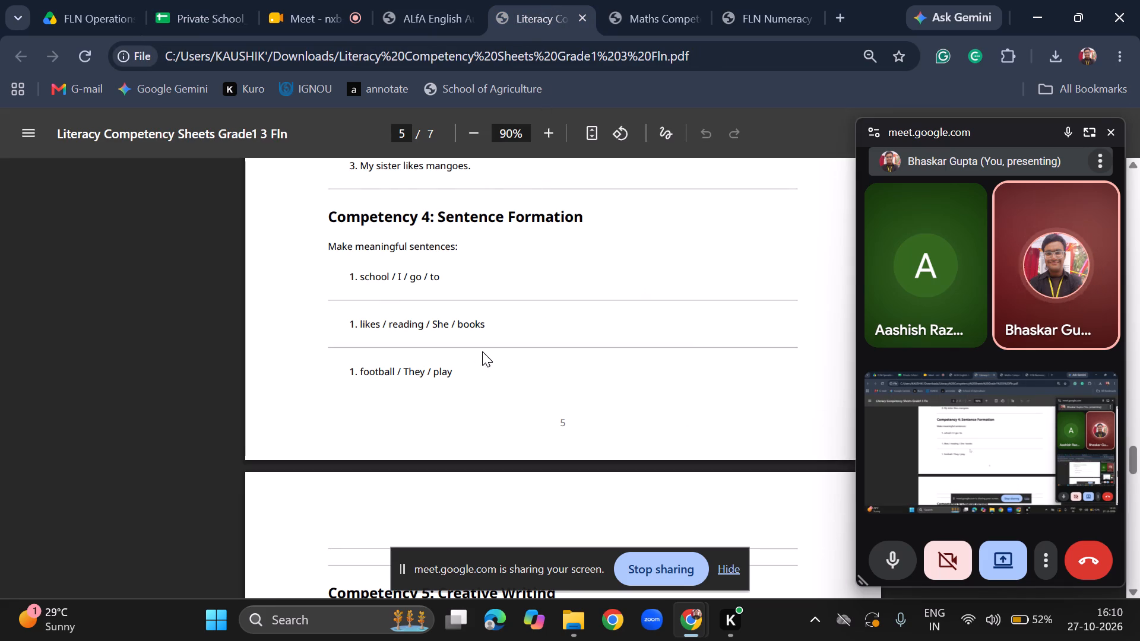
pyautogui.scroll(-1, 482, 351)
pyautogui.scroll(1, 482, 351)
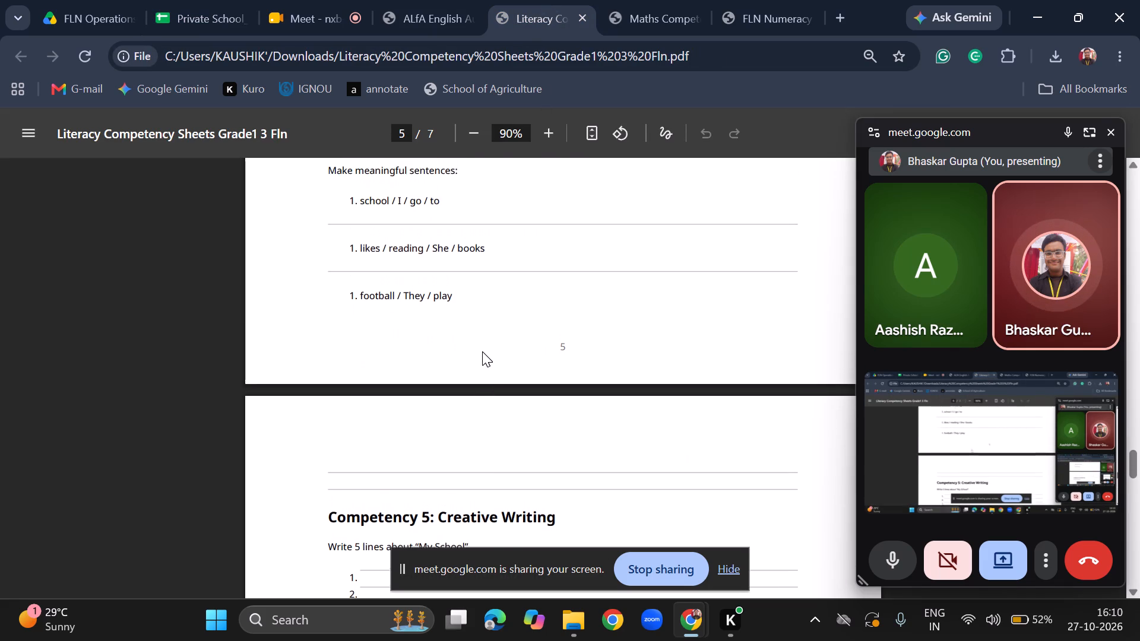
pyautogui.scroll(1, 482, 351)
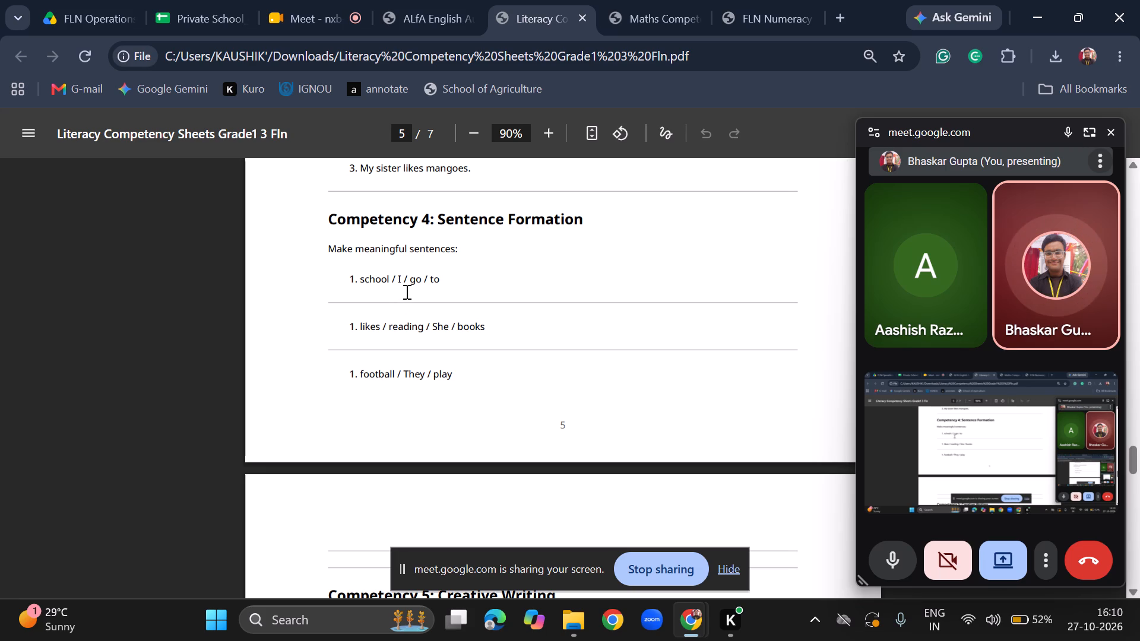
pyautogui.click(199, 3)
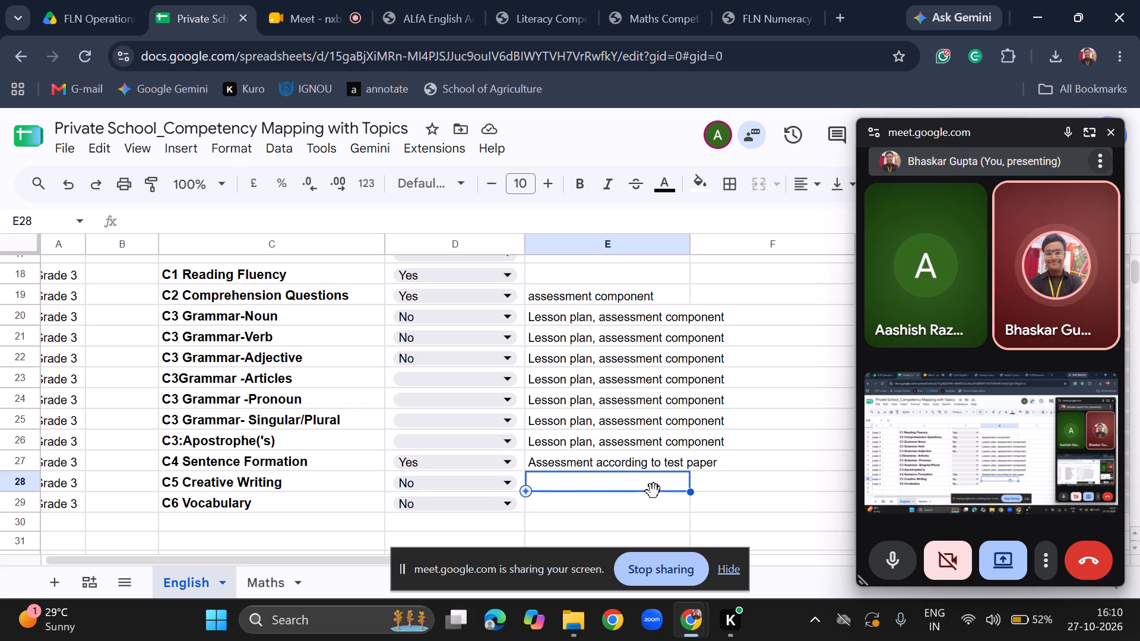
pyautogui.click(615, 493)
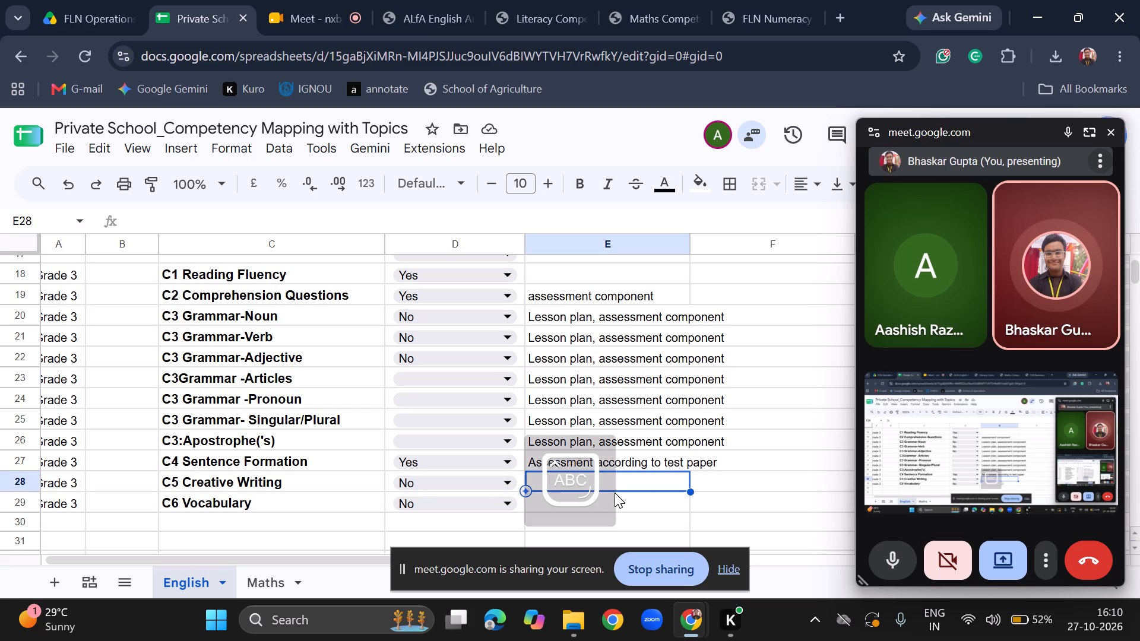
pyautogui.write('-3')
pyautogui.press('space')
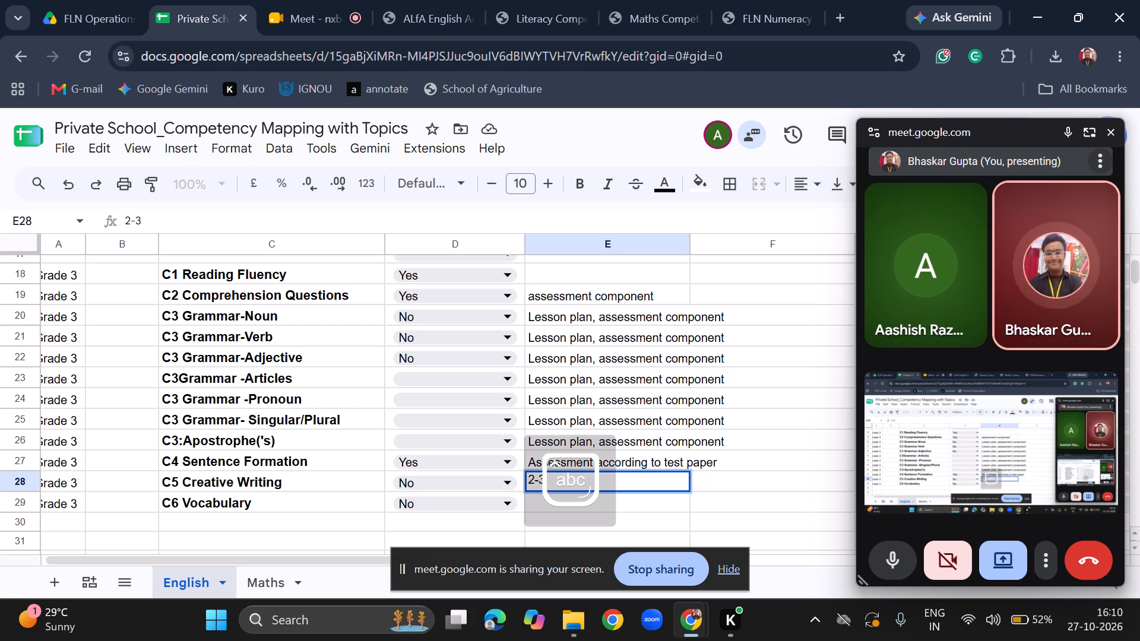
pyautogui.write('writing practice')
pyautogui.press('space')
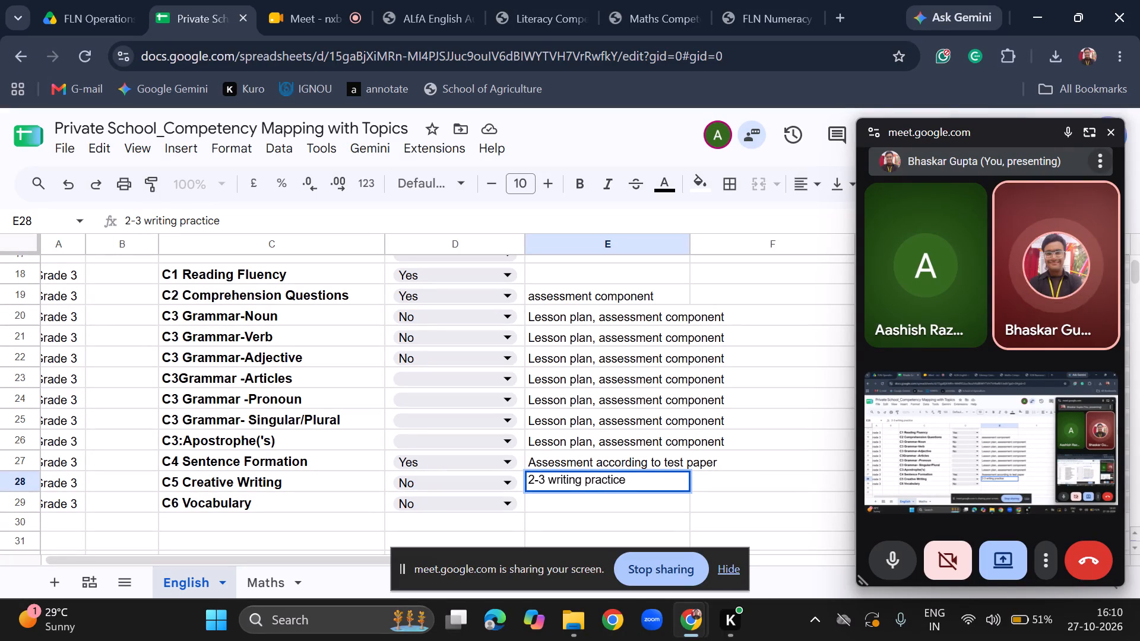
pyautogui.hotkey('shift', '(')
pyautogui.write('myself, about school')
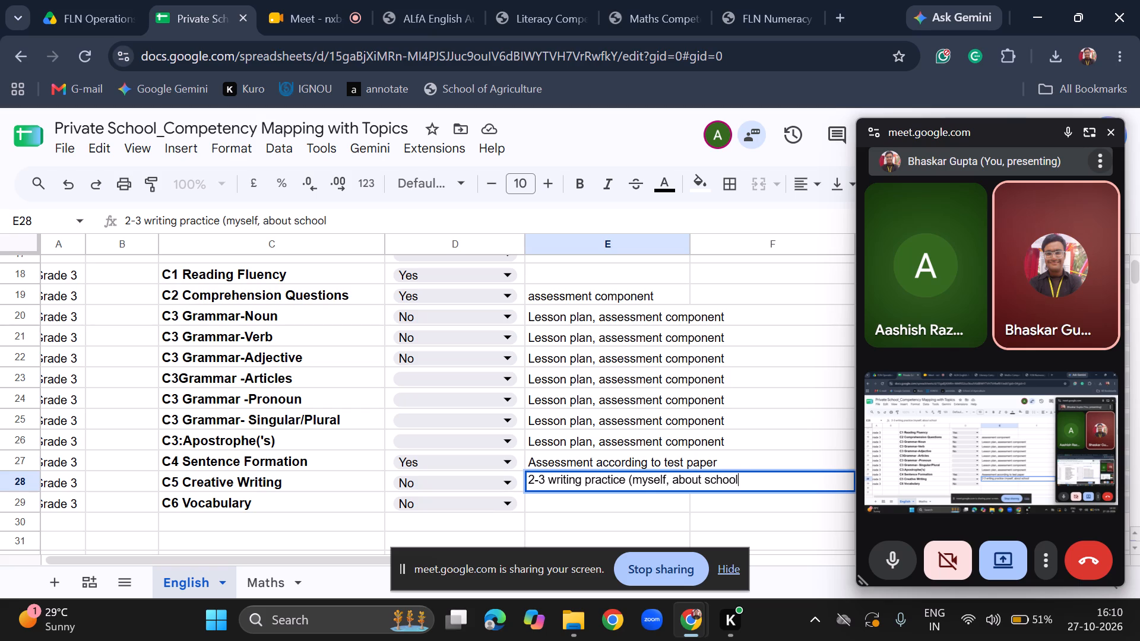
pyautogui.write(', about')
pyautogui.press('space')
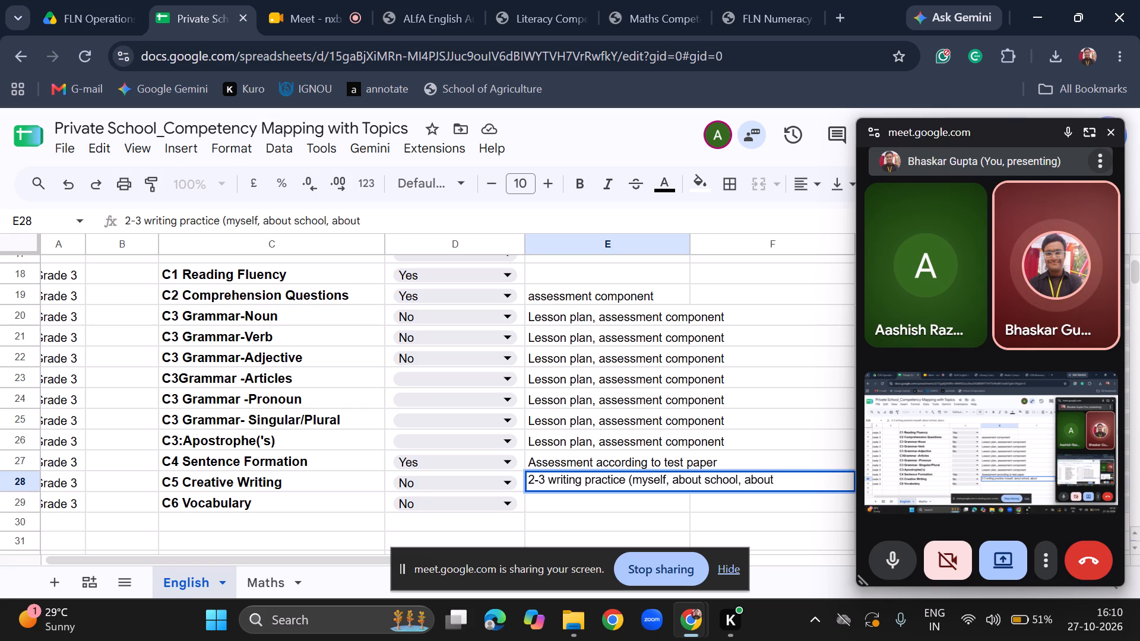
pyautogui.write('pet')
pyautogui.press('.')
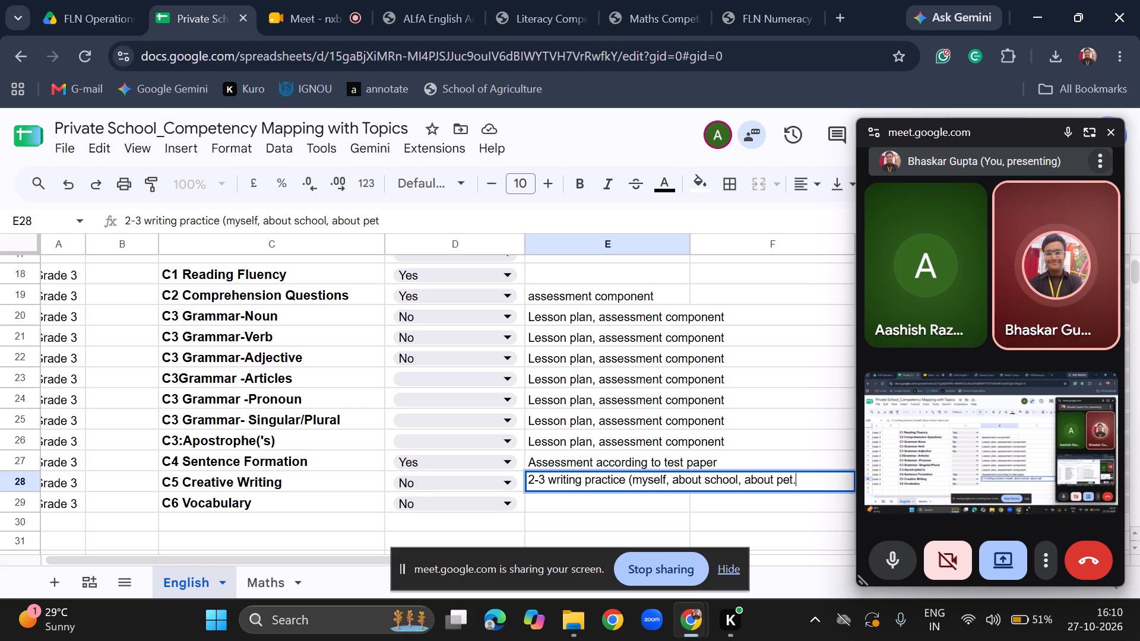
pyautogui.press('BackSpace')
pyautogui.write(', an')
pyautogui.press('BackSpace')
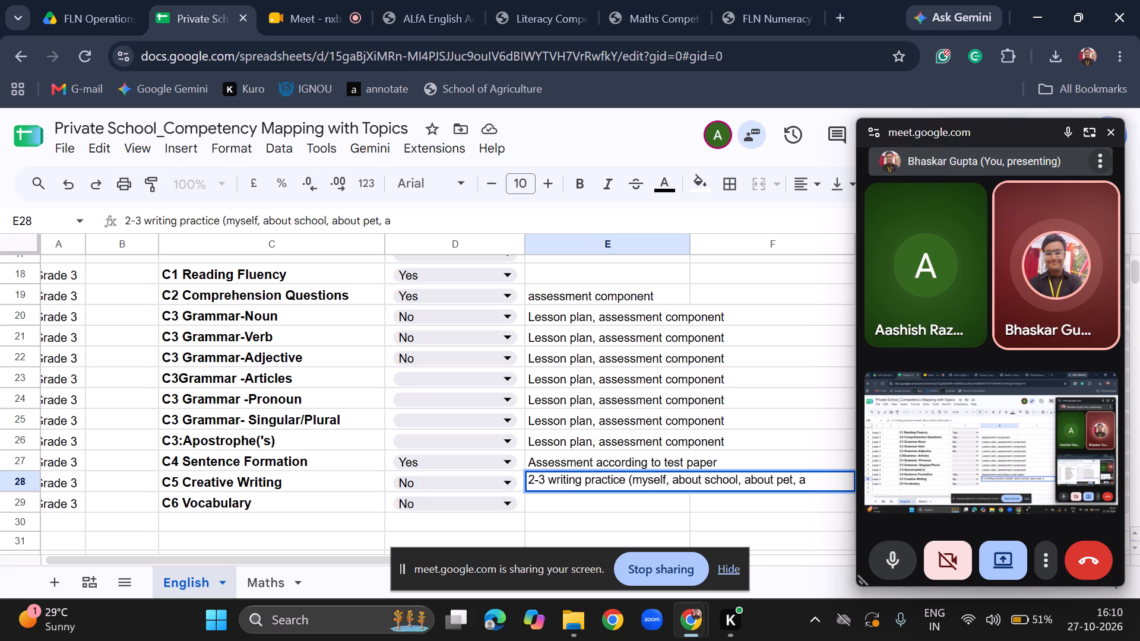
pyautogui.write('bout')
pyautogui.press('space')
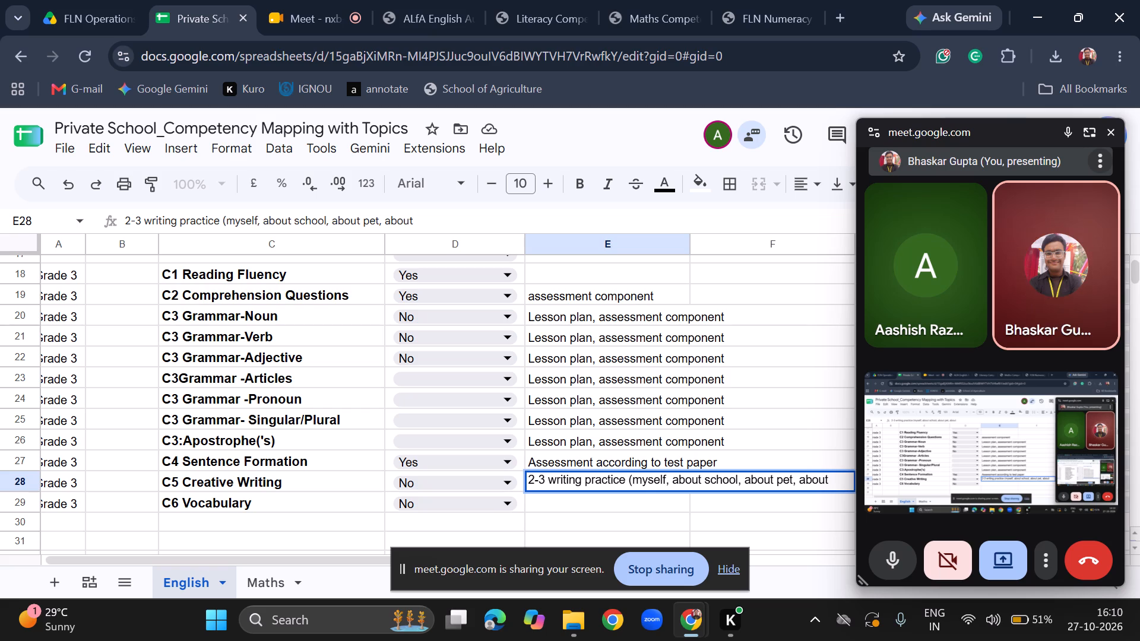
pyautogui.write('parent or a teacher')
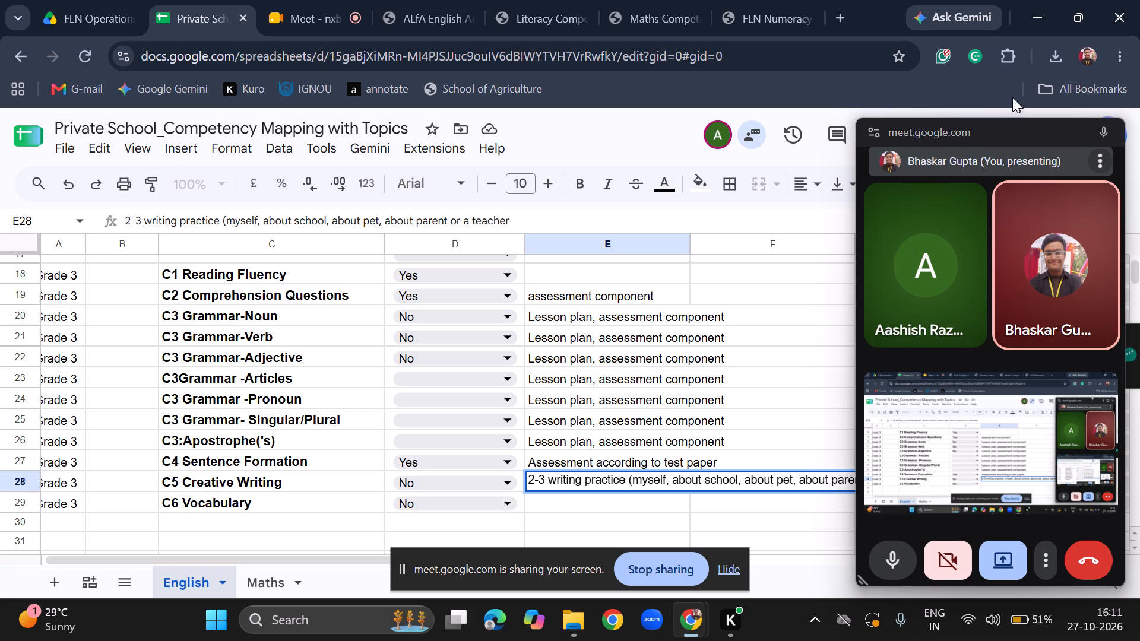
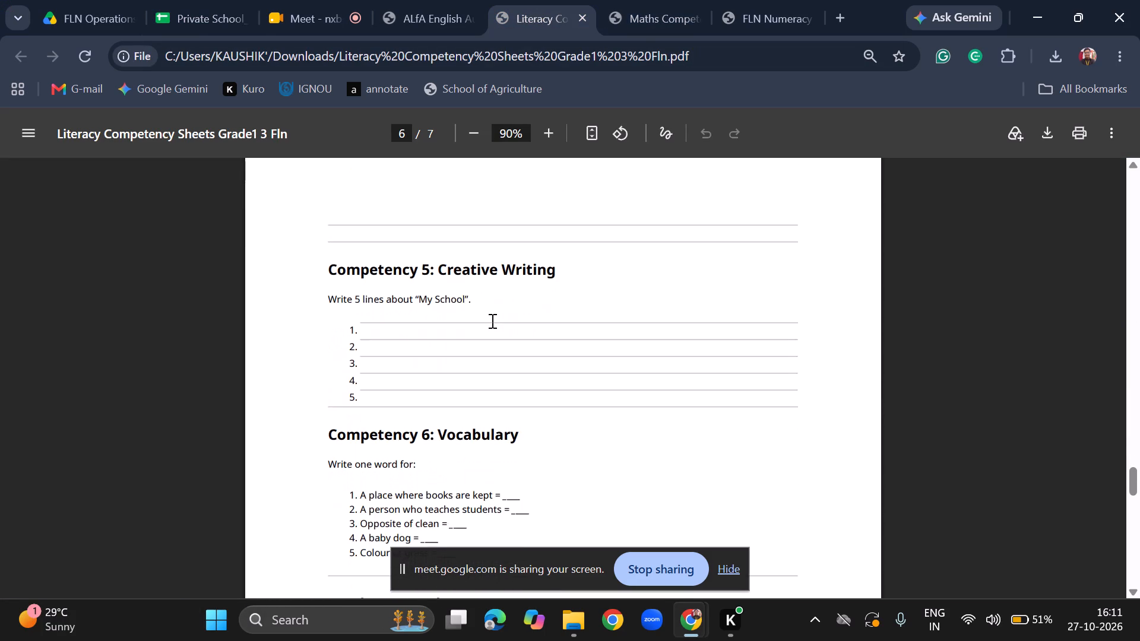
# Read the Grade 3 Competency 6: Vocabulary exercise in the literacy competency sheets PDF.
pyautogui.scroll(-2, 491, 320)
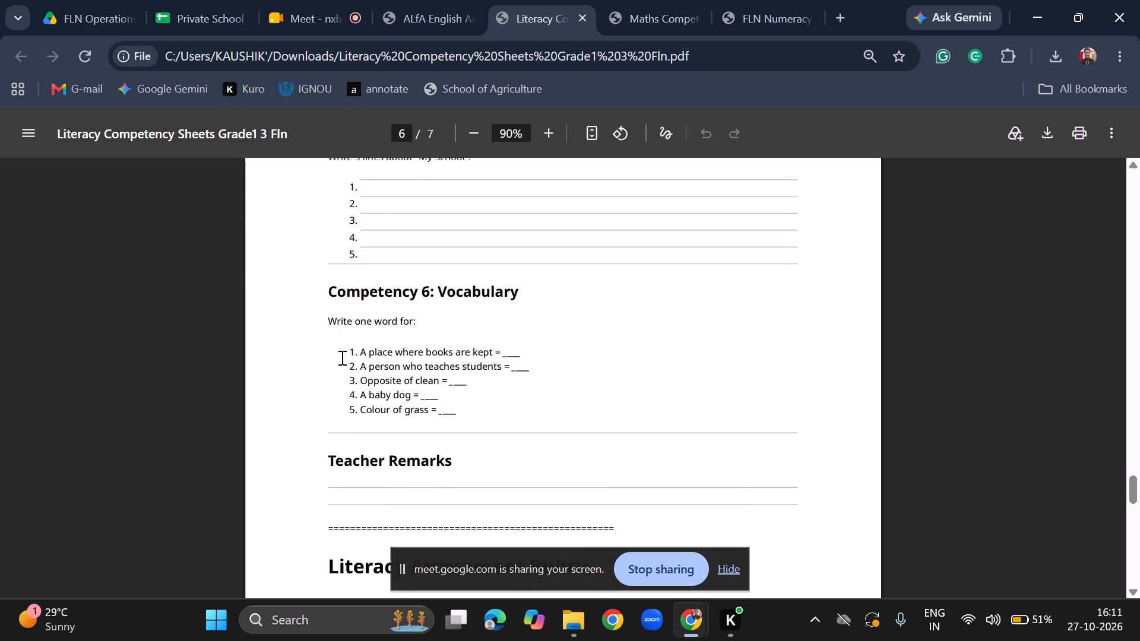
pyautogui.moveTo(352, 354); pyautogui.dragTo(471, 399)
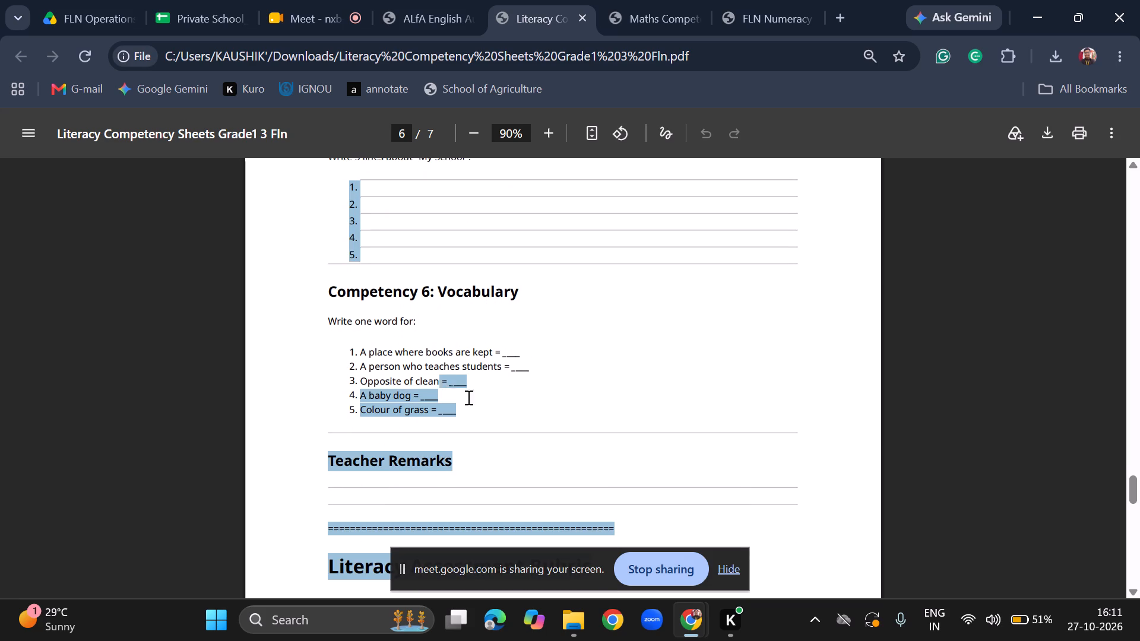
pyautogui.moveTo(471, 399); pyautogui.dragTo(477, 402)
pyautogui.click(479, 414)
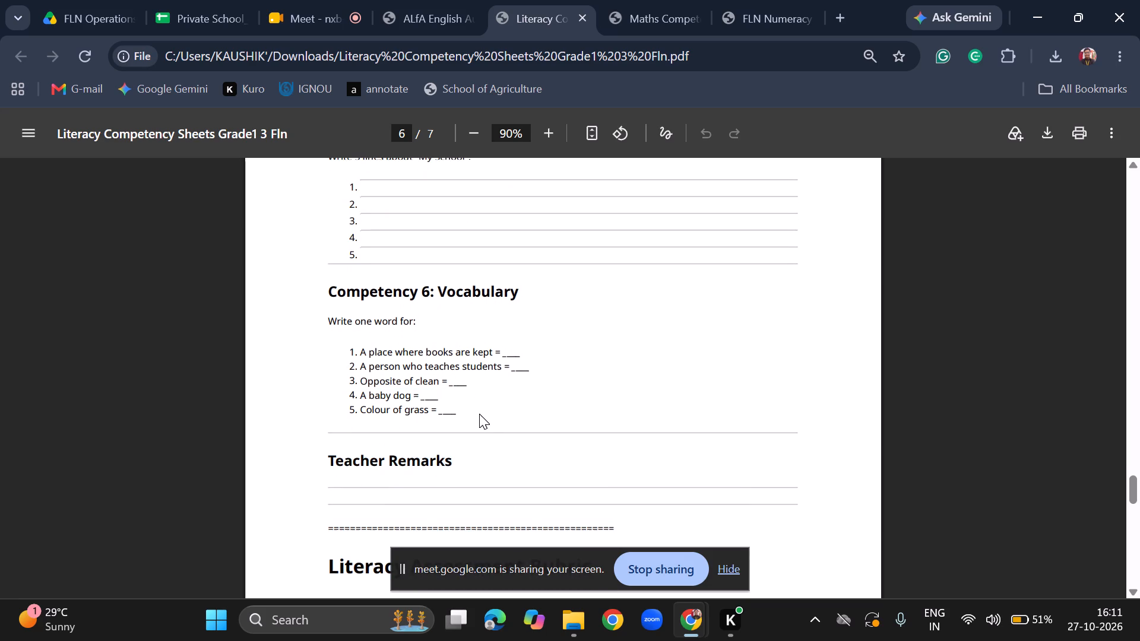
pyautogui.moveTo(479, 414); pyautogui.dragTo(332, 364)
pyautogui.moveTo(332, 364); pyautogui.dragTo(331, 367)
# Beside Grade 3 C6 Vocabulary in the English competency mapping, enter the comment "Assessment component".
pyautogui.click(186, 5)
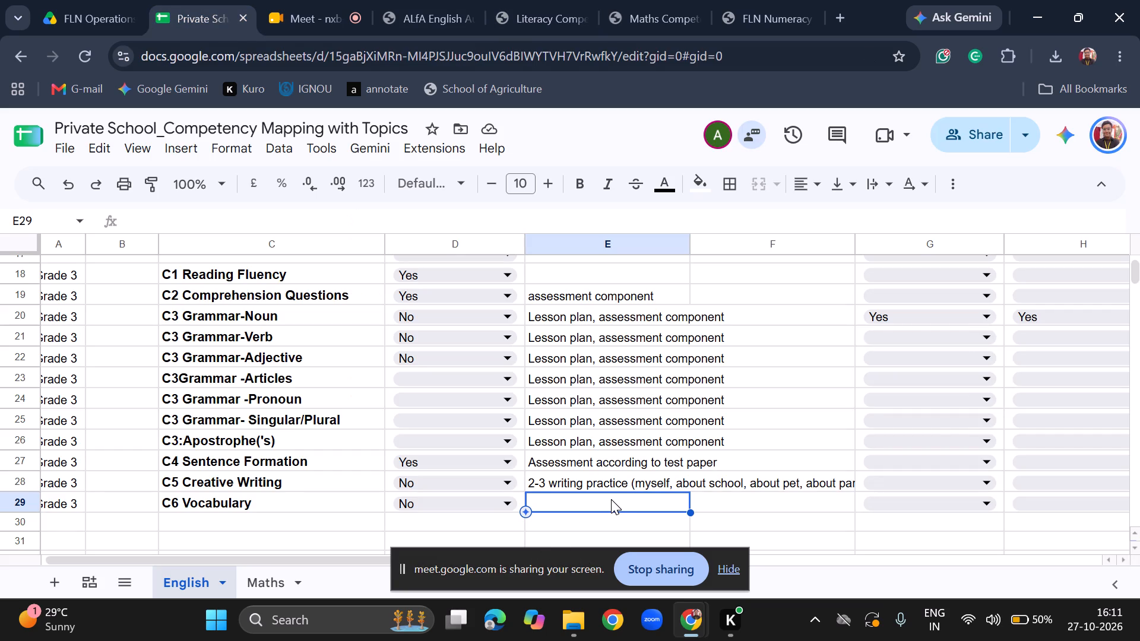
pyautogui.write('ssessment component')
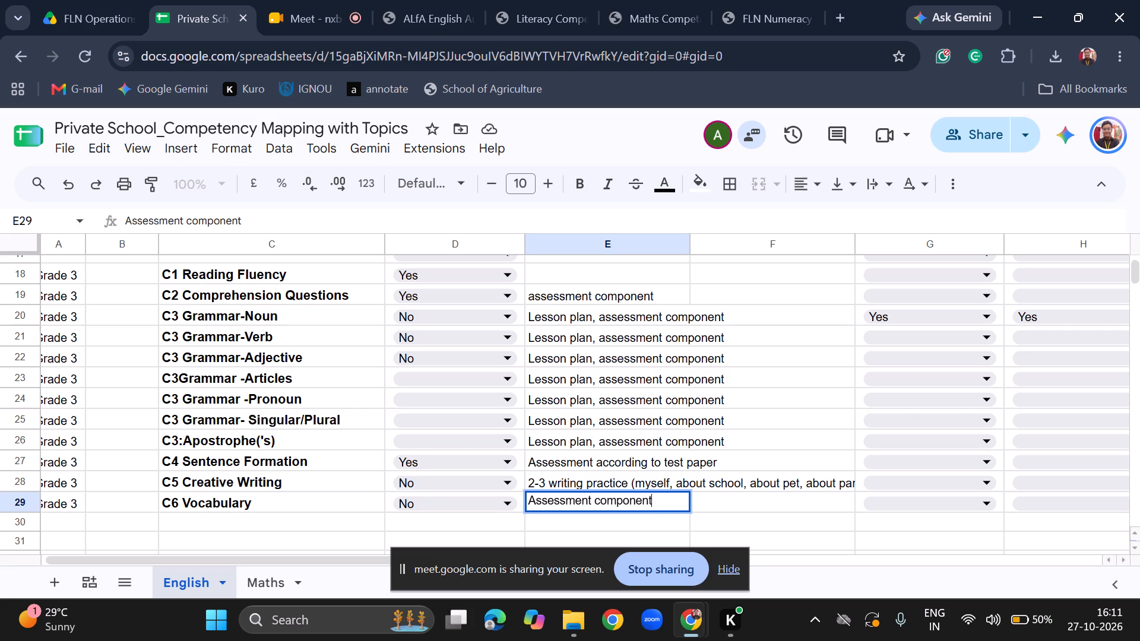
pyautogui.click(787, 372)
# Review the Grade 1 to Grade 3 competencies with their statuses and comments in the English competency mapping.
pyautogui.scroll(2, 787, 372)
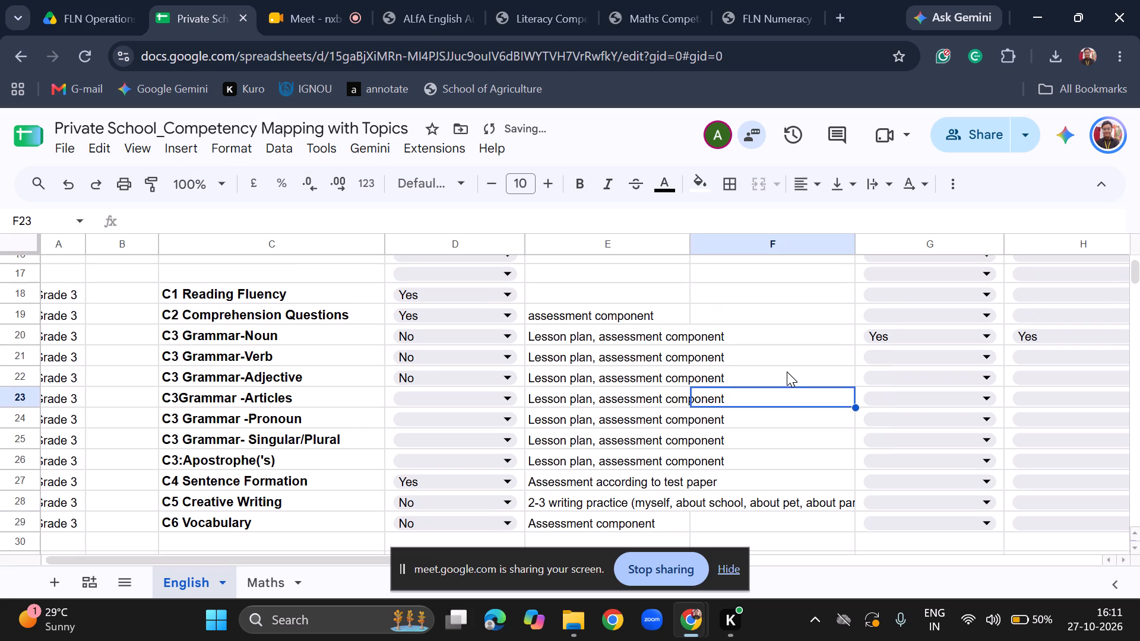
pyautogui.scroll(4, 787, 372)
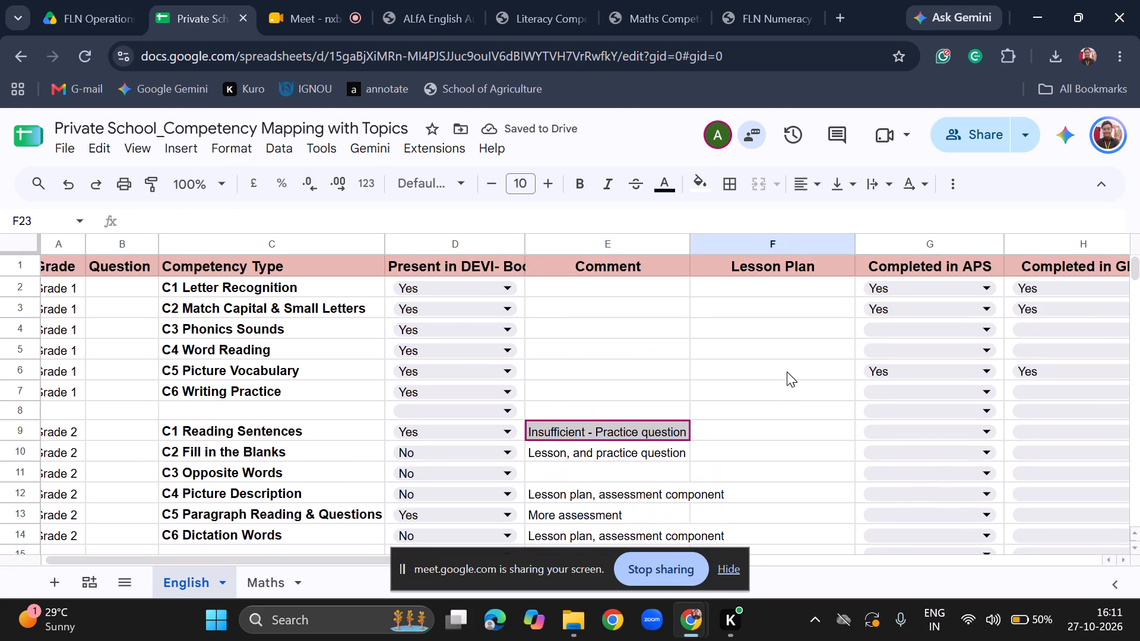
pyautogui.scroll(1, 787, 372)
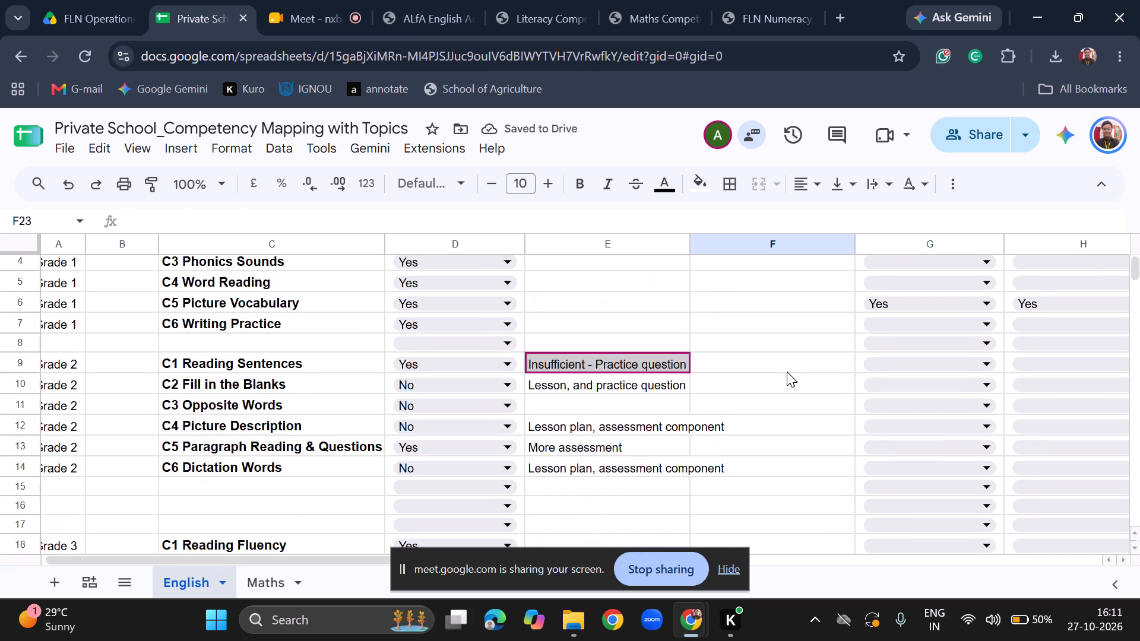
pyautogui.scroll(1, 787, 372)
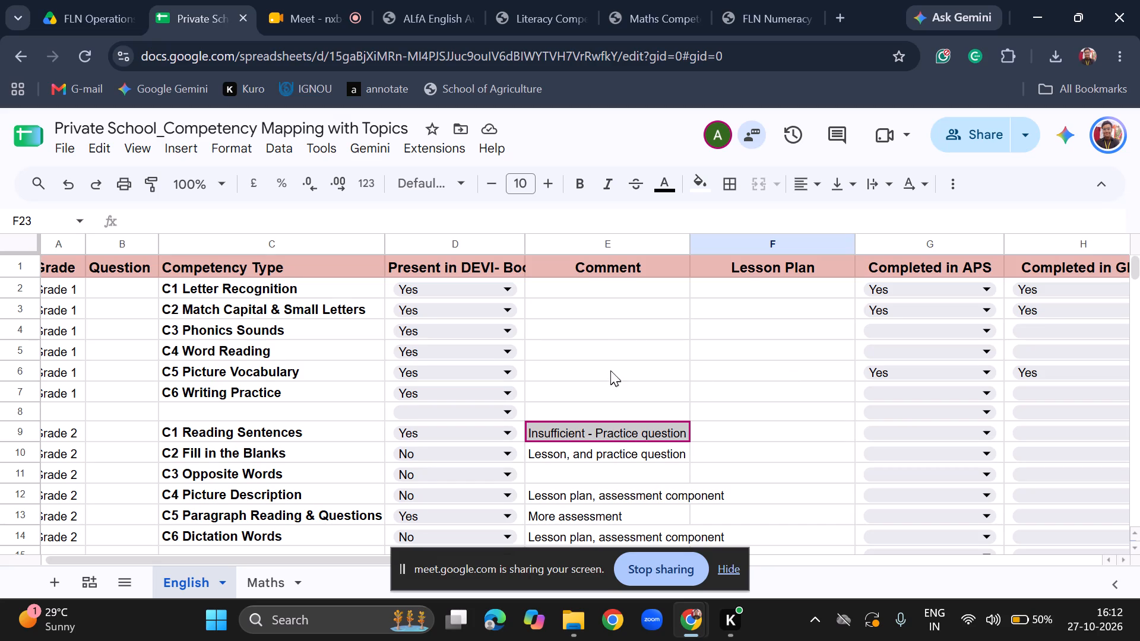
pyautogui.click(306, 400)
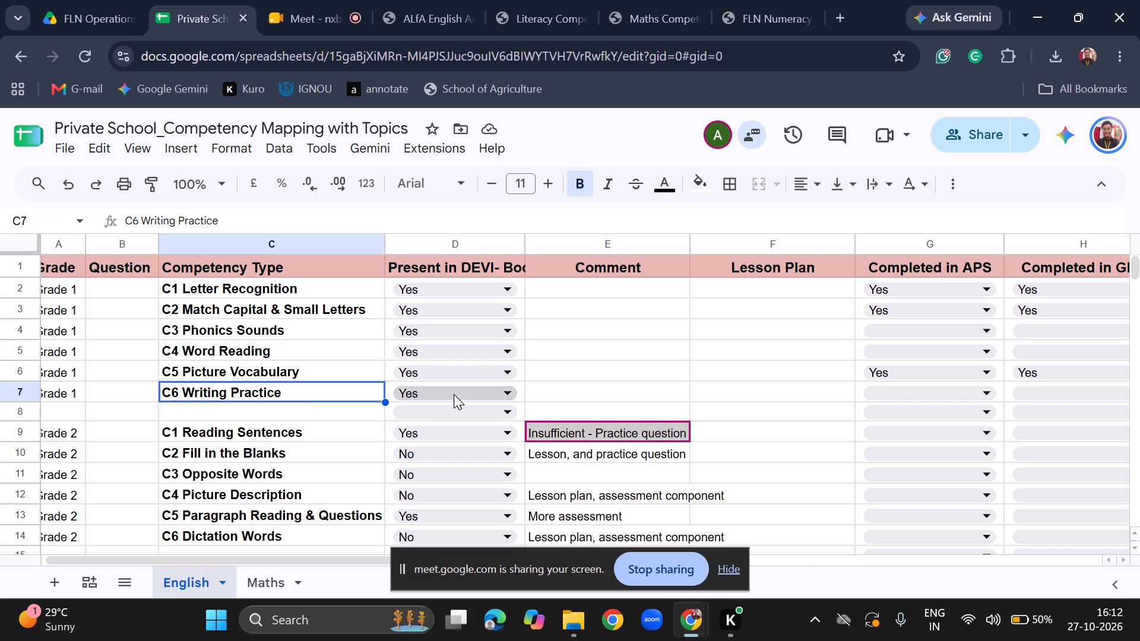
pyautogui.scroll(-3, 441, 400)
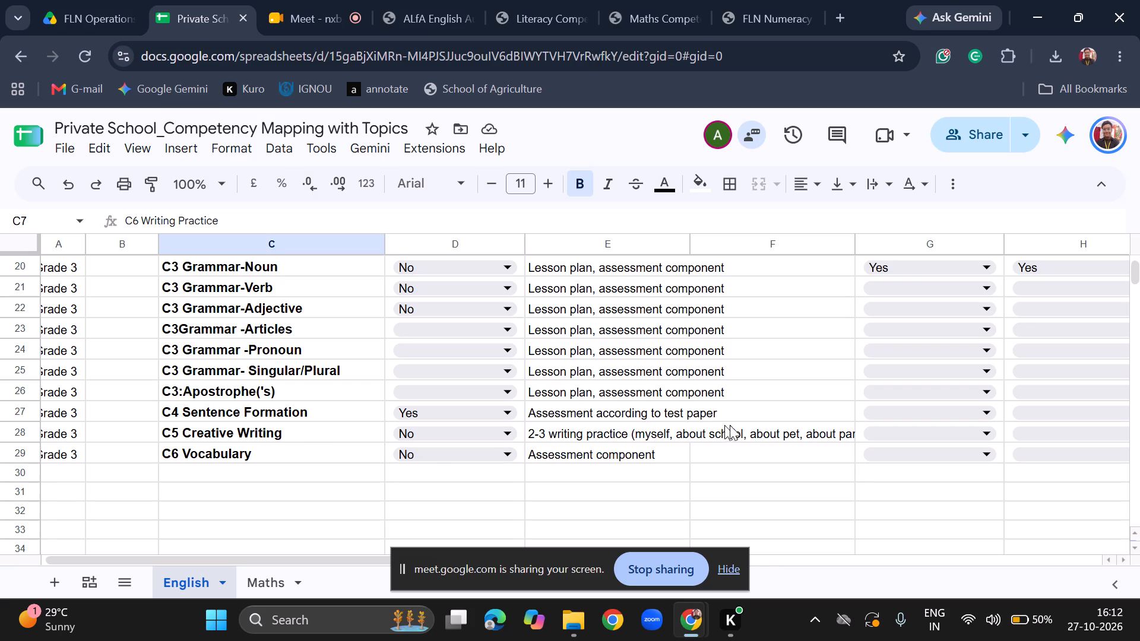
pyautogui.scroll(1, 429, 420)
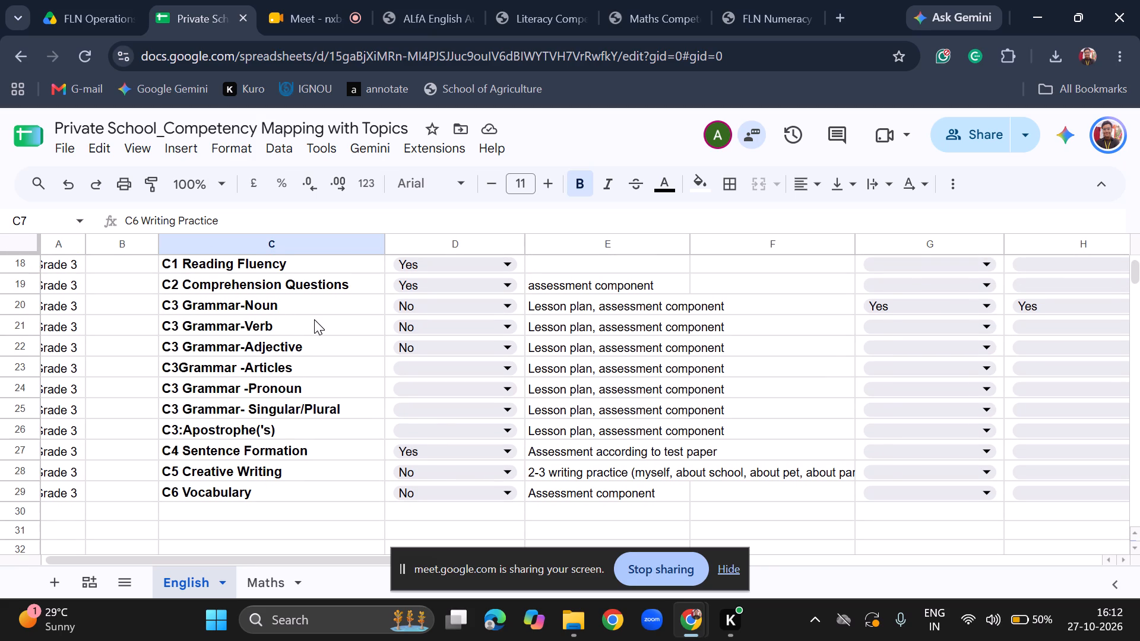
pyautogui.scroll(2, 314, 319)
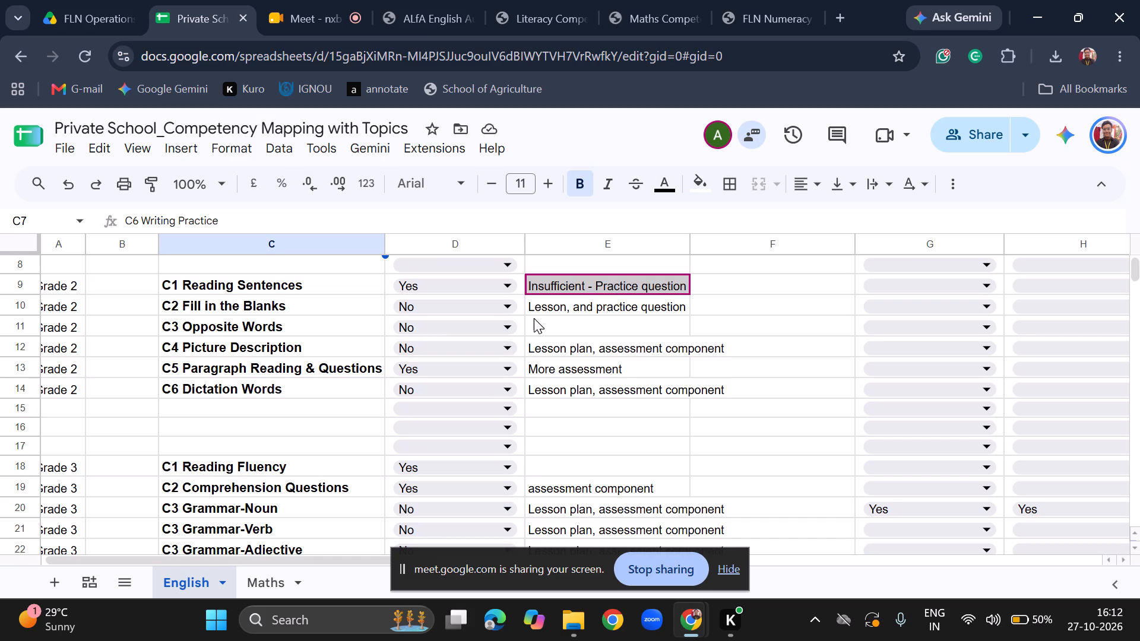
pyautogui.click(593, 329)
pyautogui.scroll(2, 593, 329)
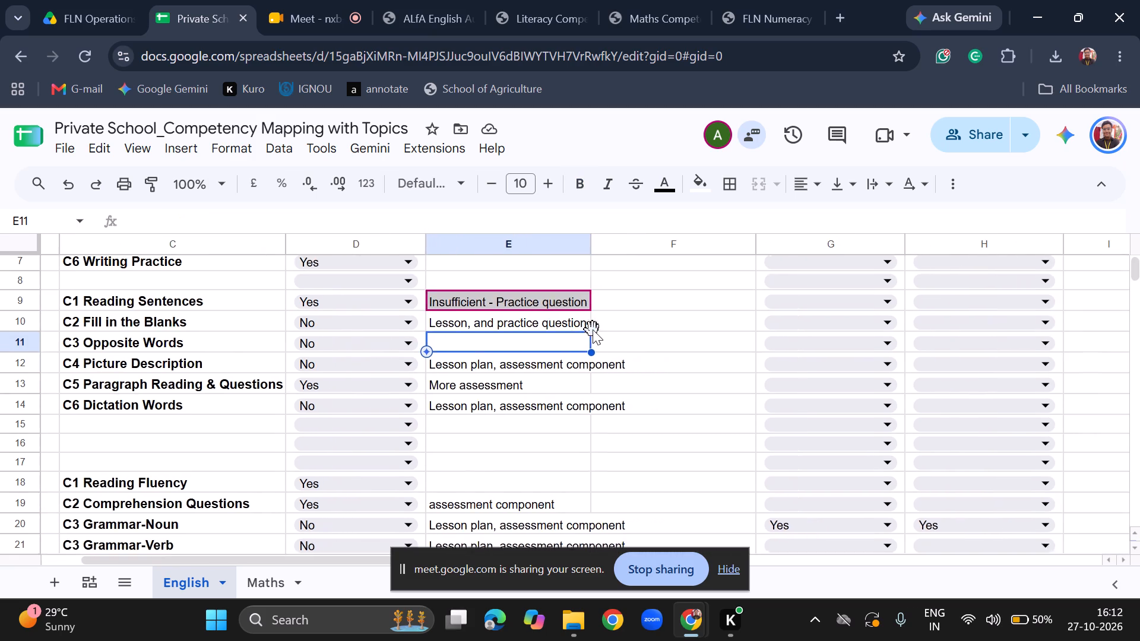
pyautogui.scroll(3, 593, 329)
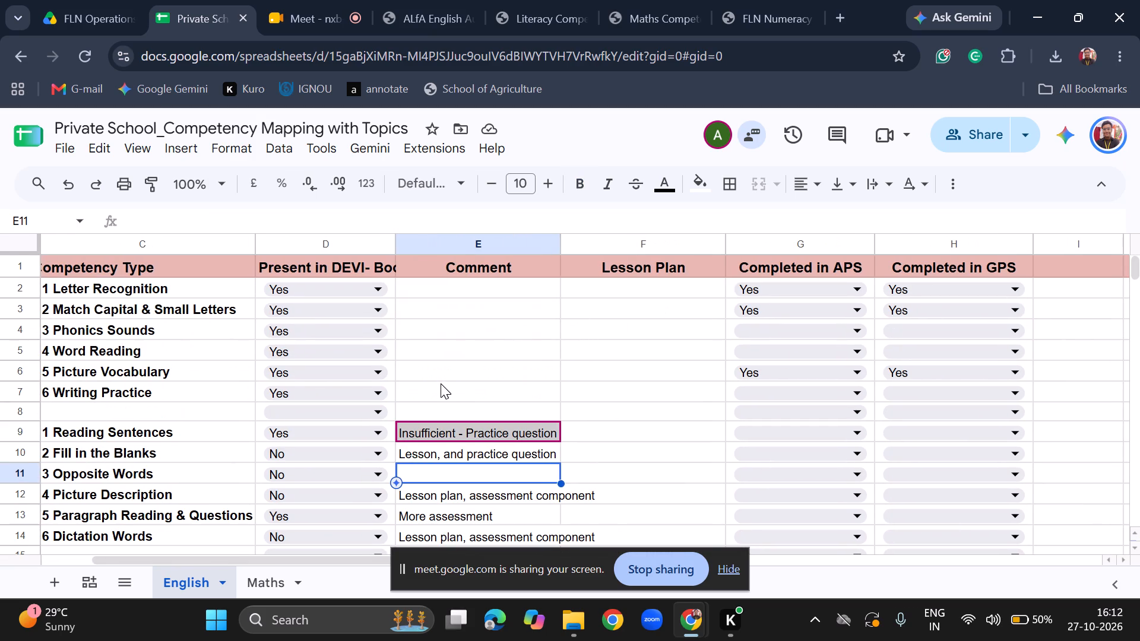
# Set Completed in APS and Completed in GPS to No for Grade 1 C3 Phonics Sounds and C4 Word Reading.
pyautogui.hscroll(4, 441, 383)
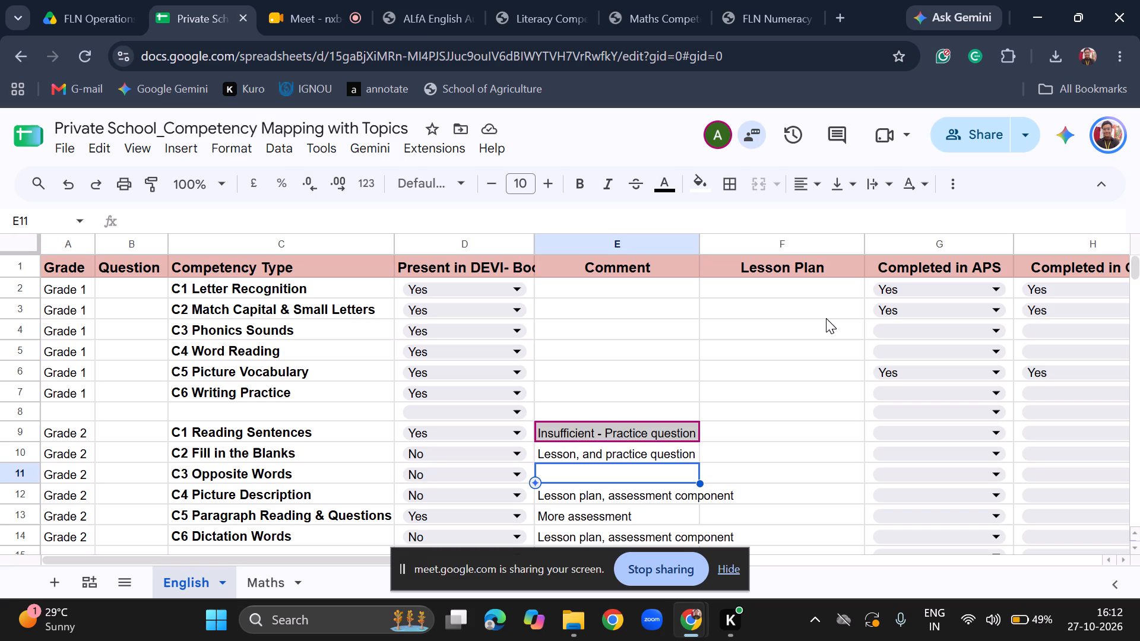
pyautogui.hscroll(-1, 905, 300)
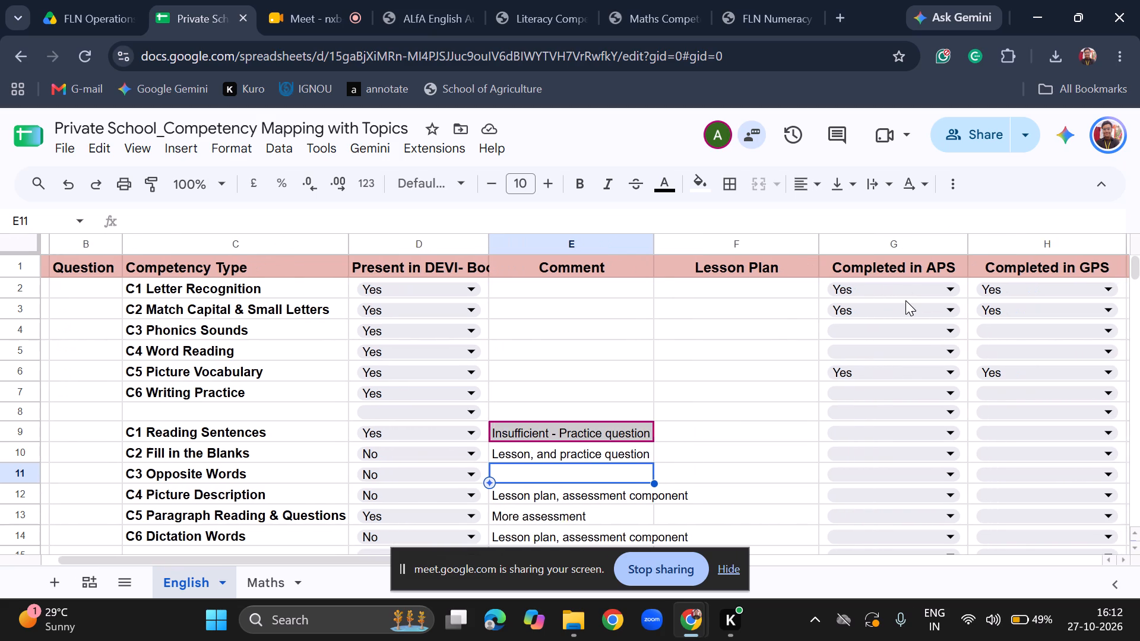
pyautogui.hscroll(-1, 905, 300)
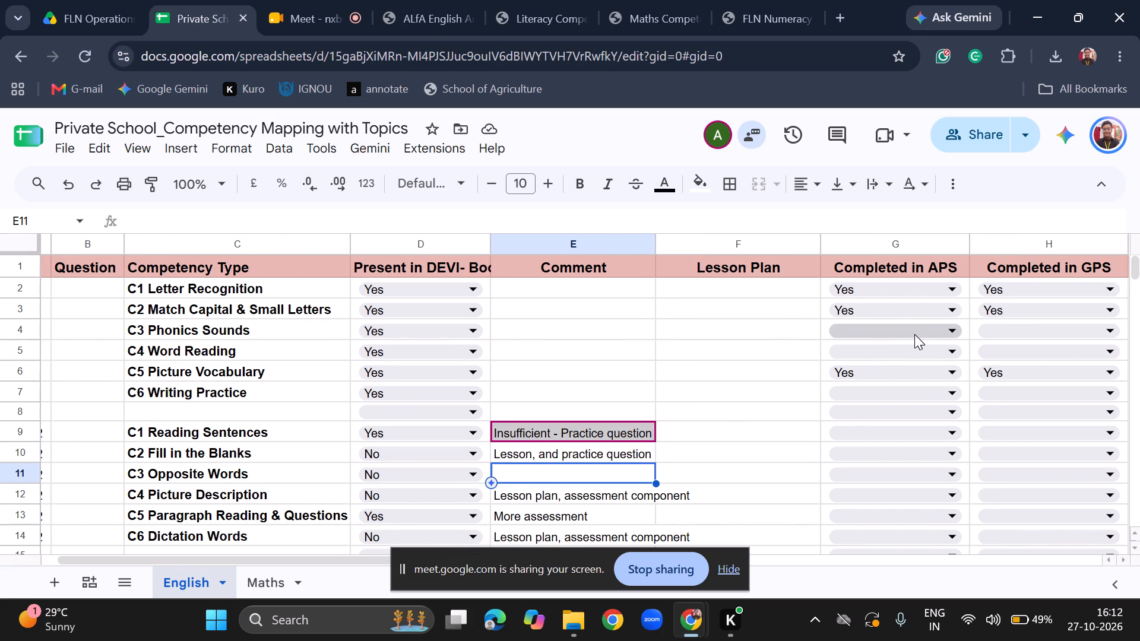
pyautogui.click(946, 336)
pyautogui.click(867, 389)
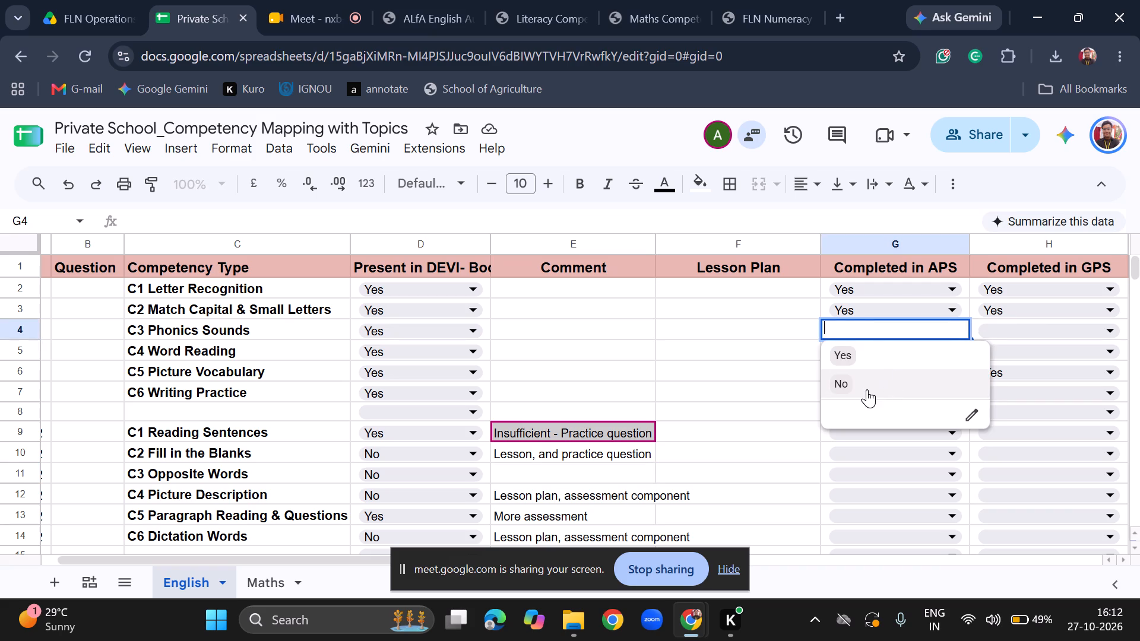
pyautogui.click(1072, 335)
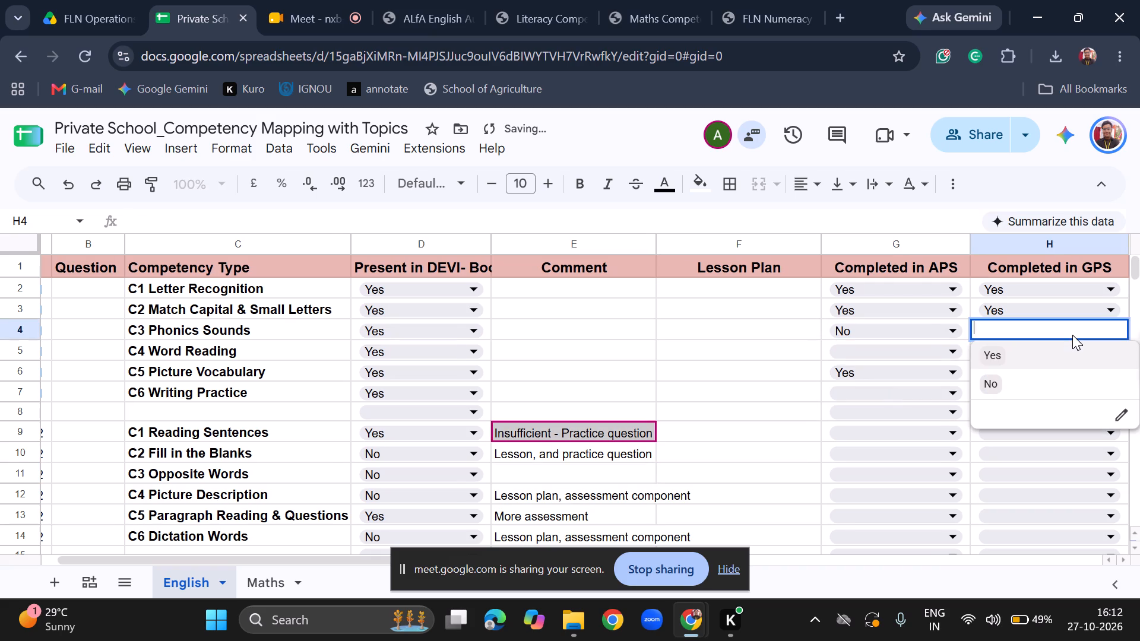
pyautogui.click(1028, 386)
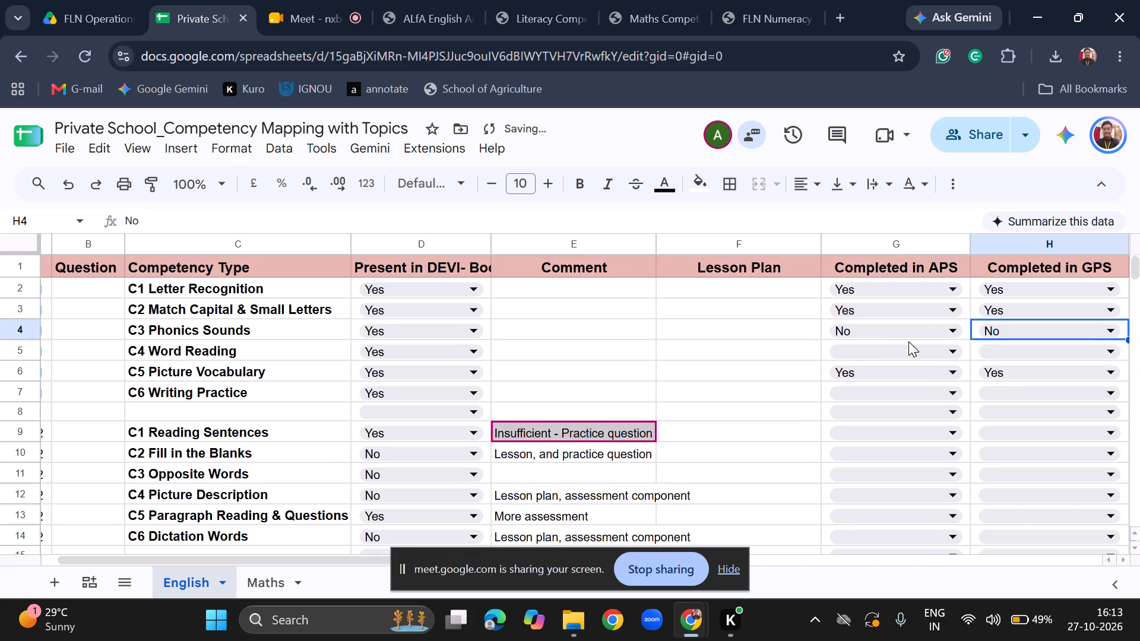
pyautogui.click(844, 352)
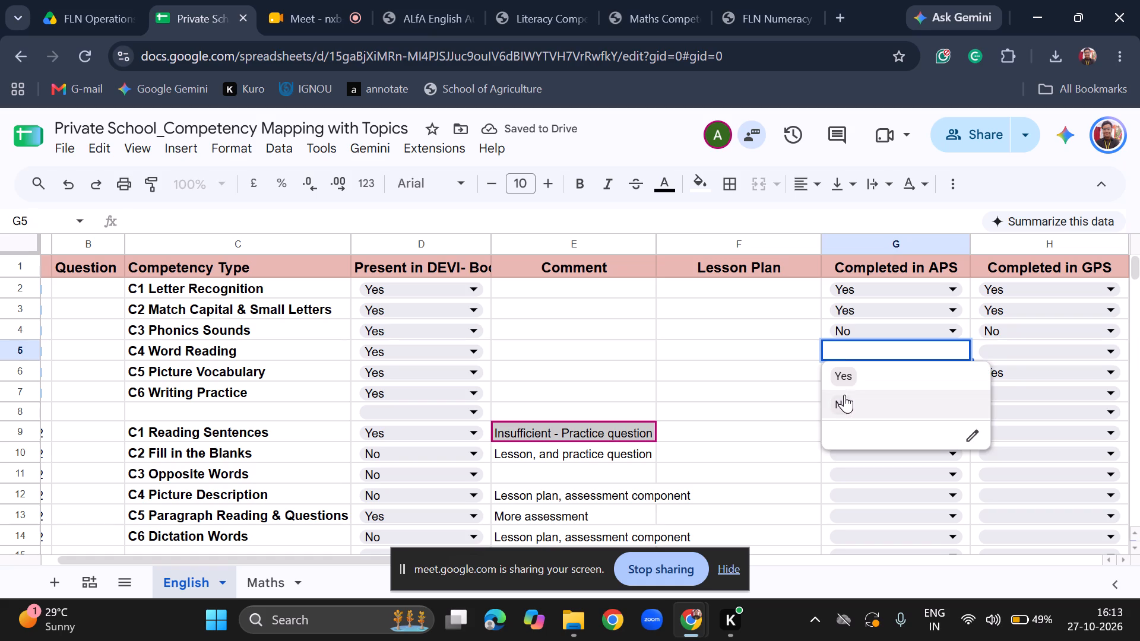
pyautogui.click(849, 401)
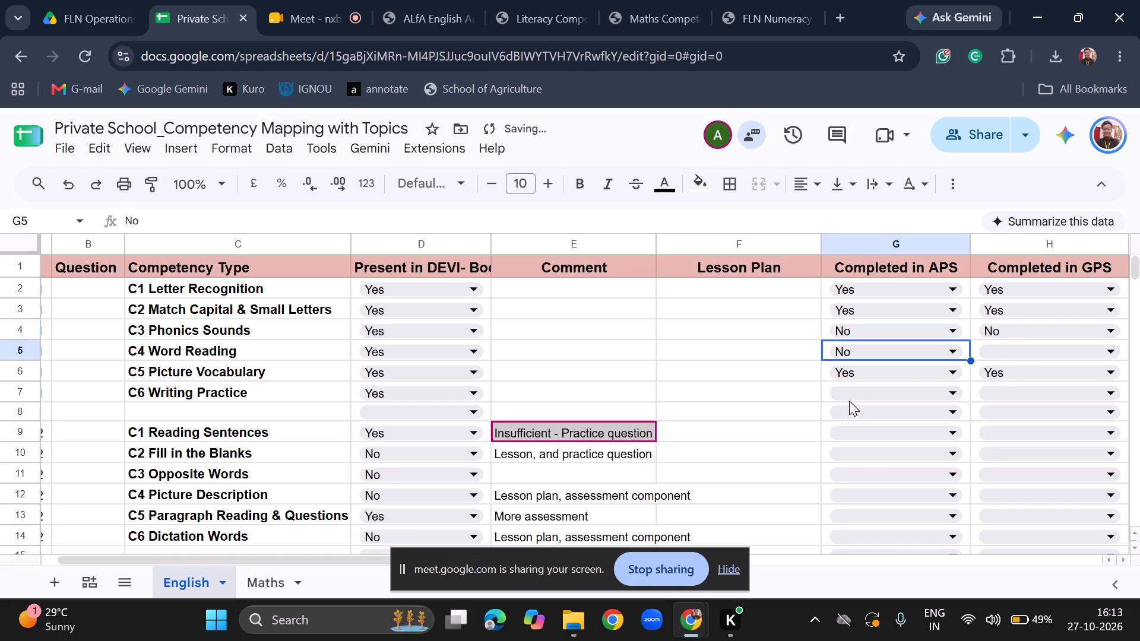
pyautogui.click(1019, 354)
pyautogui.click(995, 415)
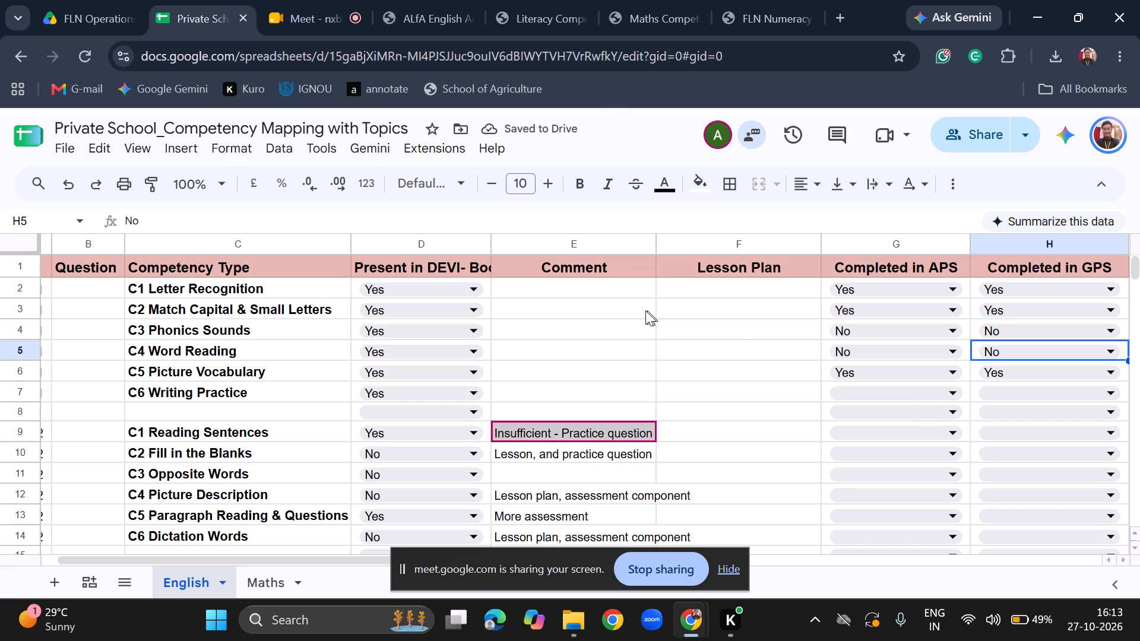
# Look through the Grade 1 exercises in the literacy competency sheets PDF, down to Competency 6: Writing Practice.
pyautogui.click(550, 14)
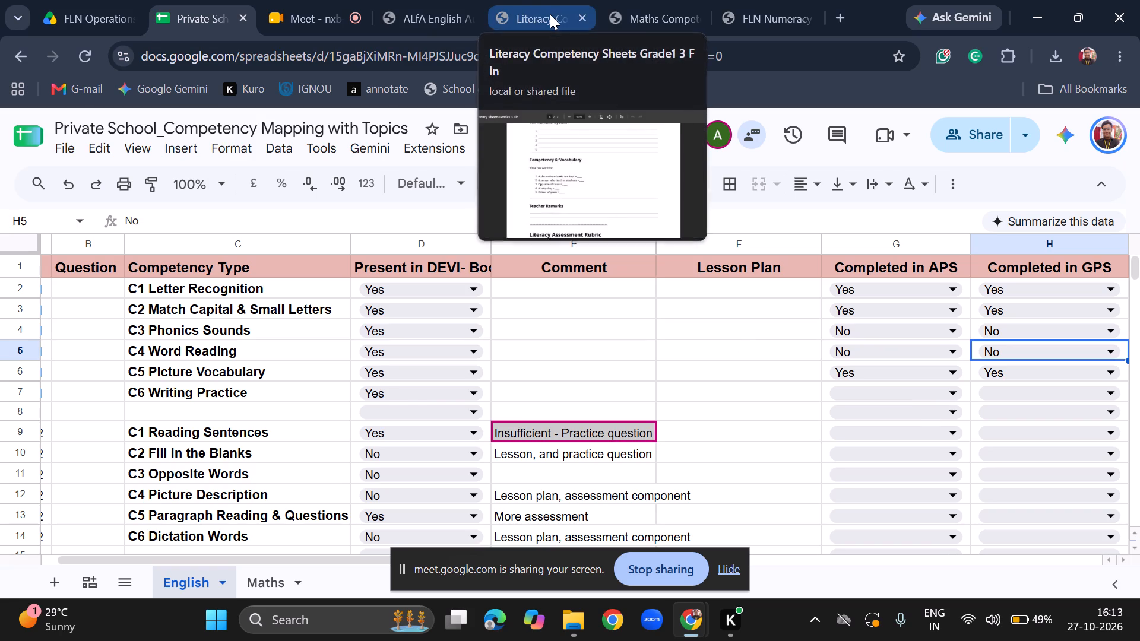
pyautogui.scroll(20, 439, 336)
pyautogui.scroll(1, 439, 336)
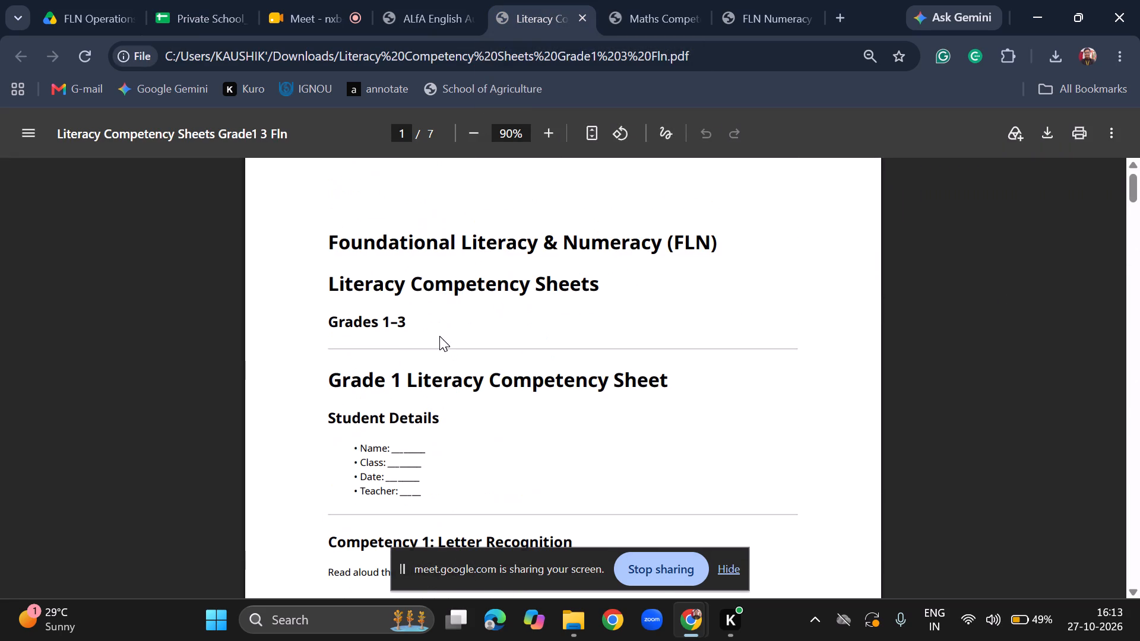
pyautogui.scroll(1, 439, 336)
pyautogui.scroll(-6, 439, 336)
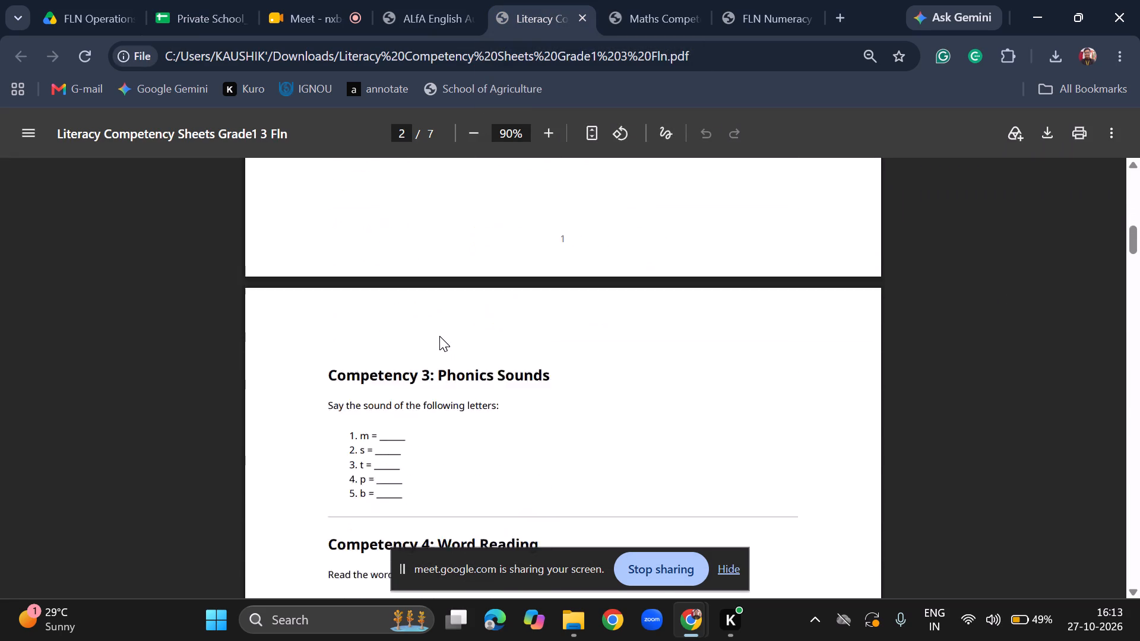
pyautogui.scroll(-4, 439, 336)
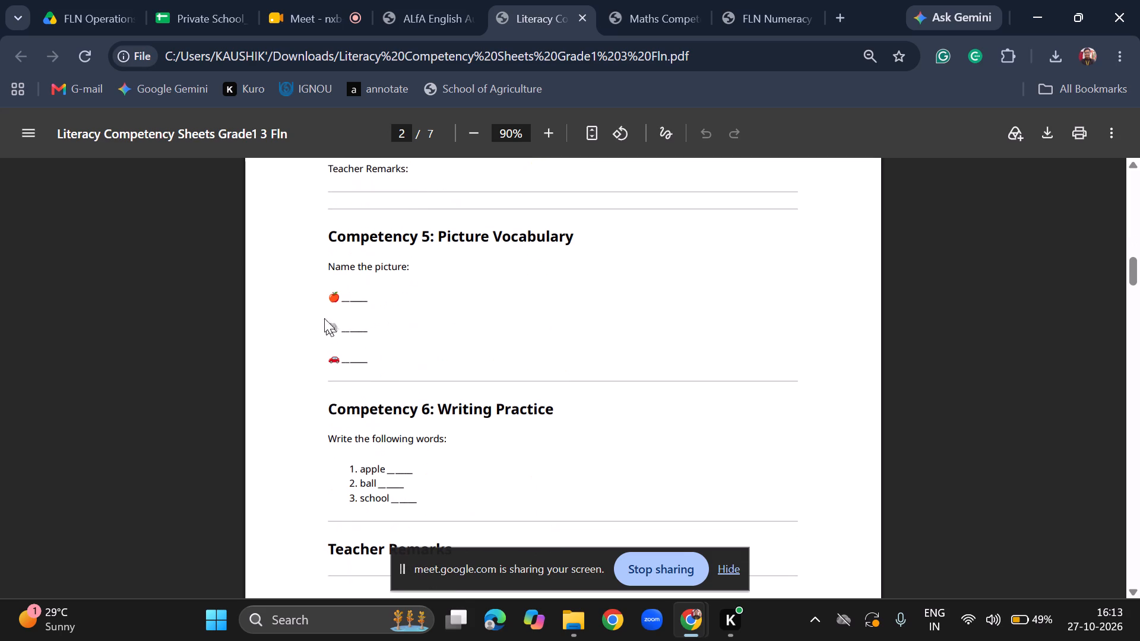
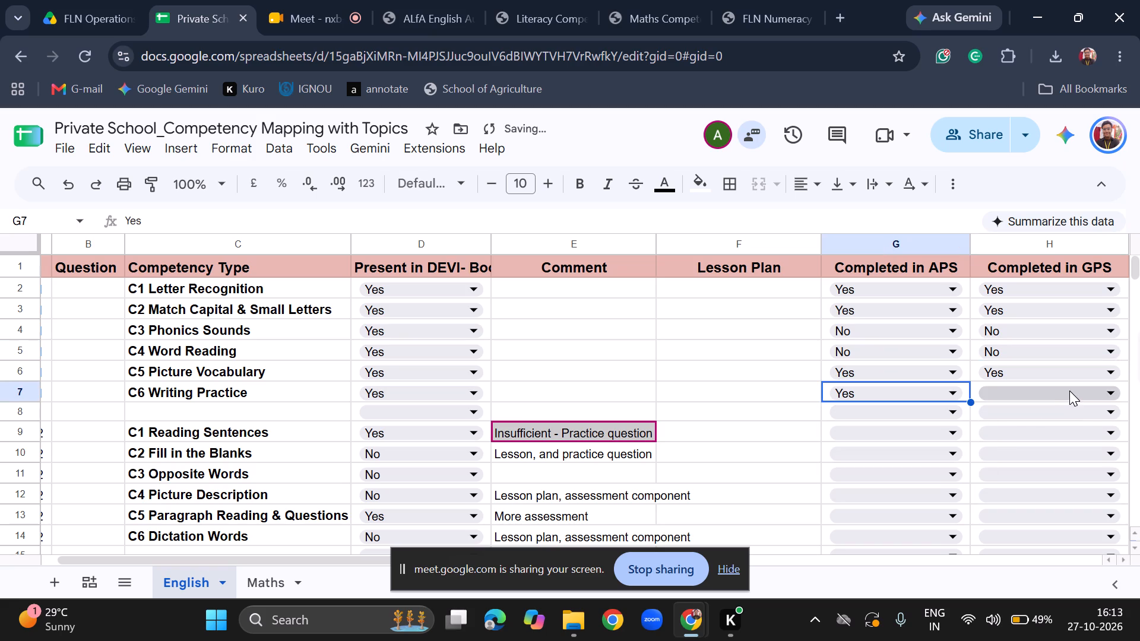
# Set Completed in GPS to Yes for Grade 1 C6 Writing Practice.
pyautogui.click(1069, 391)
pyautogui.click(997, 426)
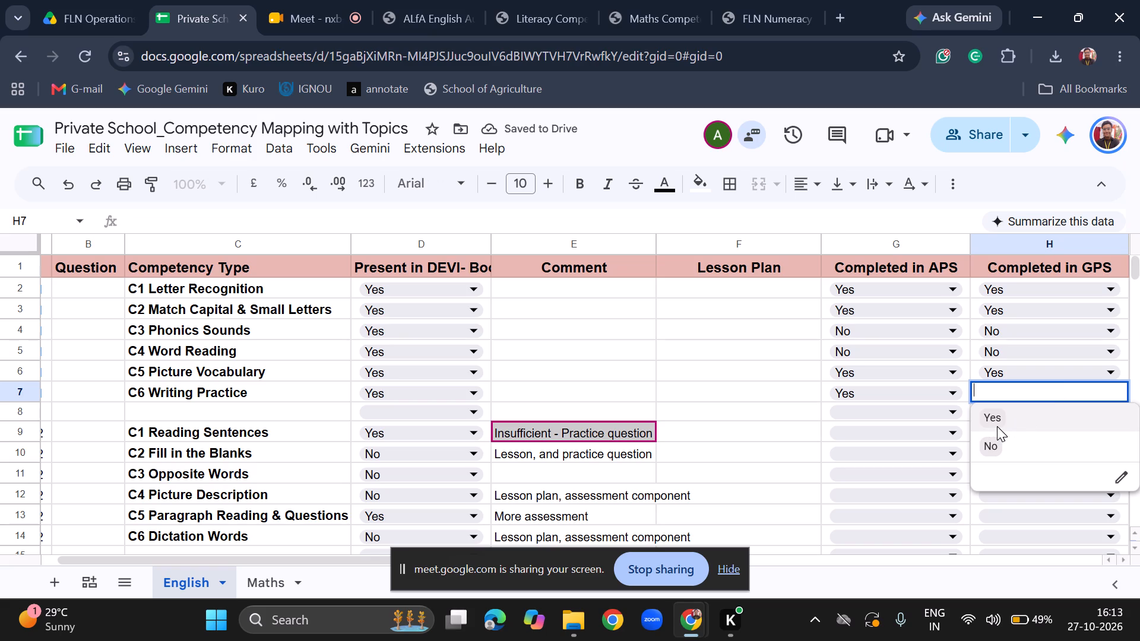
# Set Completed in APS and Completed in GPS to No for Grade 2 C1 Reading Sentences and C2 Fill in the Blanks.
pyautogui.scroll(-2, 892, 441)
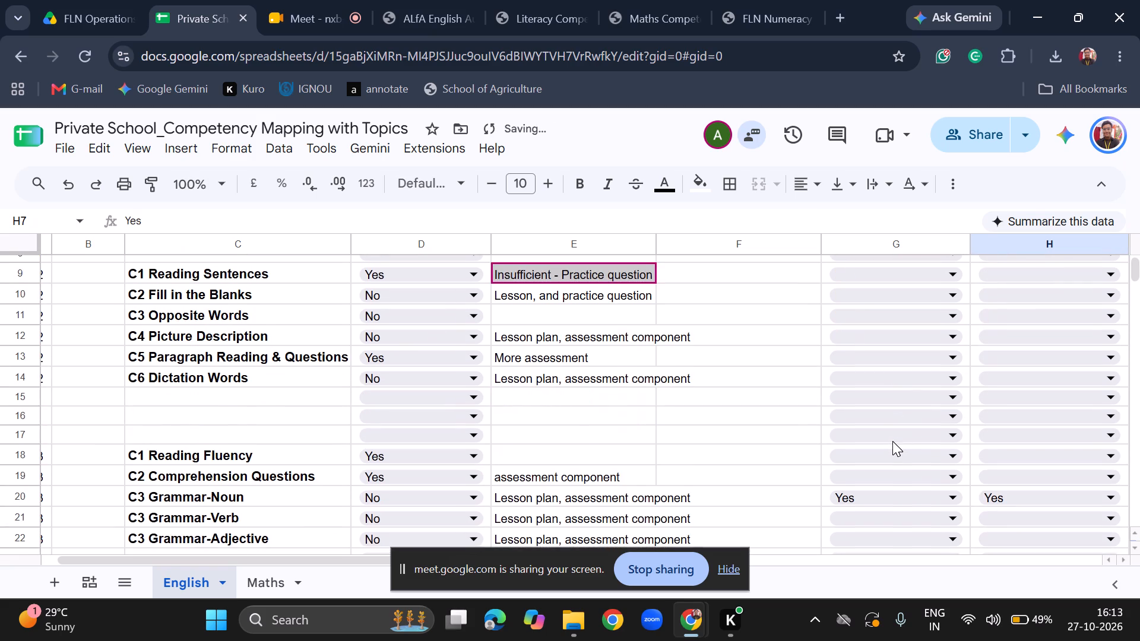
pyautogui.scroll(1, 892, 441)
pyautogui.hscroll(-1, 892, 441)
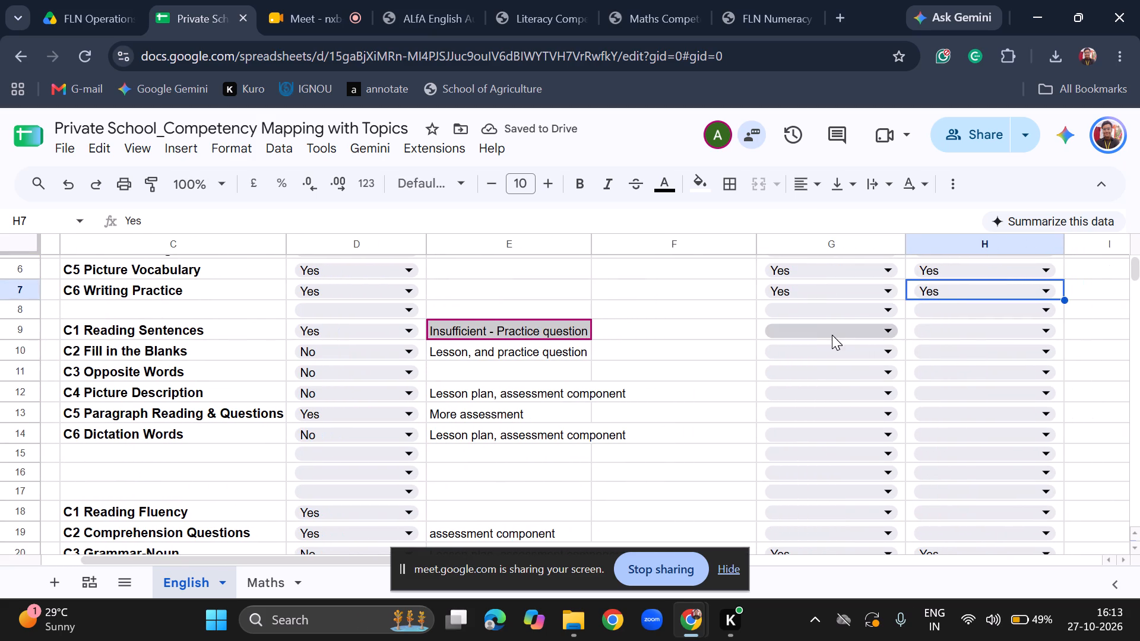
pyautogui.click(832, 335)
pyautogui.click(789, 352)
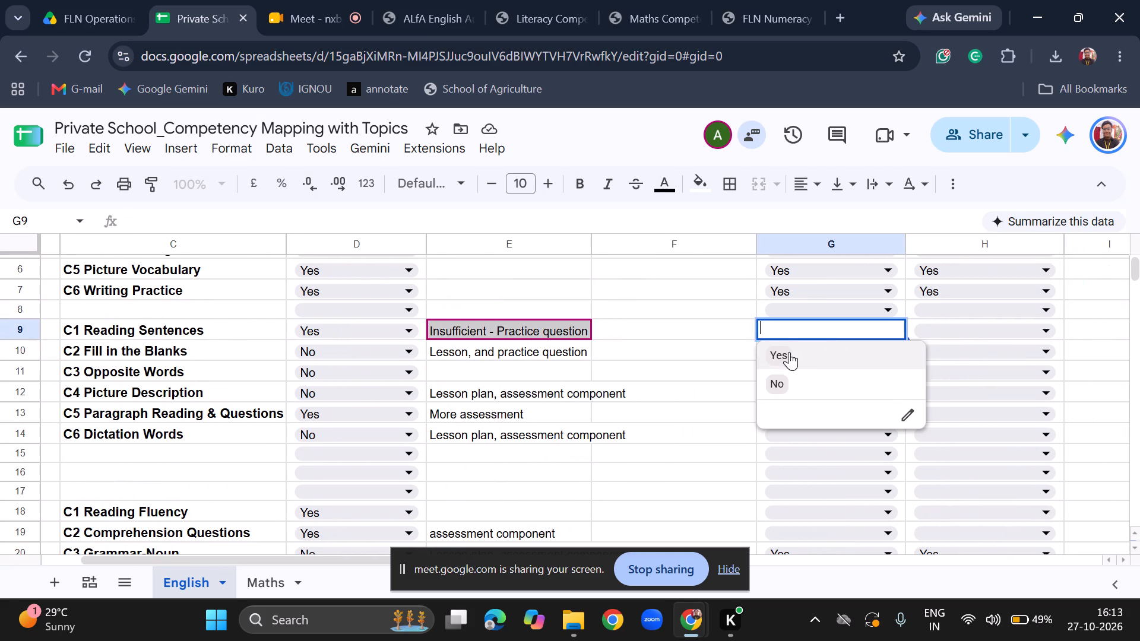
pyautogui.click(981, 334)
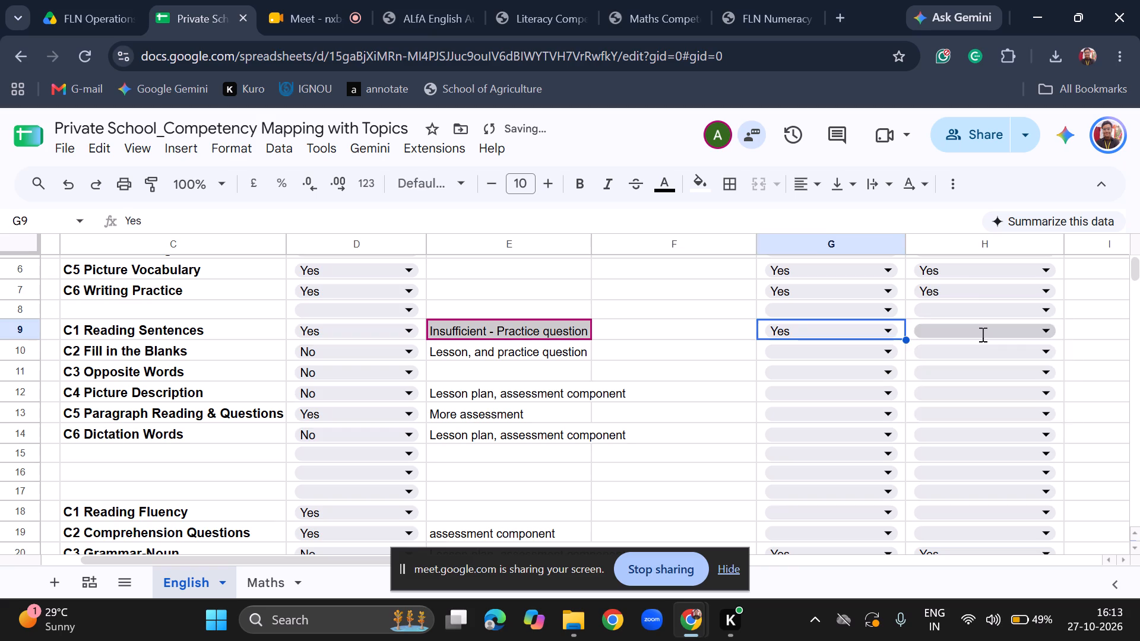
pyautogui.click(859, 336)
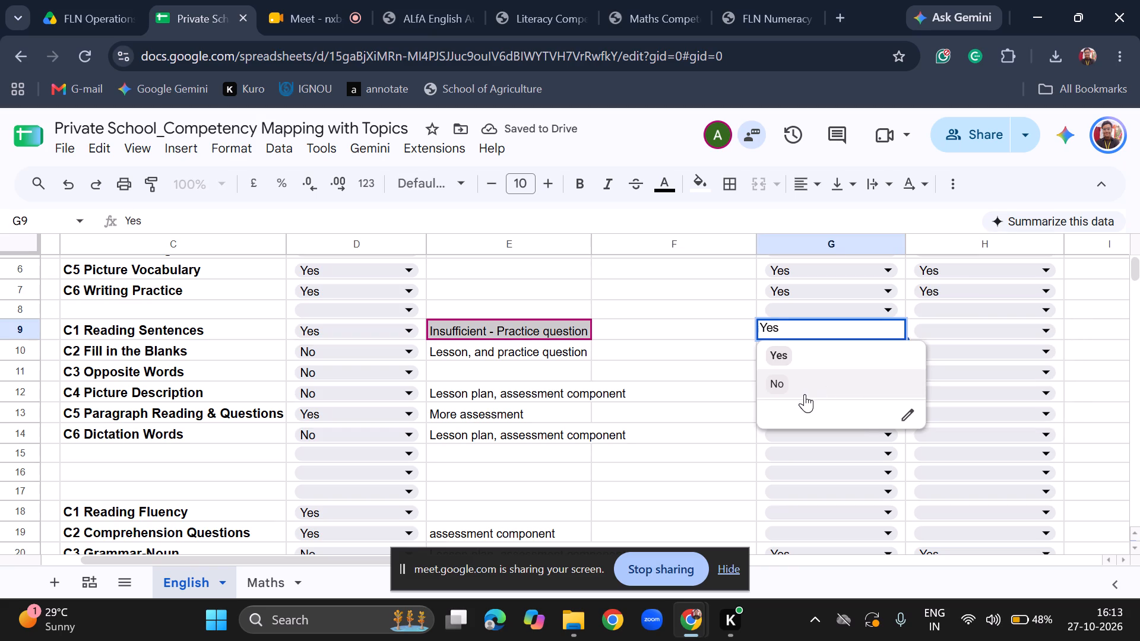
pyautogui.click(806, 392)
pyautogui.click(990, 331)
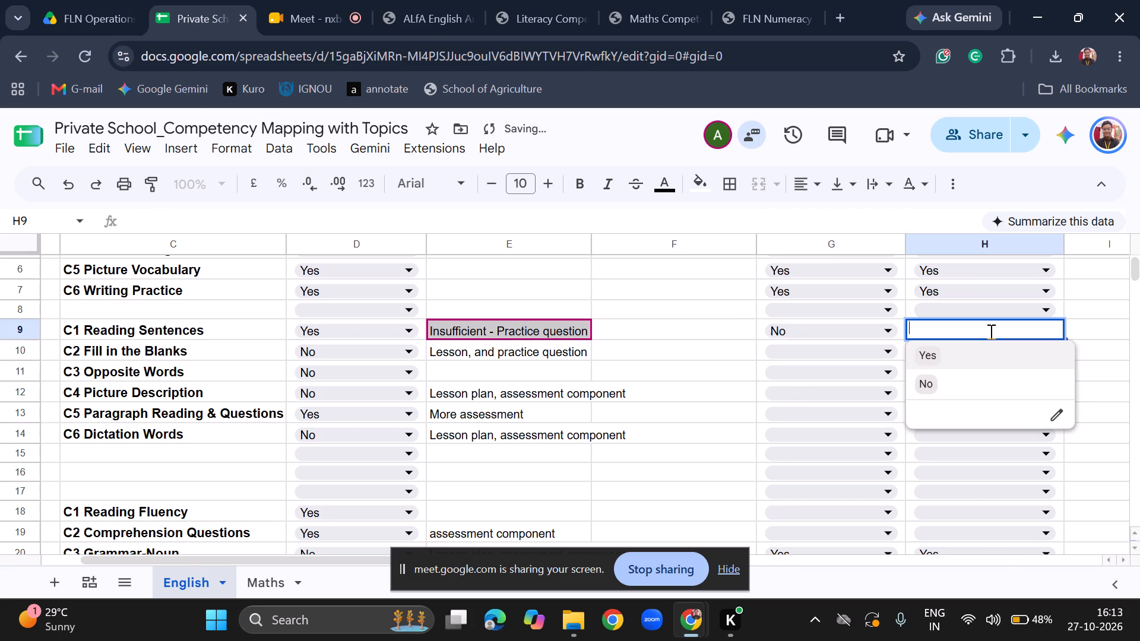
pyautogui.click(926, 385)
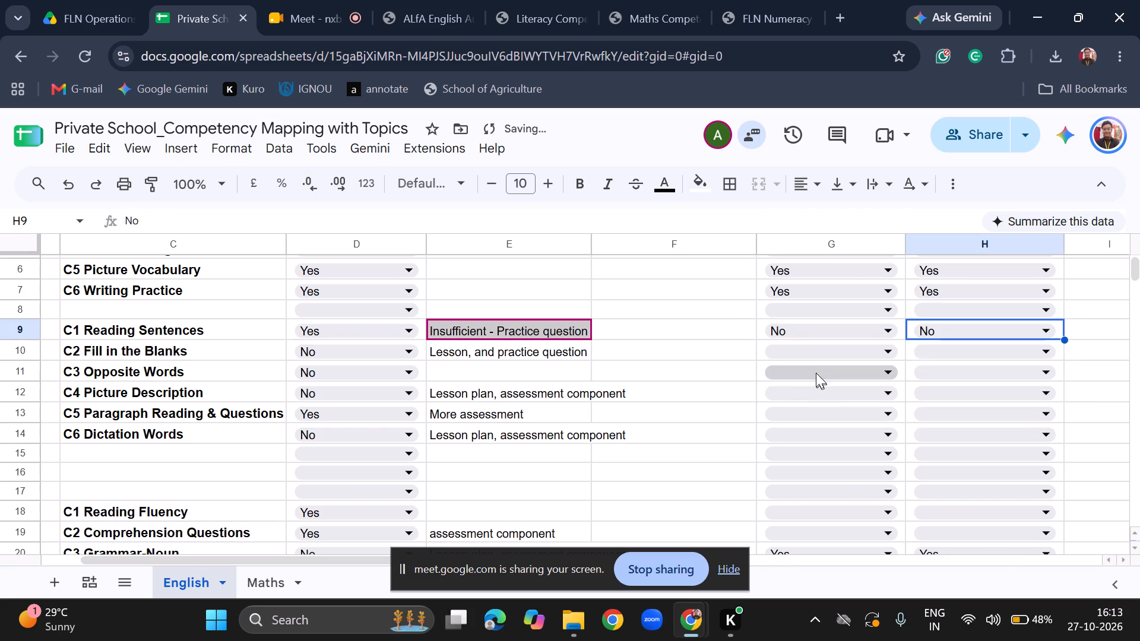
pyautogui.click(806, 351)
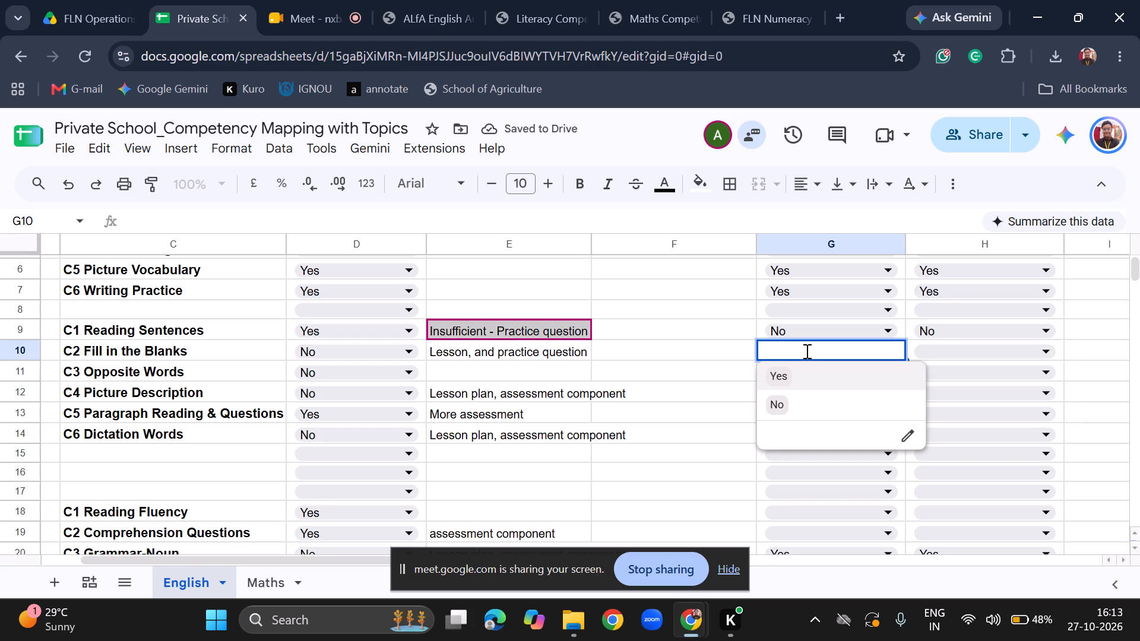
pyautogui.click(772, 398)
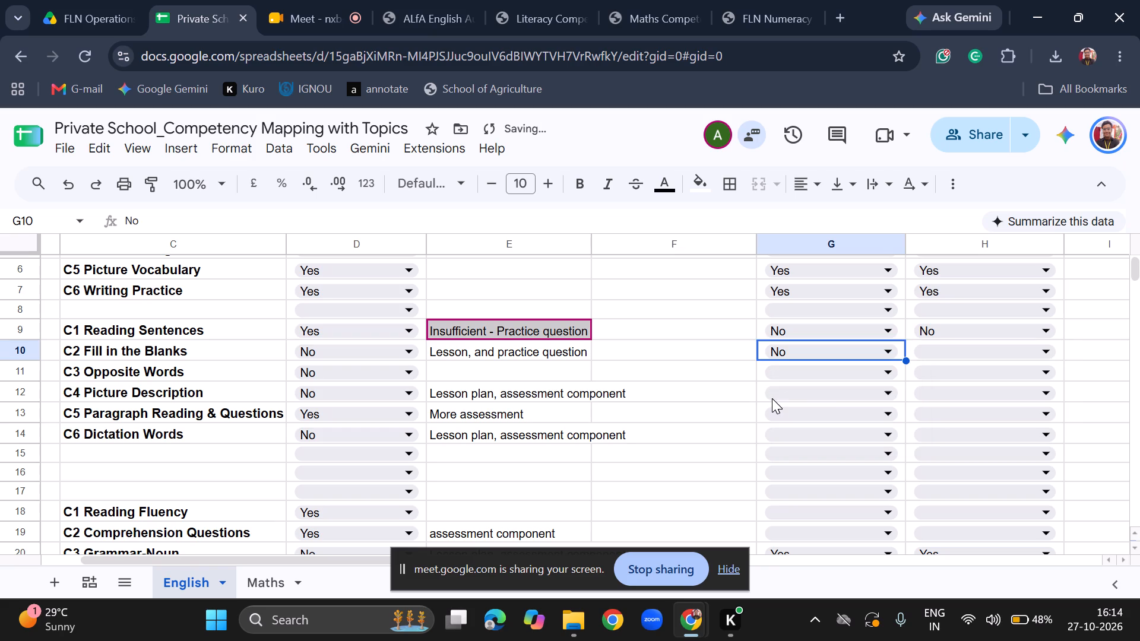
pyautogui.click(997, 351)
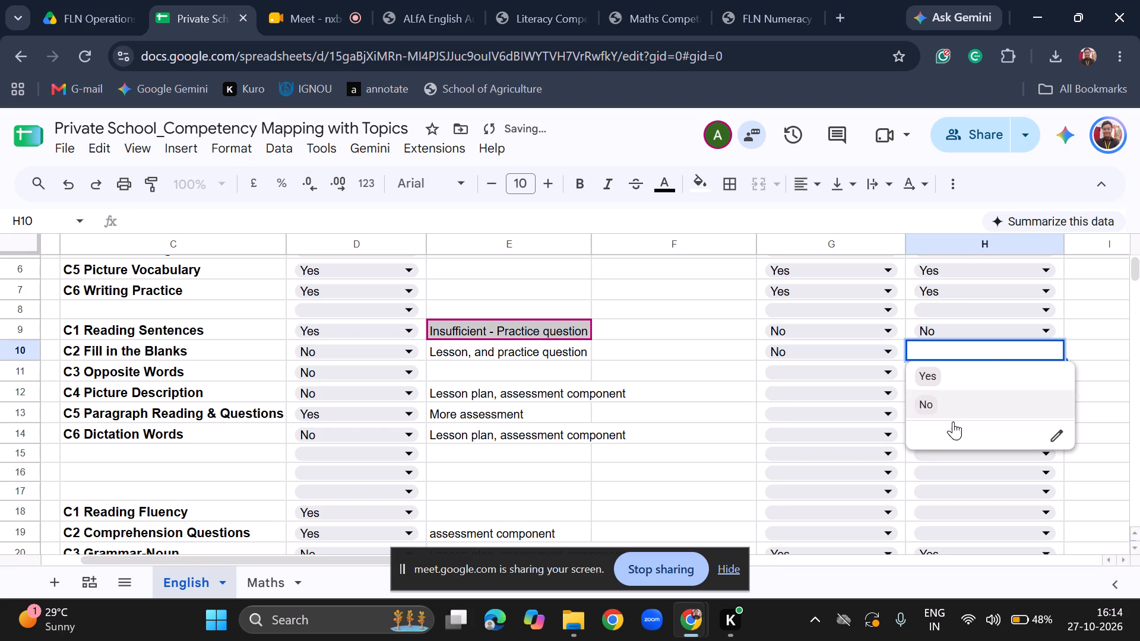
pyautogui.click(971, 405)
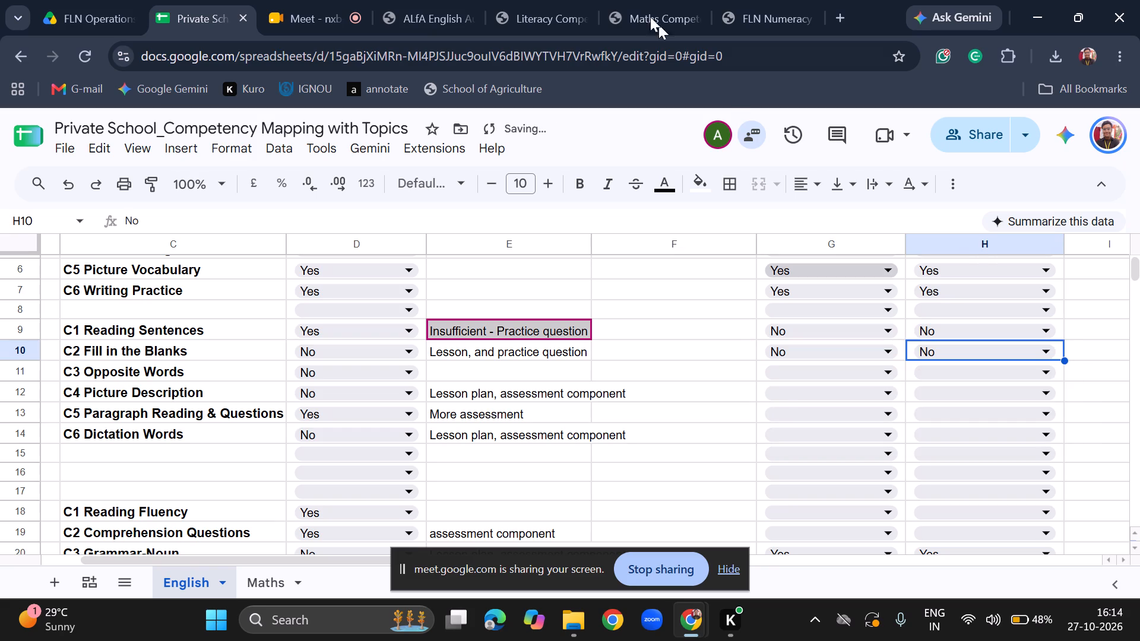
# After checking the Grade 2 literacy competency sheet PDF, set Completed in APS and Completed in GPS to Yes for Grade 2 C3 Opposite Words.
pyautogui.click(514, 4)
pyautogui.scroll(-4, 476, 430)
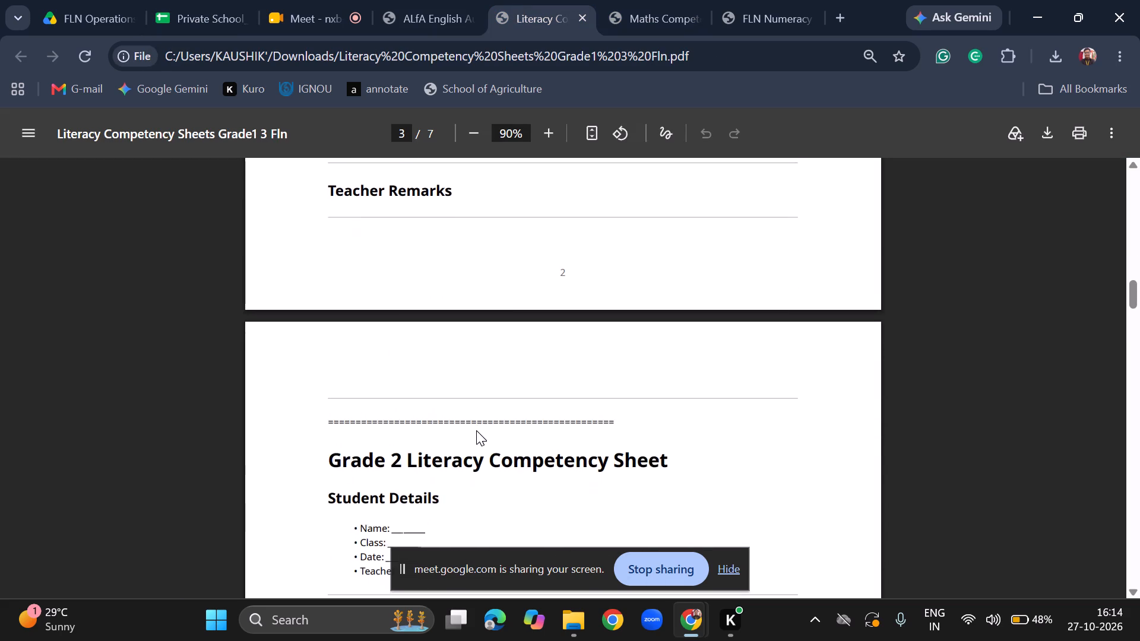
pyautogui.scroll(-4, 476, 430)
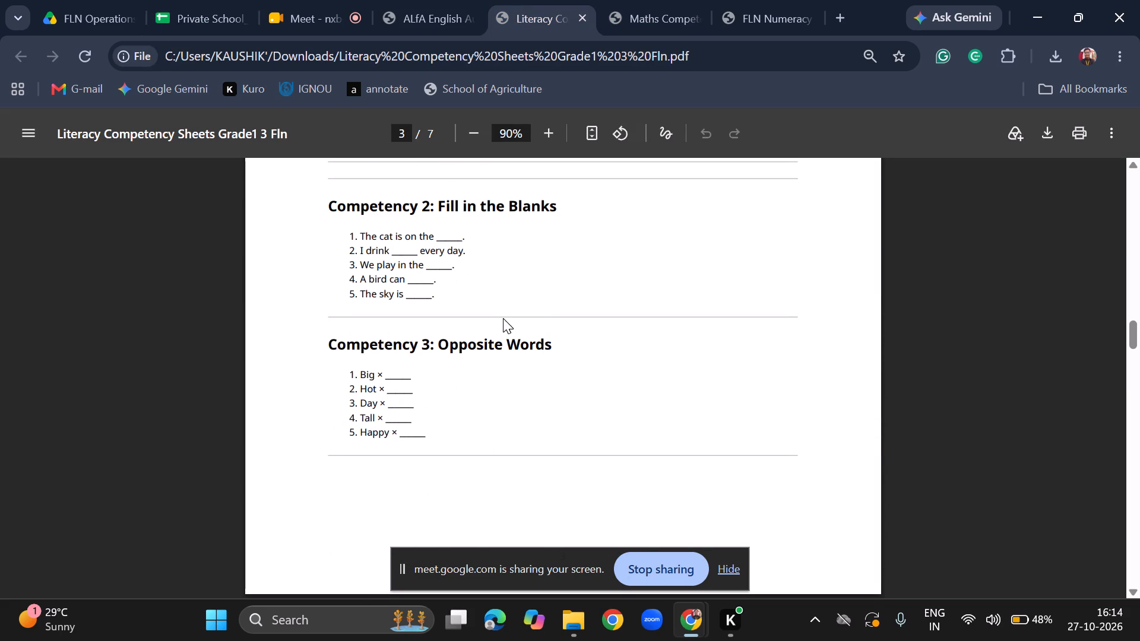
pyautogui.click(191, 12)
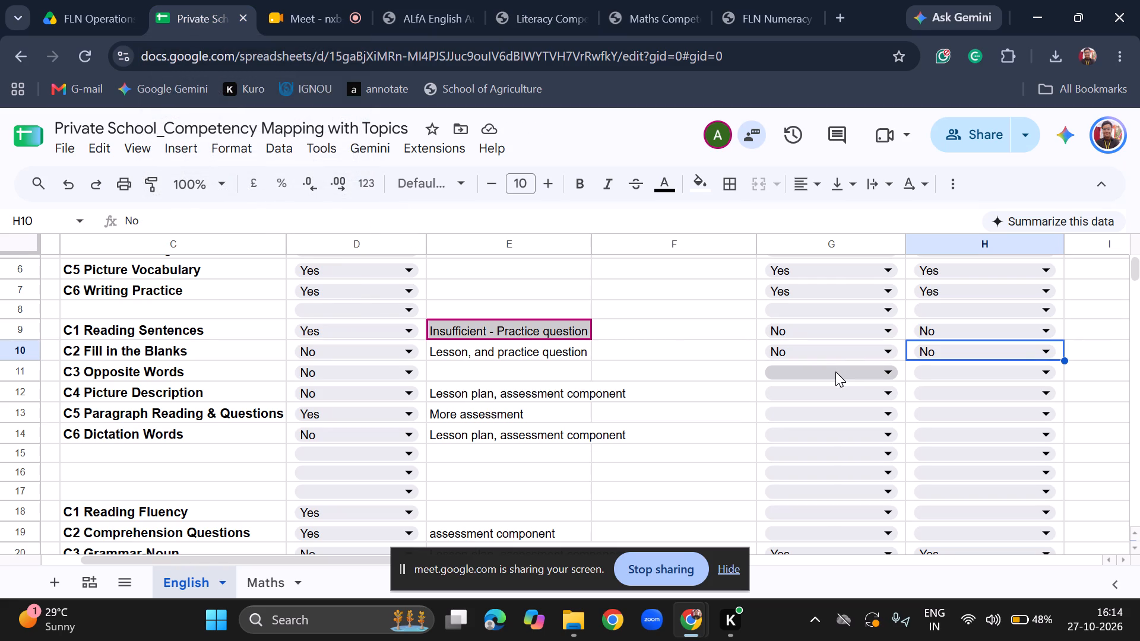
pyautogui.click(859, 373)
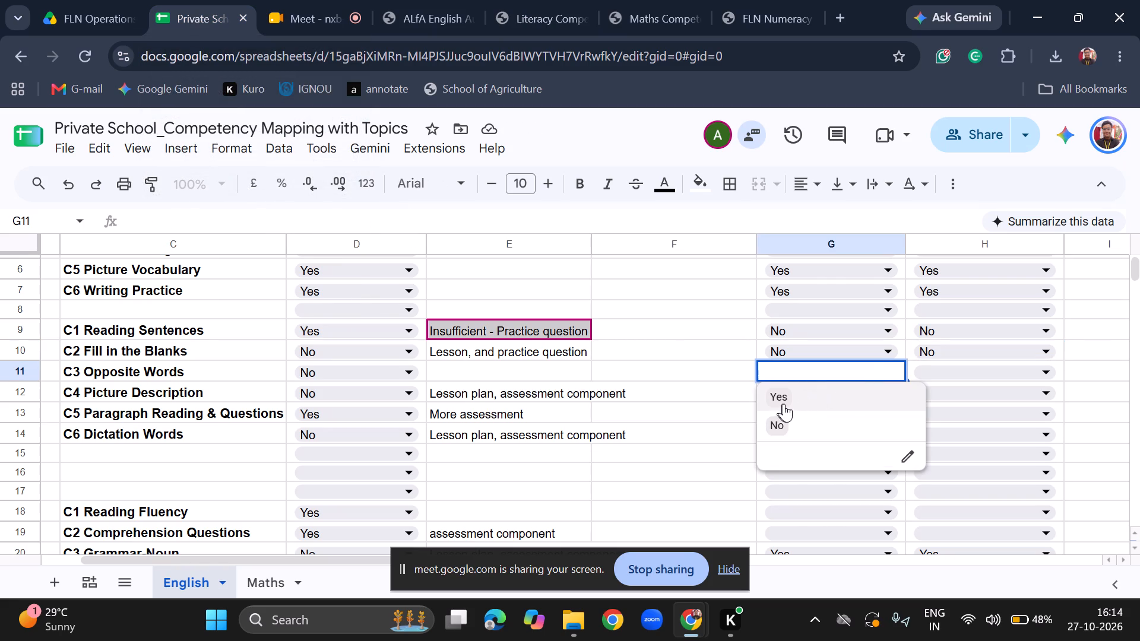
pyautogui.click(784, 404)
pyautogui.click(1018, 372)
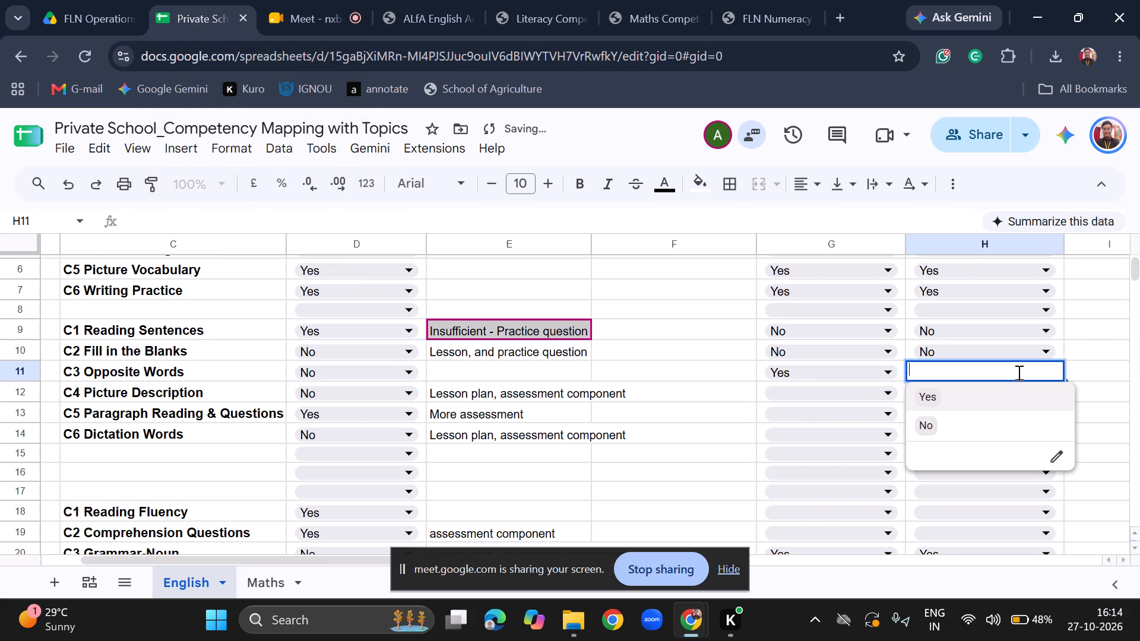
pyautogui.click(973, 395)
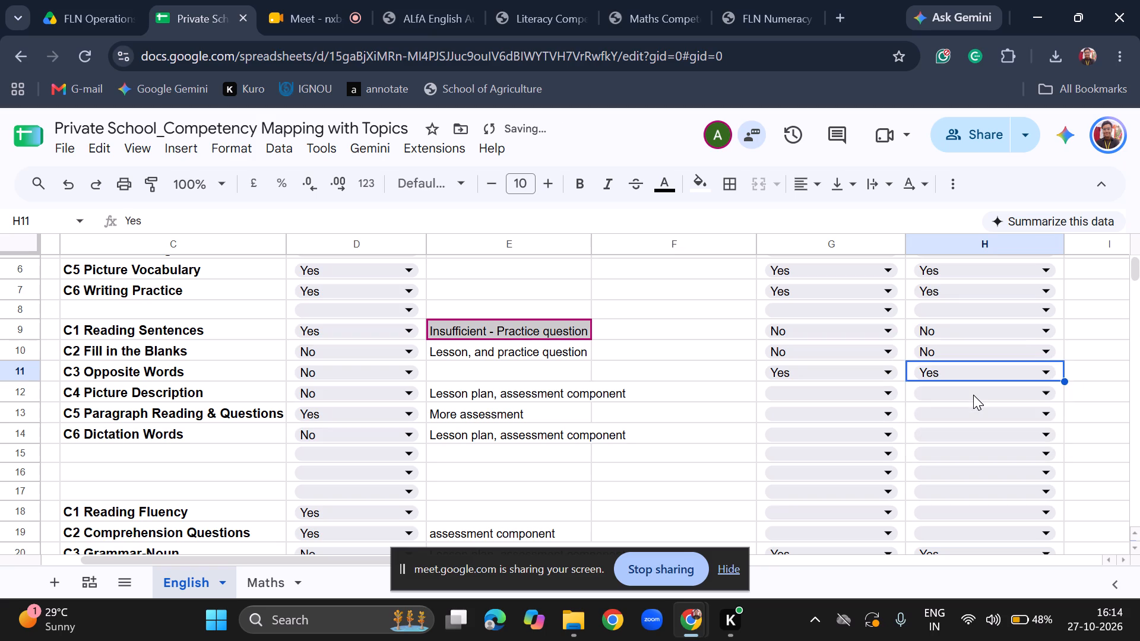
# Set Completed in APS and GPS to No for Grade 2 C4 Picture Description, C5 Paragraph Reading & Questions and C6 Dictation Words.
pyautogui.click(828, 391)
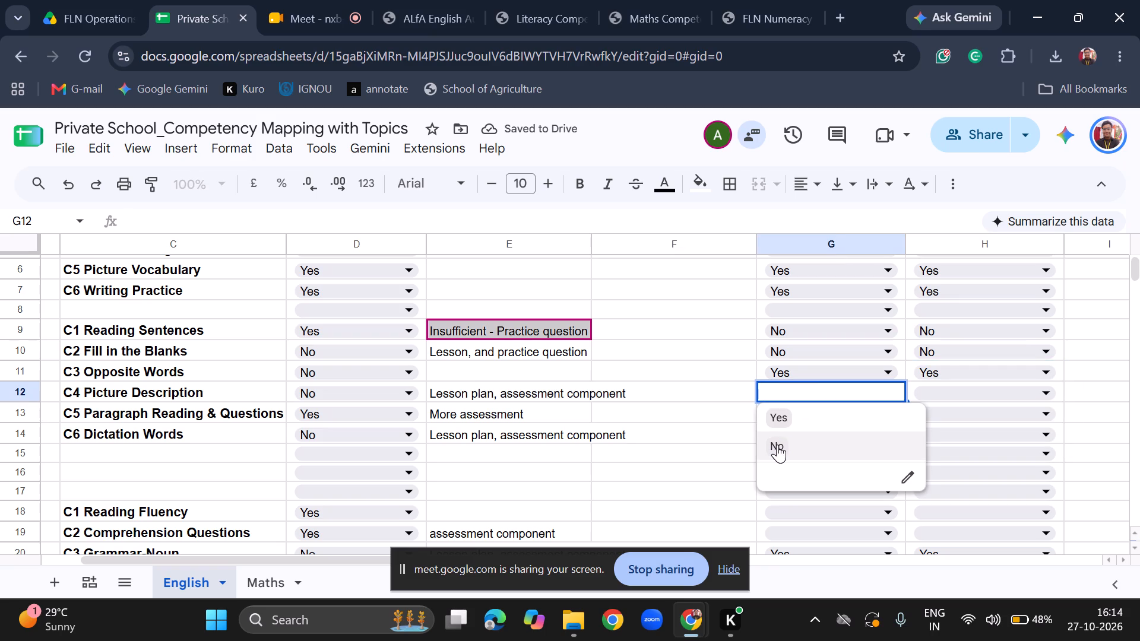
pyautogui.click(777, 445)
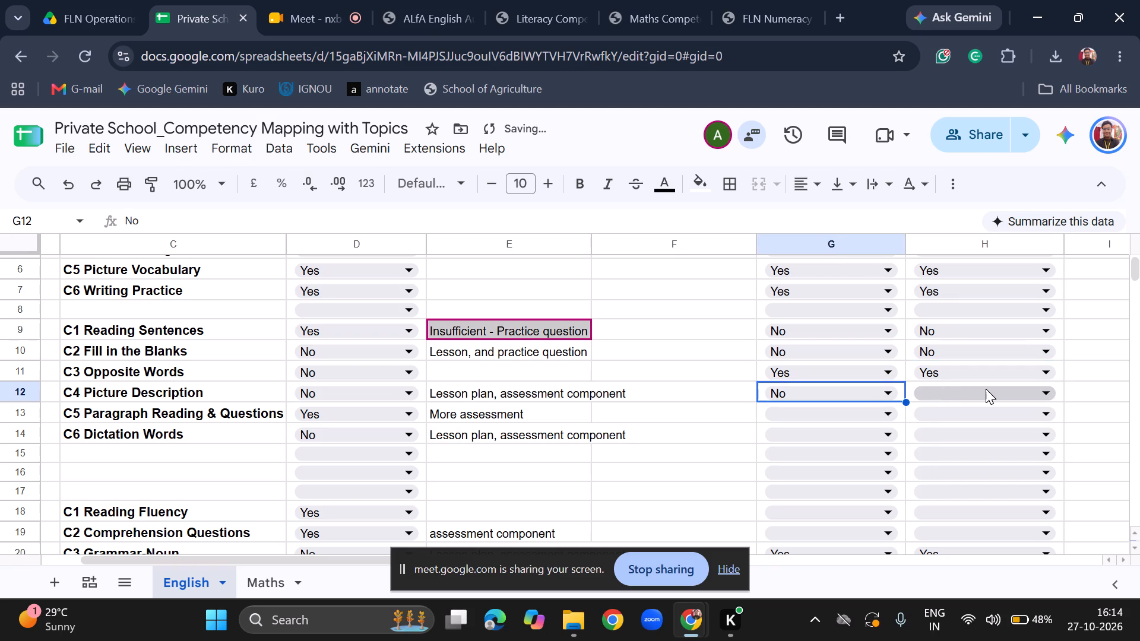
pyautogui.click(985, 389)
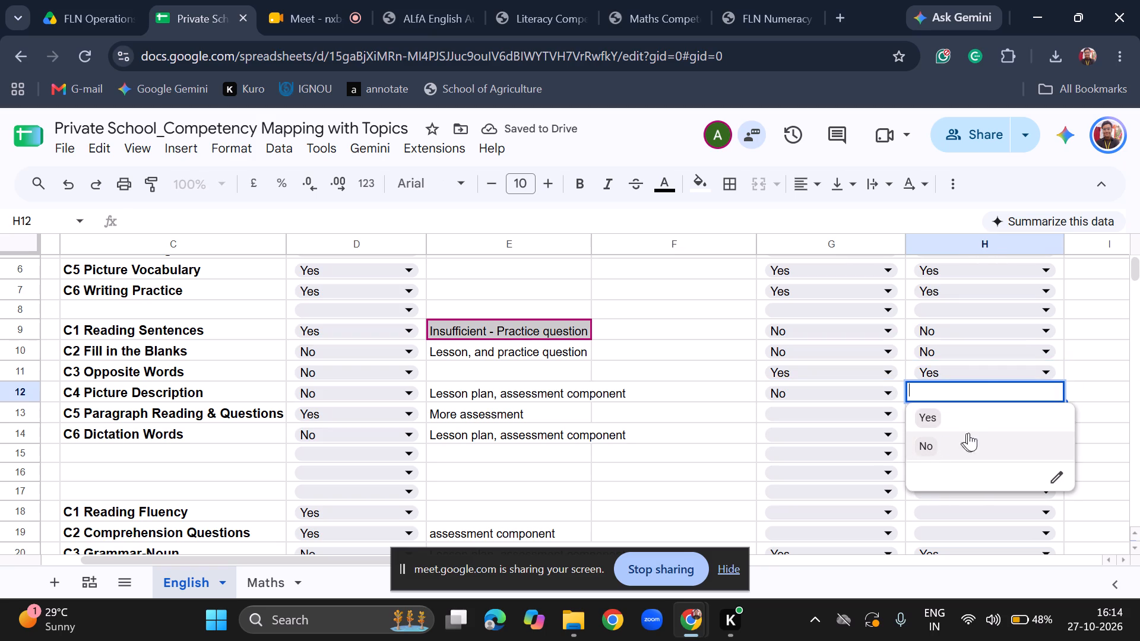
pyautogui.click(943, 442)
pyautogui.click(855, 414)
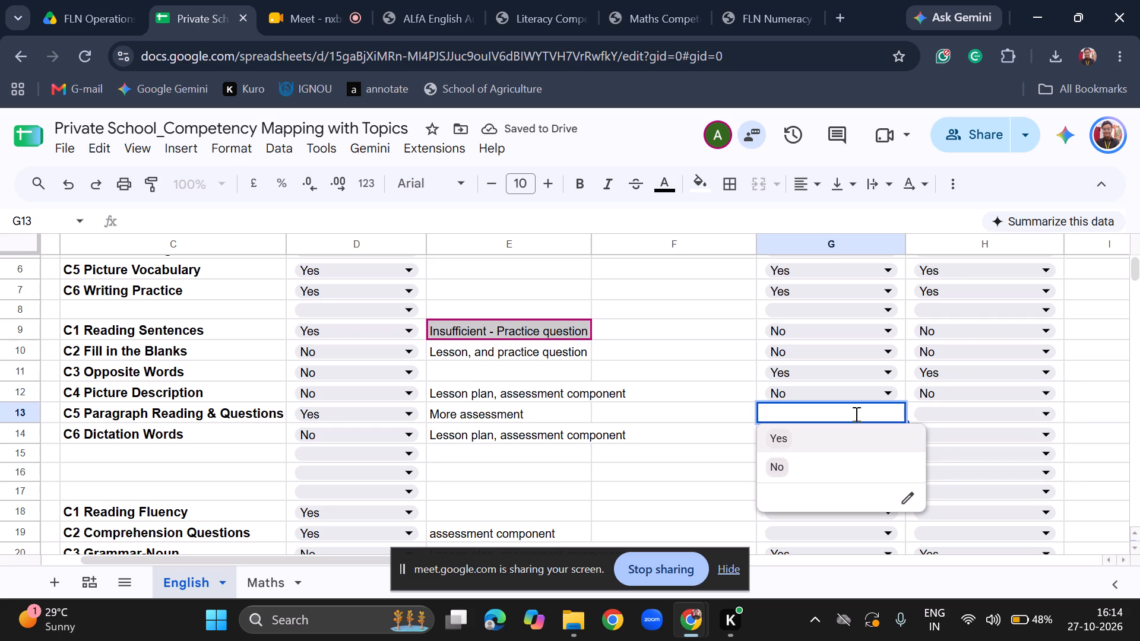
pyautogui.click(806, 462)
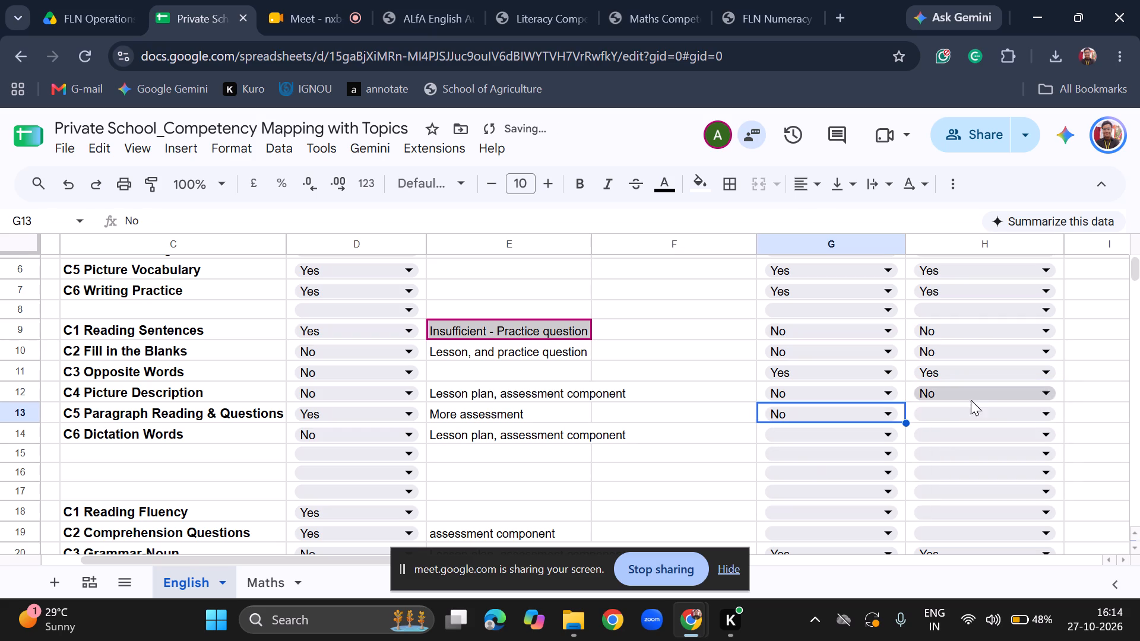
pyautogui.click(997, 410)
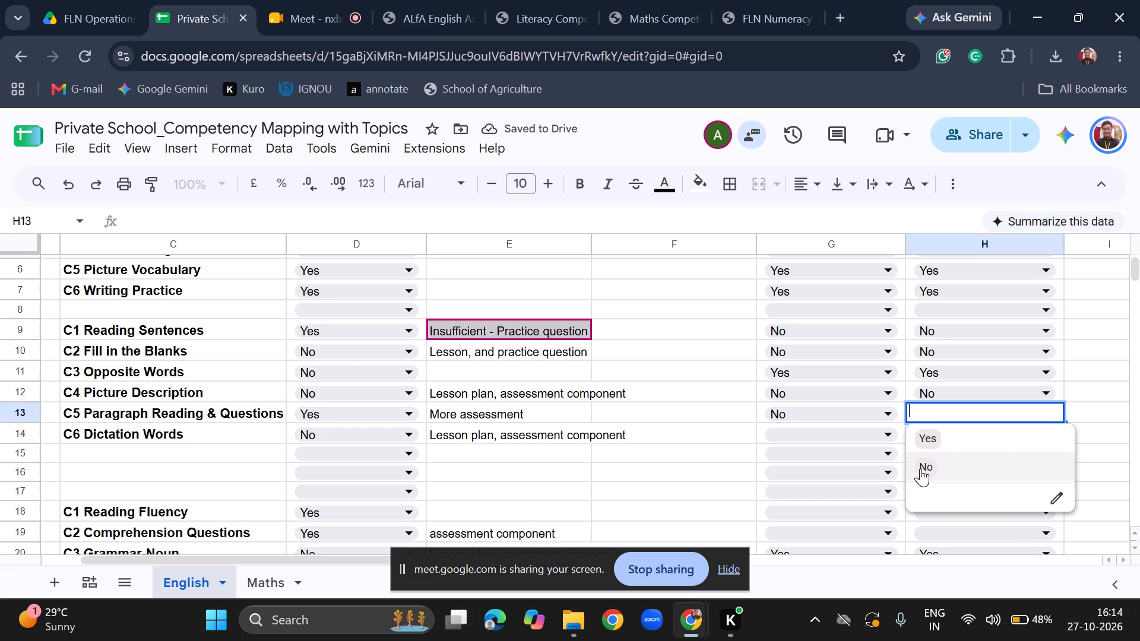
pyautogui.click(920, 468)
pyautogui.click(846, 436)
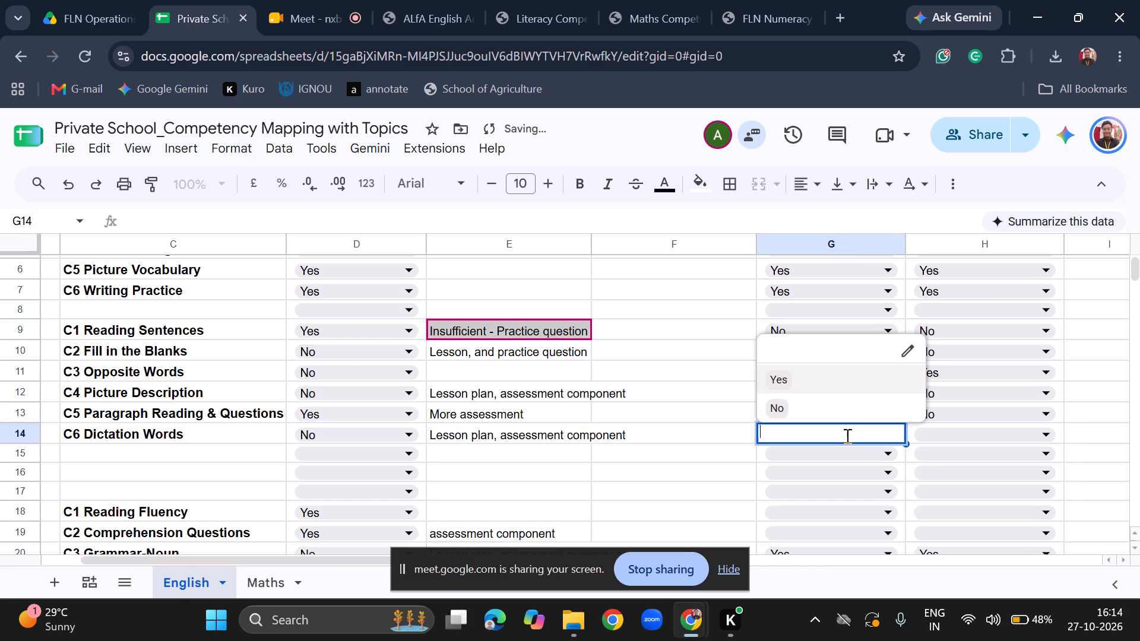
pyautogui.click(783, 410)
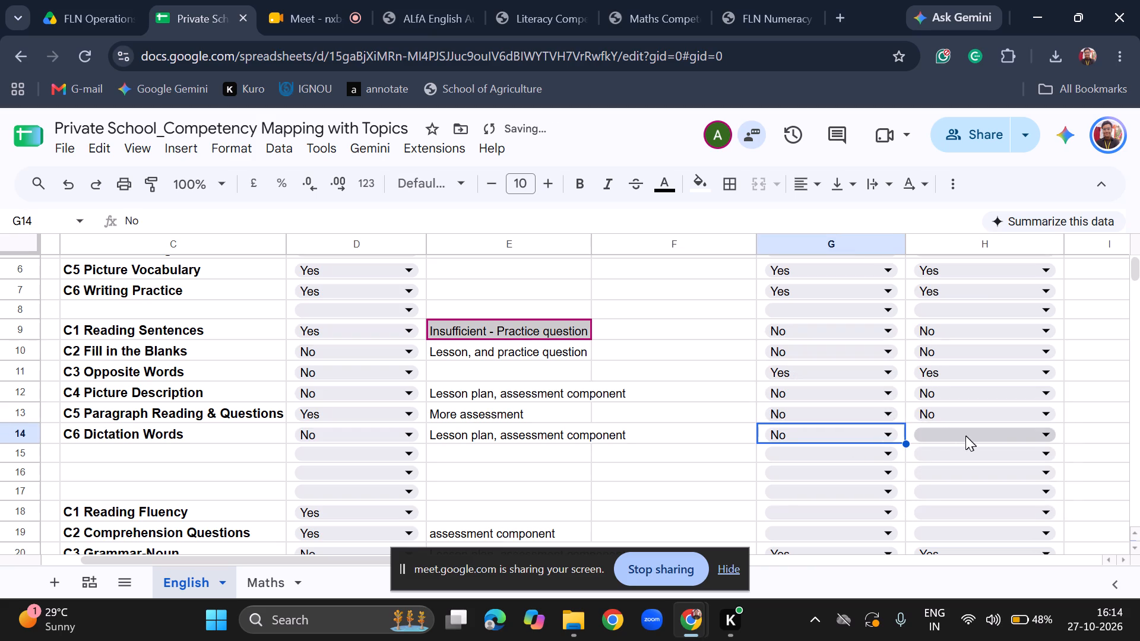
pyautogui.click(965, 435)
pyautogui.click(935, 407)
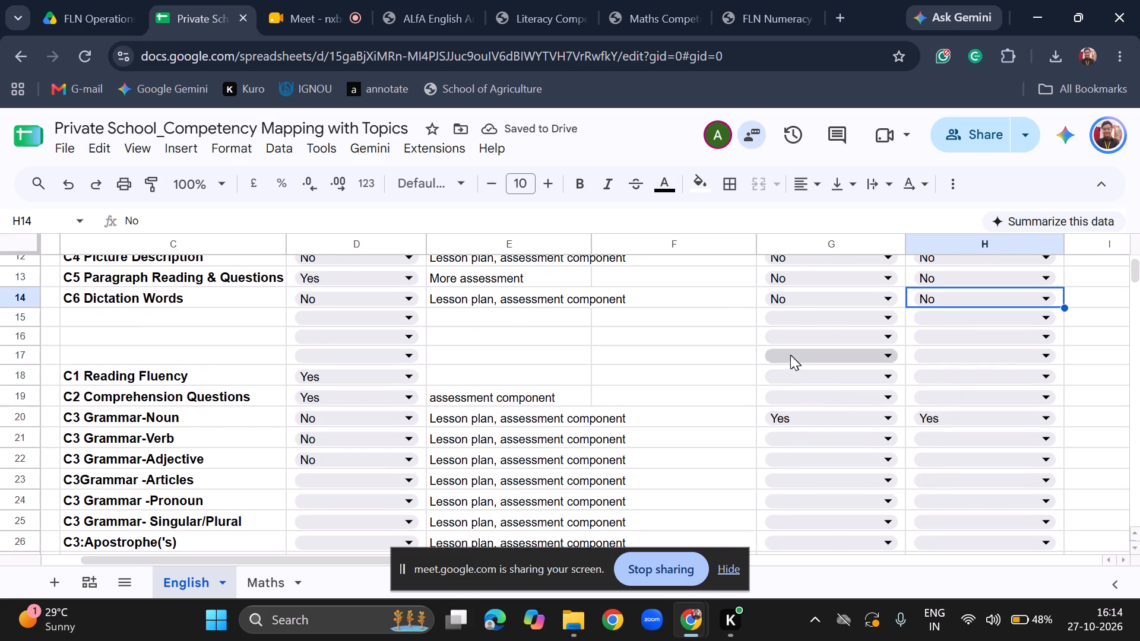
# Set Completed in APS and Completed in GPS to No for Grade 3 C1 Reading Fluency and C2 Comprehension Questions.
pyautogui.click(866, 375)
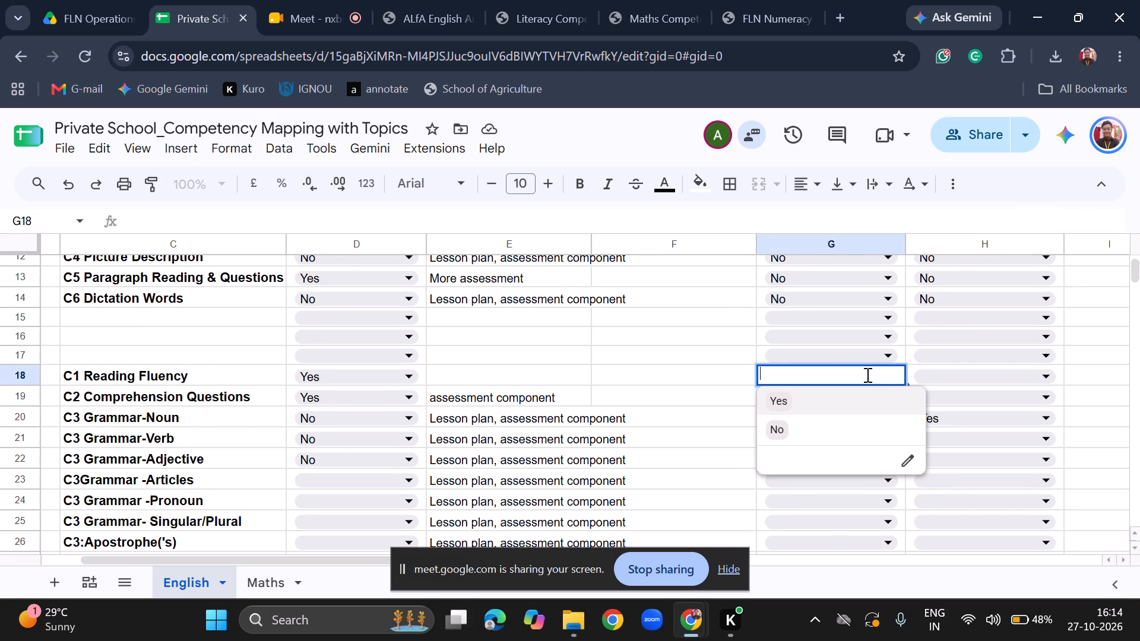
pyautogui.click(812, 421)
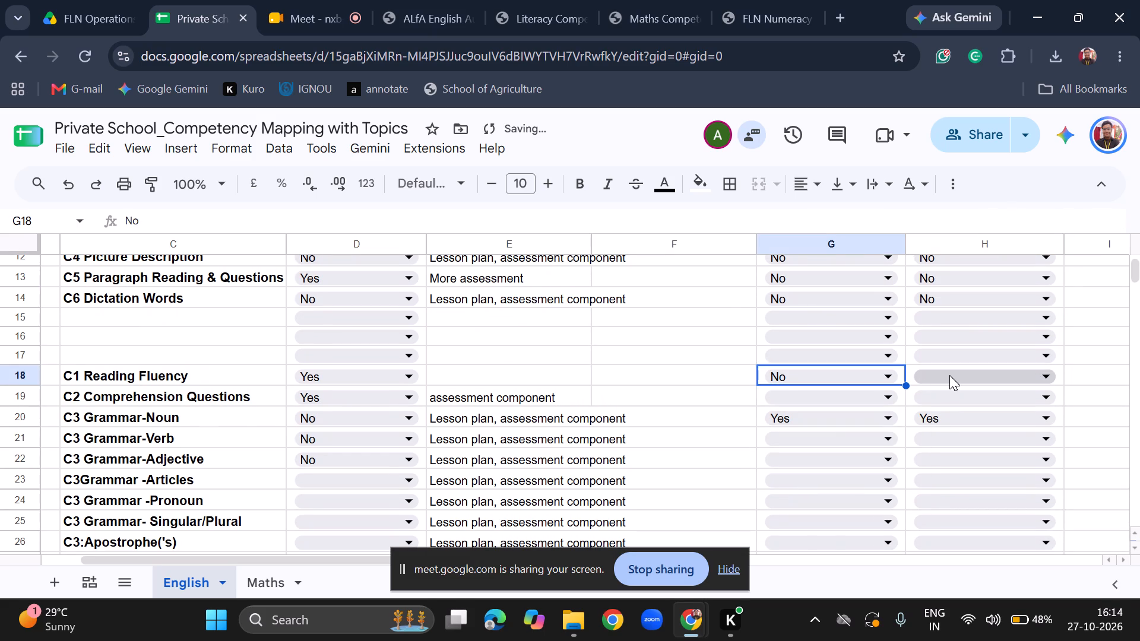
pyautogui.click(950, 375)
pyautogui.click(946, 427)
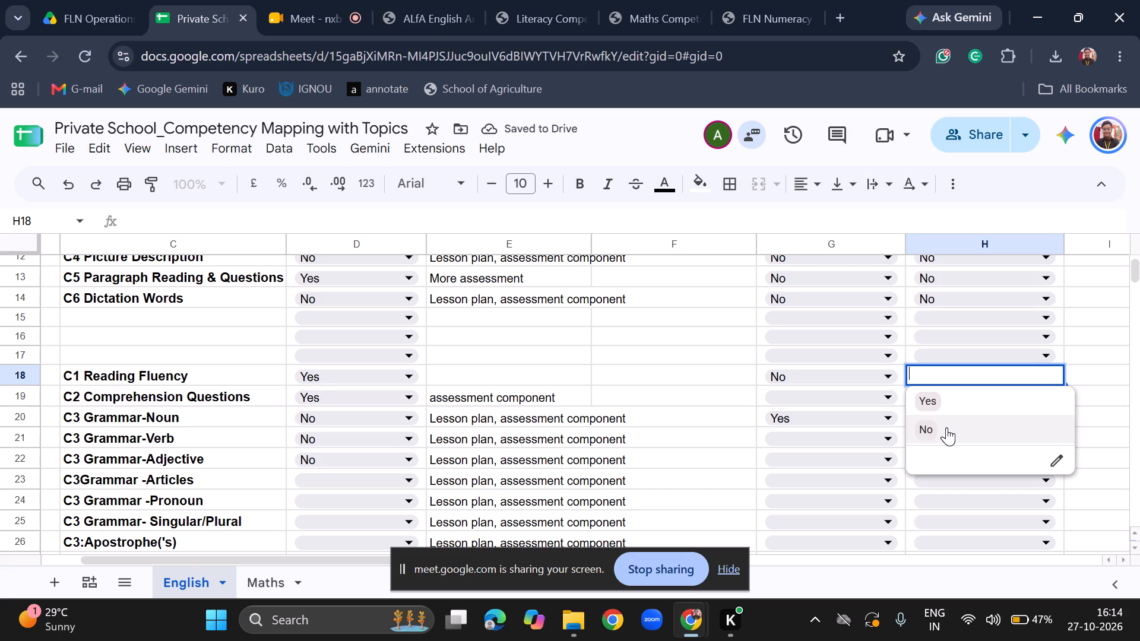
pyautogui.click(850, 401)
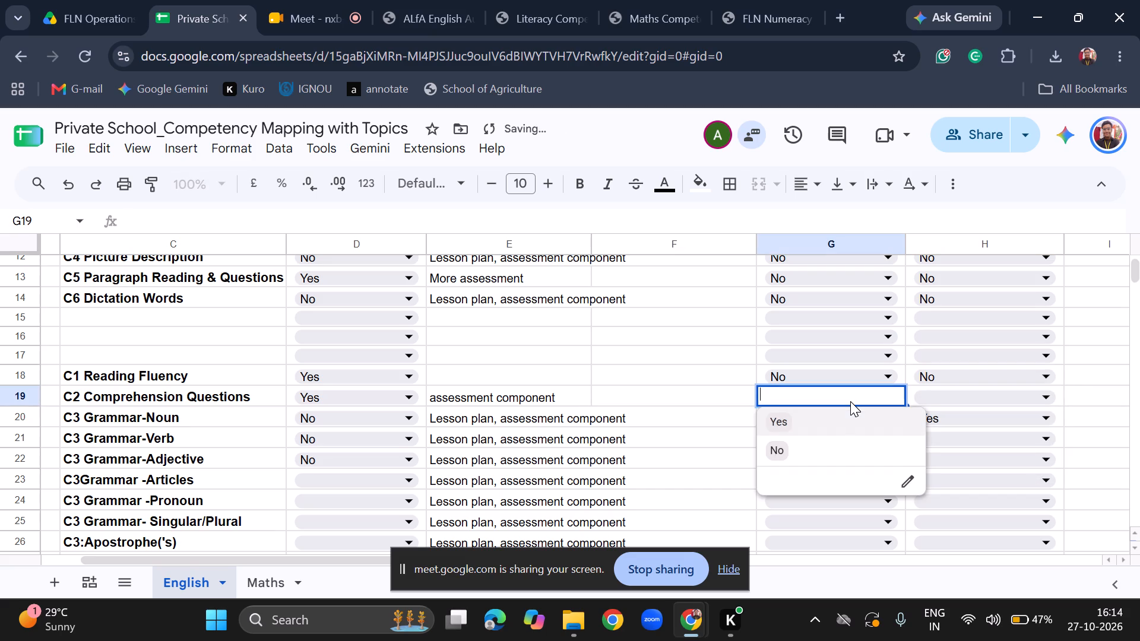
pyautogui.click(806, 443)
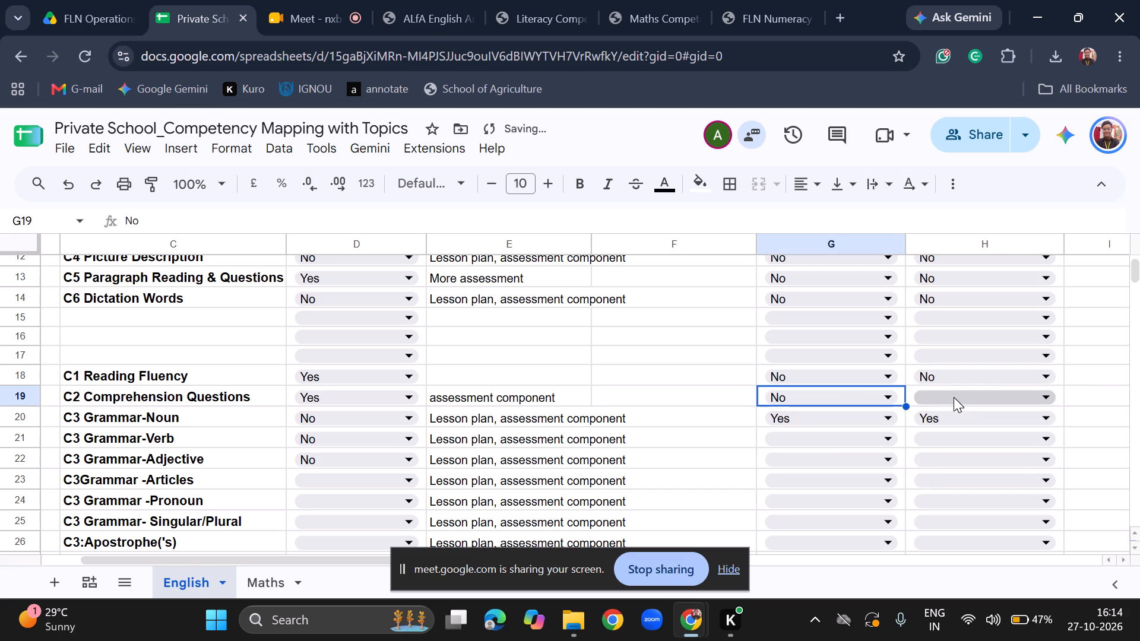
pyautogui.click(954, 397)
pyautogui.click(922, 454)
# Set Completed in APS and Completed in GPS to No for Grade 3 C3 Grammar-Verb, Grammar-Adjective and Grammar-Articles.
pyautogui.scroll(-1, 922, 454)
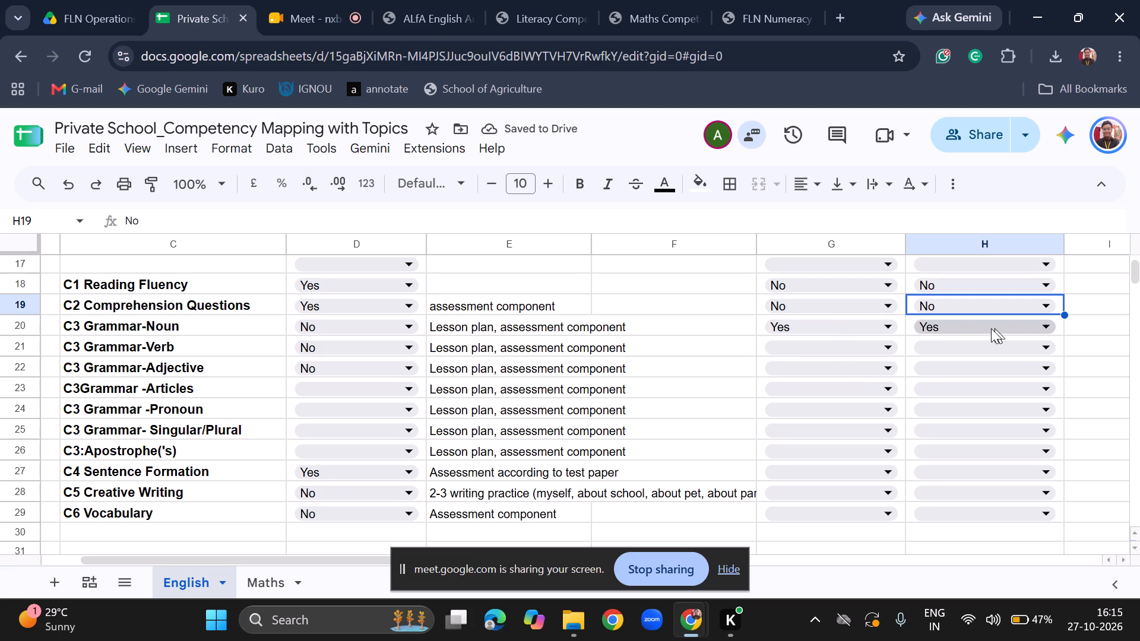
pyautogui.click(872, 344)
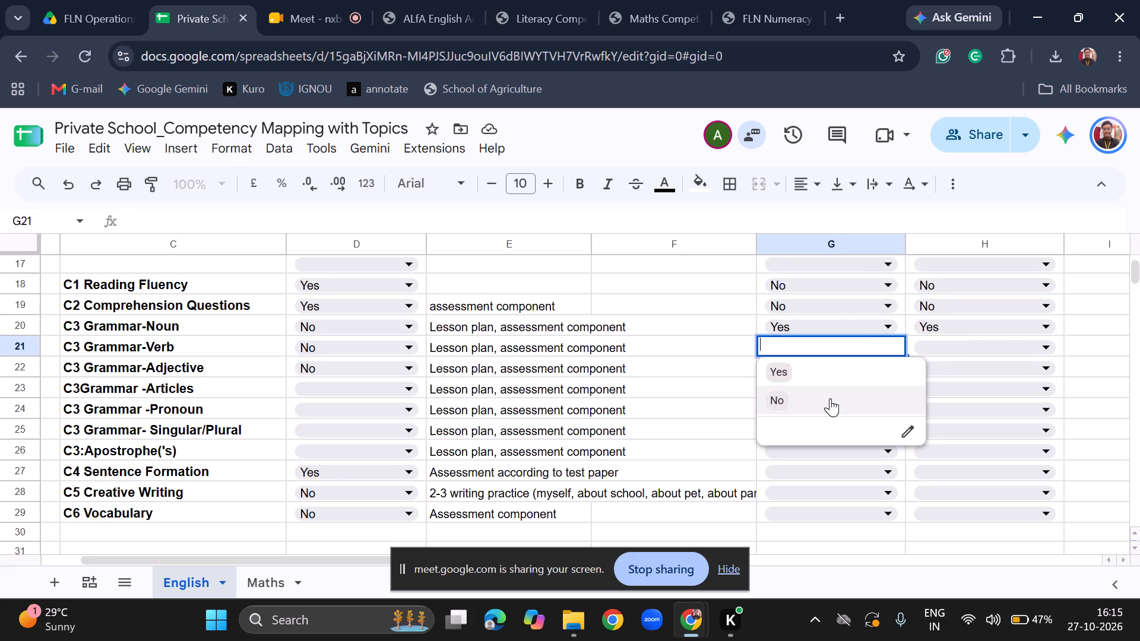
pyautogui.click(830, 398)
pyautogui.click(977, 349)
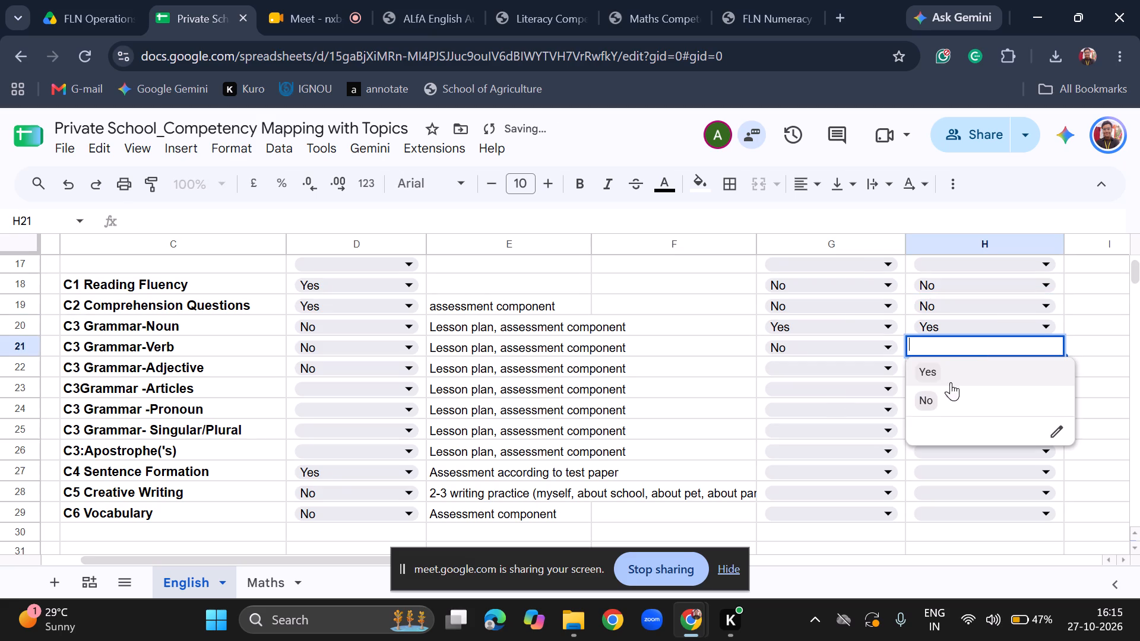
pyautogui.click(933, 408)
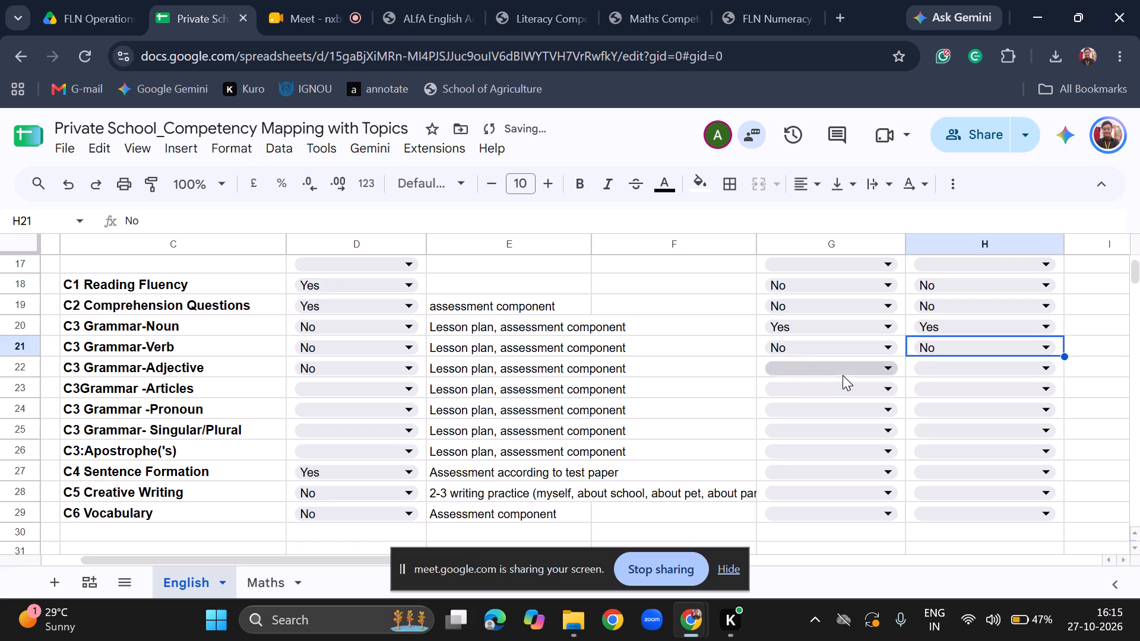
pyautogui.click(843, 376)
pyautogui.click(871, 364)
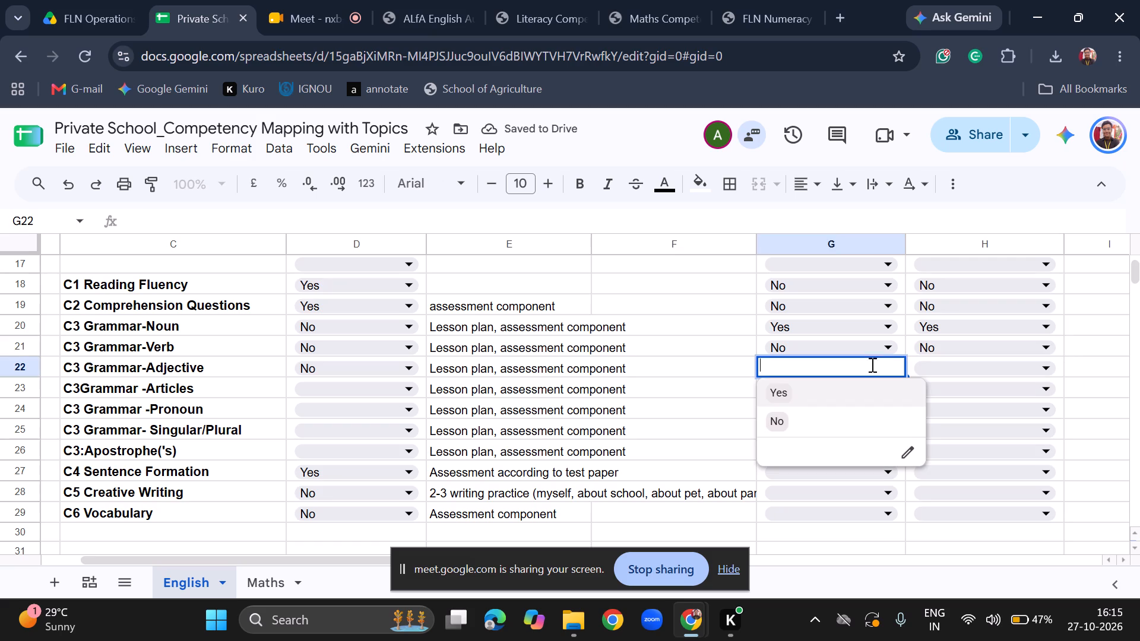
pyautogui.click(841, 420)
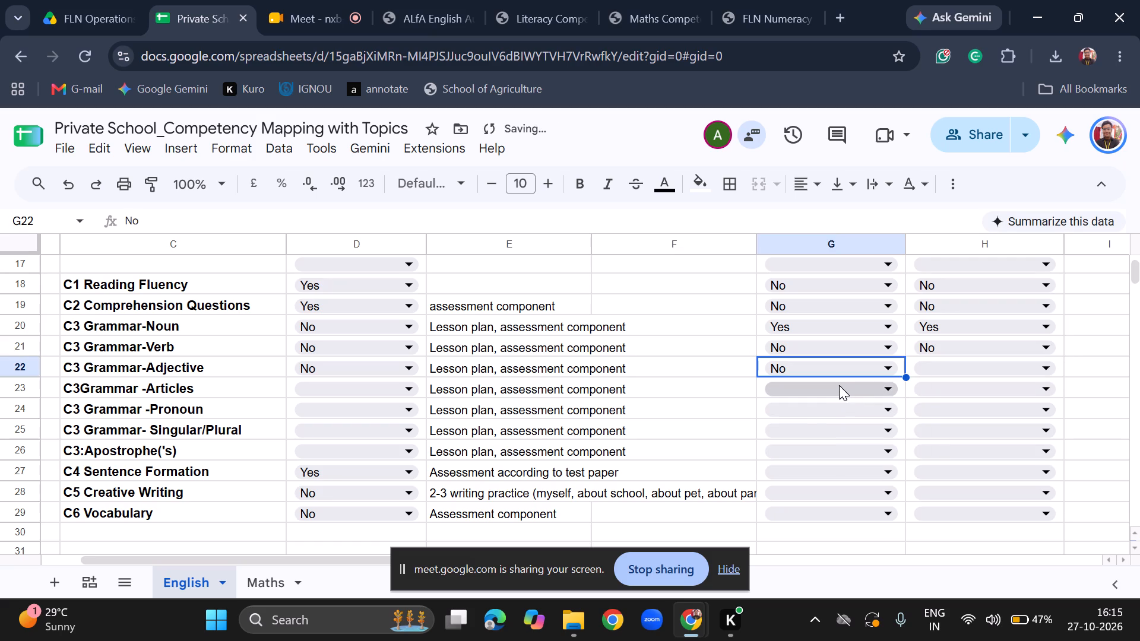
pyautogui.click(839, 388)
pyautogui.click(804, 440)
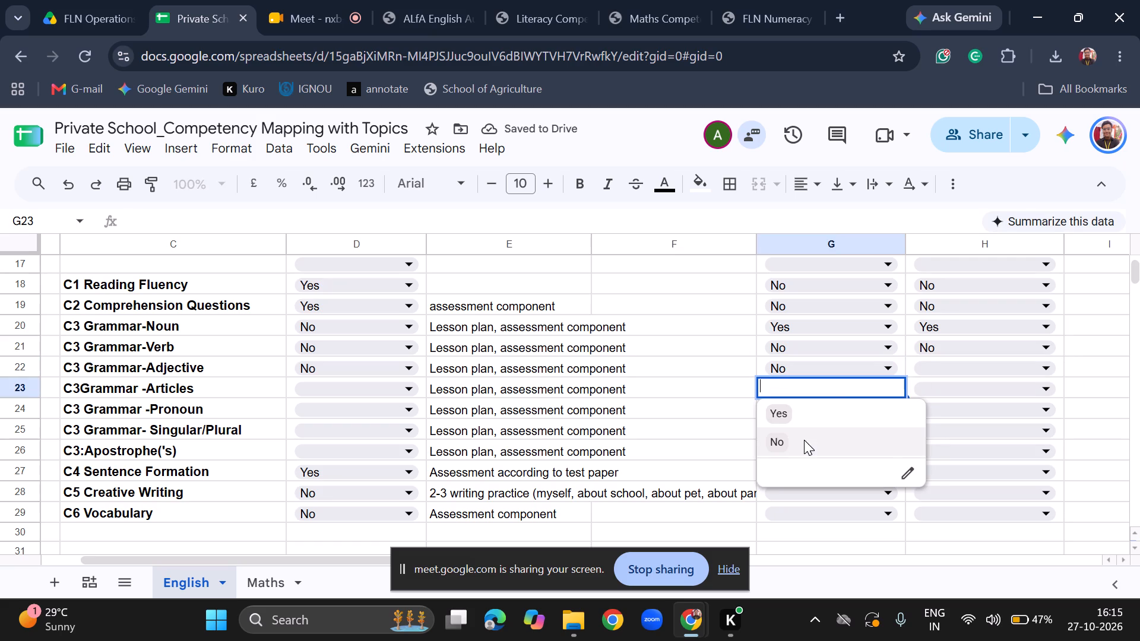
pyautogui.click(965, 371)
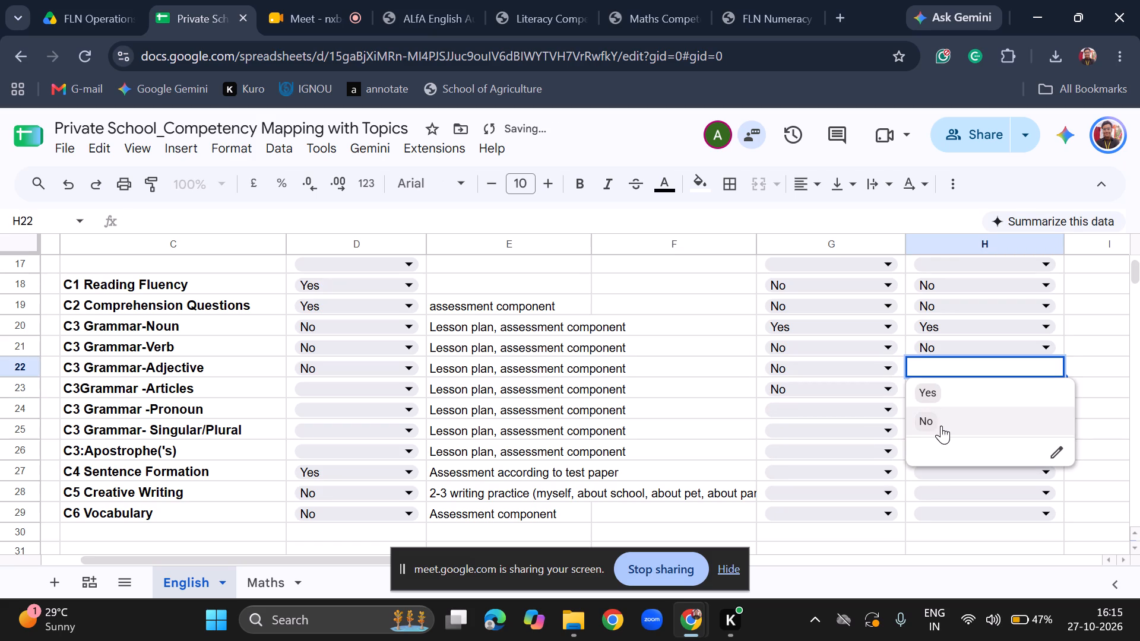
pyautogui.click(943, 423)
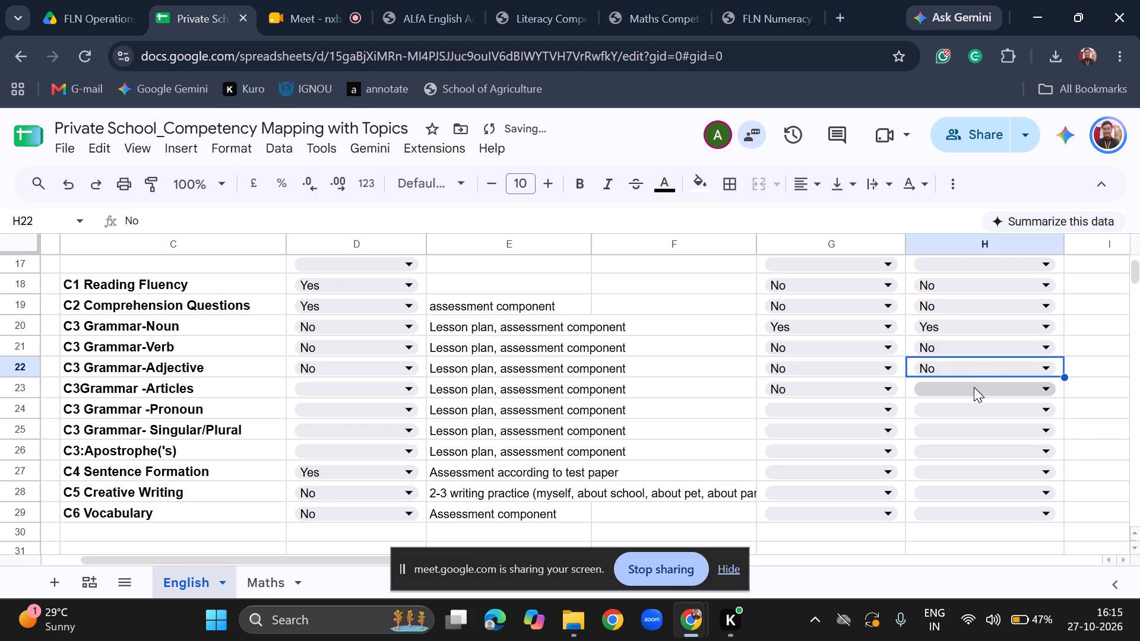
pyautogui.click(977, 387)
pyautogui.click(973, 434)
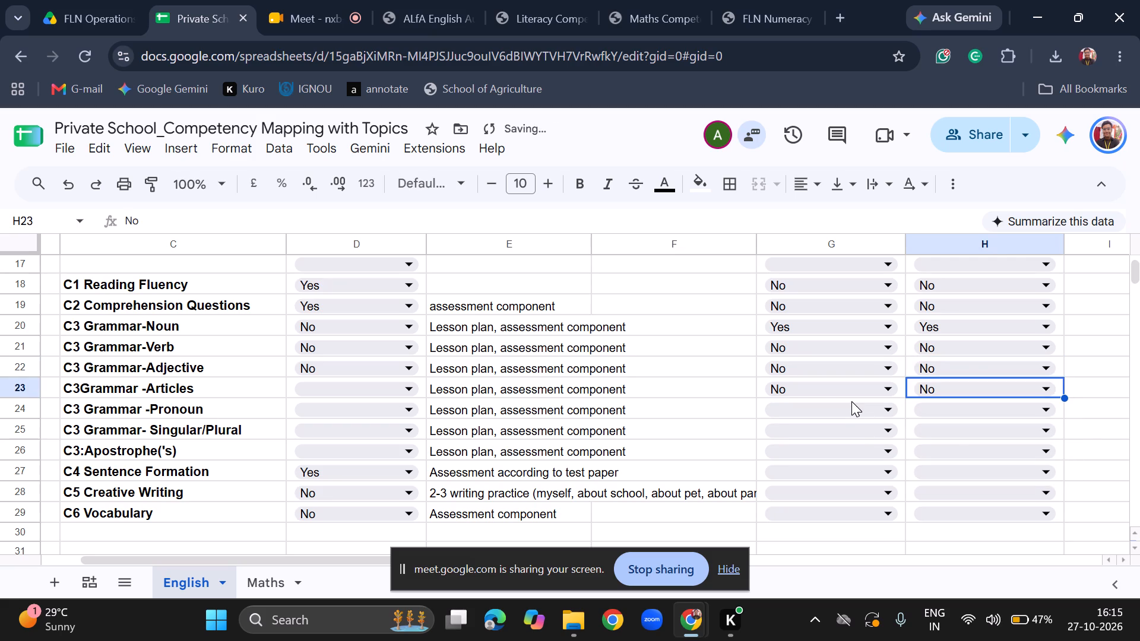
# Set Completed in APS and Completed in GPS to Yes for Grade 3 C3 Grammar-Pronoun.
pyautogui.click(836, 410)
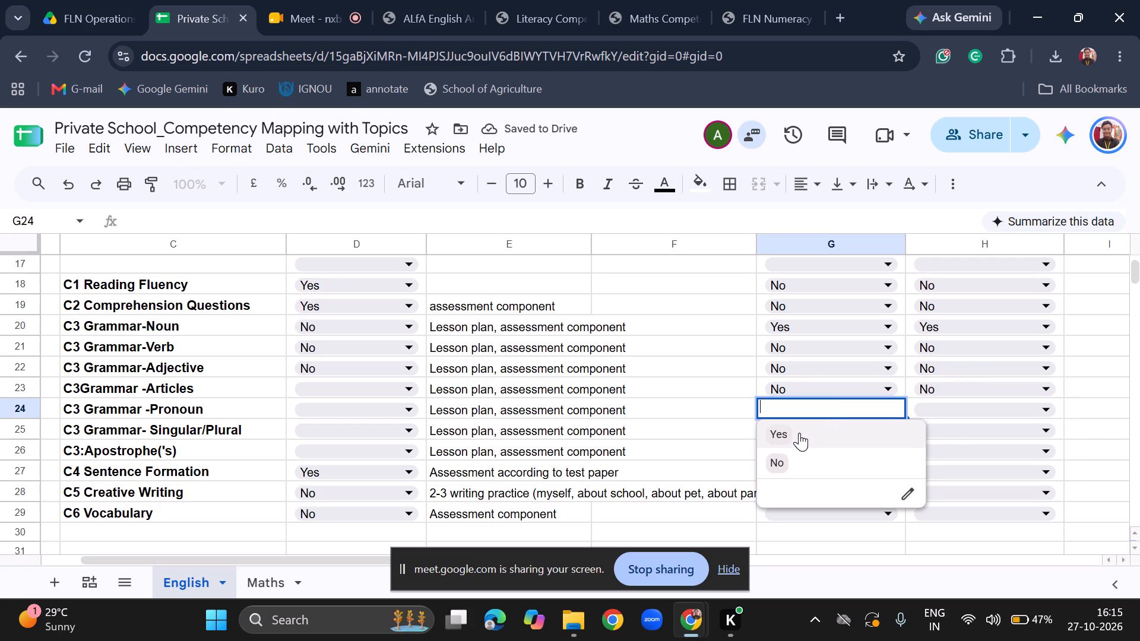
pyautogui.click(799, 433)
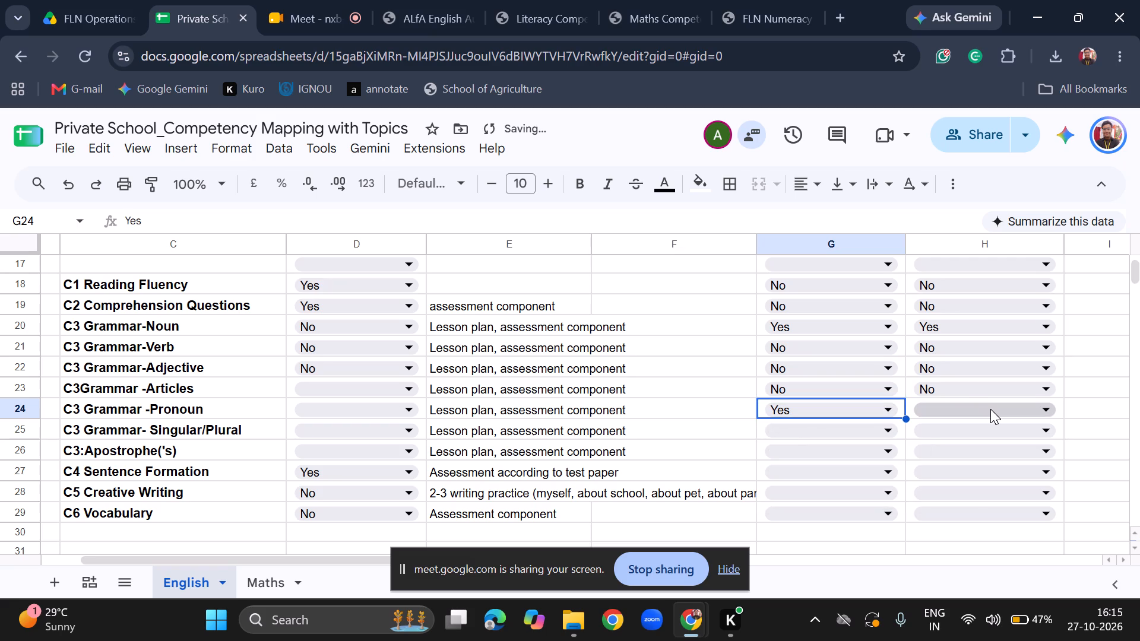
pyautogui.click(990, 409)
pyautogui.click(942, 433)
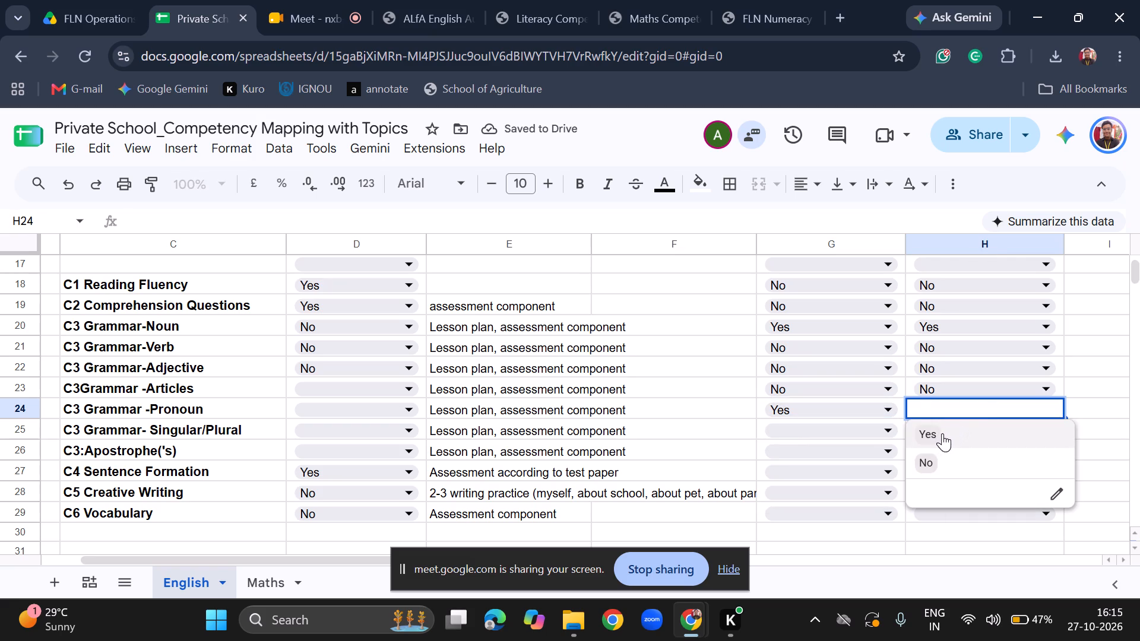
# Set Completed in APS and Completed in GPS to No for Grade 3 C3 Grammar-Singular/Plural, C3 Apostrophe('s) and C4 Sentence Formation.
pyautogui.click(845, 436)
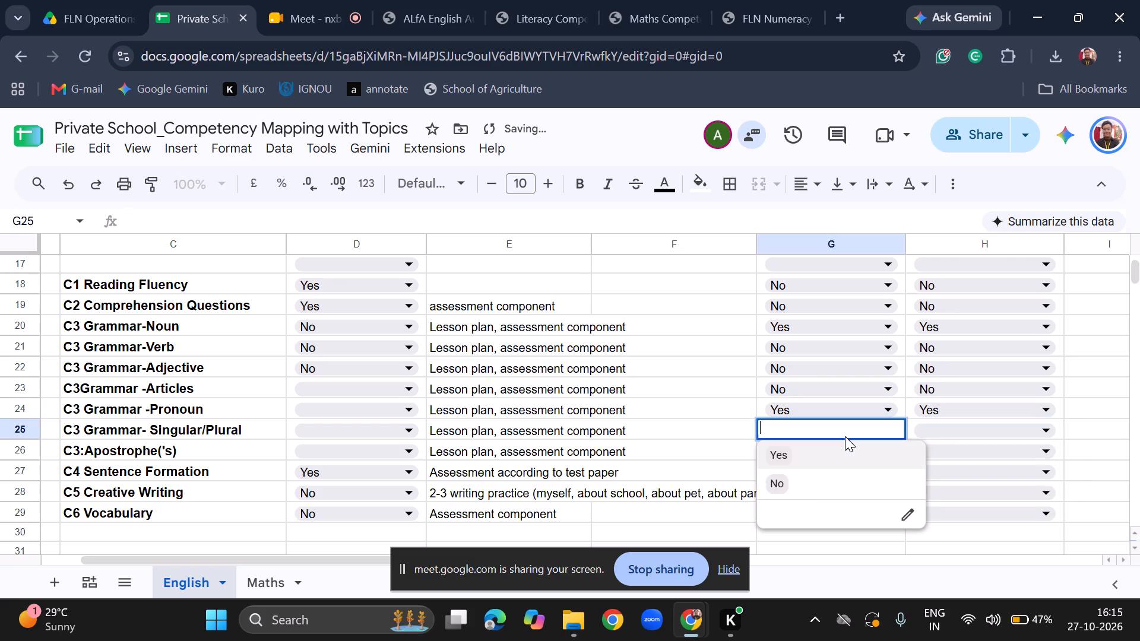
pyautogui.click(809, 491)
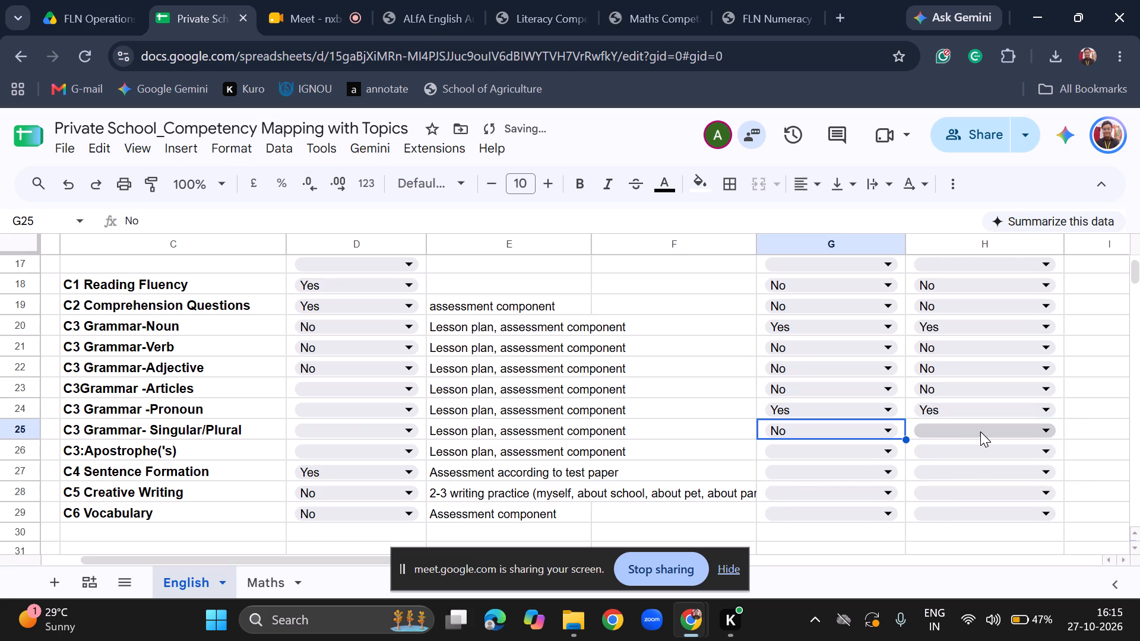
pyautogui.click(980, 431)
pyautogui.click(945, 480)
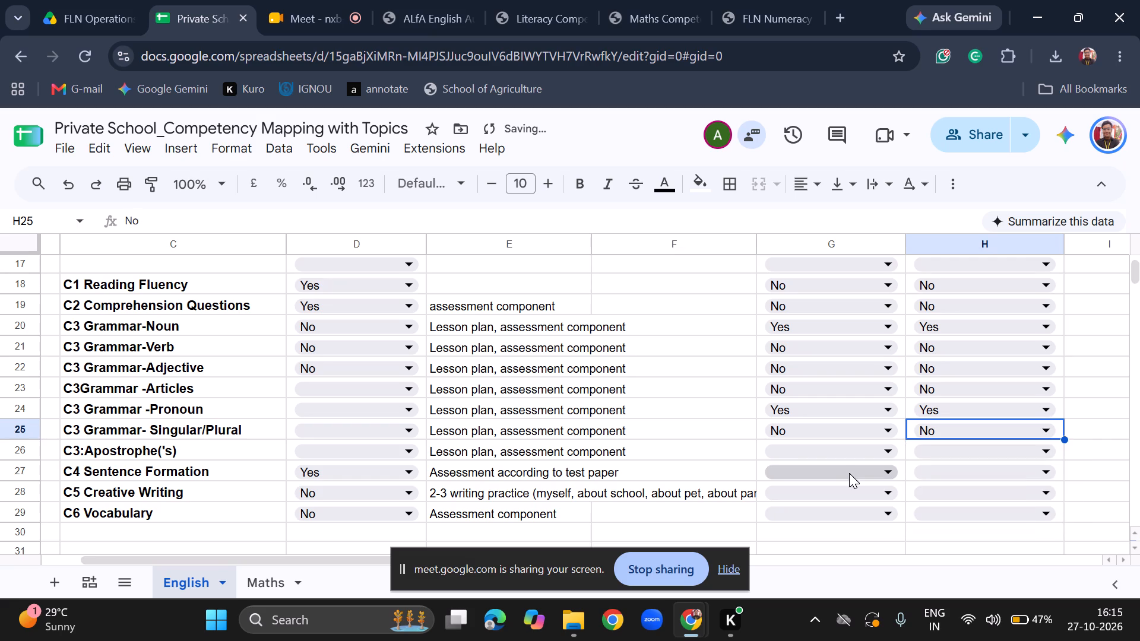
pyautogui.click(827, 455)
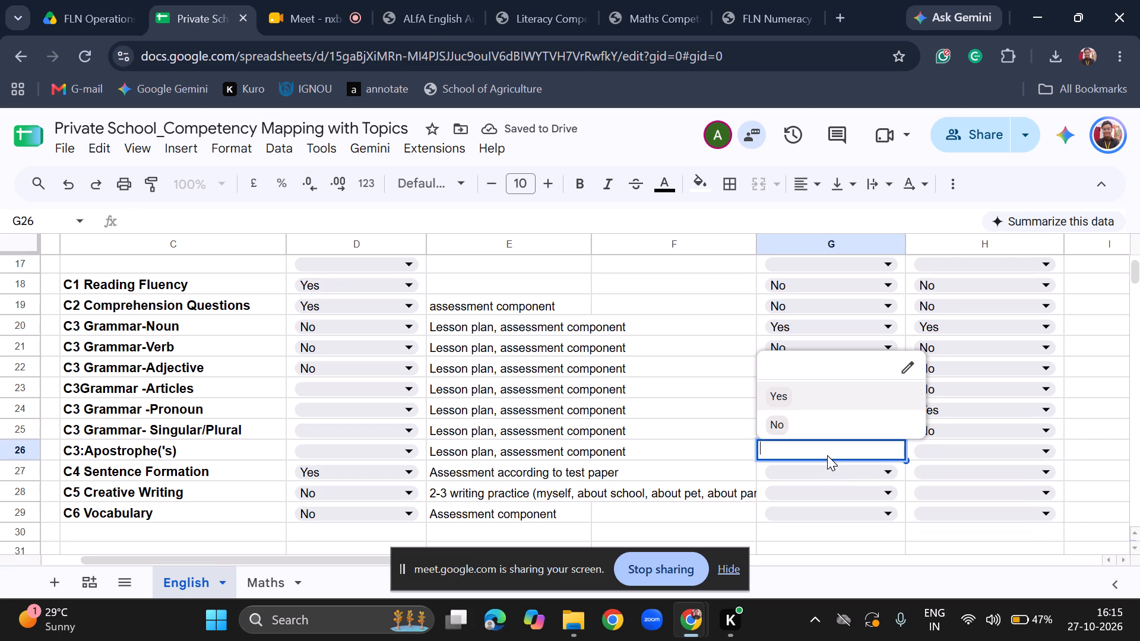
pyautogui.click(828, 417)
pyautogui.click(996, 449)
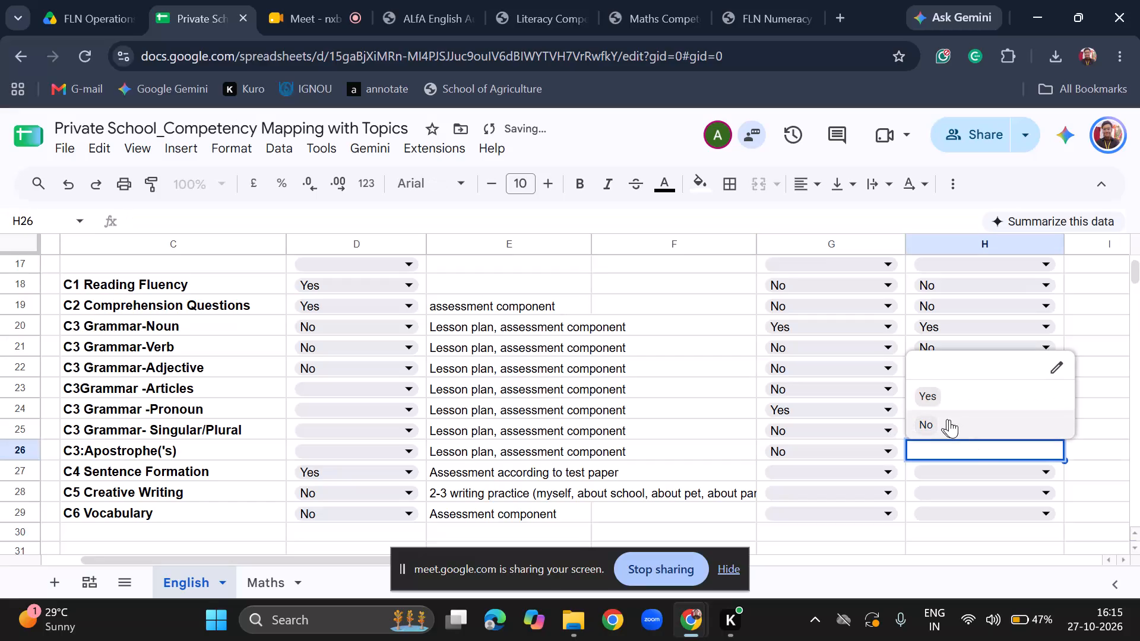
pyautogui.click(949, 420)
pyautogui.click(833, 474)
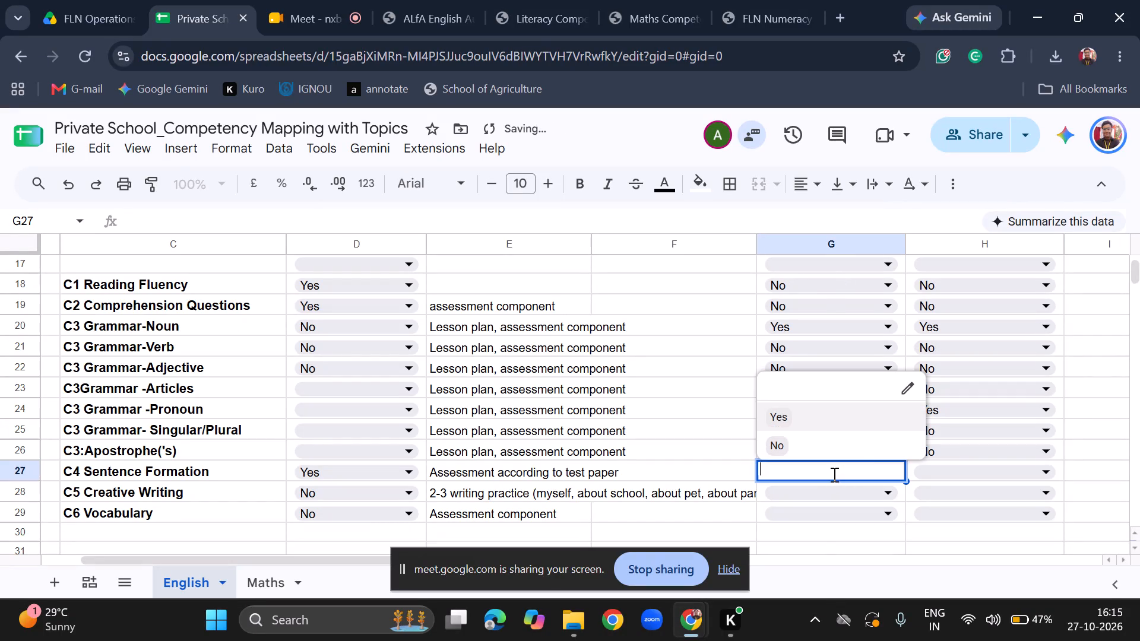
pyautogui.click(867, 451)
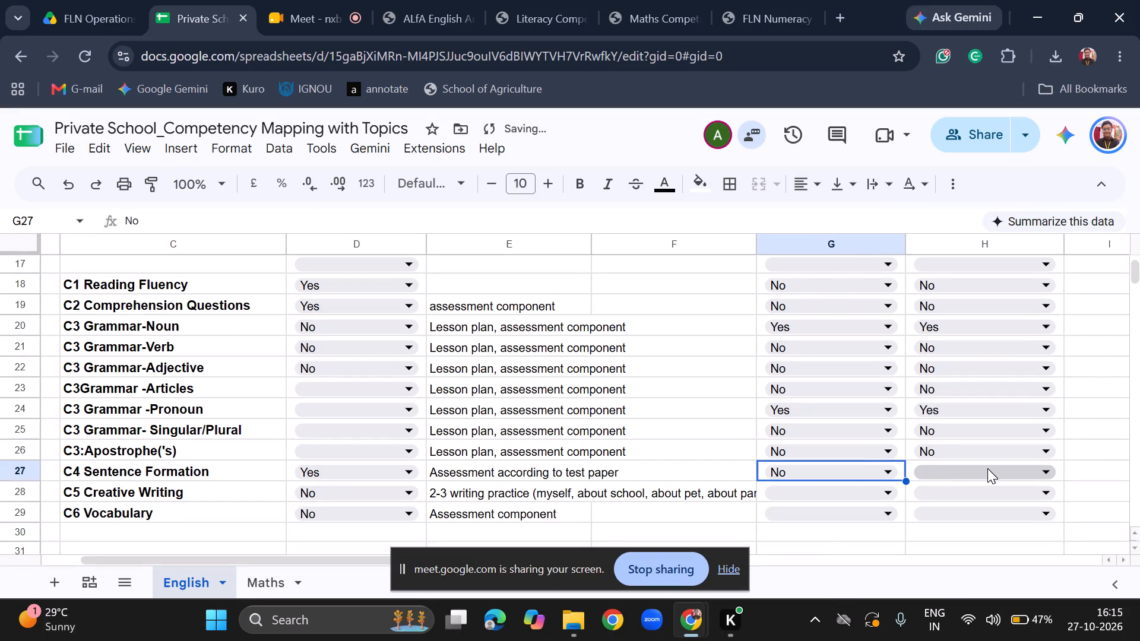
pyautogui.click(992, 468)
pyautogui.click(945, 443)
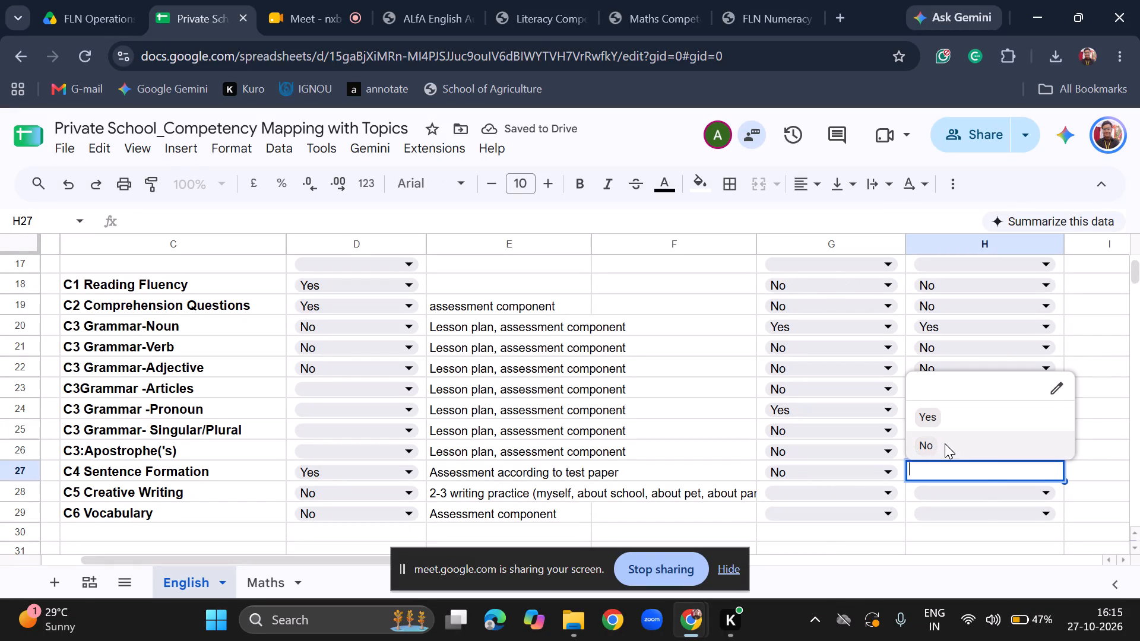
# Set Completed in APS and Completed in GPS to Yes for Grade 3 C5 Creative Writing.
pyautogui.click(856, 490)
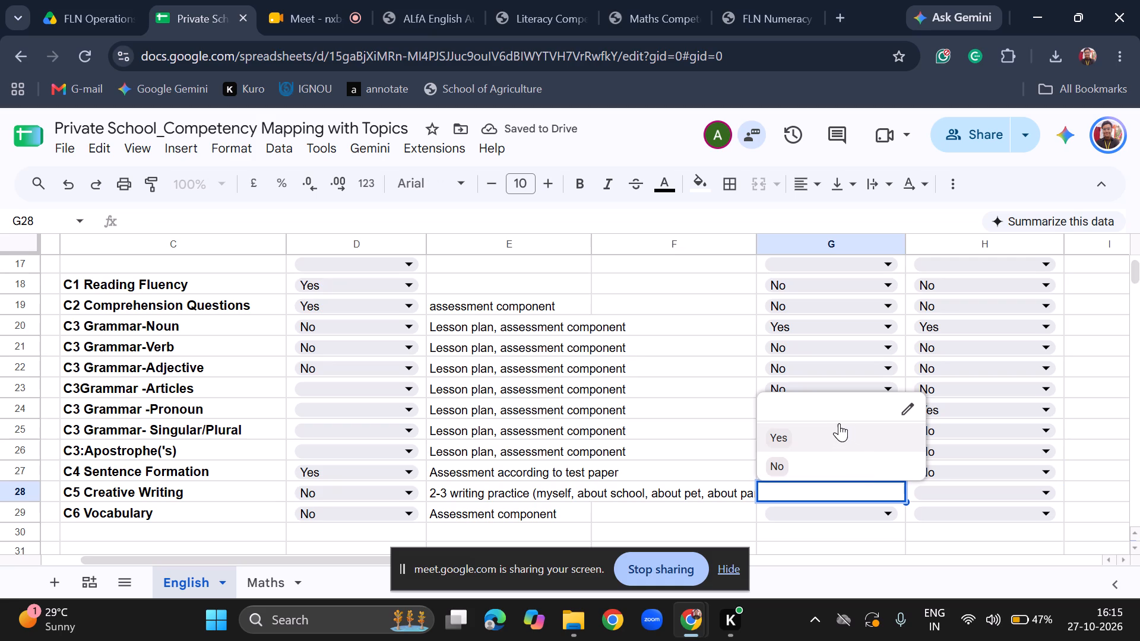
pyautogui.click(842, 425)
pyautogui.click(972, 500)
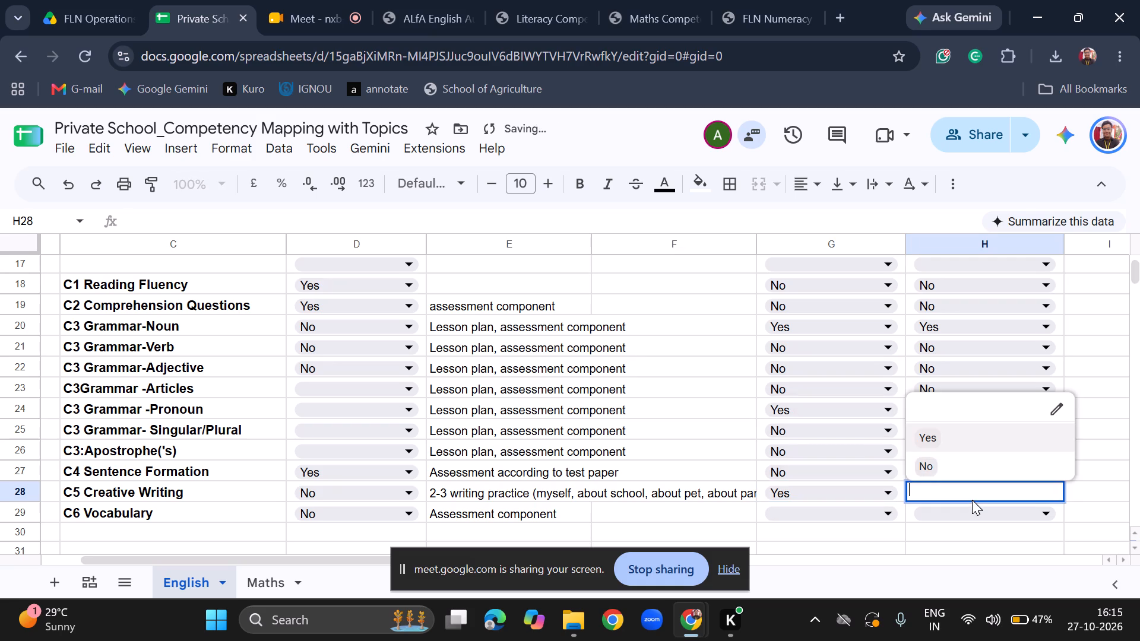
pyautogui.click(967, 432)
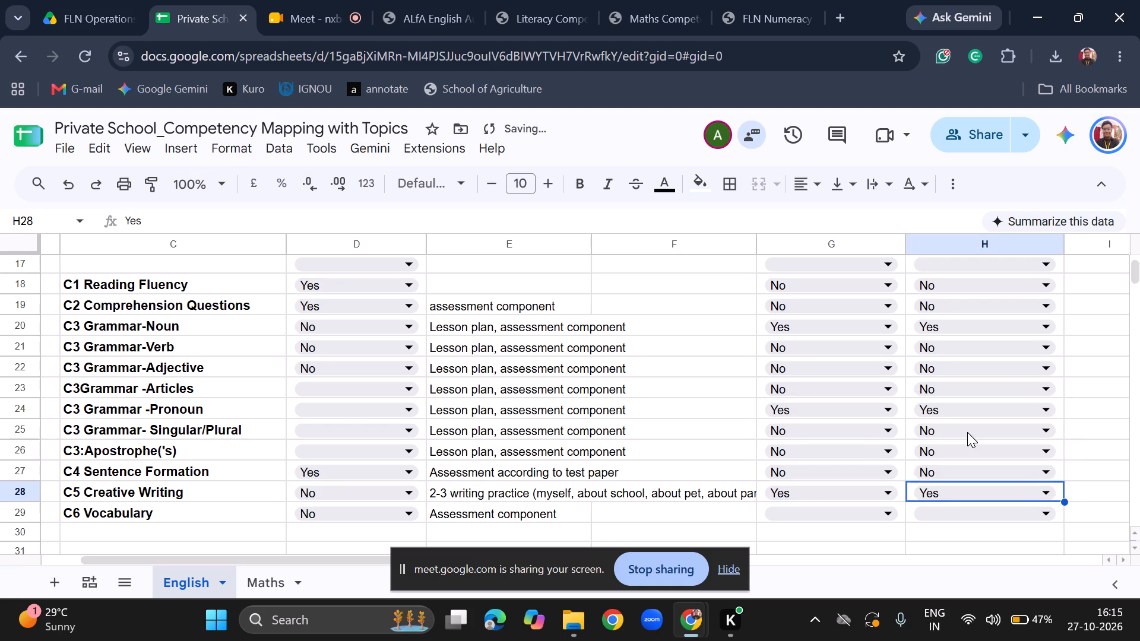
# Set Completed in APS and Completed in GPS to No for Grade 3 C6 Vocabulary.
pyautogui.click(850, 518)
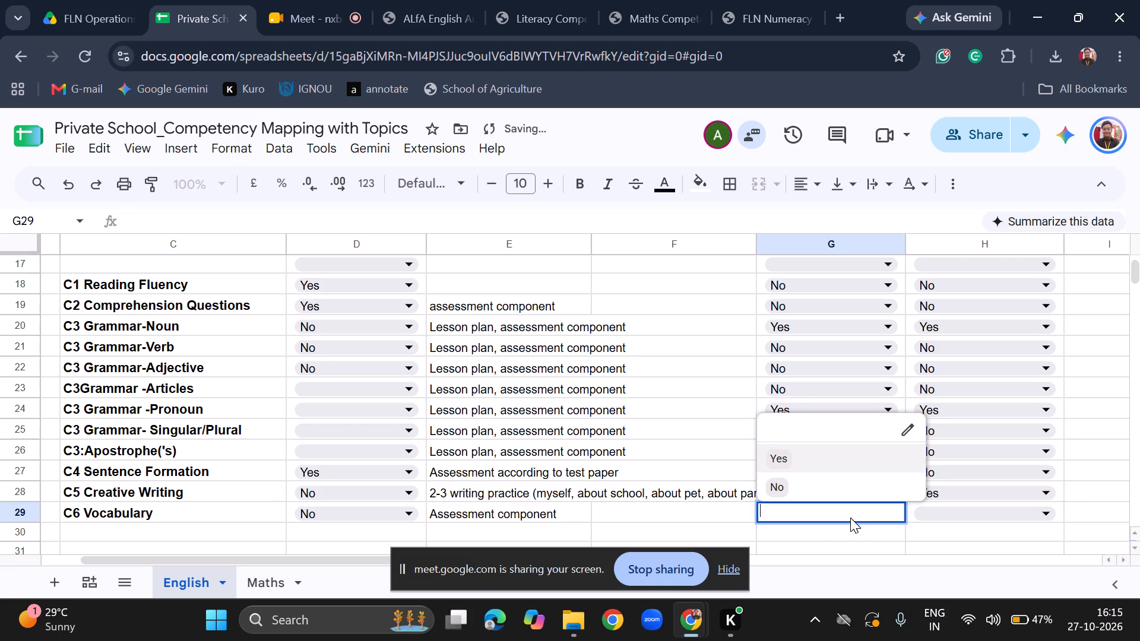
pyautogui.click(837, 485)
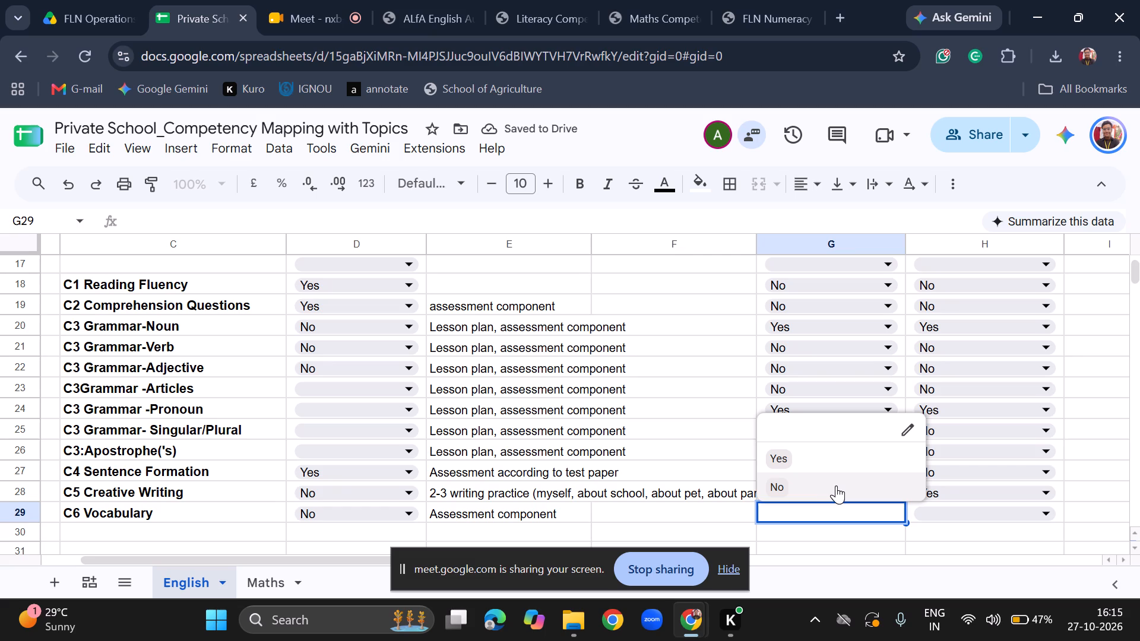
pyautogui.click(941, 513)
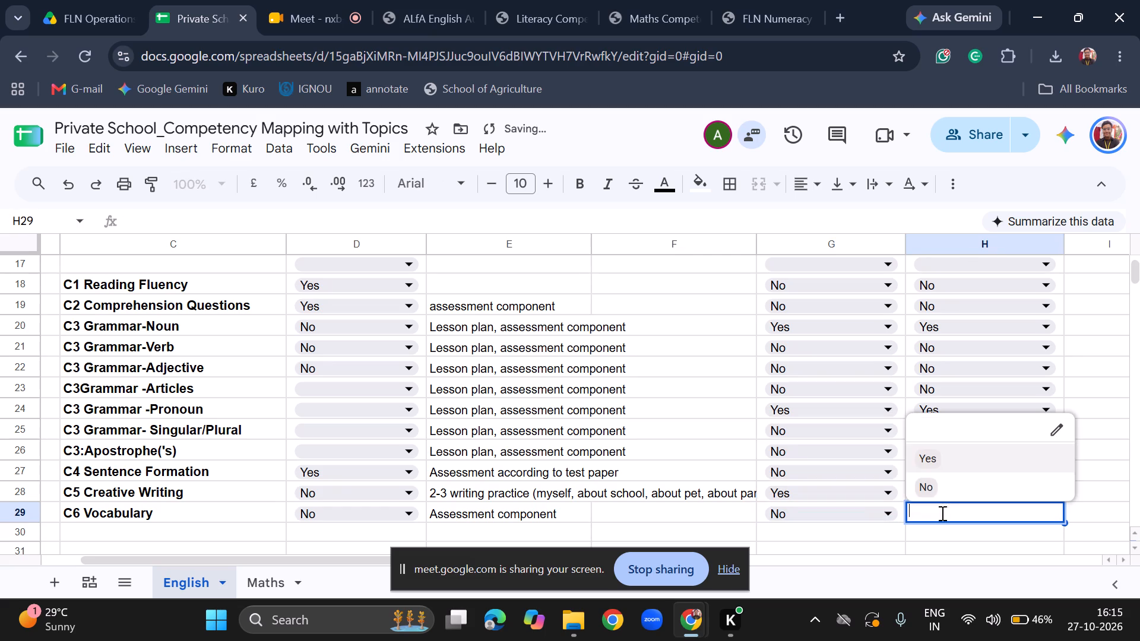
pyautogui.click(928, 484)
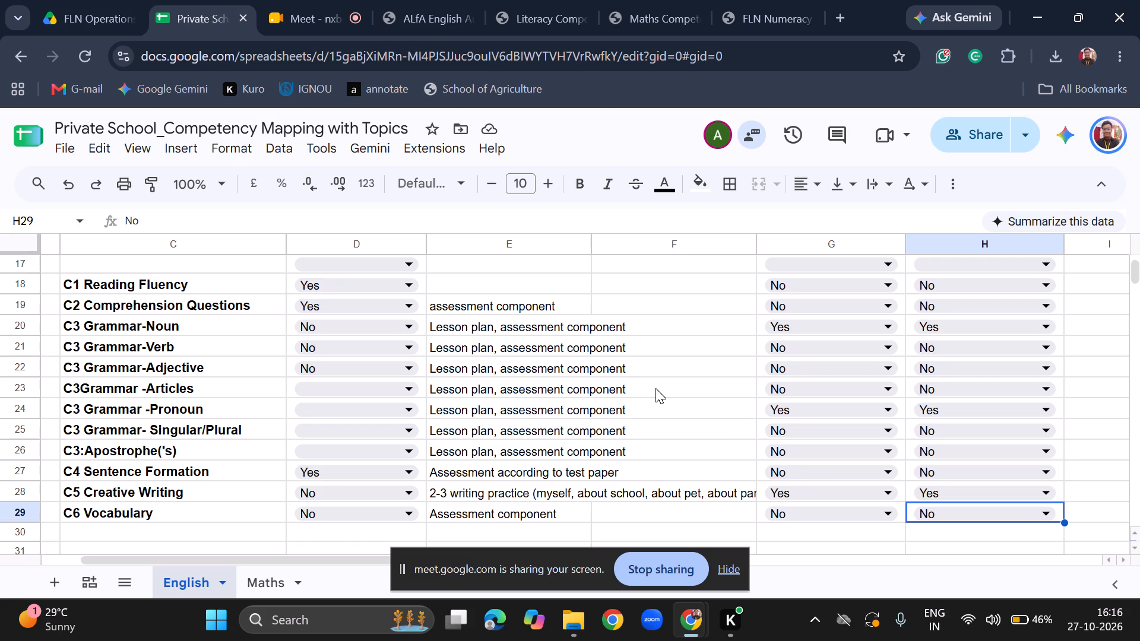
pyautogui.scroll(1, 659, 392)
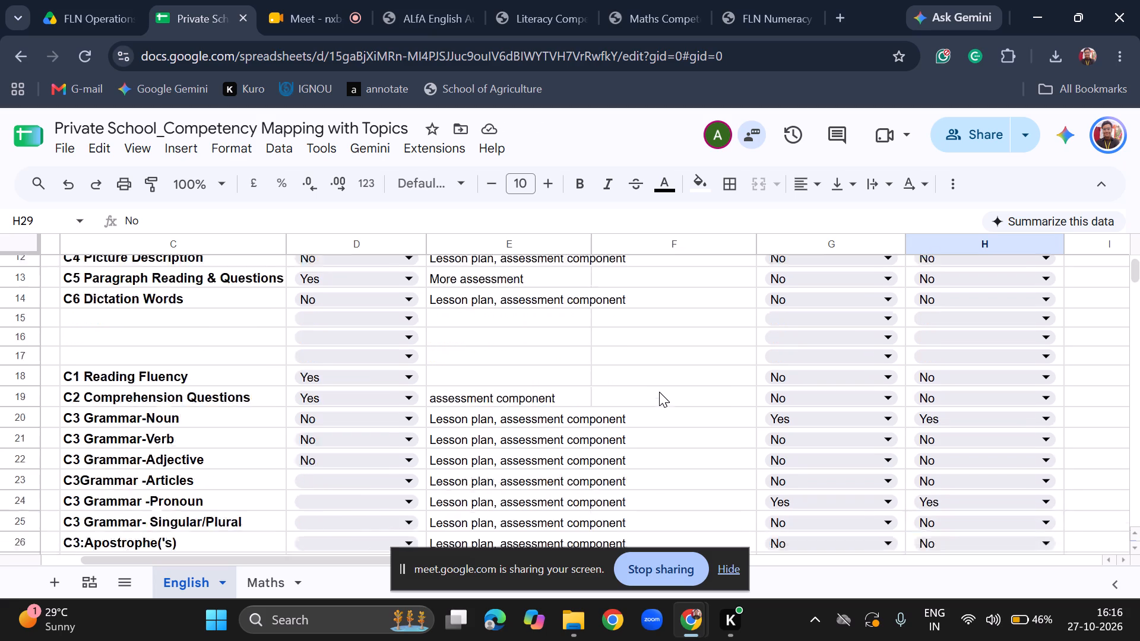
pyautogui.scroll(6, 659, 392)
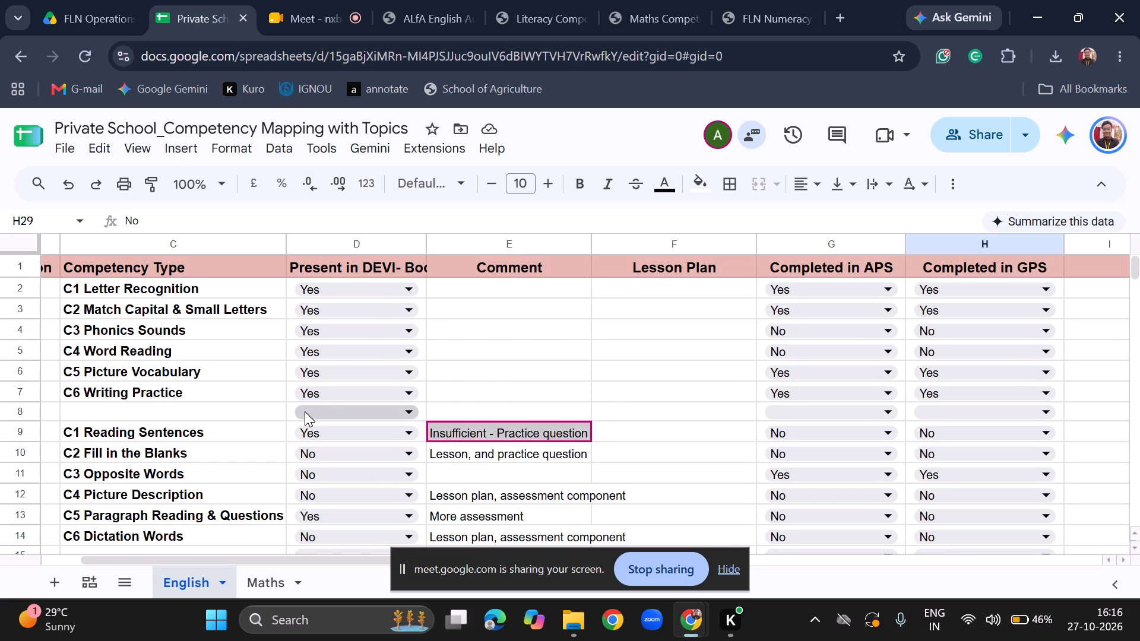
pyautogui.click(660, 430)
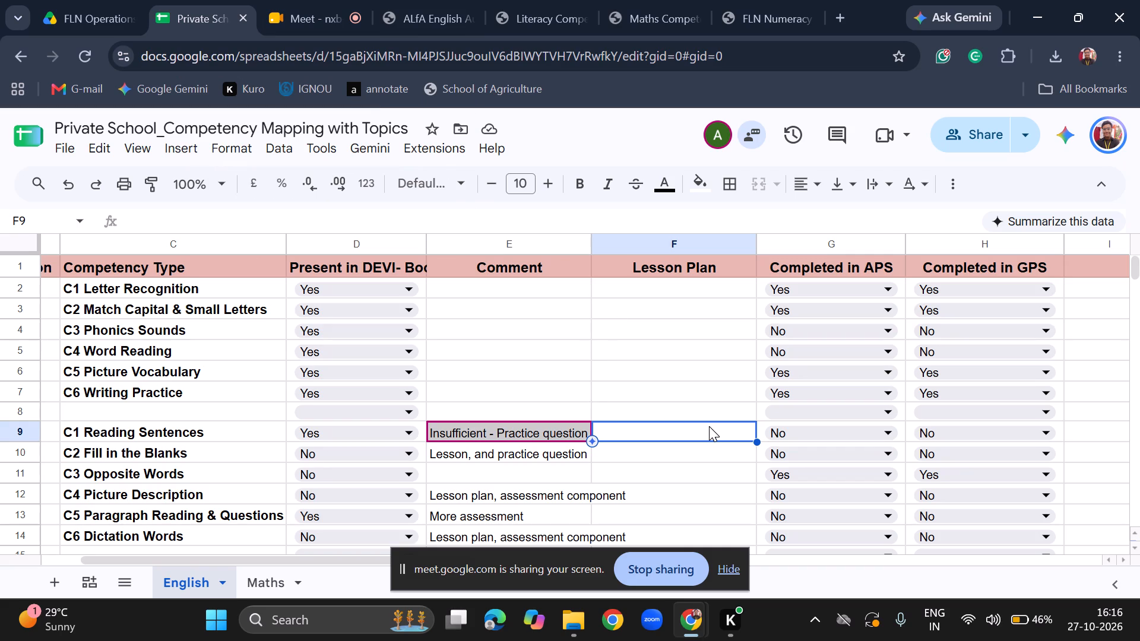
# Switch to the Maths sheet of the competency mapping.
pyautogui.click(253, 588)
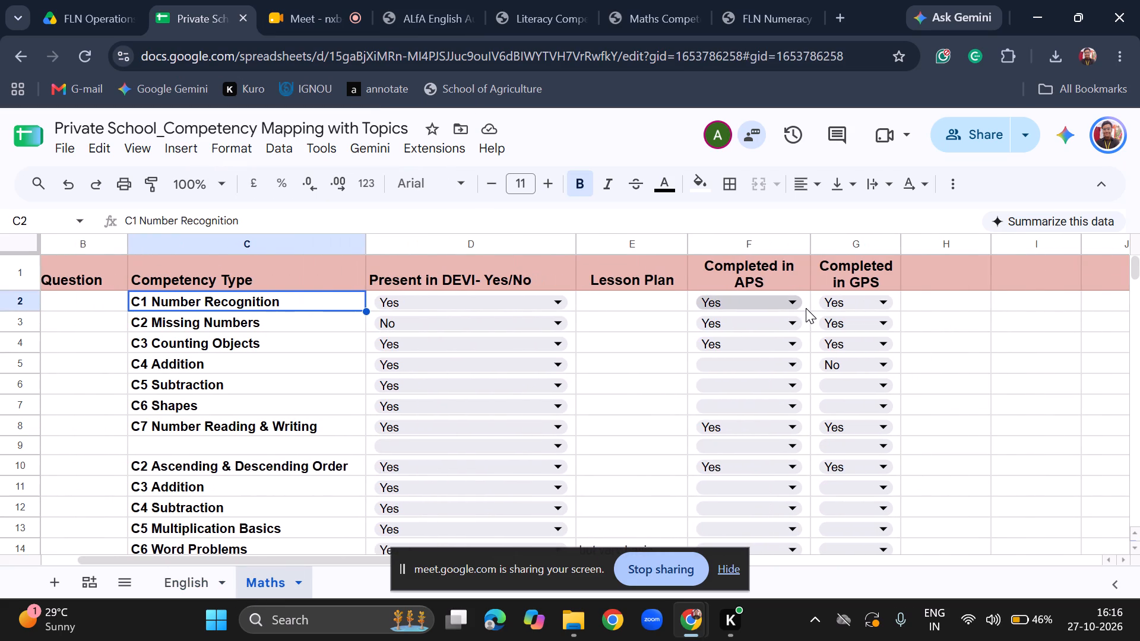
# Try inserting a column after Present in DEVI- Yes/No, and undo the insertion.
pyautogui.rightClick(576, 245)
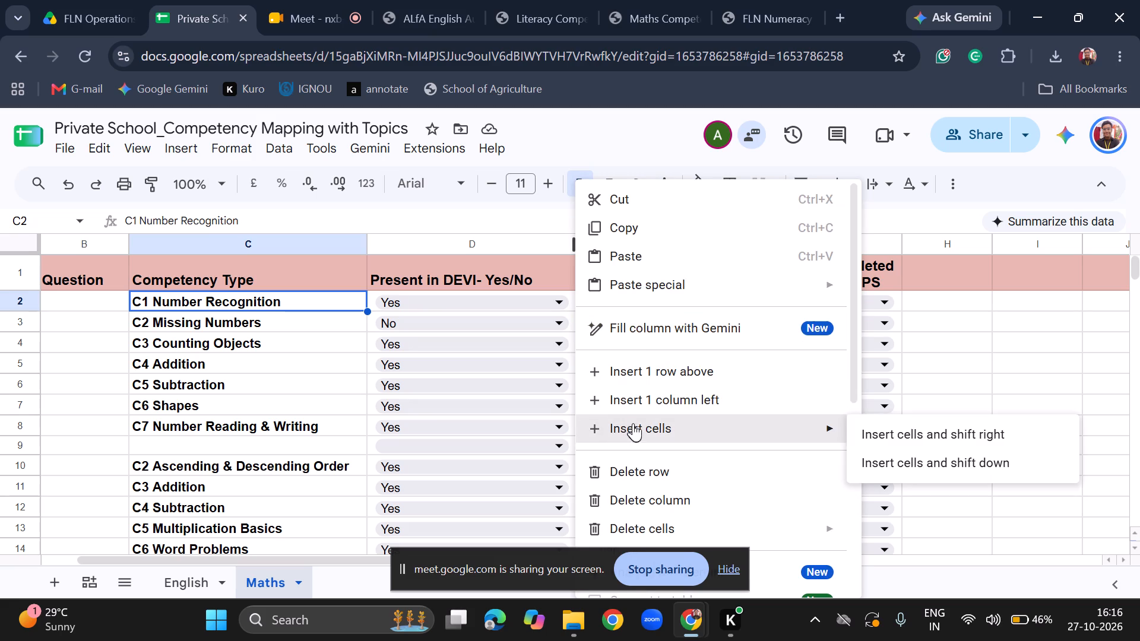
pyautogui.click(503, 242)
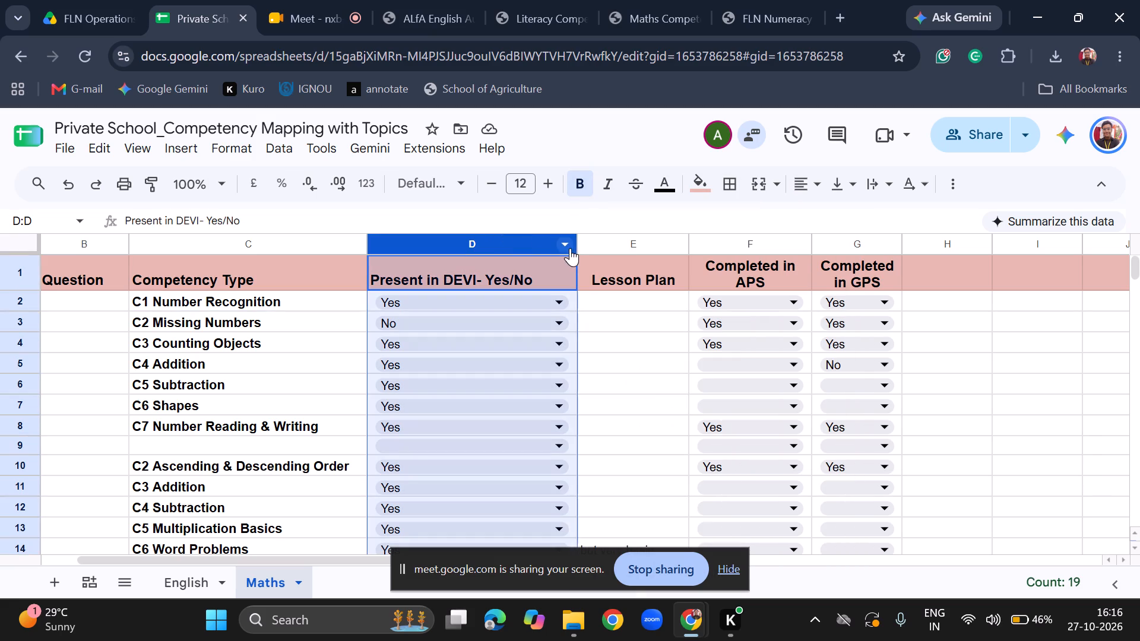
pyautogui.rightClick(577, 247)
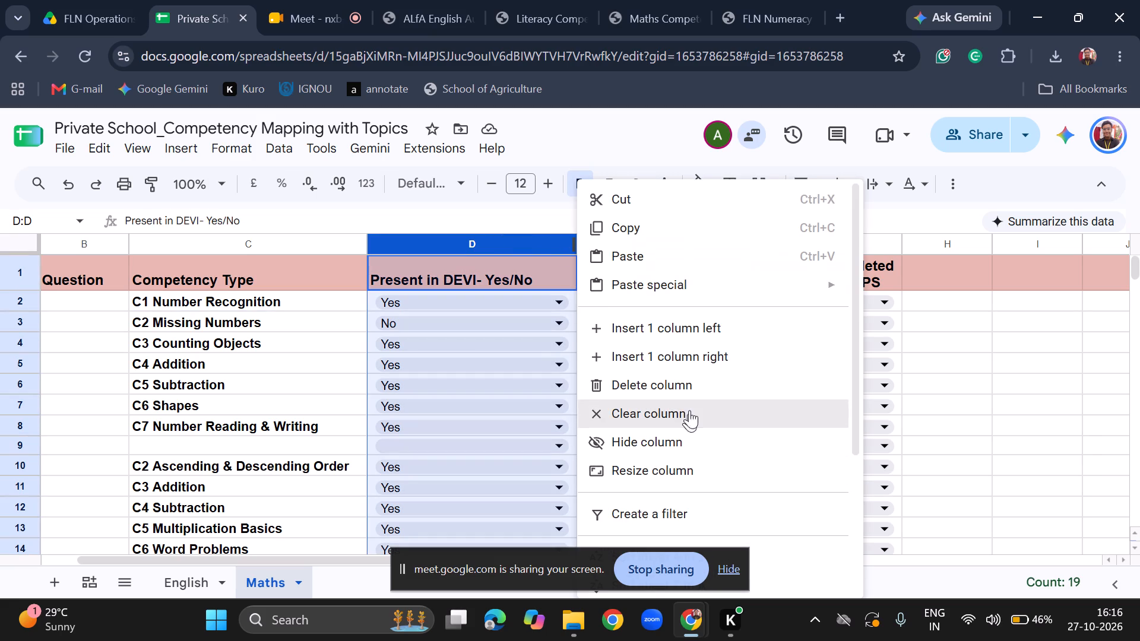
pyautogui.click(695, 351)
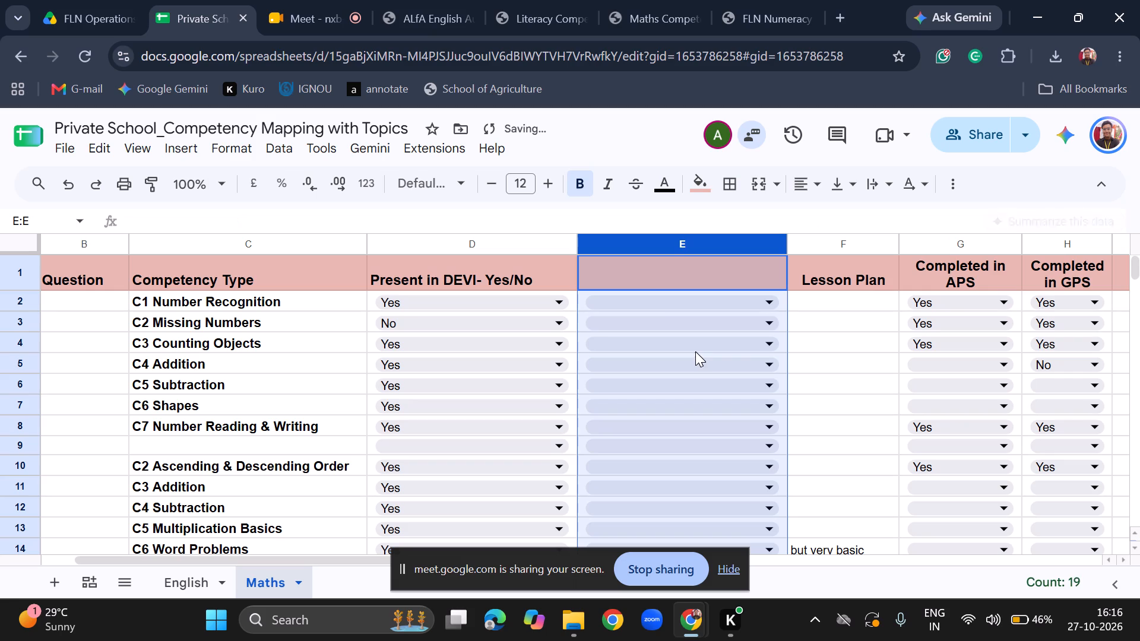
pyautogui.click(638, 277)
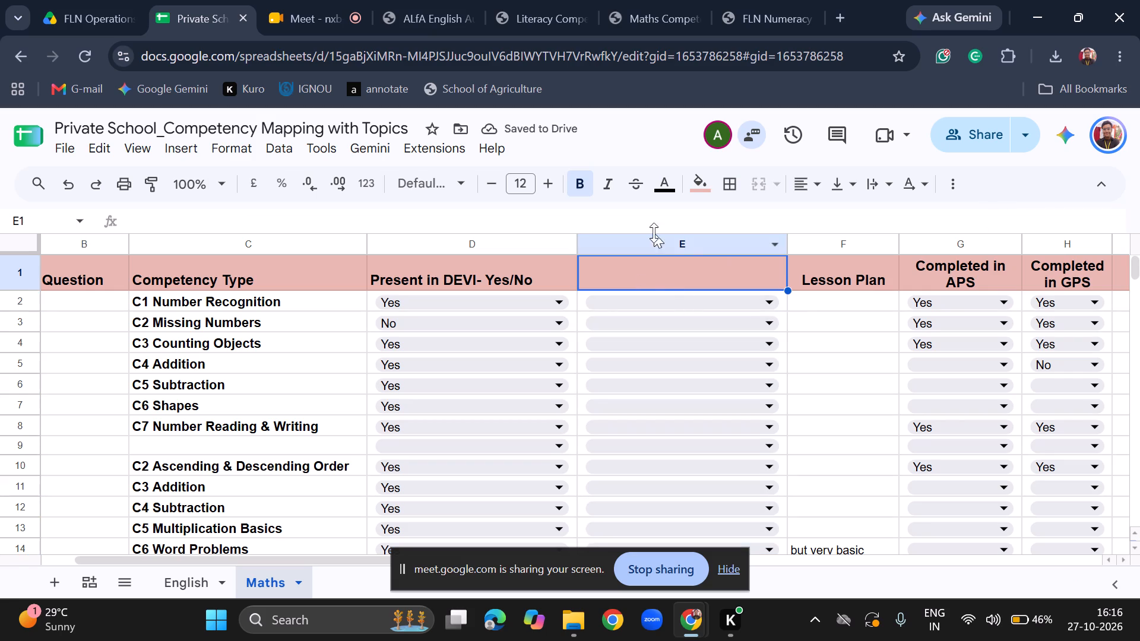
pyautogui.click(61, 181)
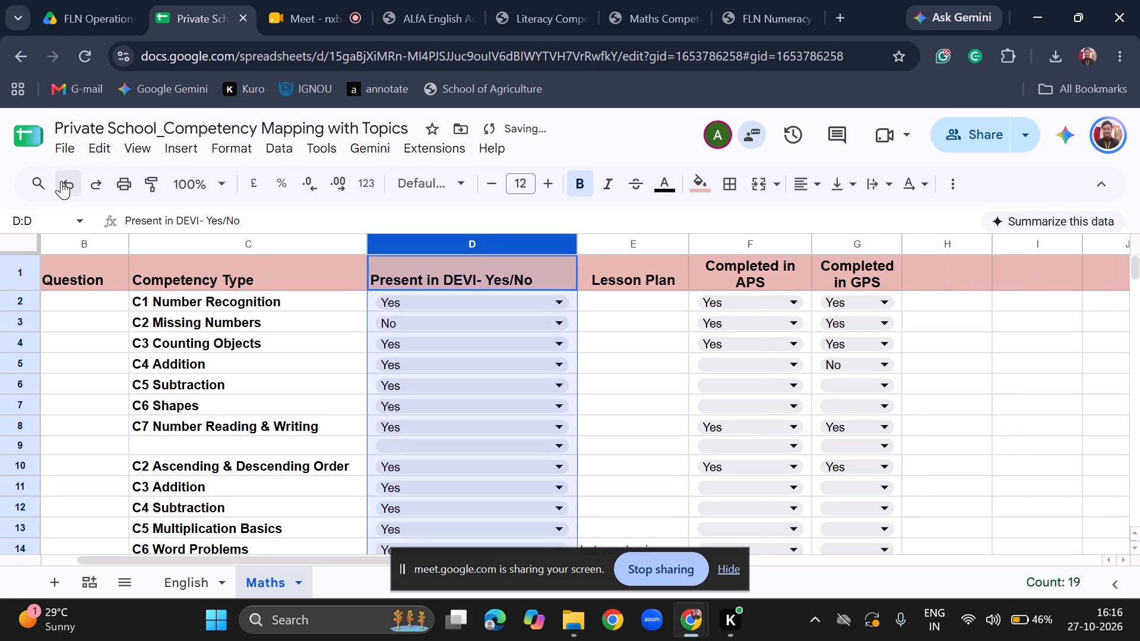
# Insert a column before Lesson Plan in the Maths sheet and head it Comment.
pyautogui.click(632, 284)
pyautogui.rightClick(632, 284)
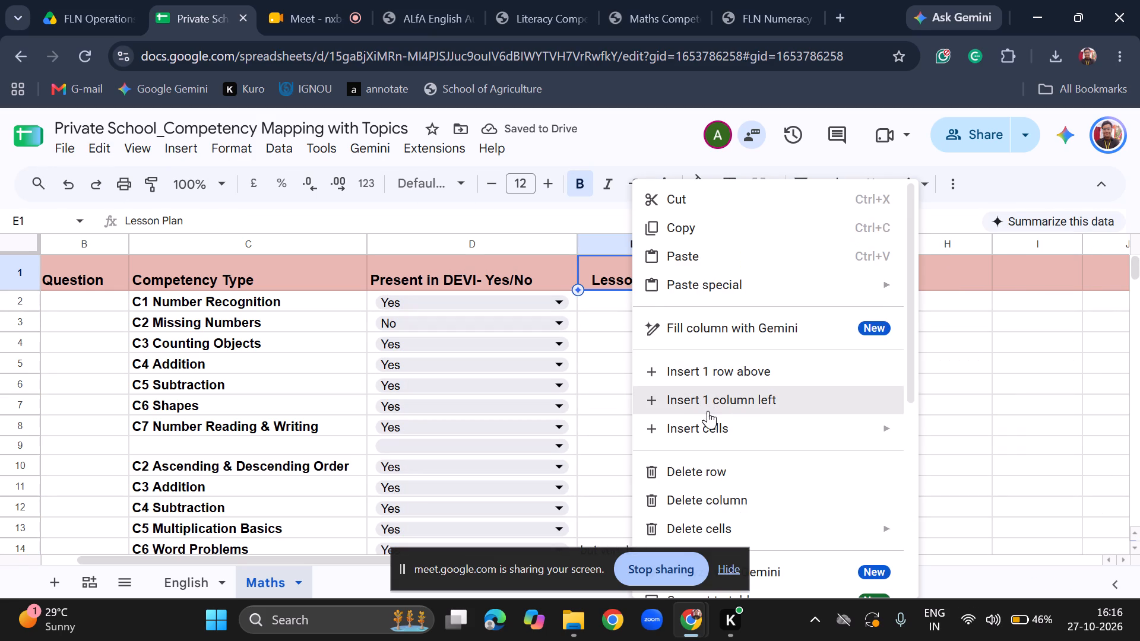
pyautogui.click(598, 296)
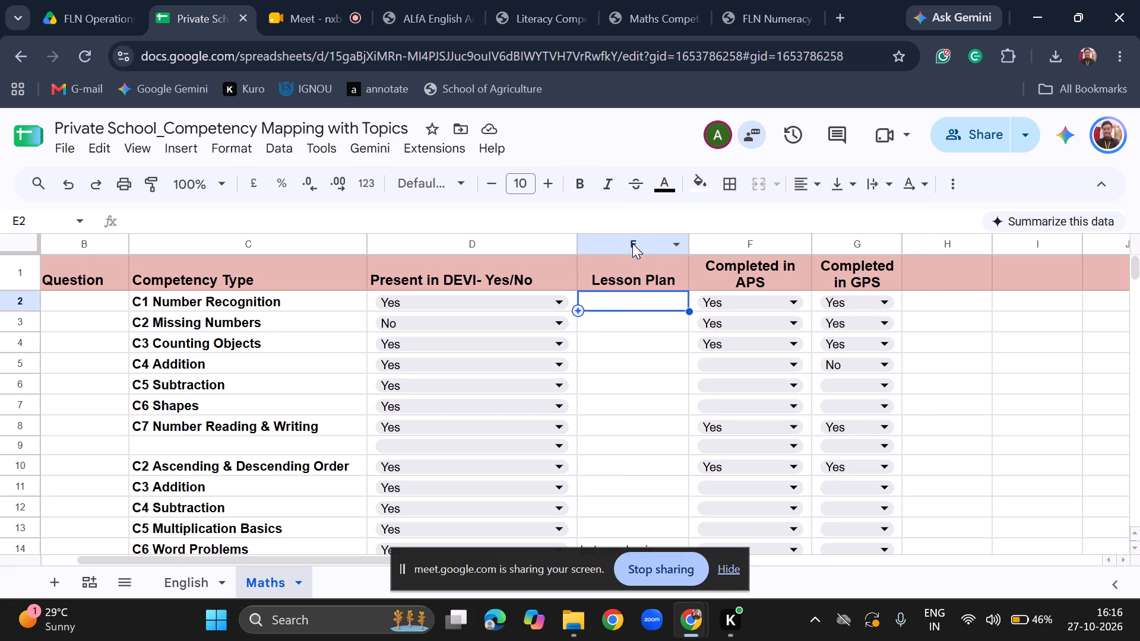
pyautogui.click(632, 243)
pyautogui.rightClick(632, 243)
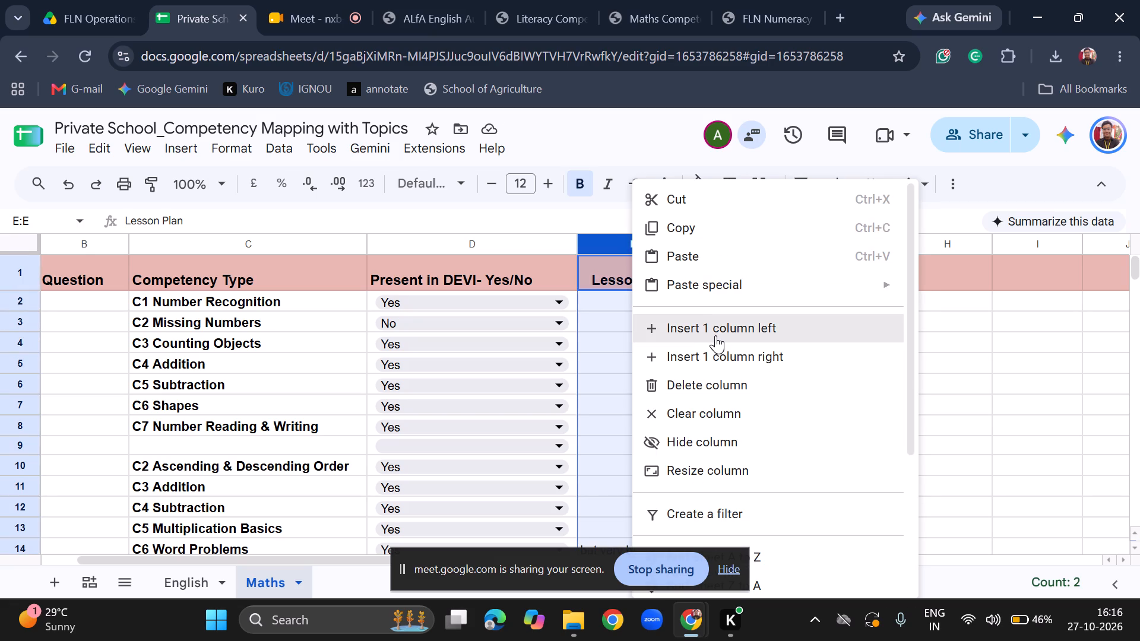
pyautogui.click(715, 335)
pyautogui.click(641, 274)
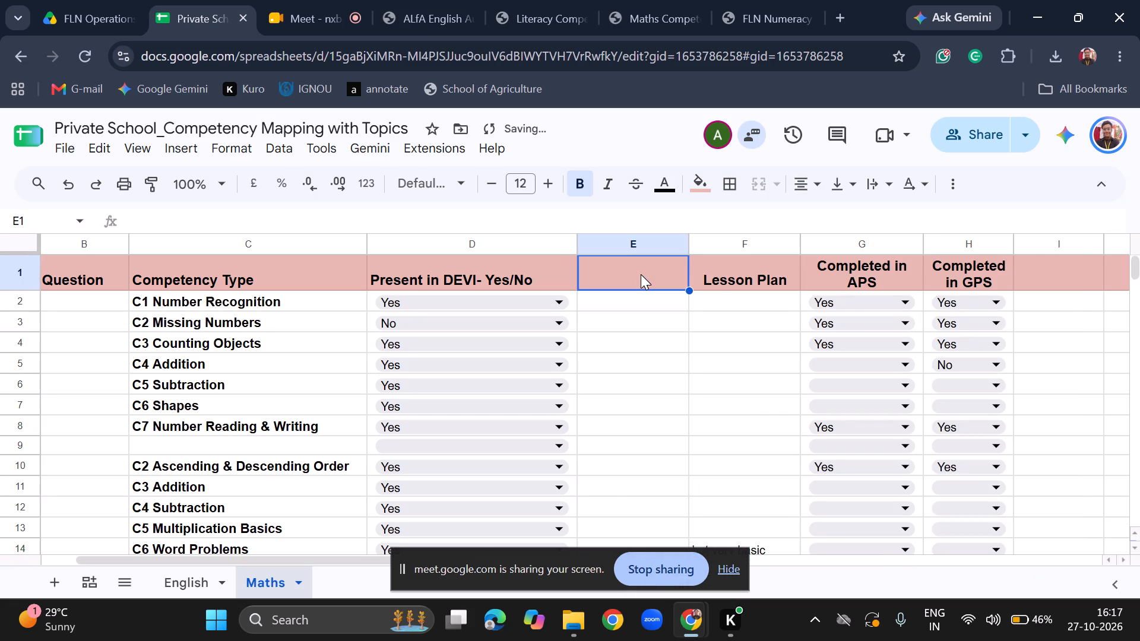
pyautogui.write('omment')
pyautogui.press('Return')
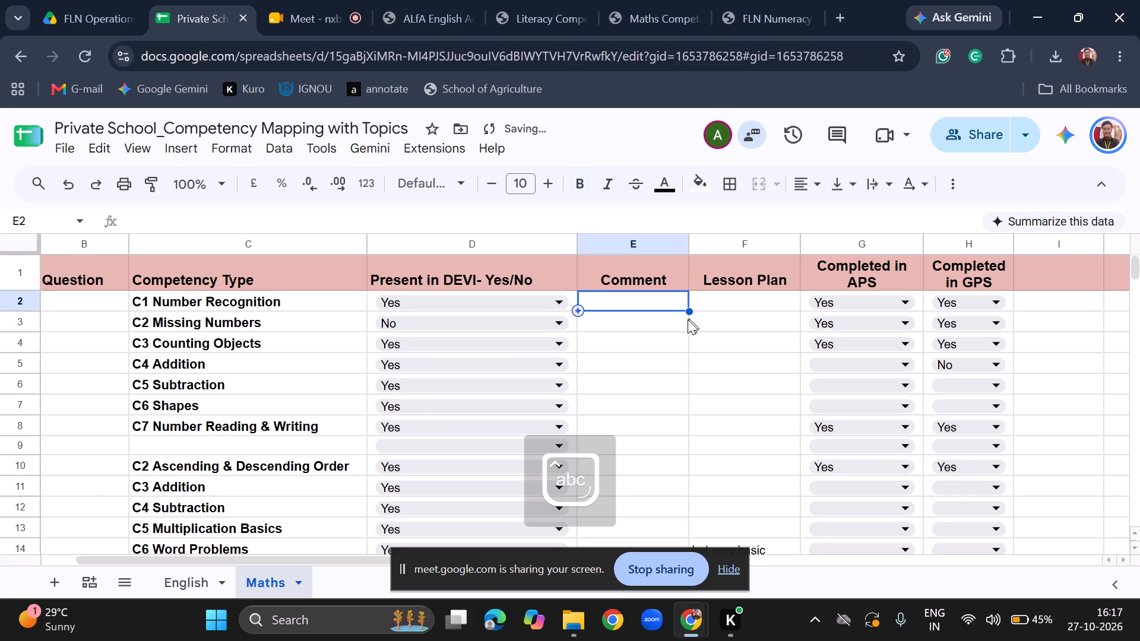
pyautogui.rightClick(624, 339)
pyautogui.click(601, 338)
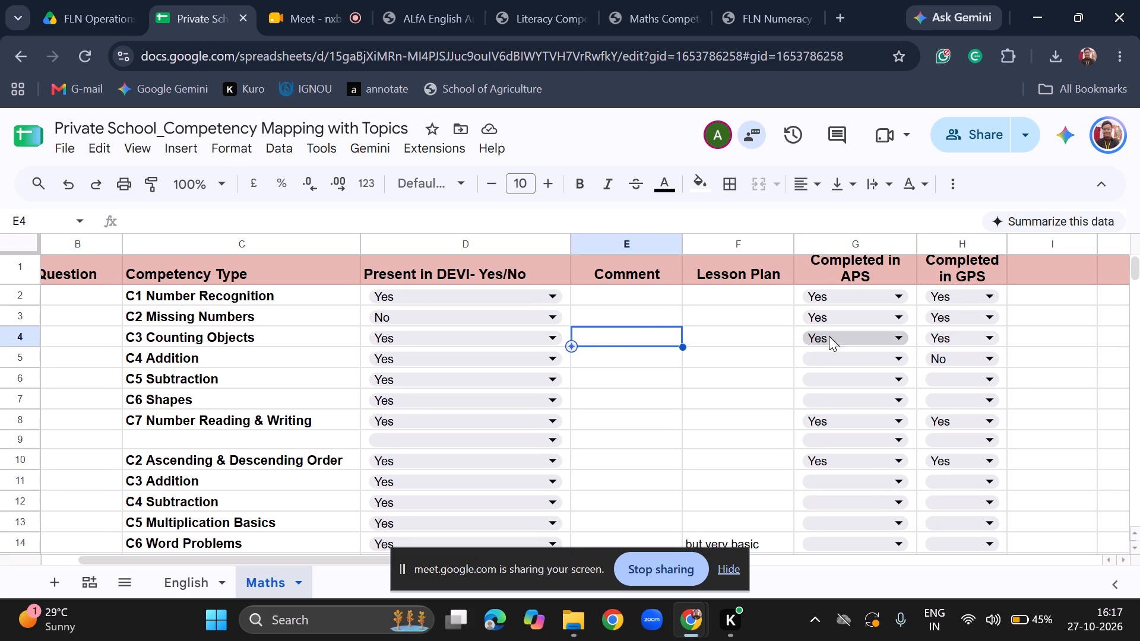
# Set Completed in APS and Completed in GPS to Yes for Maths C4 Addition.
pyautogui.click(849, 358)
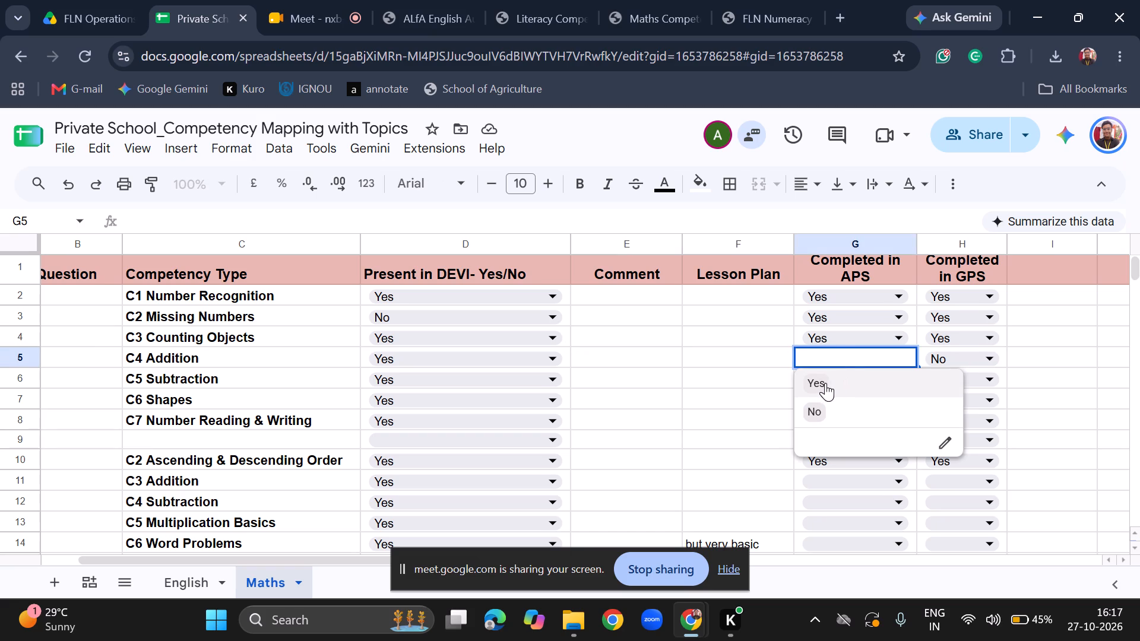
pyautogui.click(826, 383)
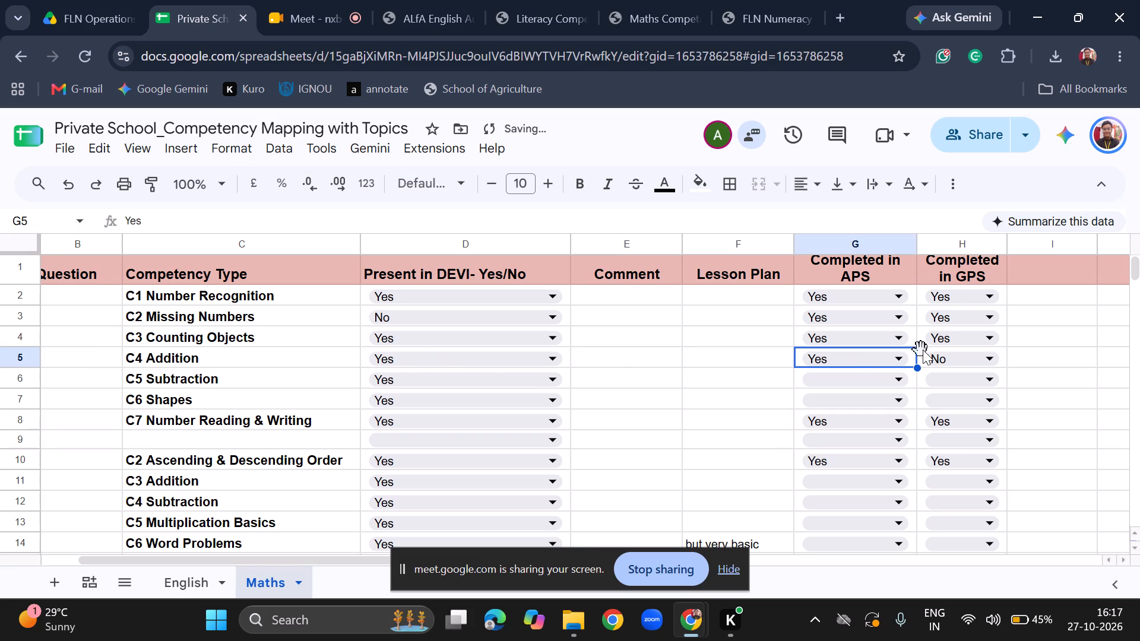
pyautogui.click(989, 361)
pyautogui.click(970, 382)
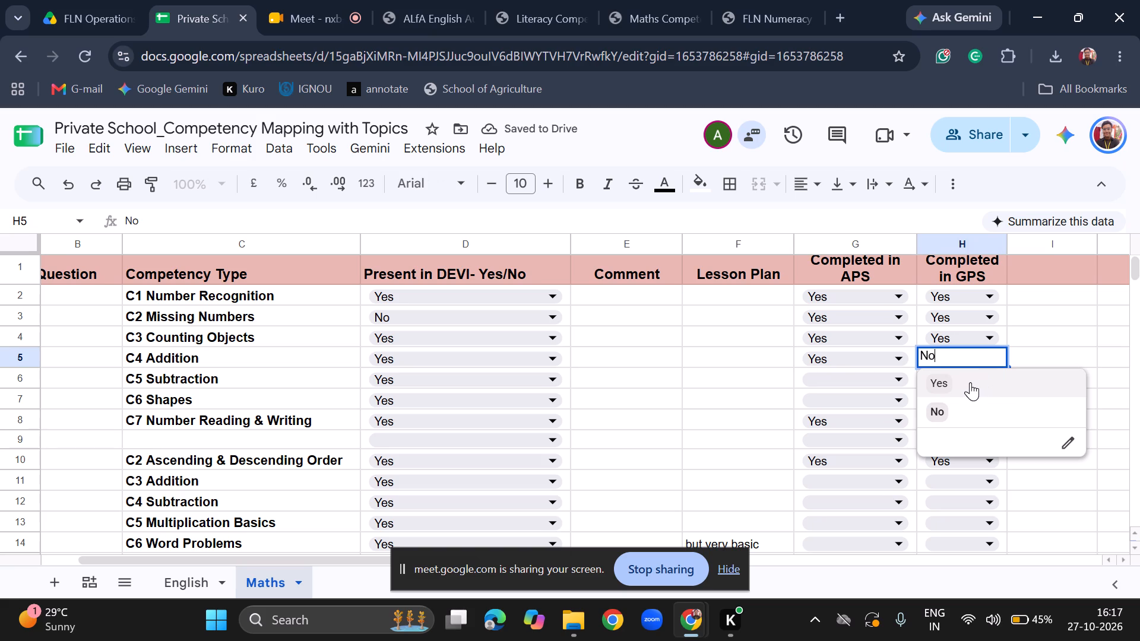
# Set Completed in APS to Yes and Completed in GPS to No for Maths C5 Subtraction.
pyautogui.click(843, 379)
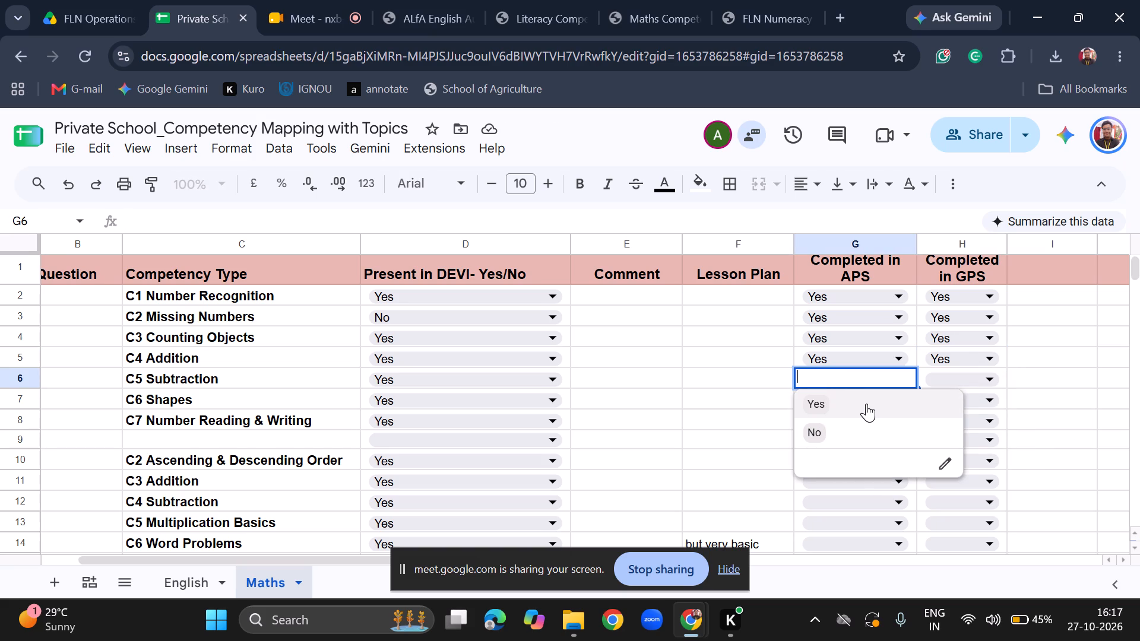
pyautogui.click(804, 432)
pyautogui.click(867, 383)
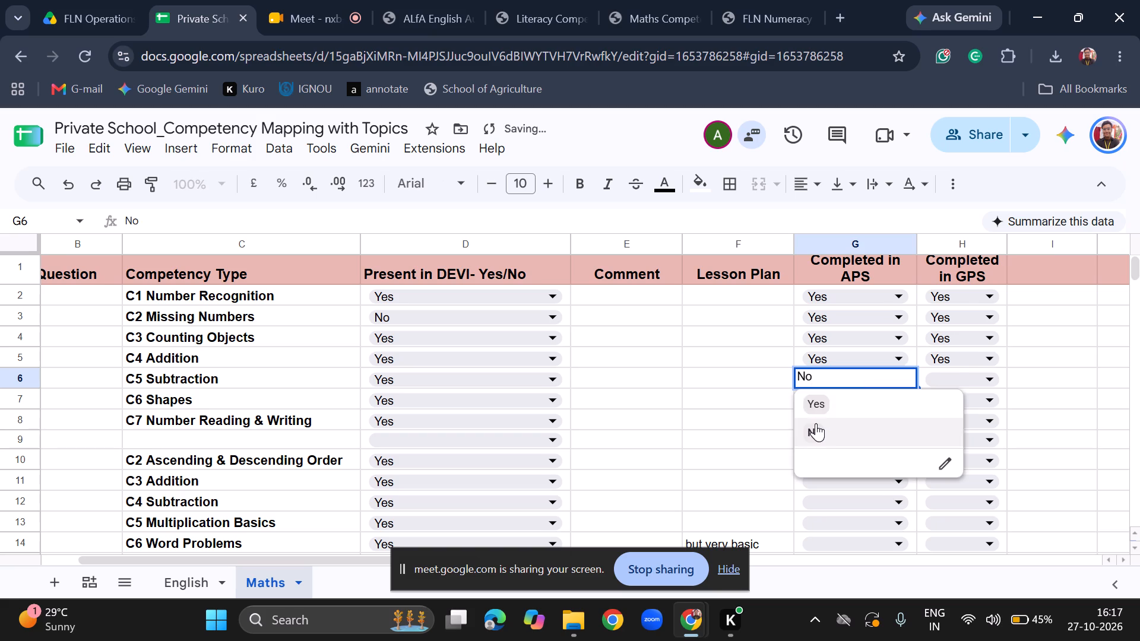
pyautogui.click(844, 409)
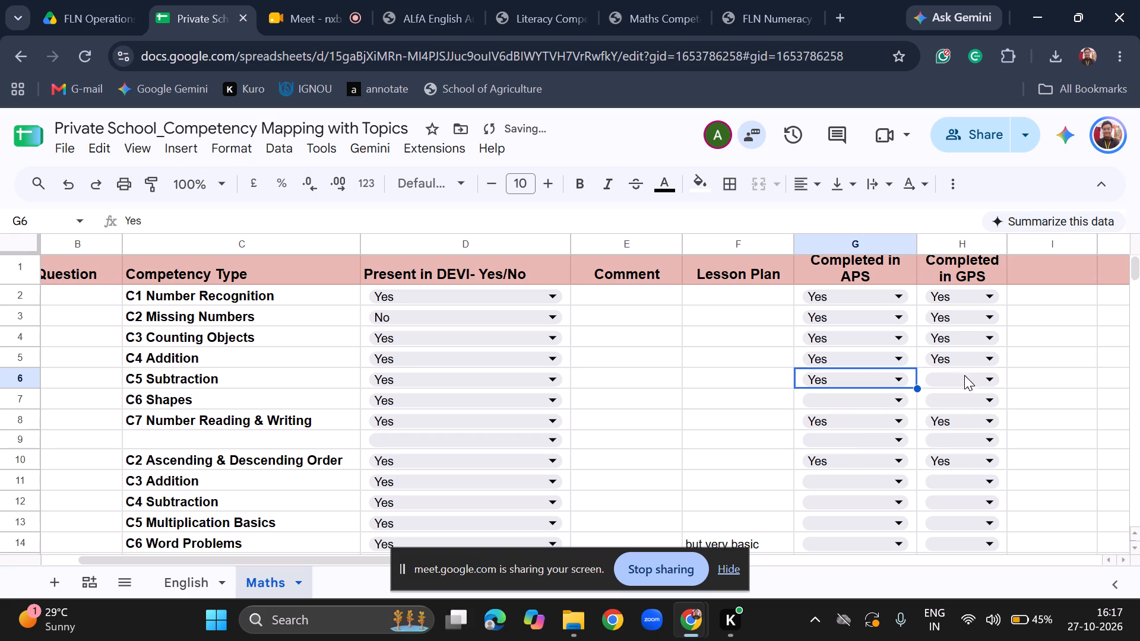
pyautogui.click(970, 379)
pyautogui.click(957, 437)
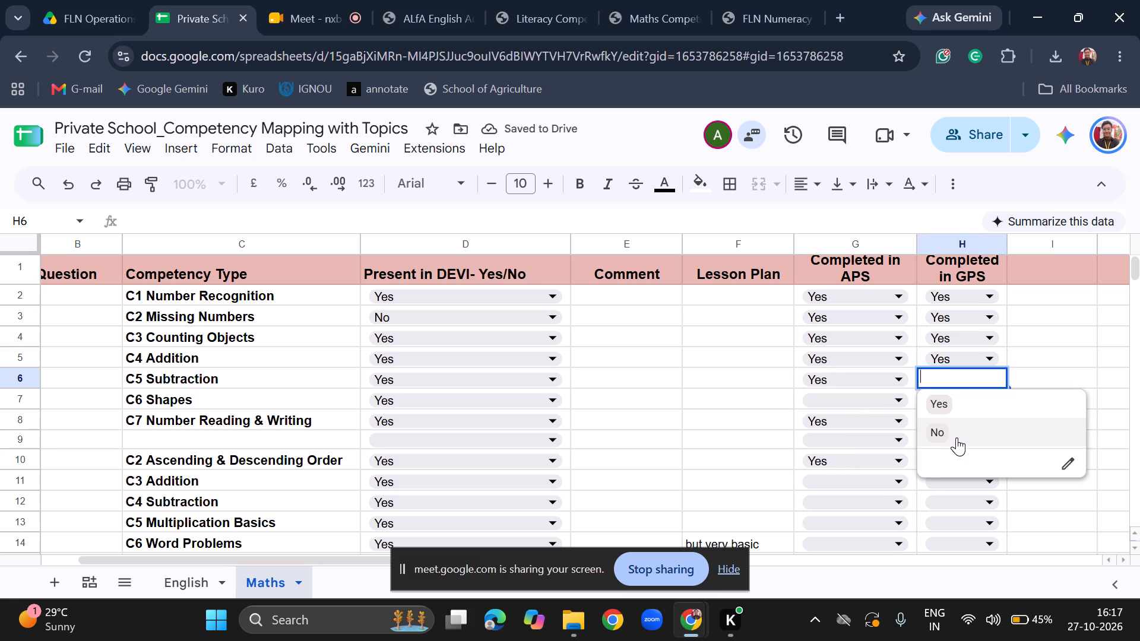
# Set Completed in APS and Completed in GPS to No for Maths C6 Shapes.
pyautogui.click(864, 407)
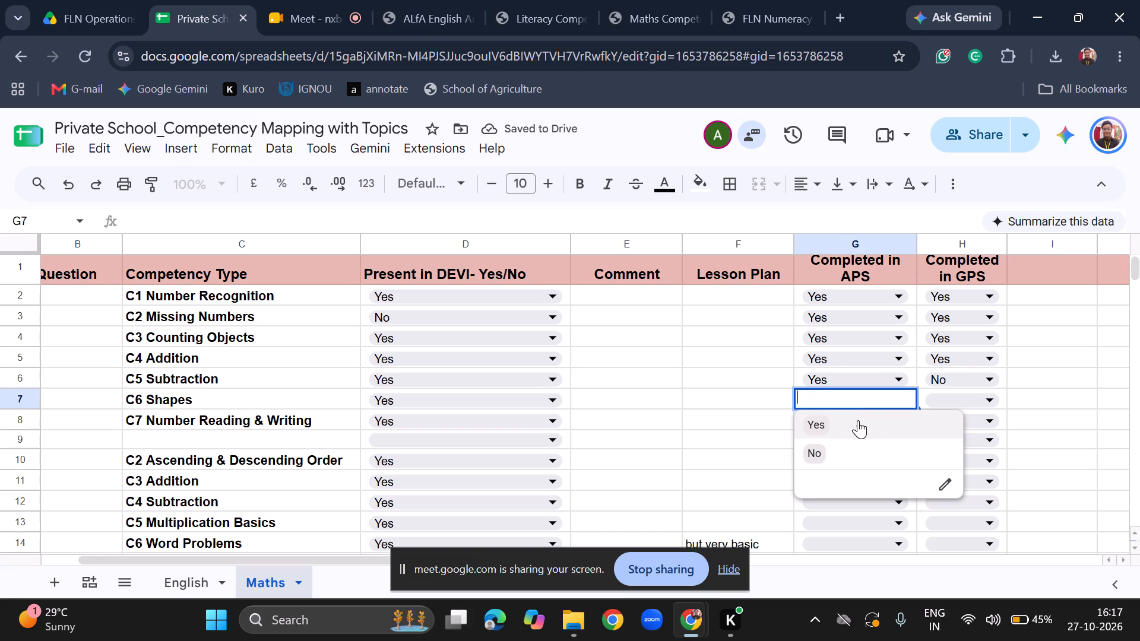
pyautogui.click(857, 420)
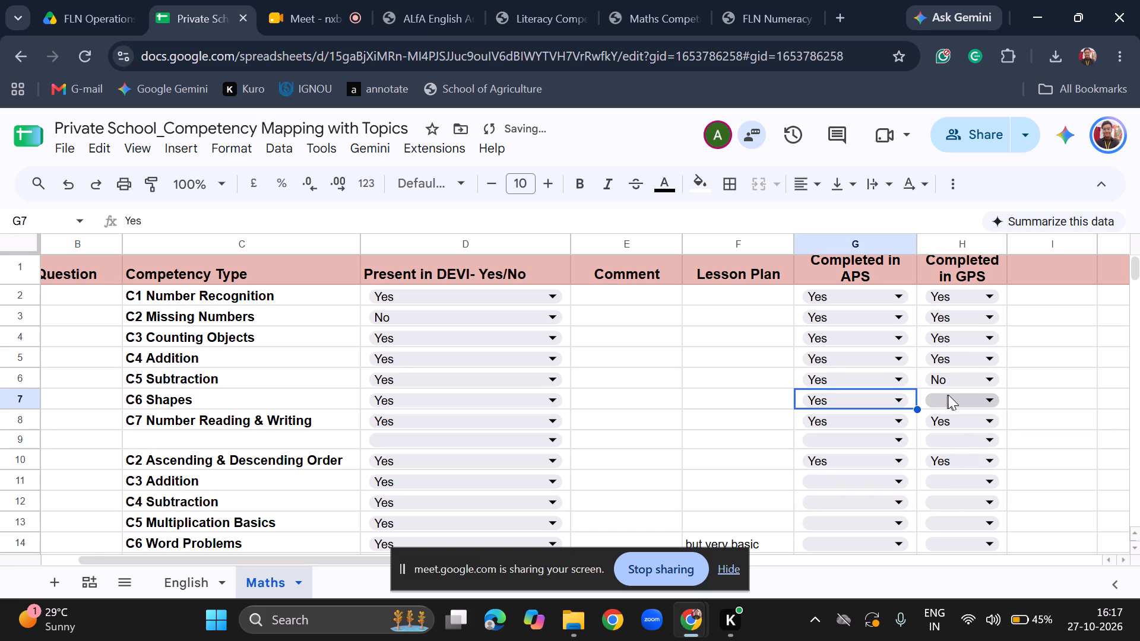
pyautogui.click(967, 396)
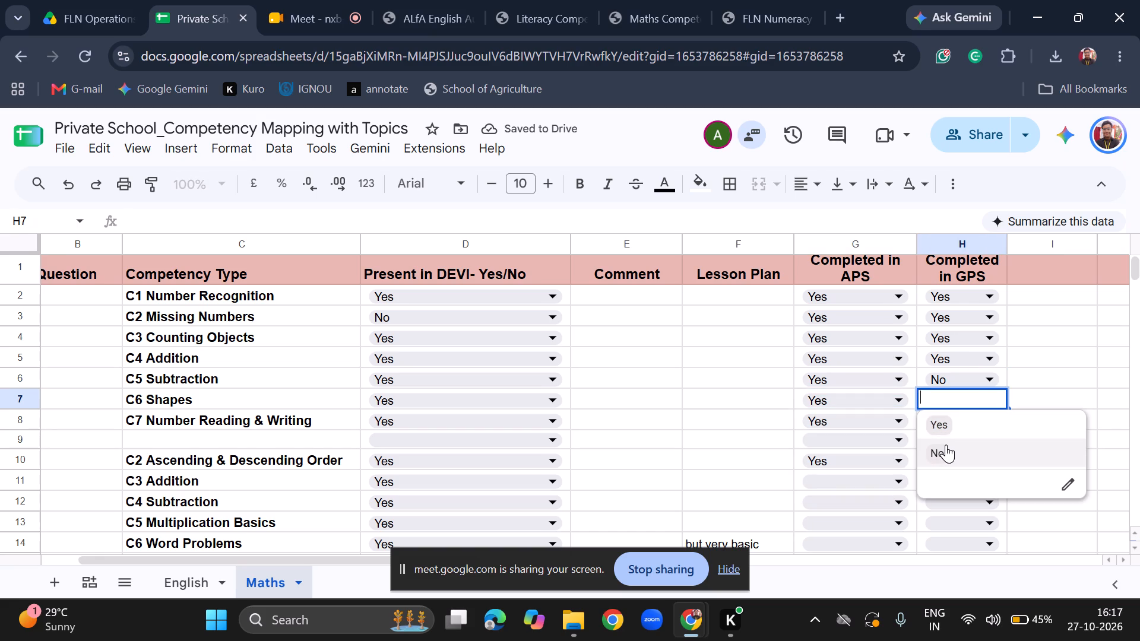
pyautogui.click(946, 445)
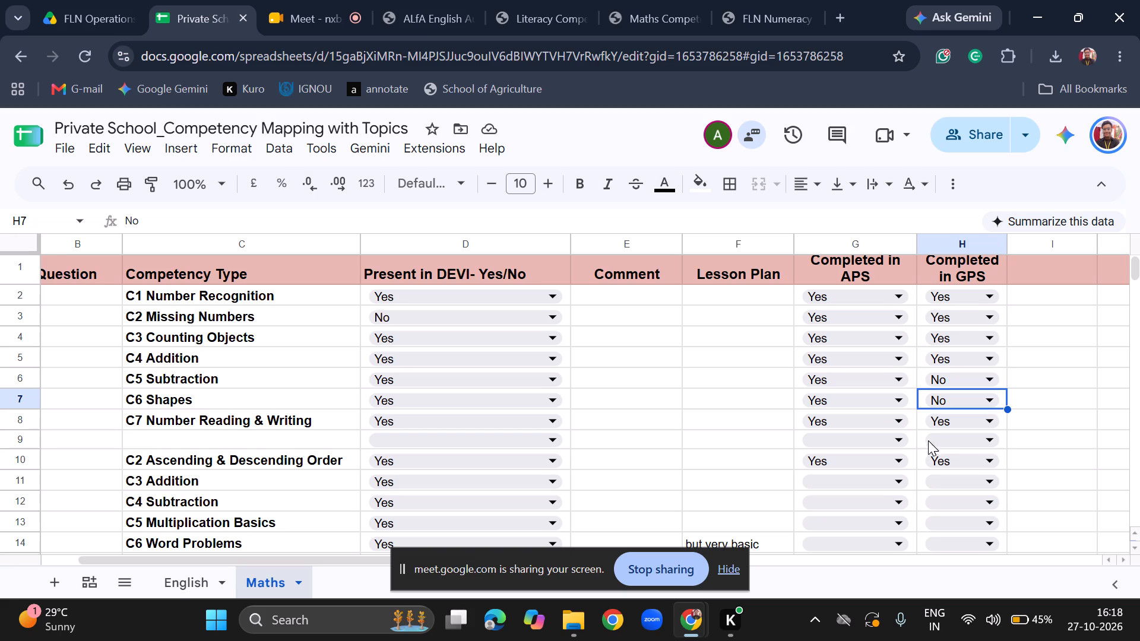
pyautogui.click(876, 440)
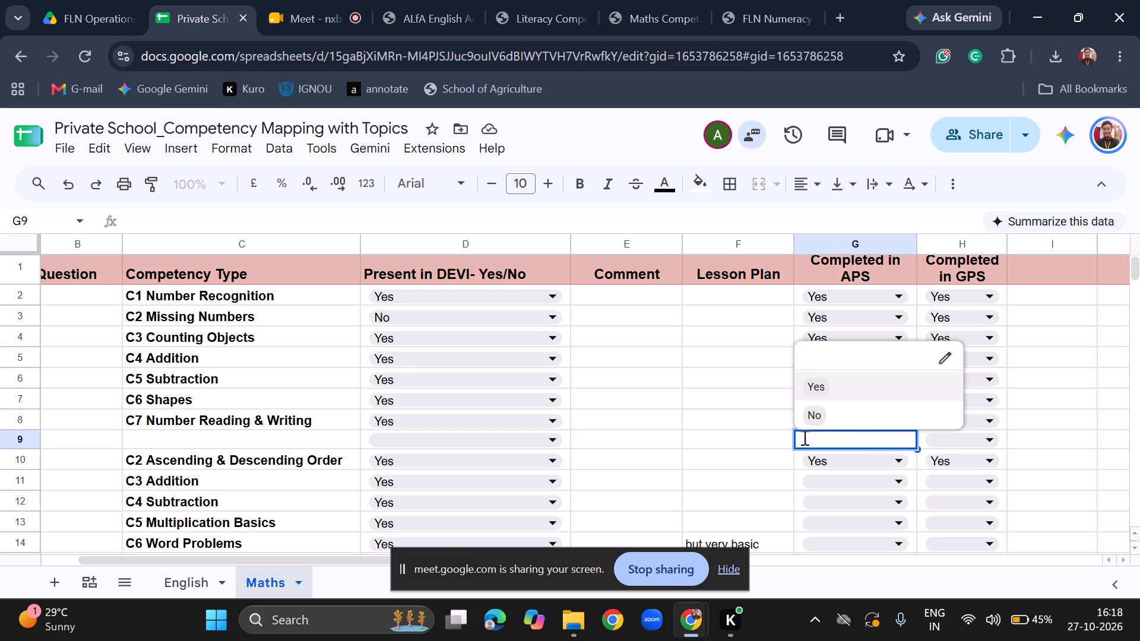
pyautogui.click(727, 440)
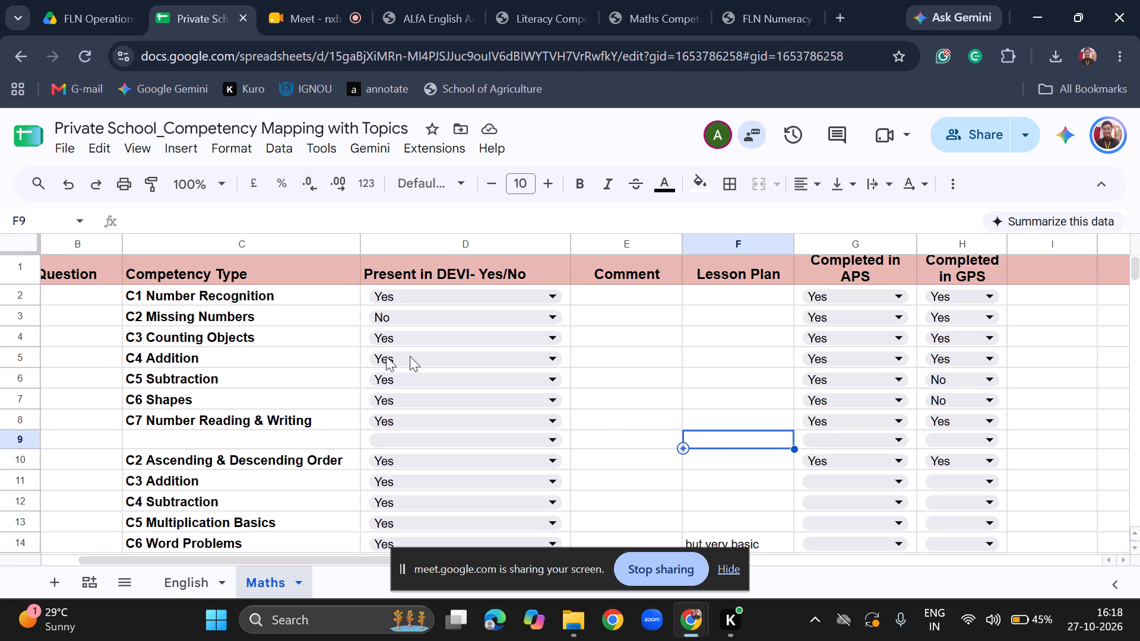
pyautogui.click(853, 407)
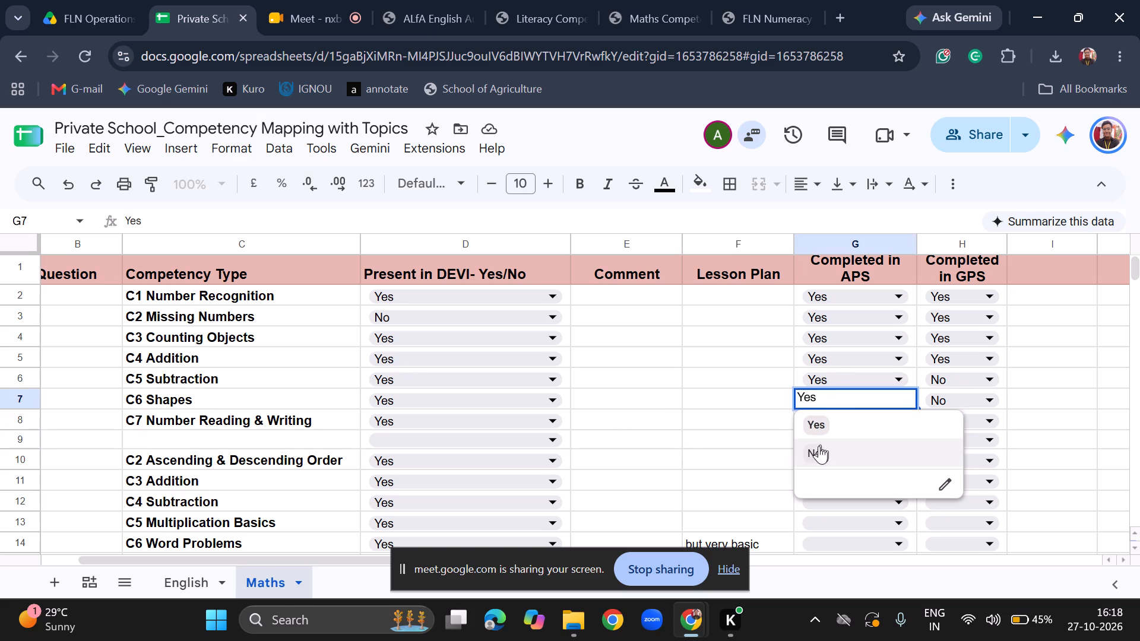
pyautogui.click(812, 455)
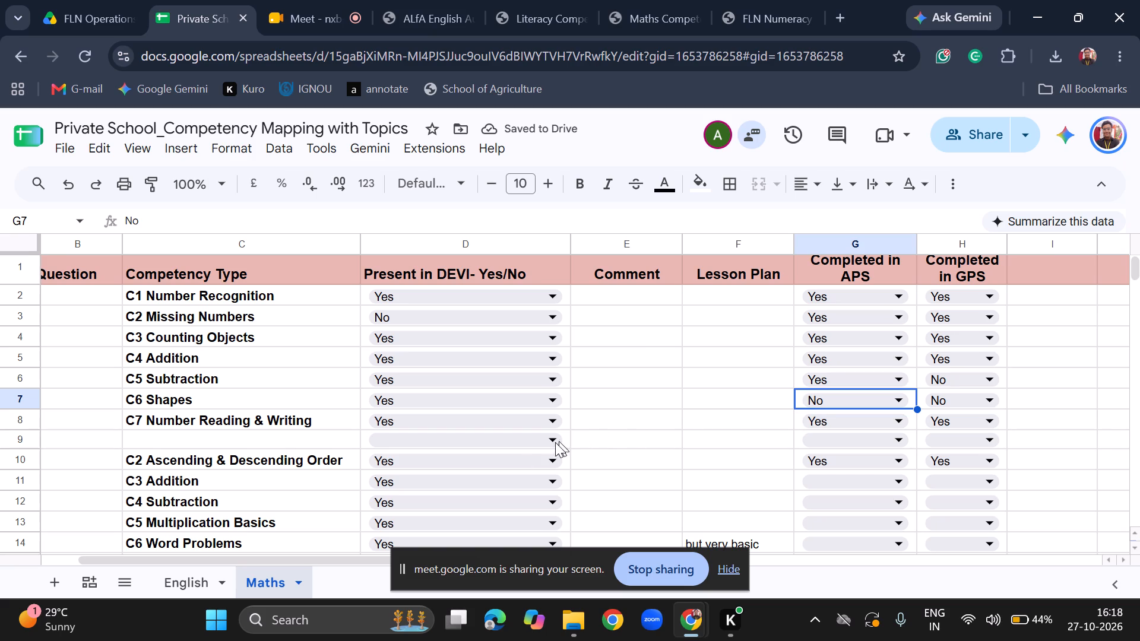
# Enter the comment "More practice other than book as weel would be needed." for Maths C2 Ascending & Descending Order.
pyautogui.scroll(-1, 742, 463)
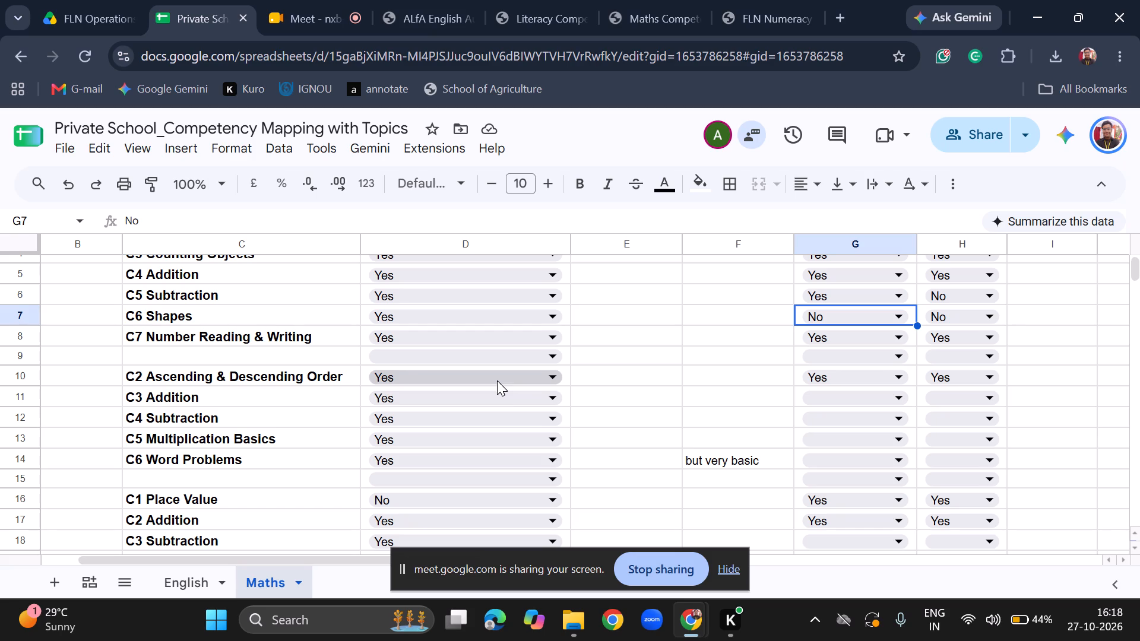
pyautogui.click(608, 377)
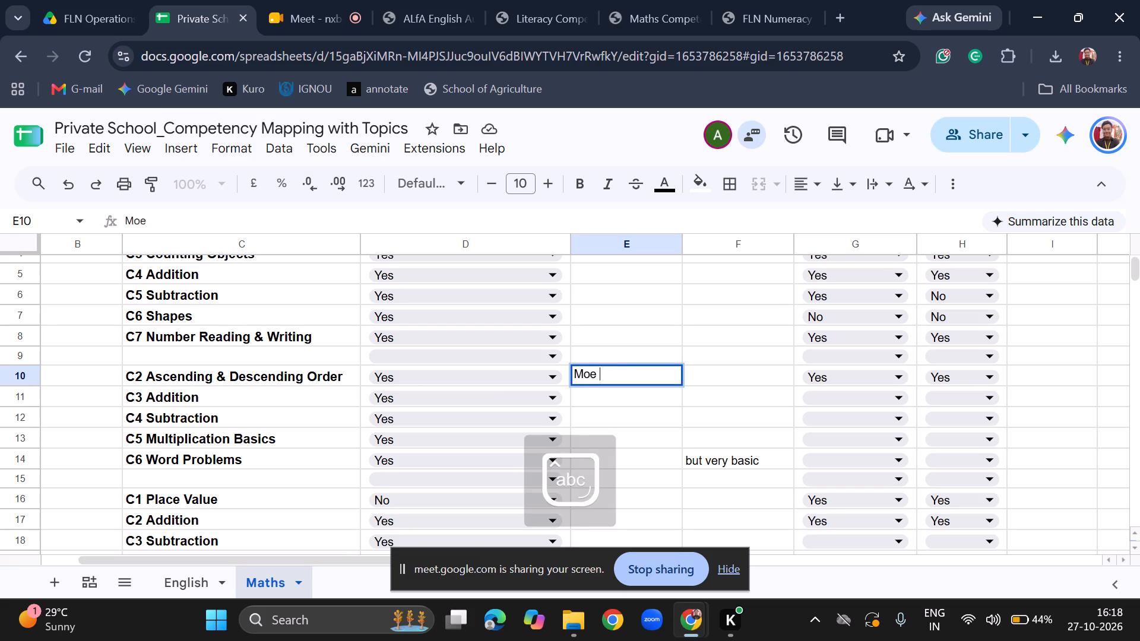
pyautogui.press('BackSpace')
pyautogui.press('BackSpace')
pyautogui.write('re practice other than book as weel wou')
pyautogui.press('space')
pyautogui.press('BackSpace')
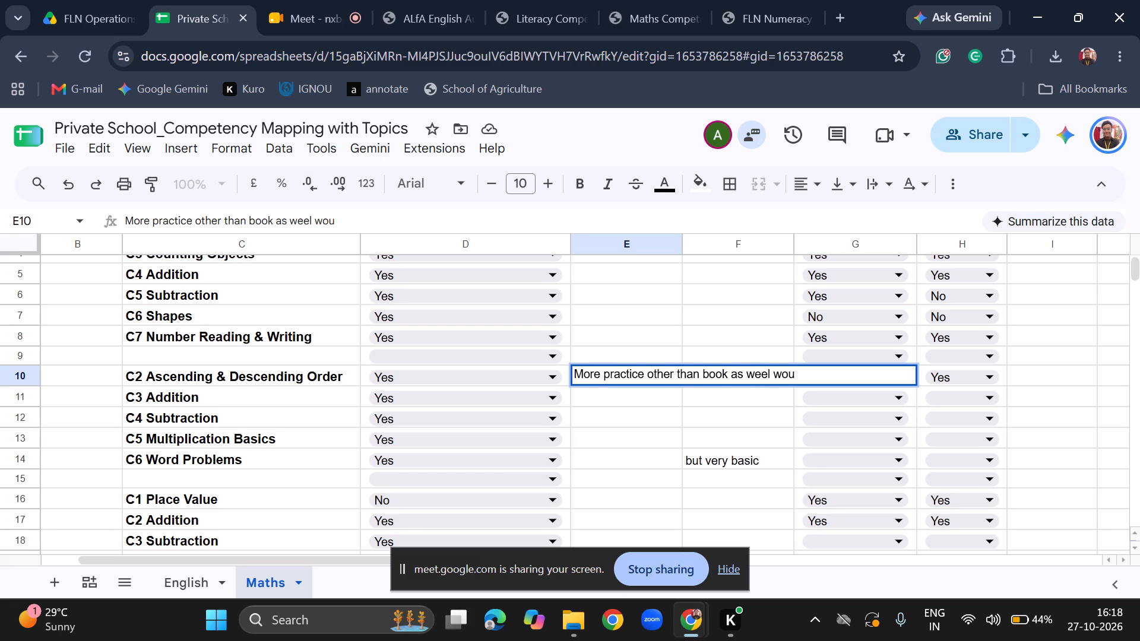
pyautogui.write('ld be needed')
pyautogui.press('.')
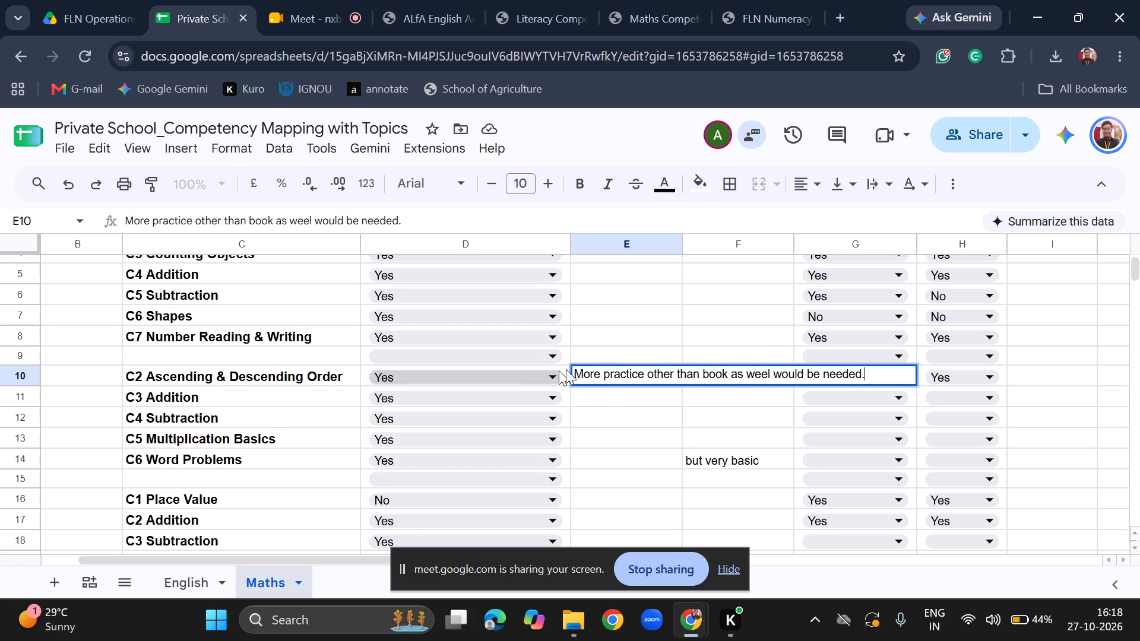
pyautogui.click(630, 348)
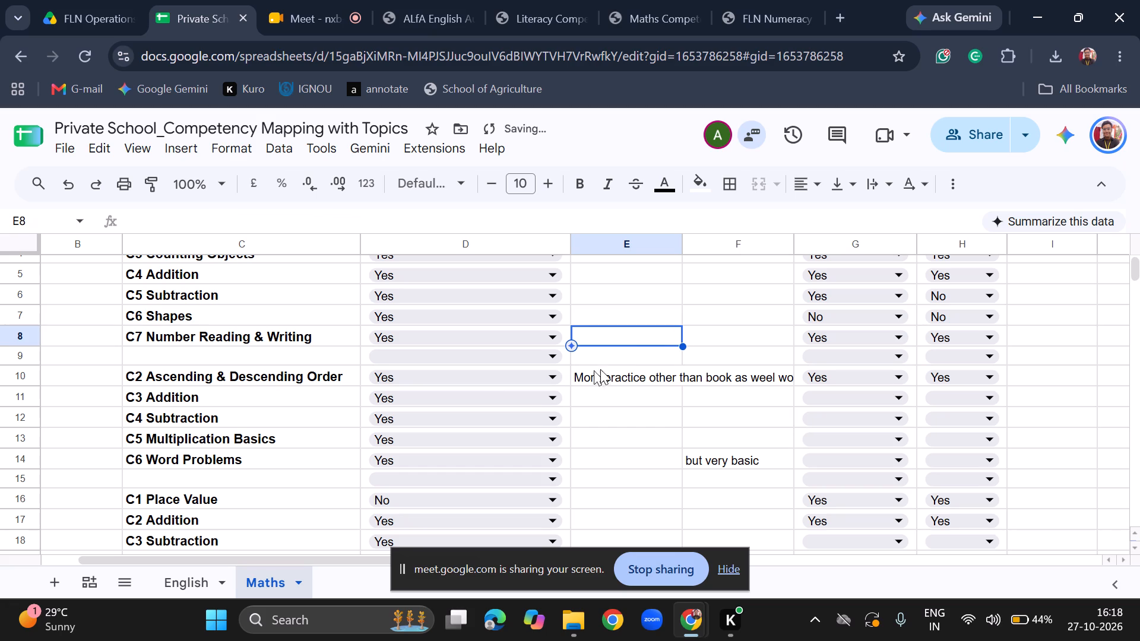
pyautogui.click(655, 375)
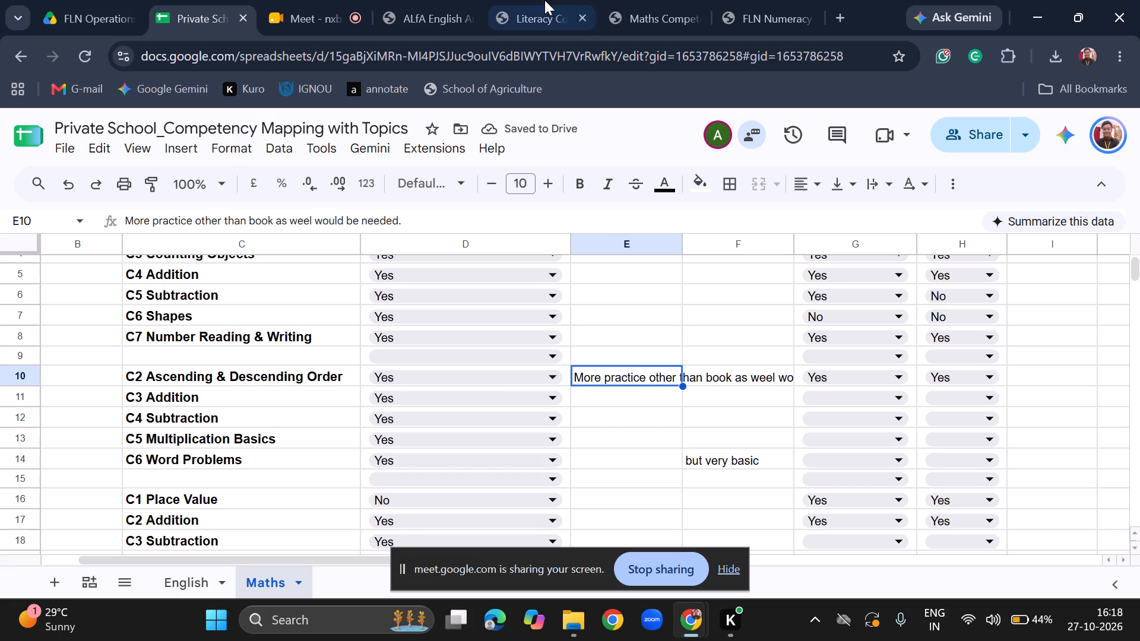
# Switch to the FLN Numeracy Book PDF and skim its modules for the topics matching the Maths competencies.
pyautogui.click(676, 12)
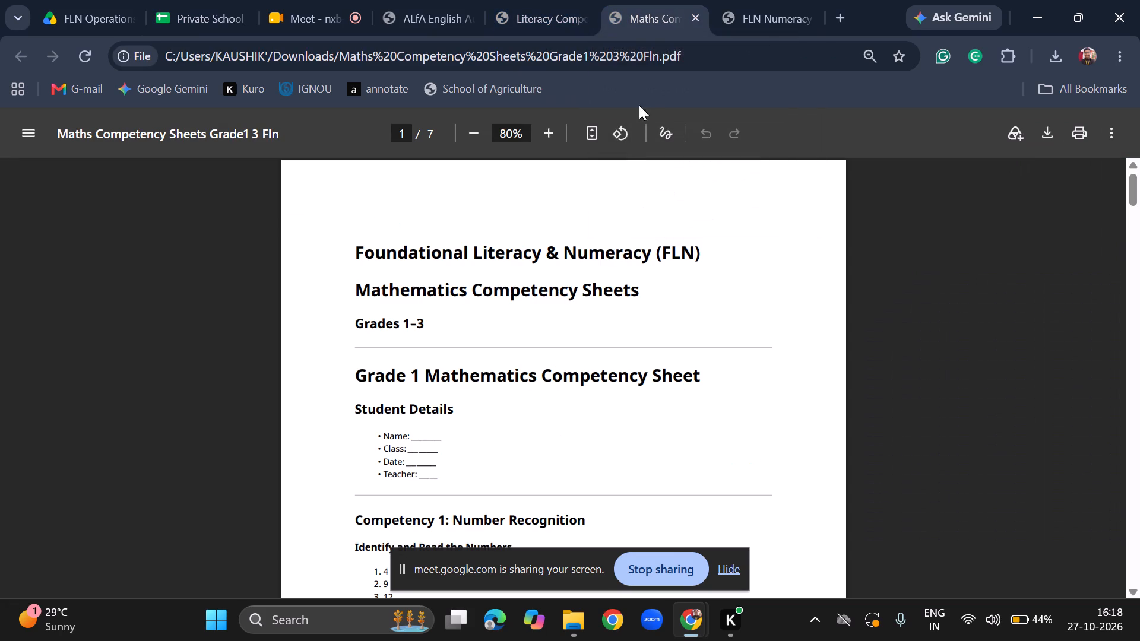
pyautogui.click(757, 9)
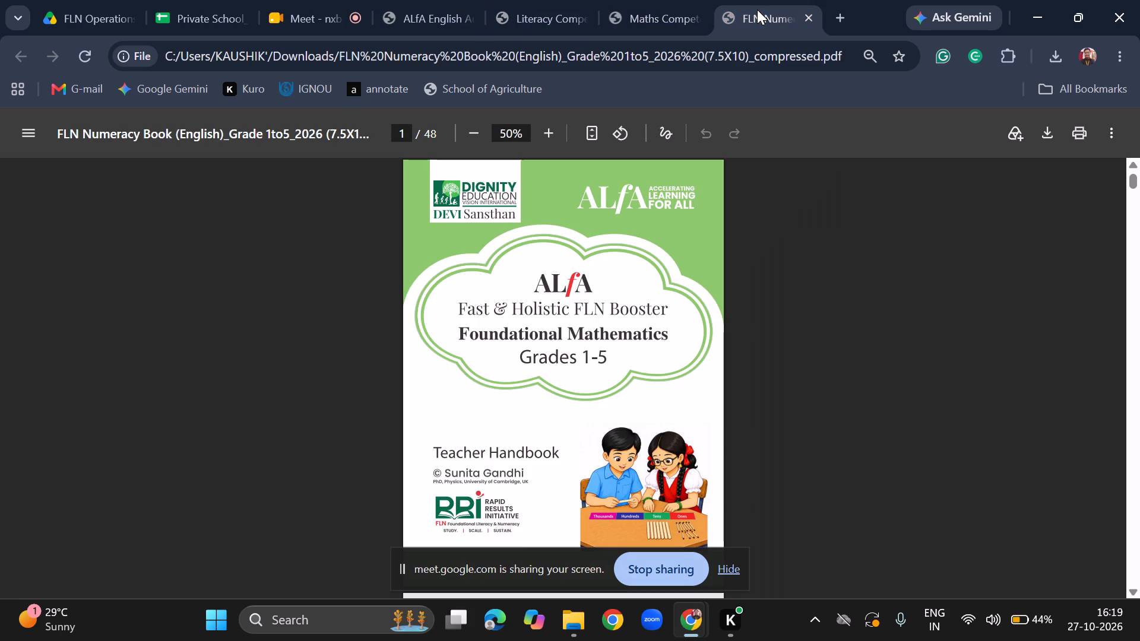
pyautogui.scroll(-11, 571, 360)
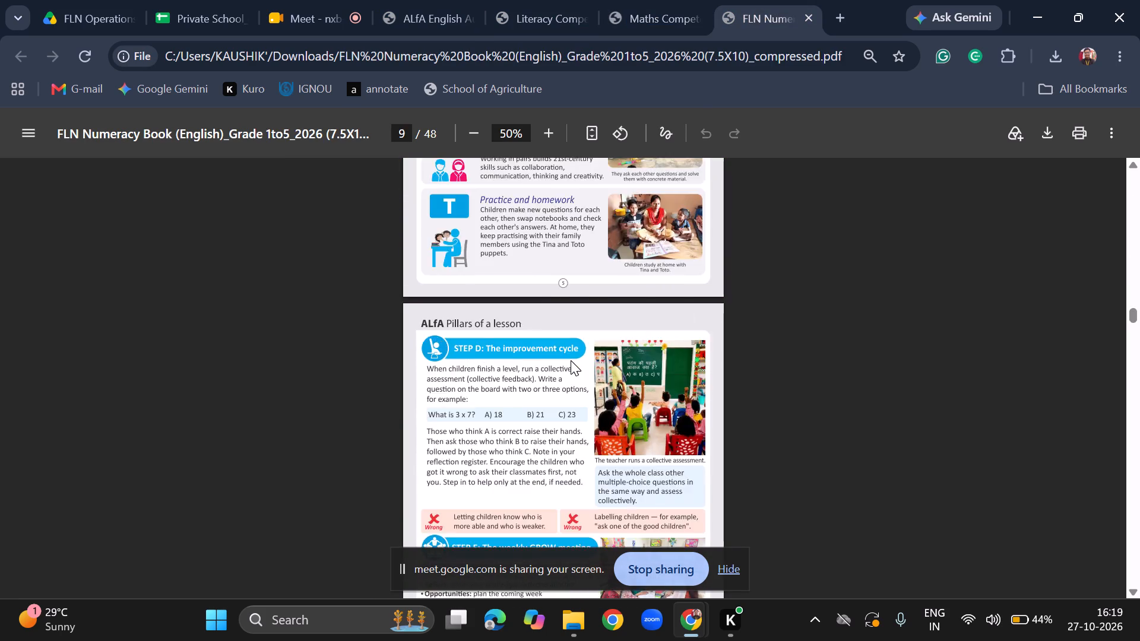
pyautogui.scroll(-15, 571, 360)
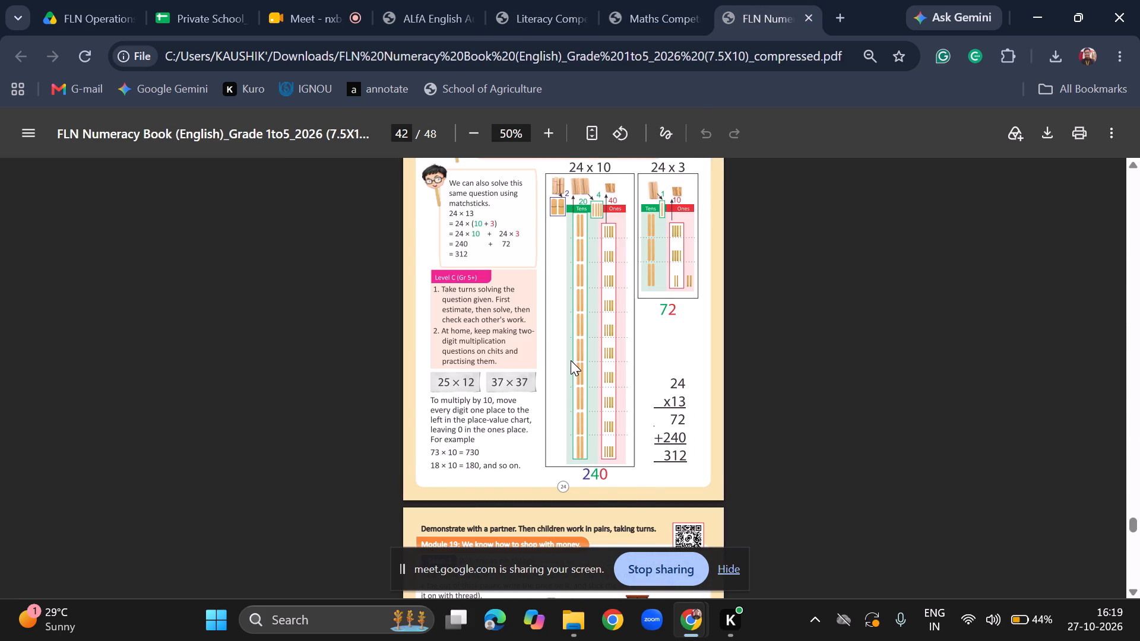
pyautogui.scroll(-6, 571, 360)
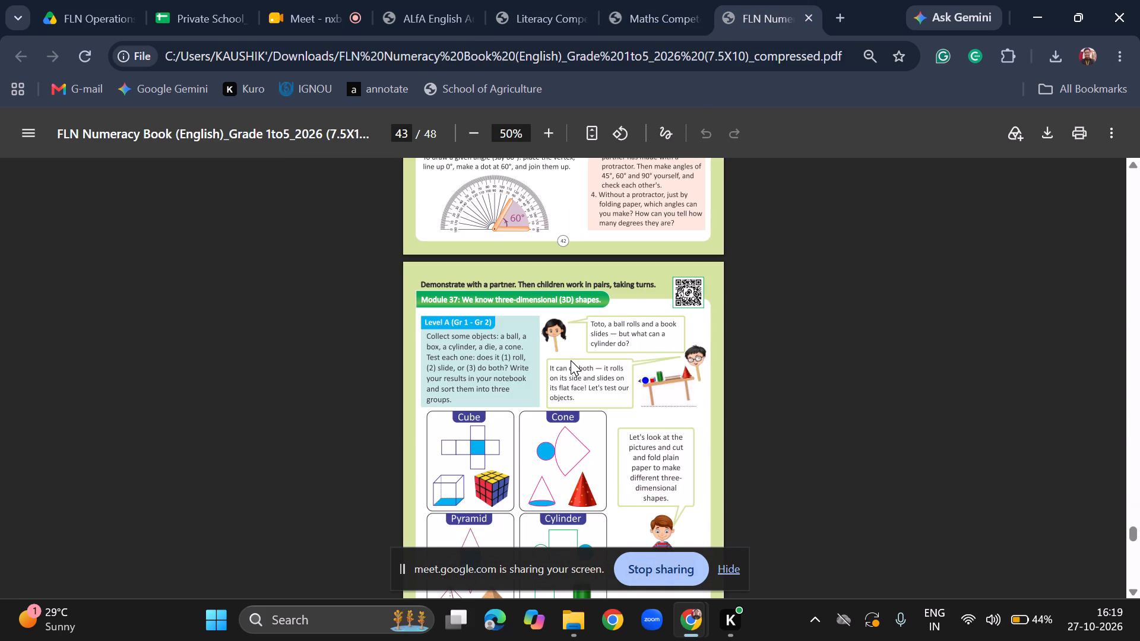
pyautogui.scroll(8, 573, 329)
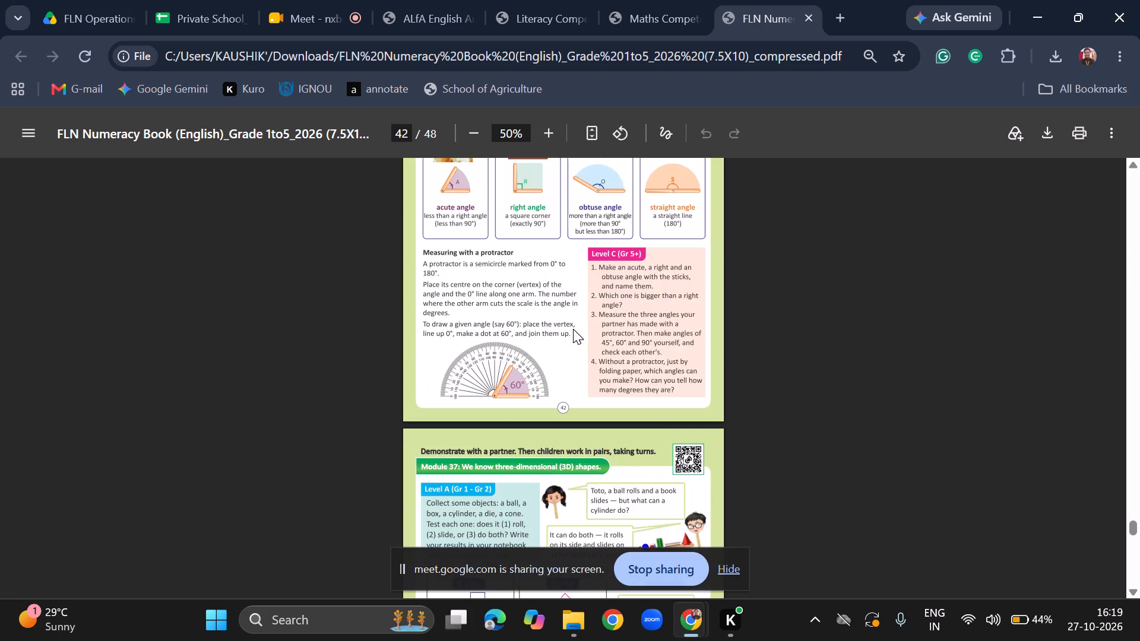
pyautogui.scroll(20, 573, 329)
pyautogui.scroll(12, 573, 329)
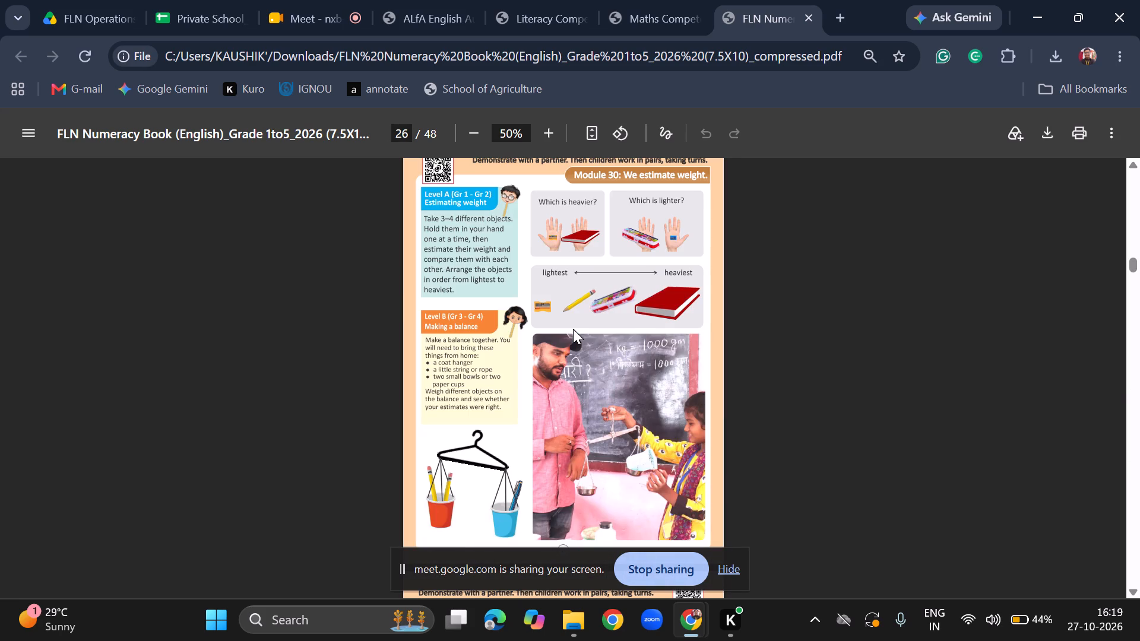
pyautogui.scroll(9, 573, 329)
pyautogui.scroll(-2, 573, 329)
# Go through the numeracy book page by page from the introduction to Module 8 on ascending and descending order.
pyautogui.press('Down')
pyautogui.press('Down')
pyautogui.press('Right')
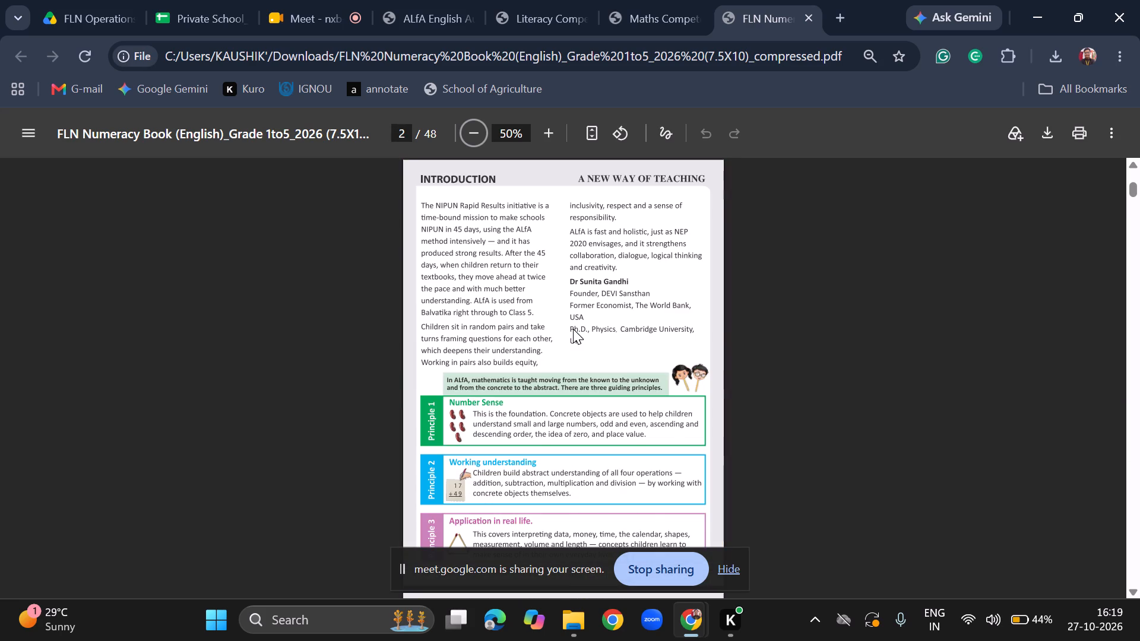
pyautogui.press('Right')
pyautogui.press('Right')
pyautogui.press('Right')
pyautogui.press('Right')
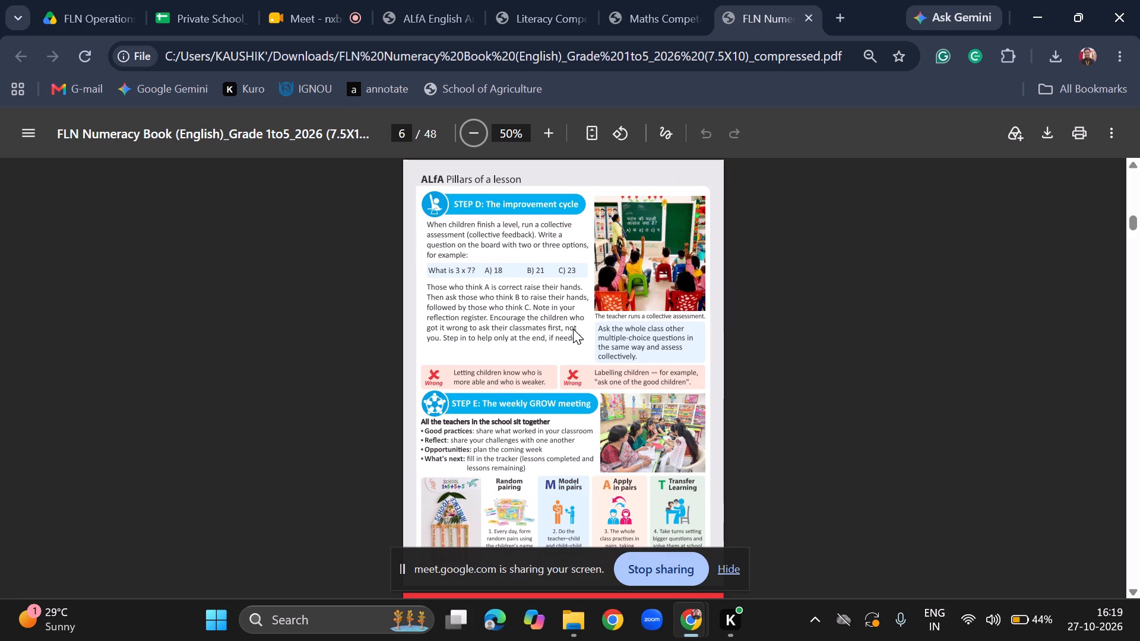
pyautogui.press('Right')
pyautogui.press('Right')
pyautogui.press('Right')
pyautogui.press('Right')
pyautogui.press('Right')
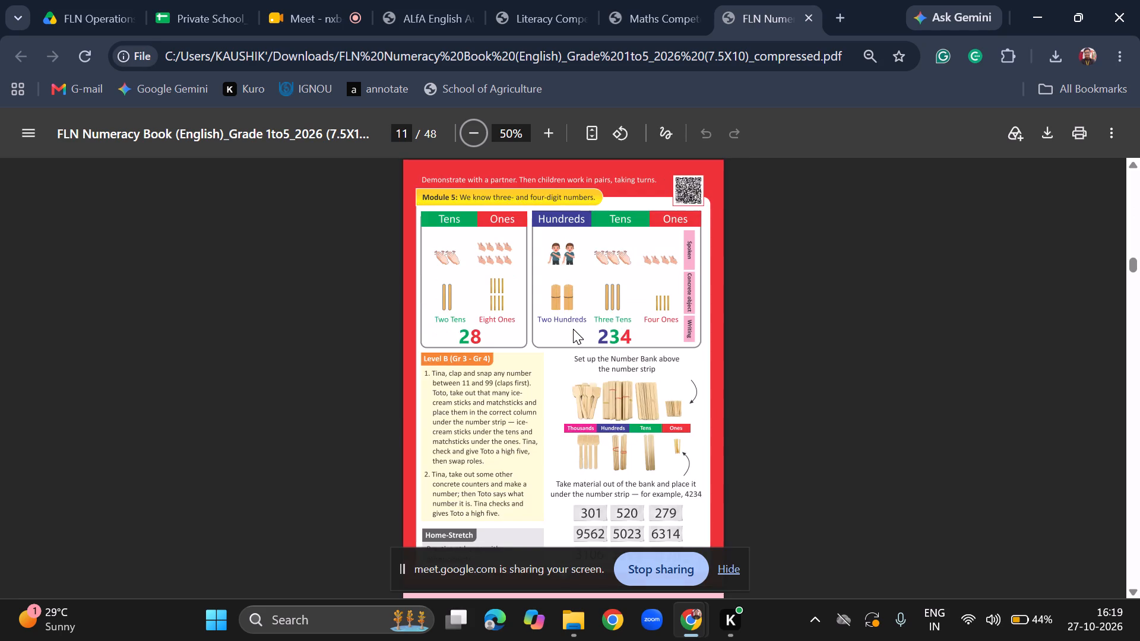
pyautogui.press('Right')
pyautogui.press('Right')
pyautogui.press('Right')
pyautogui.press('Right')
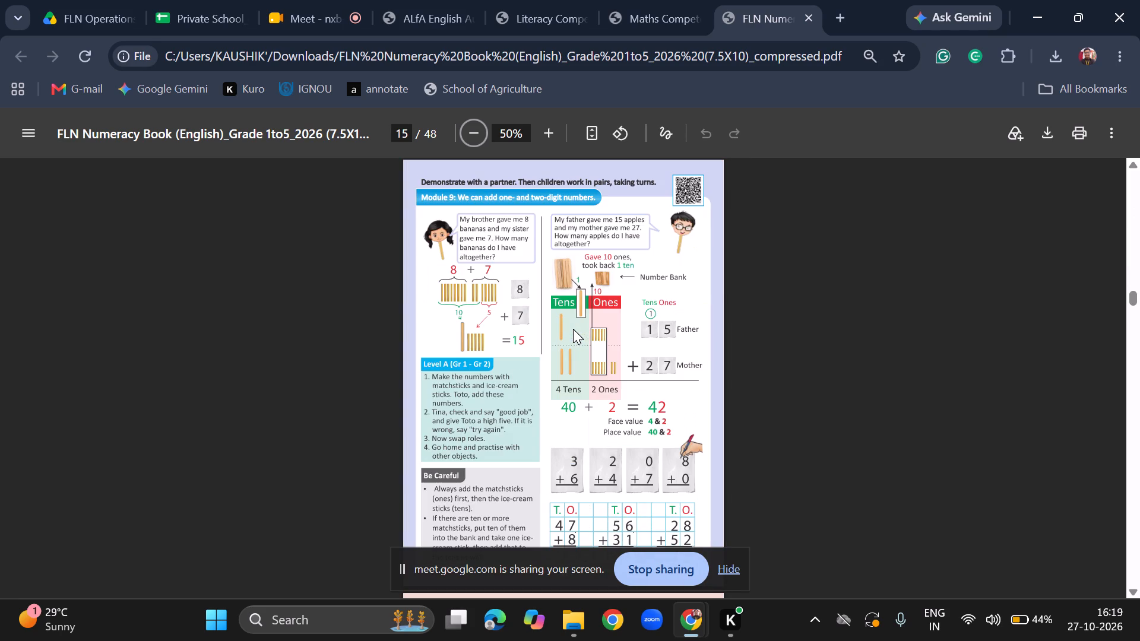
pyautogui.press('Left')
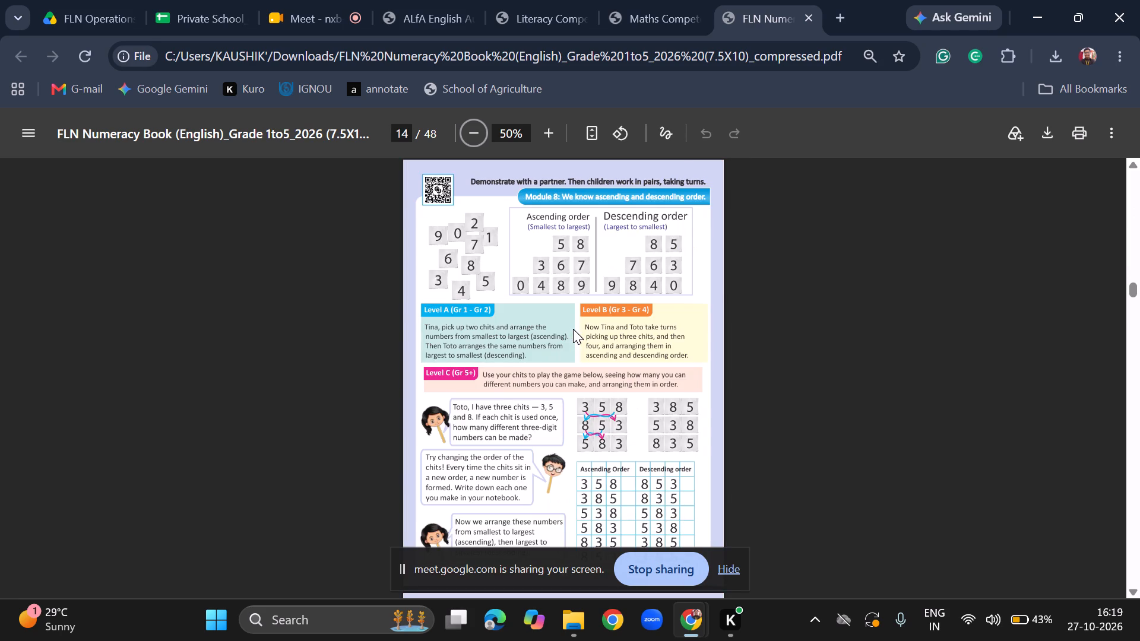
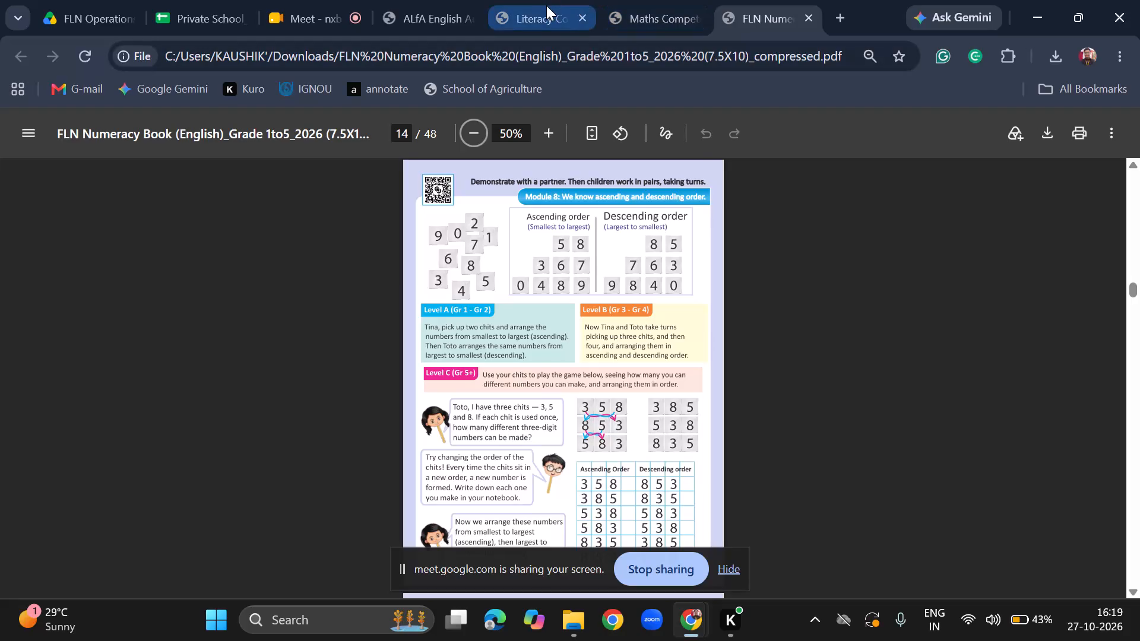
# Back in the competency mapping sheet, extend the C2 Ascending & Descending Order comment with ", skip some activity if not required, direct board.".
pyautogui.click(235, 2)
pyautogui.doubleClick(654, 383)
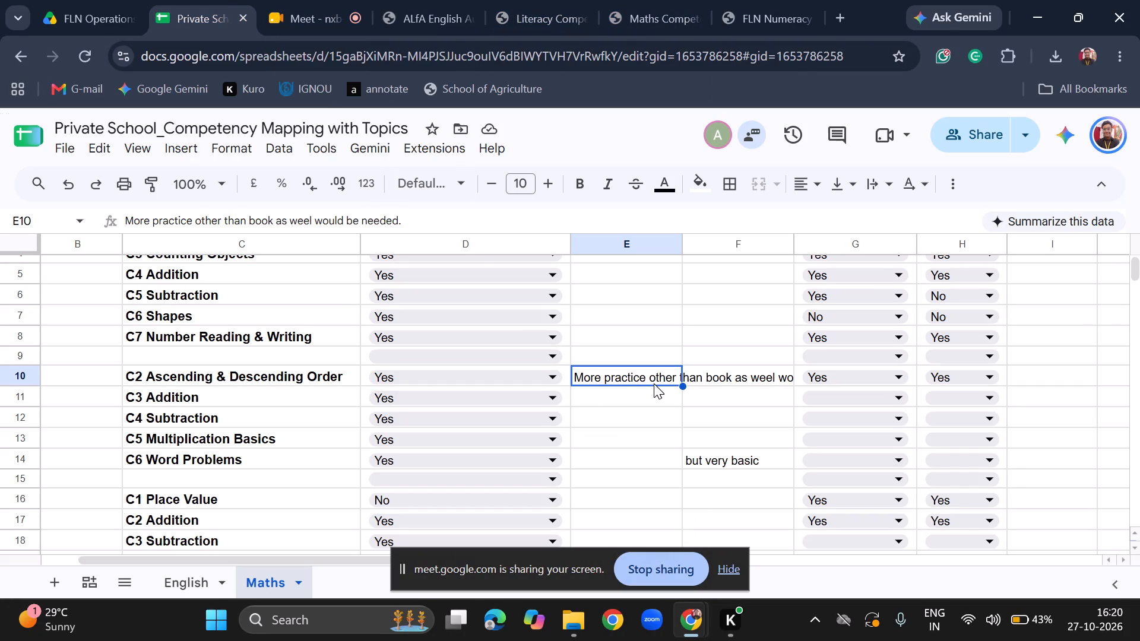
pyautogui.press('BackSpace')
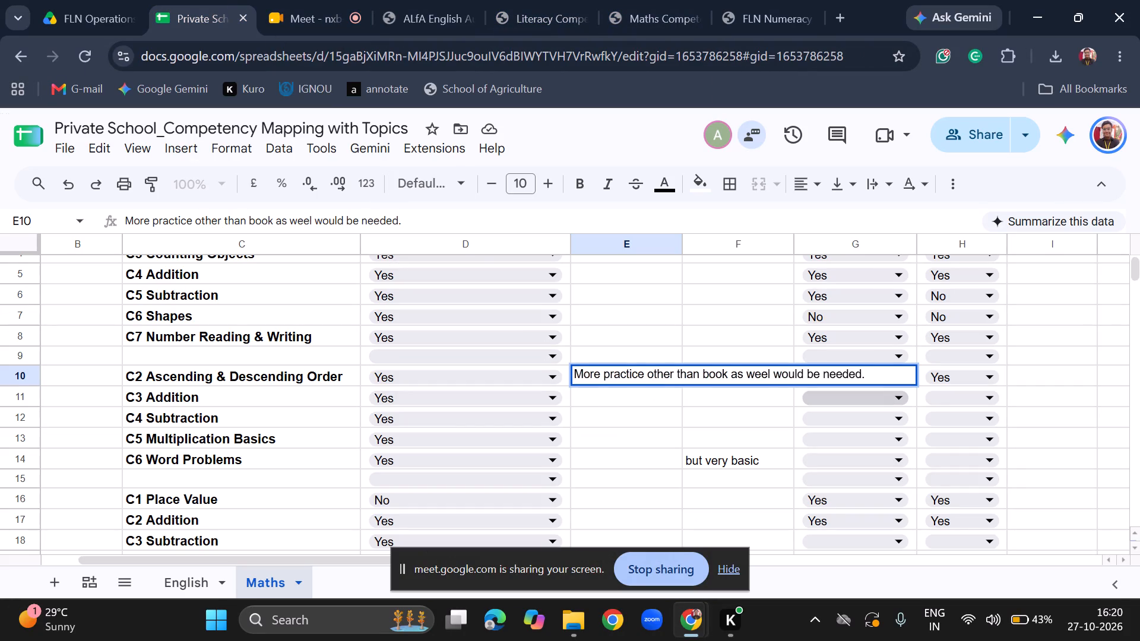
pyautogui.write(',')
pyautogui.press('space')
pyautogui.write('skip sm')
pyautogui.press('BackSpace')
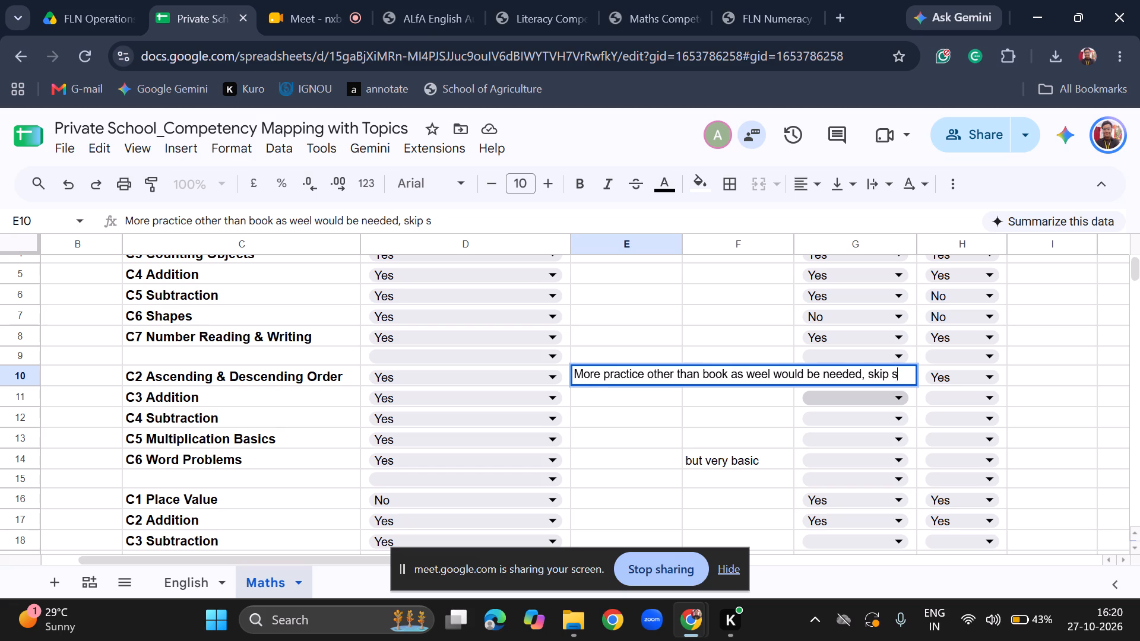
pyautogui.write('ome activity id')
pyautogui.press('space')
pyautogui.press('BackSpace')
pyautogui.press('BackSpace')
pyautogui.write('f not required,')
pyautogui.press('space')
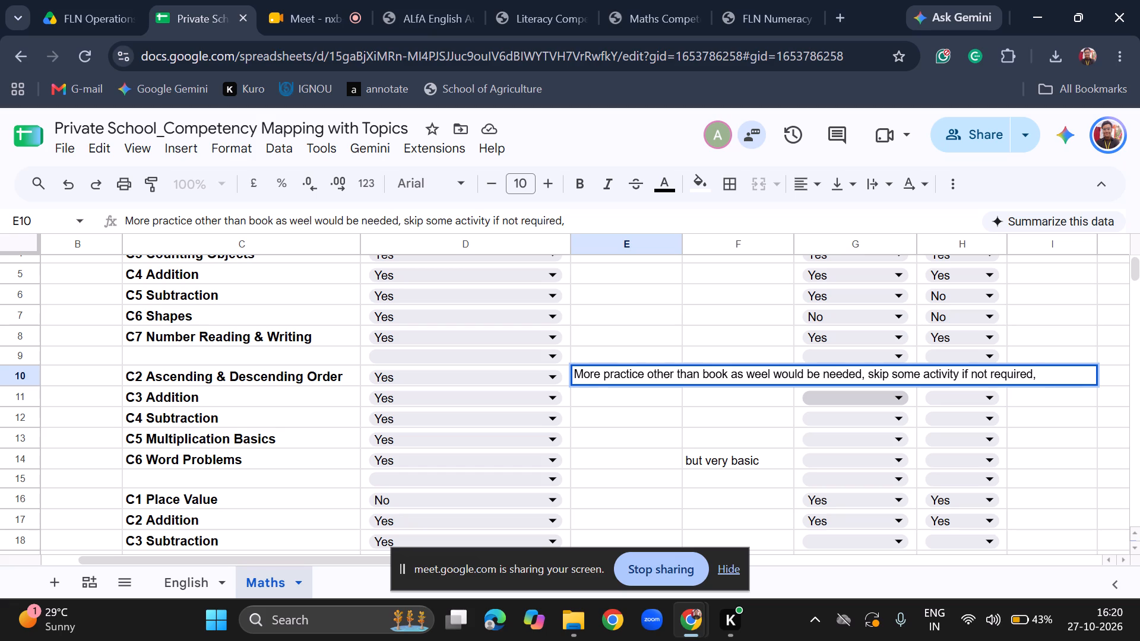
pyautogui.write('direct board')
pyautogui.press('.')
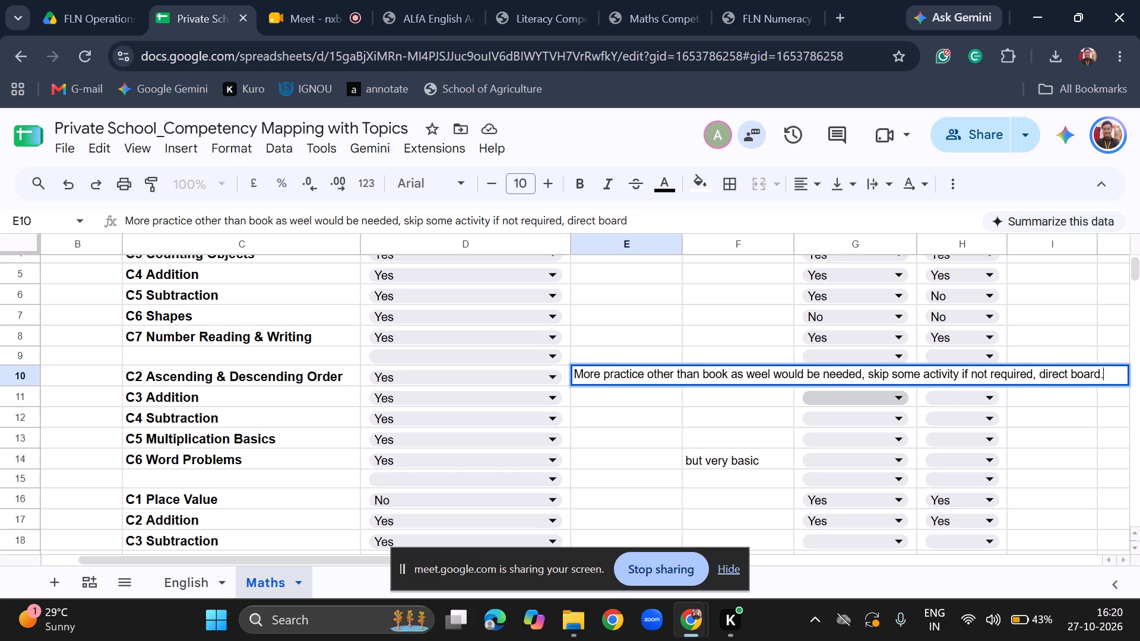
pyautogui.press('Return')
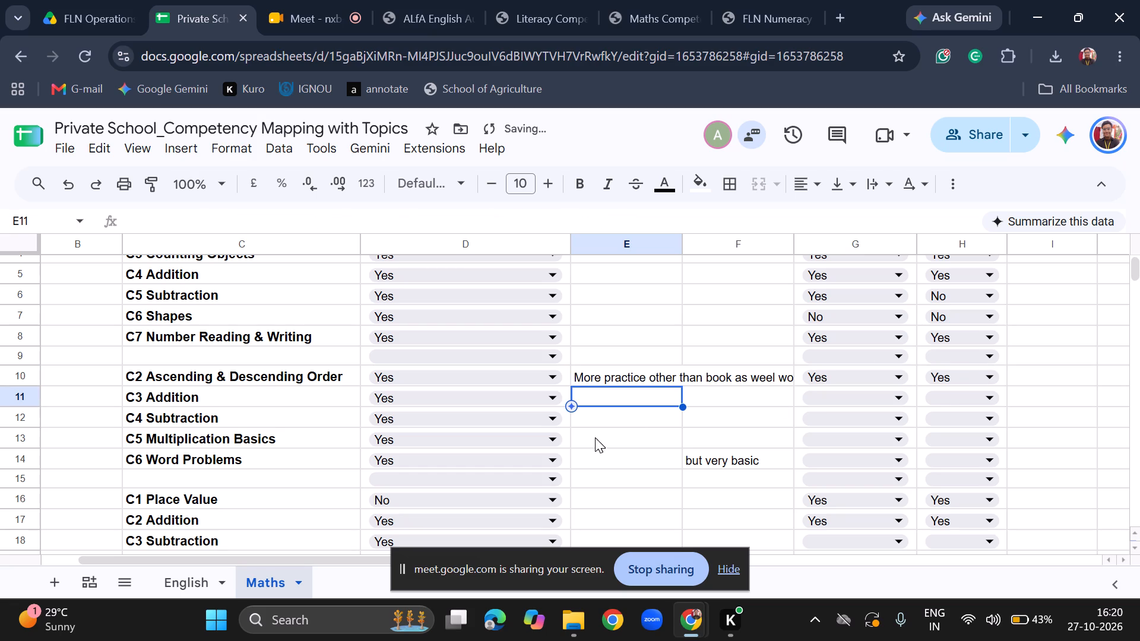
# Wrap the text of the C2 Ascending & Descending Order comment within its cell.
pyautogui.scroll(-1, 541, 375)
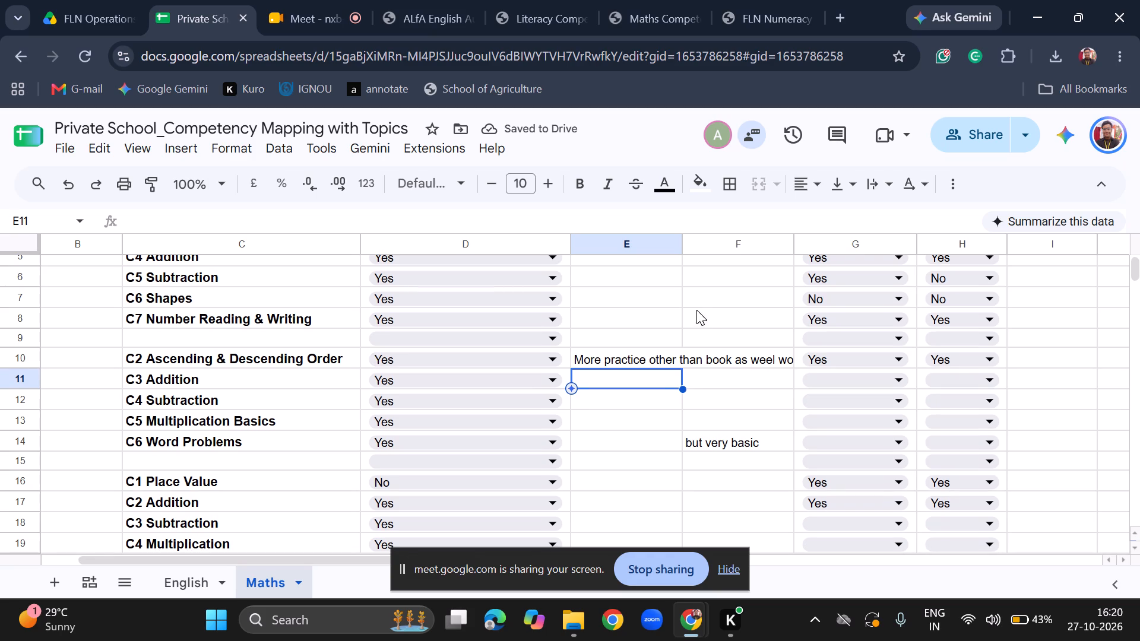
pyautogui.click(668, 360)
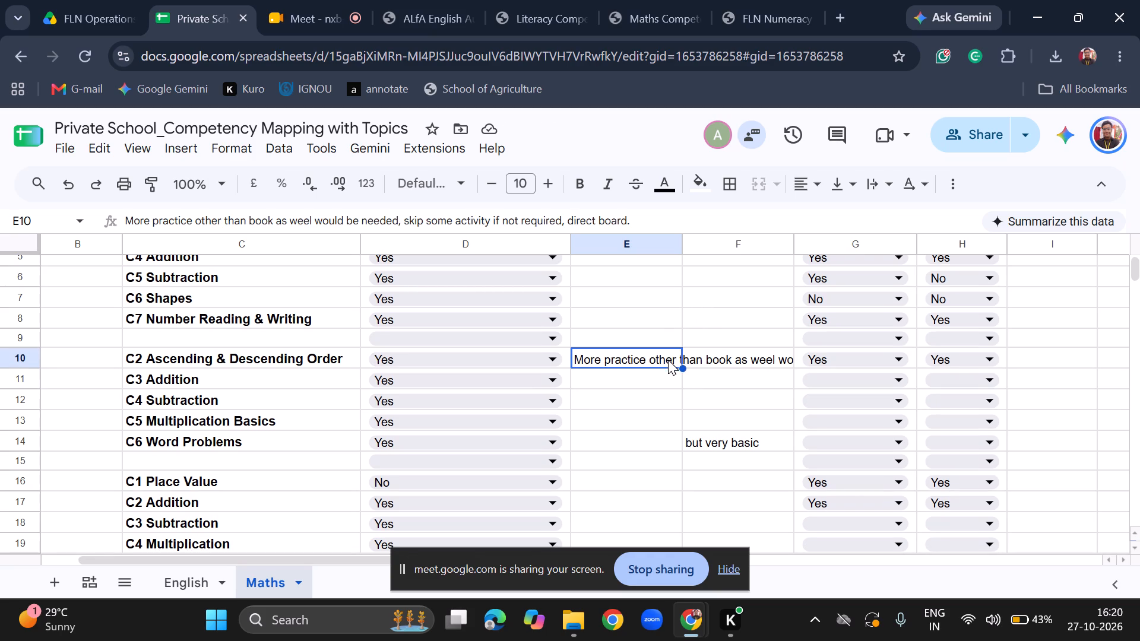
pyautogui.click(876, 182)
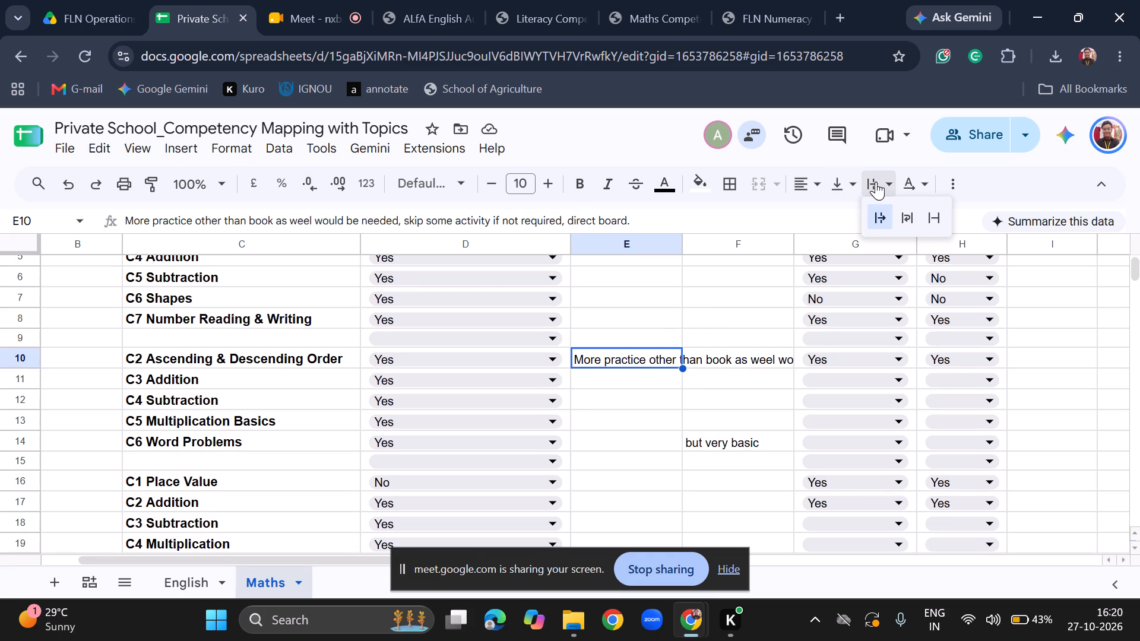
pyautogui.click(908, 220)
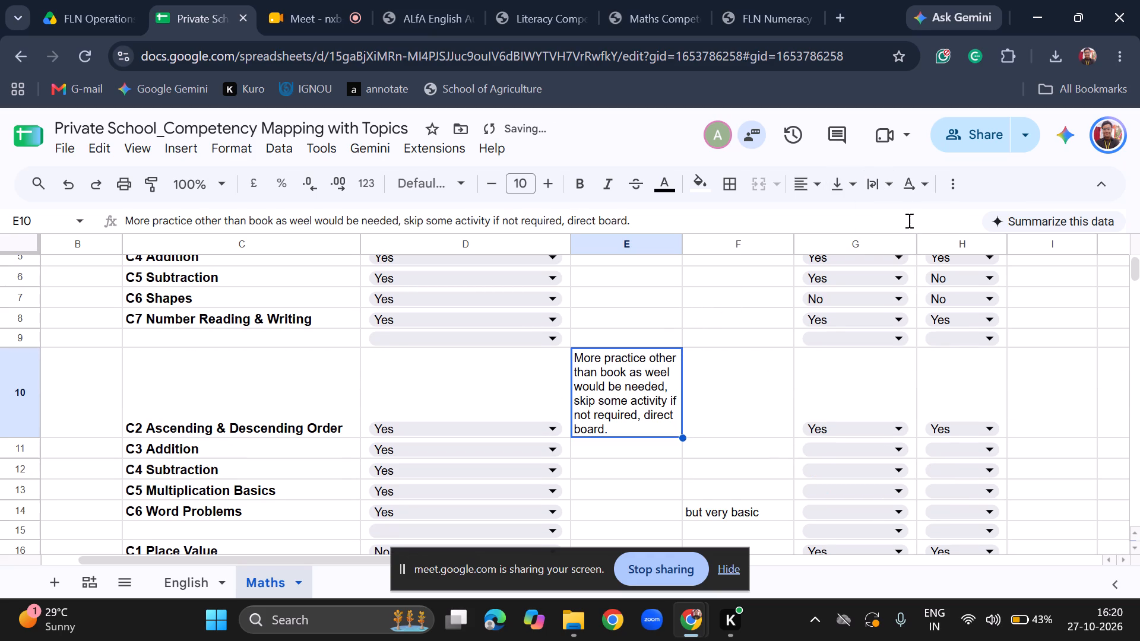
pyautogui.click(713, 388)
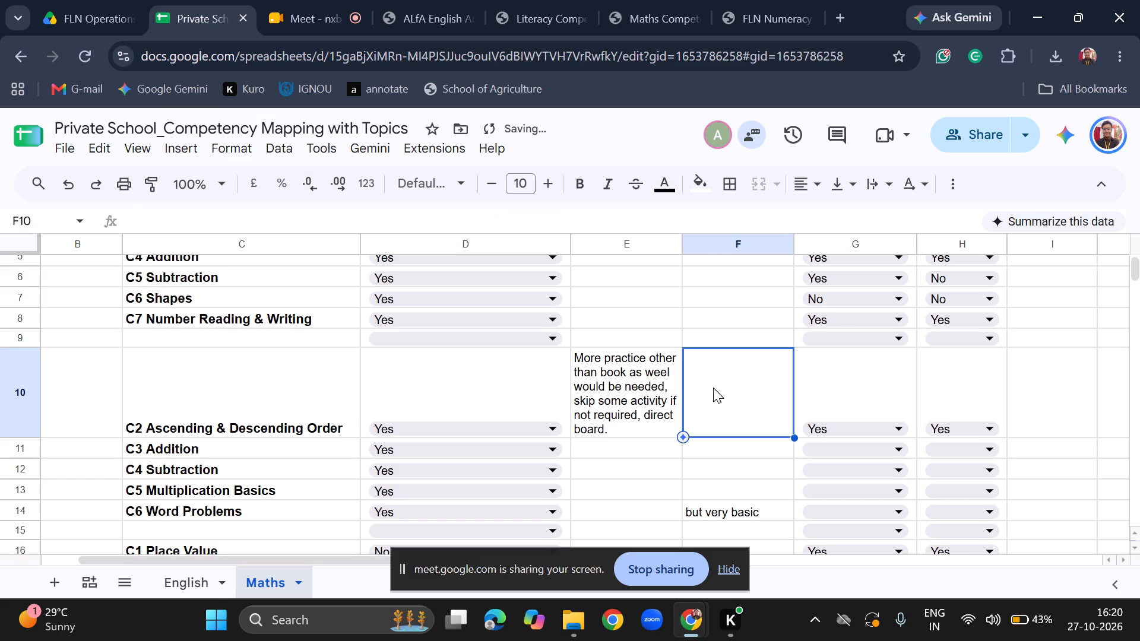
# Set Completed in APS and Completed in GPS to Yes for Maths C3 Addition in row 11.
pyautogui.scroll(-1, 713, 388)
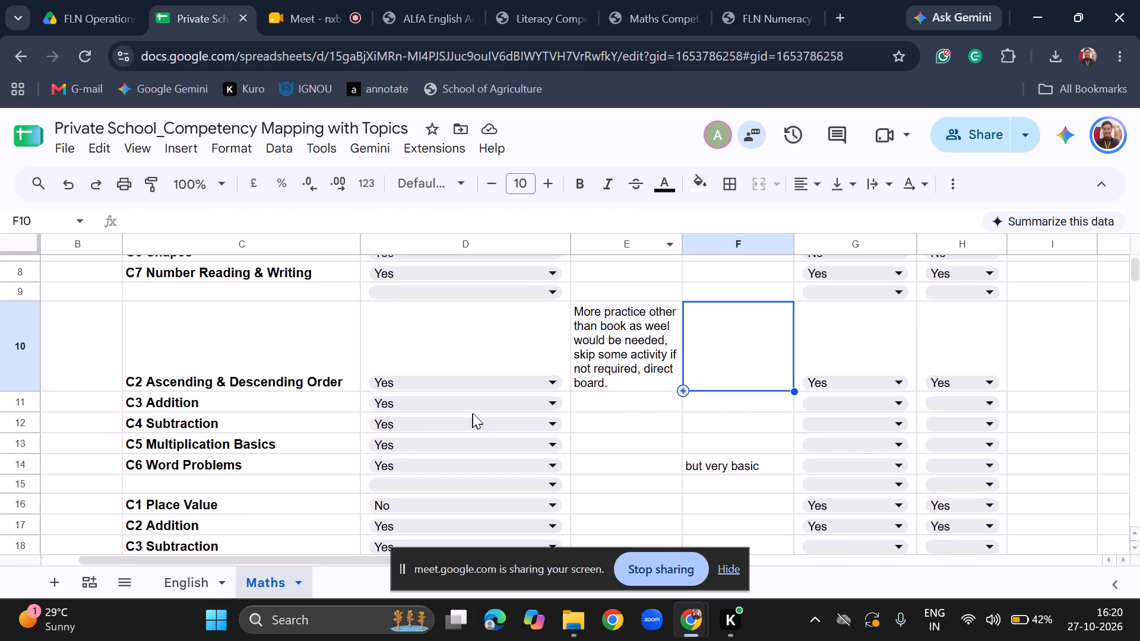
pyautogui.click(887, 410)
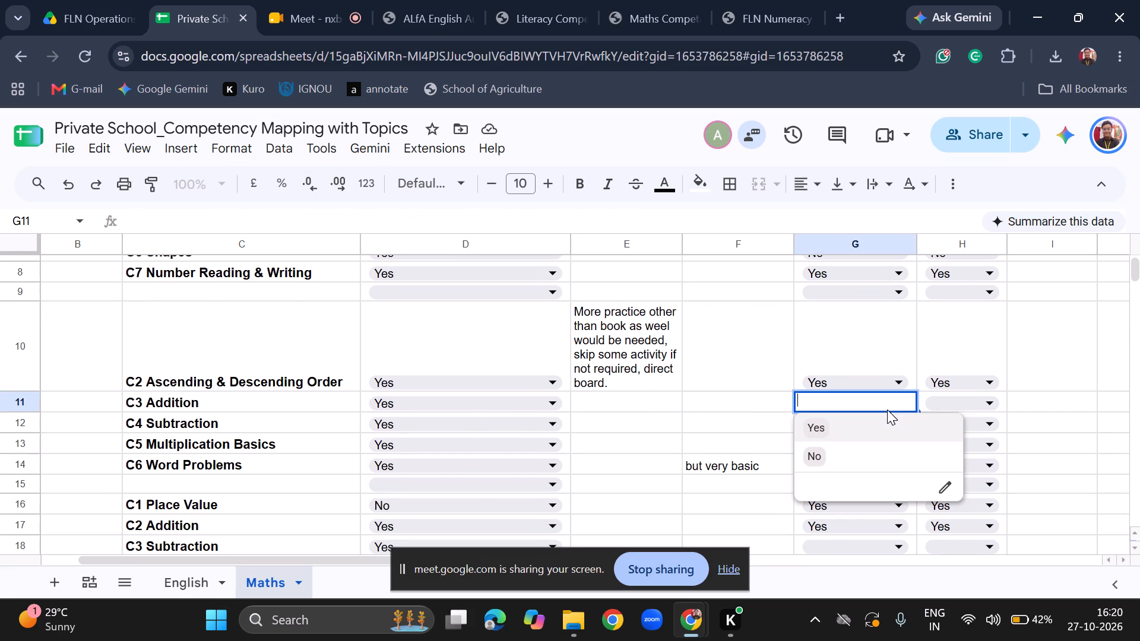
pyautogui.click(840, 439)
pyautogui.click(982, 402)
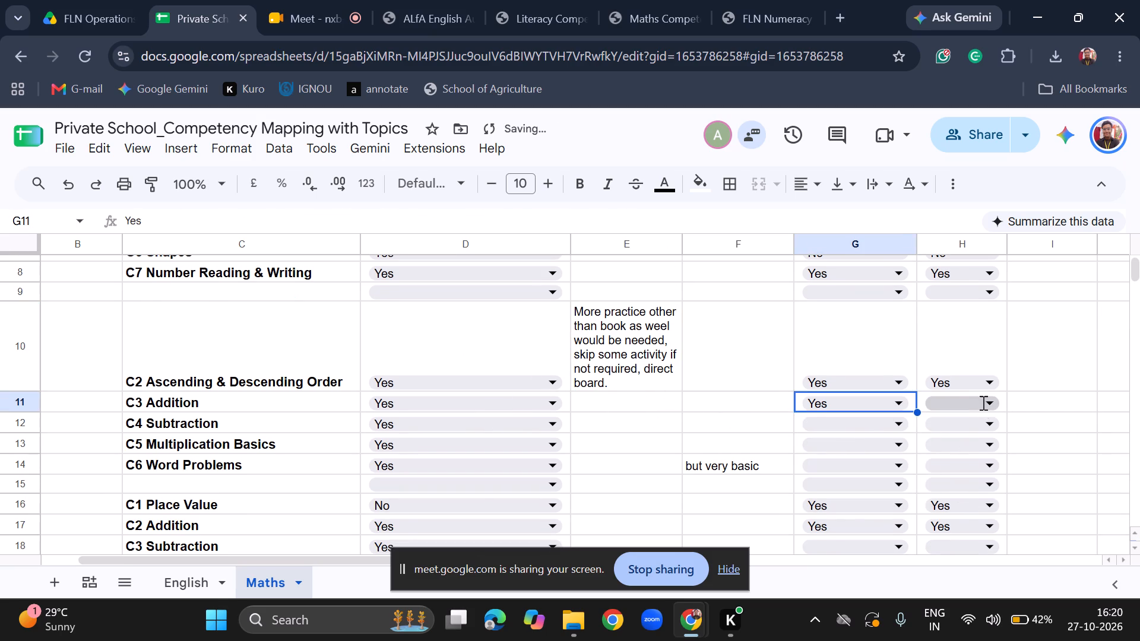
pyautogui.click(945, 435)
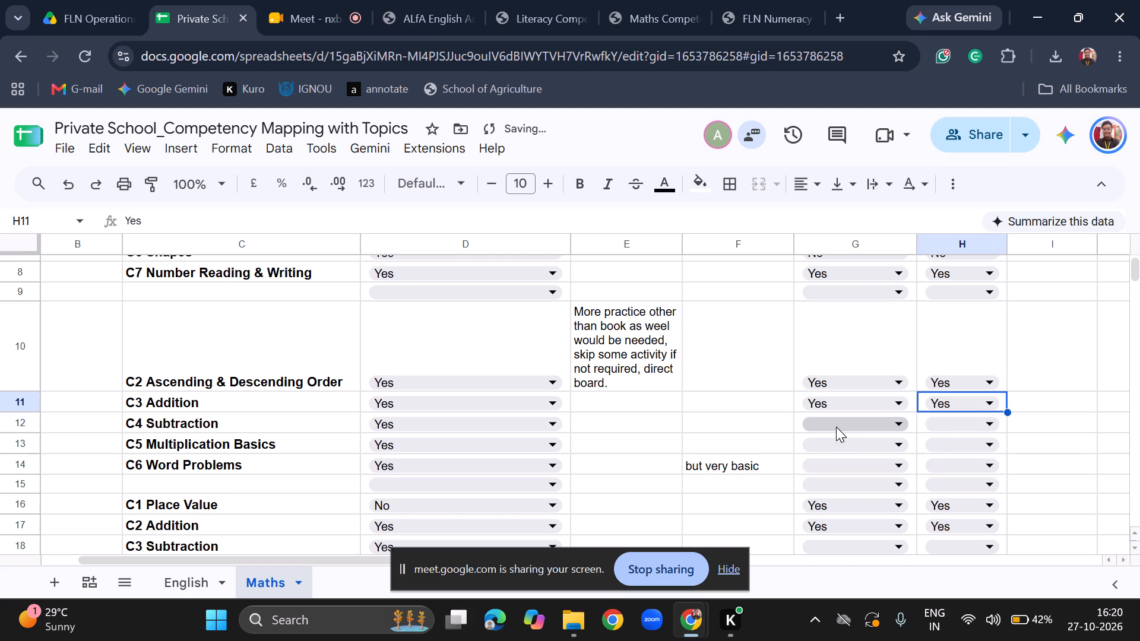
# Set Completed in APS and Completed in GPS to No for C4 Subtraction, C5 Multiplication Basics and C6 Word Problems in rows 12 to 14.
pyautogui.click(860, 423)
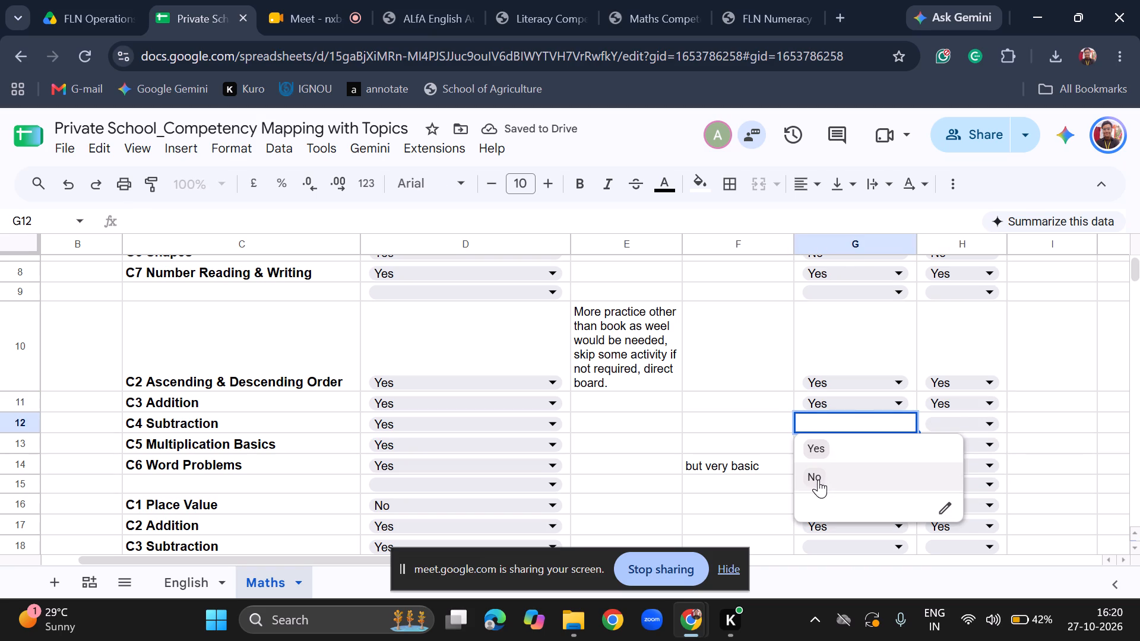
pyautogui.click(818, 480)
pyautogui.click(982, 419)
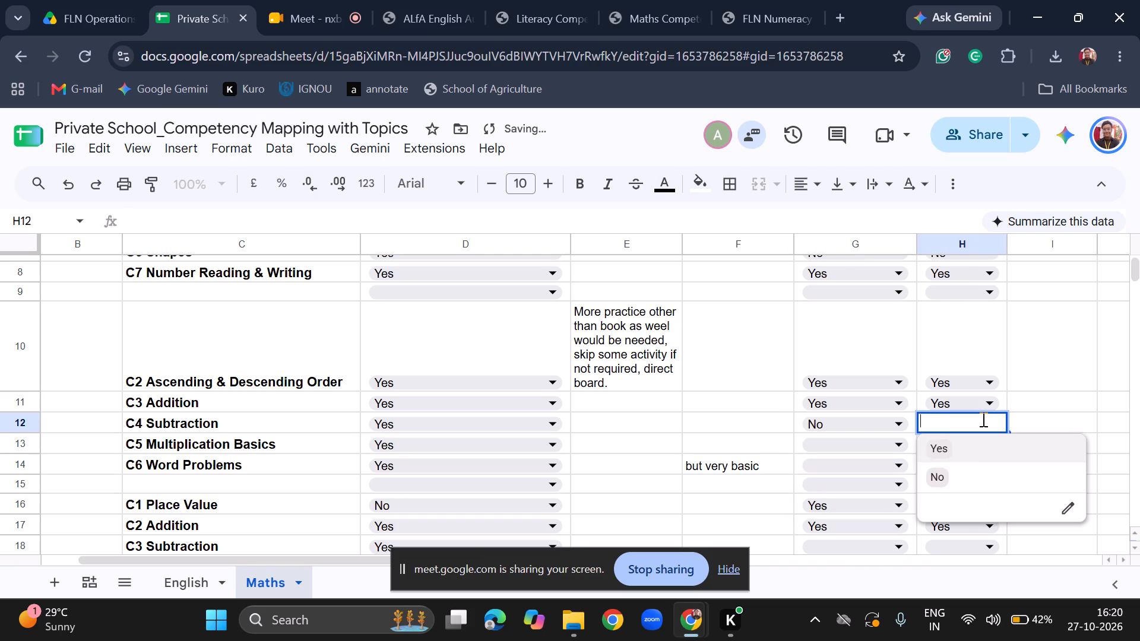
pyautogui.click(950, 477)
pyautogui.scroll(-1, 950, 477)
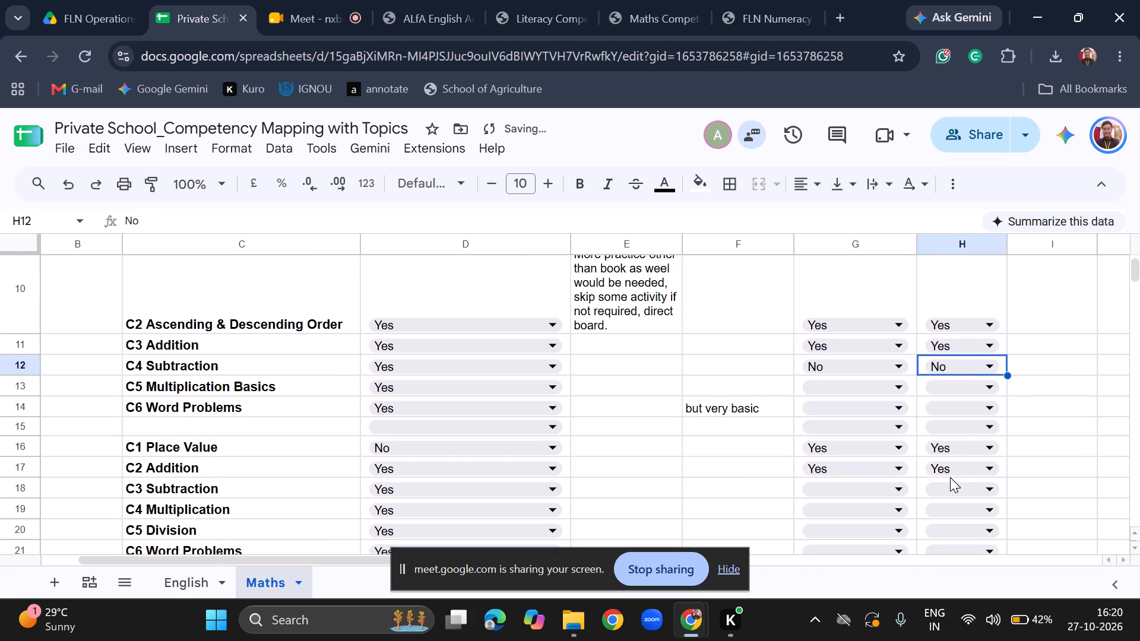
pyautogui.scroll(-1, 950, 477)
pyautogui.click(855, 334)
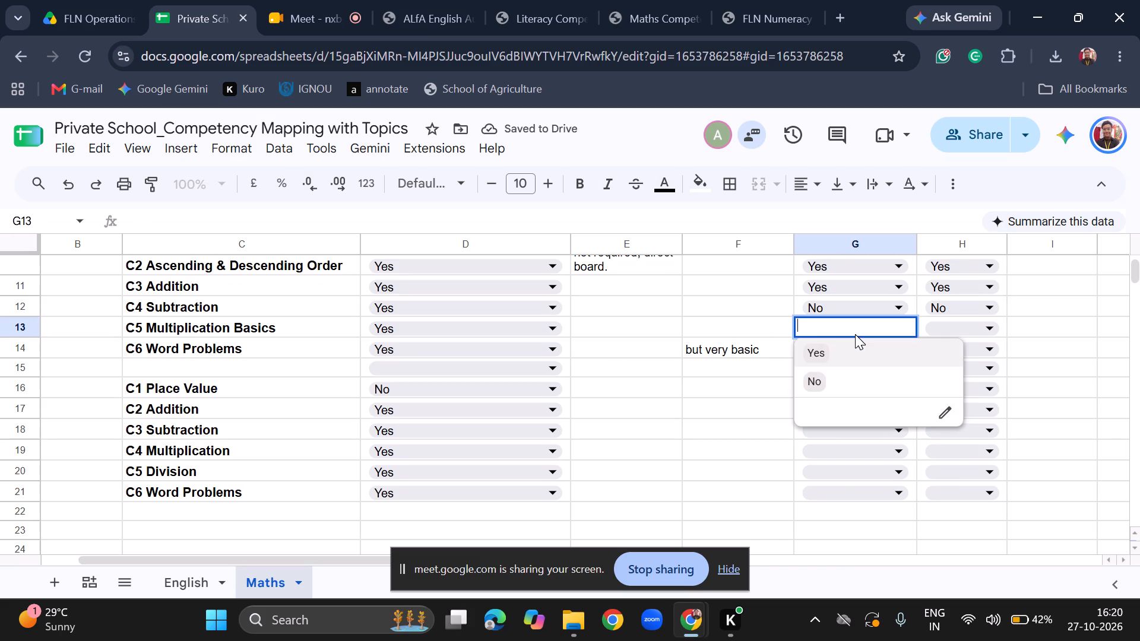
pyautogui.click(850, 380)
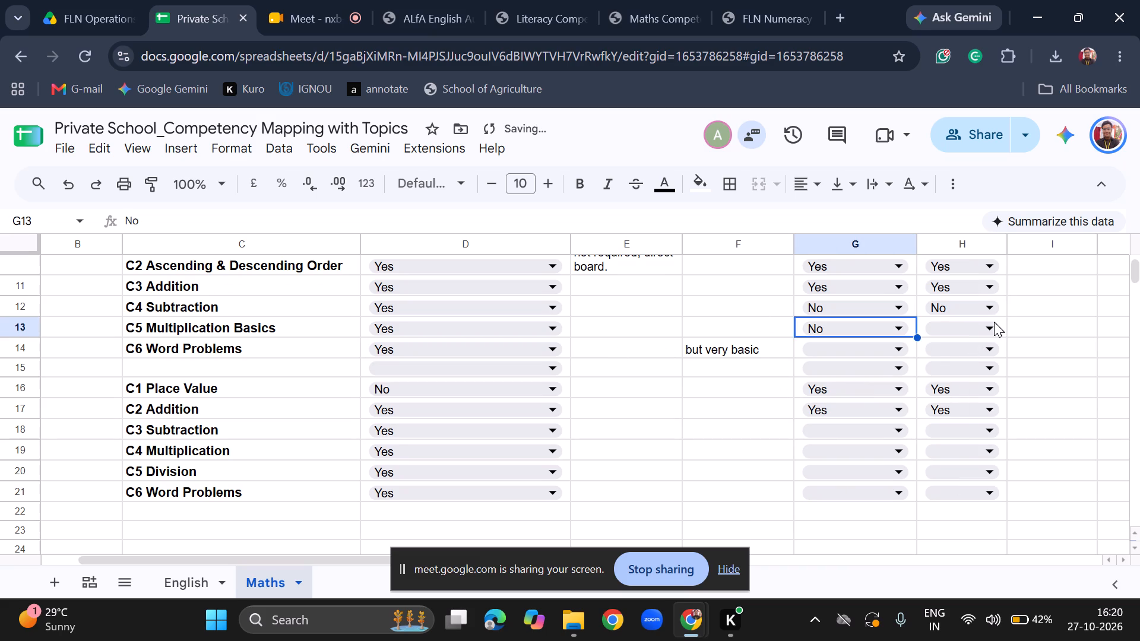
pyautogui.click(994, 323)
pyautogui.click(924, 381)
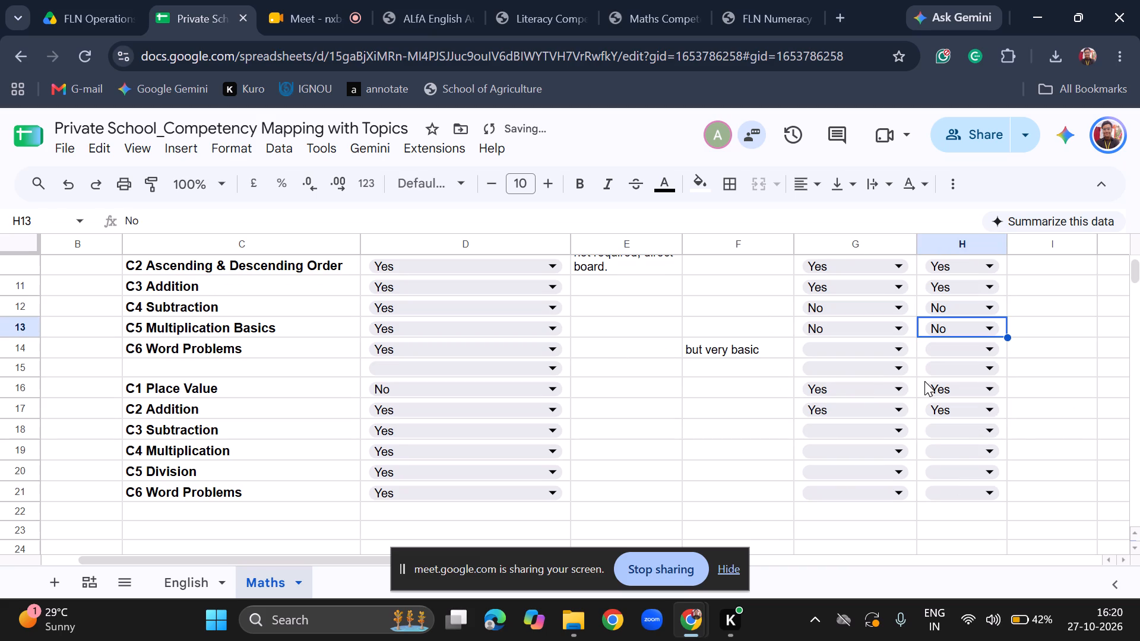
pyautogui.click(844, 353)
pyautogui.click(836, 414)
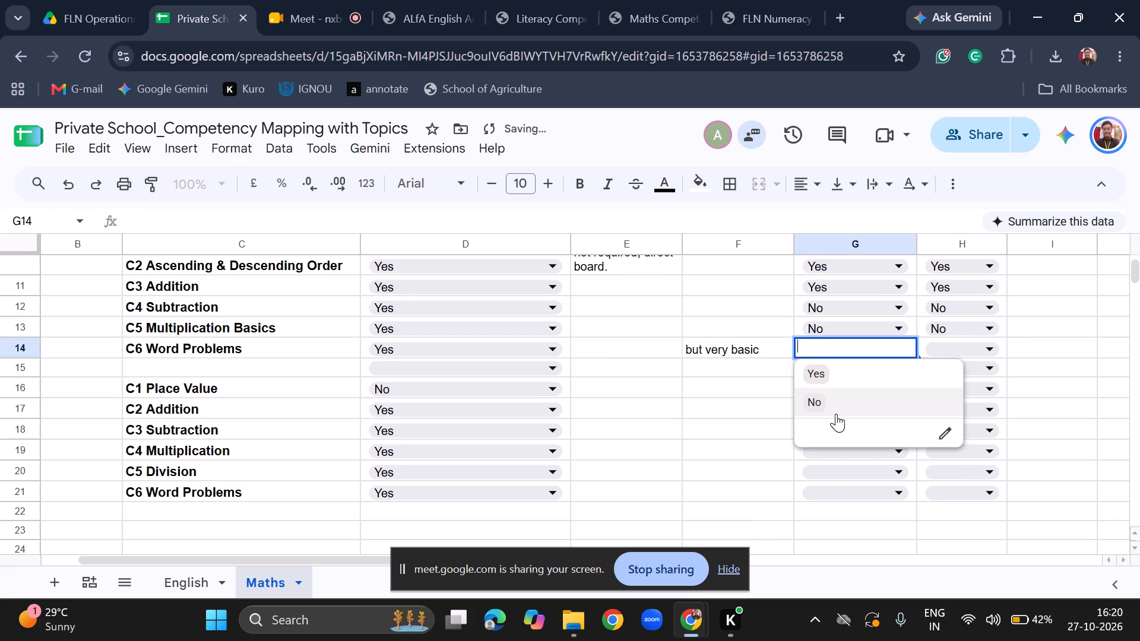
pyautogui.click(961, 354)
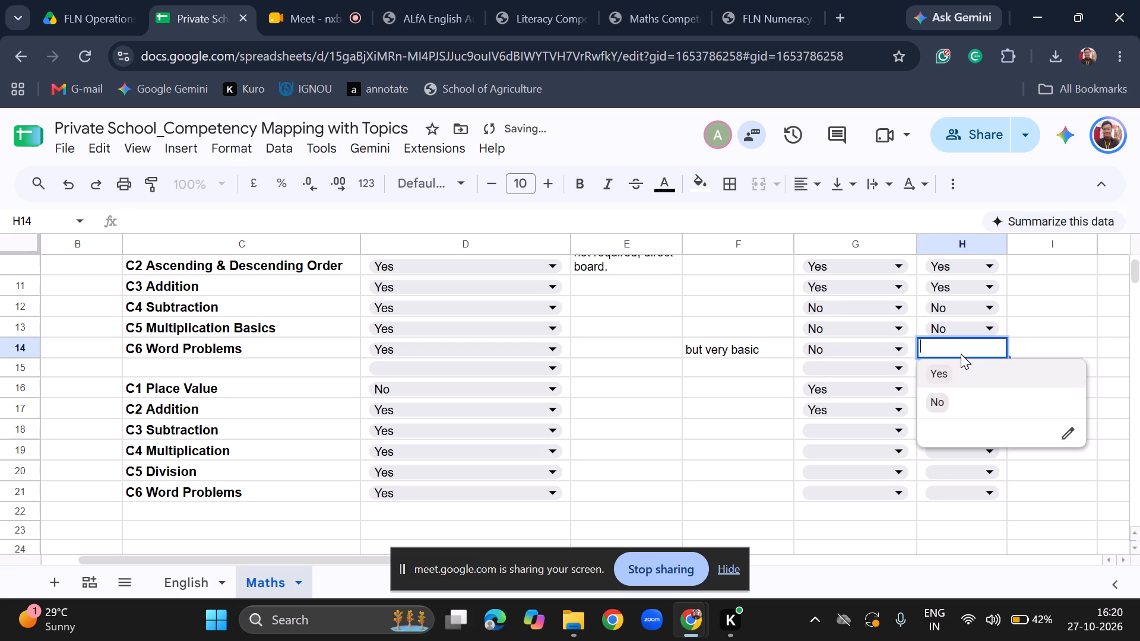
pyautogui.click(944, 401)
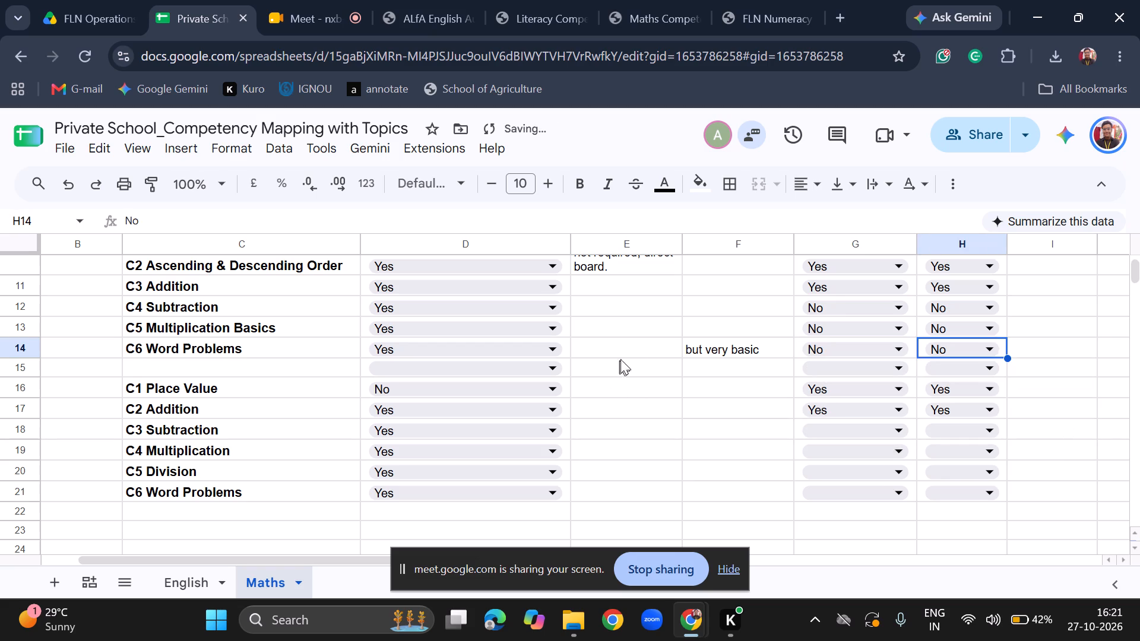
# Enter the comment "more practice question" for C6 Word Problems in row 14.
pyautogui.click(634, 345)
pyautogui.write('more practice question')
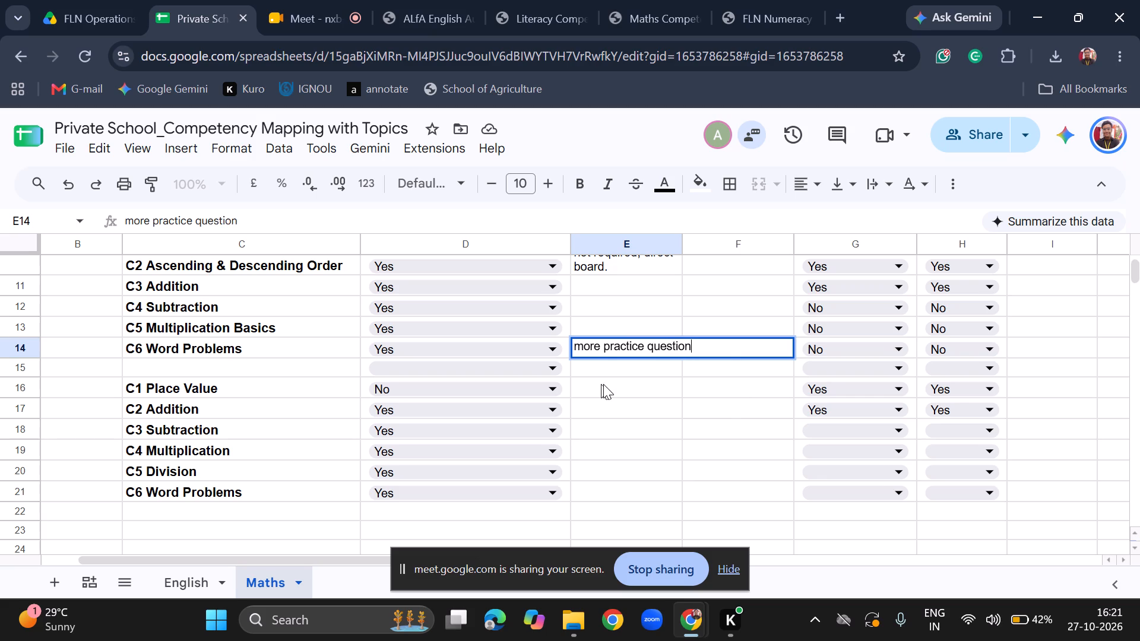
# Enter the comment "Lesson Plan" for Maths C1 Place Value in row 16.
pyautogui.click(603, 384)
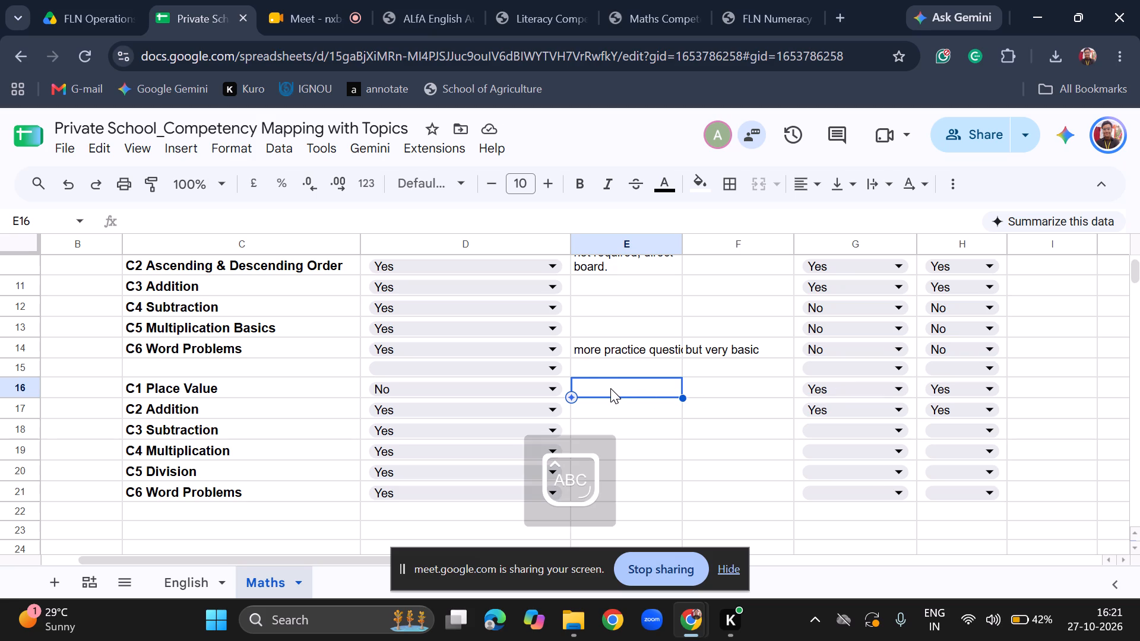
pyautogui.press('BackSpace')
pyautogui.press('BackSpace')
pyautogui.press('BackSpace')
pyautogui.press('BackSpace')
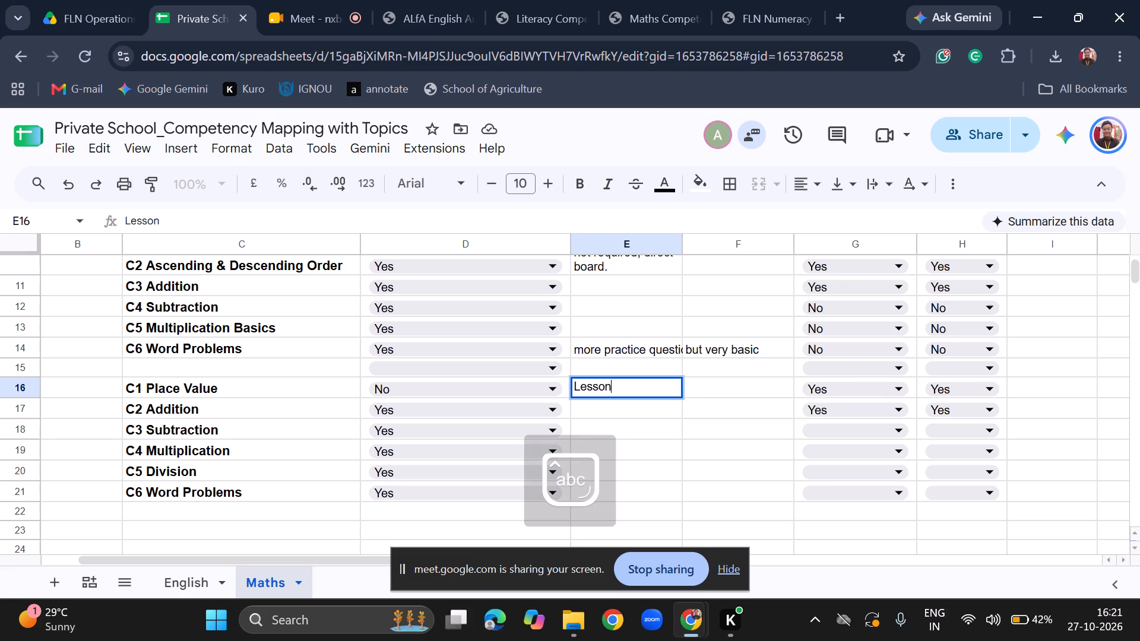
pyautogui.press('BackSpace')
pyautogui.hotkey('shift', '(')
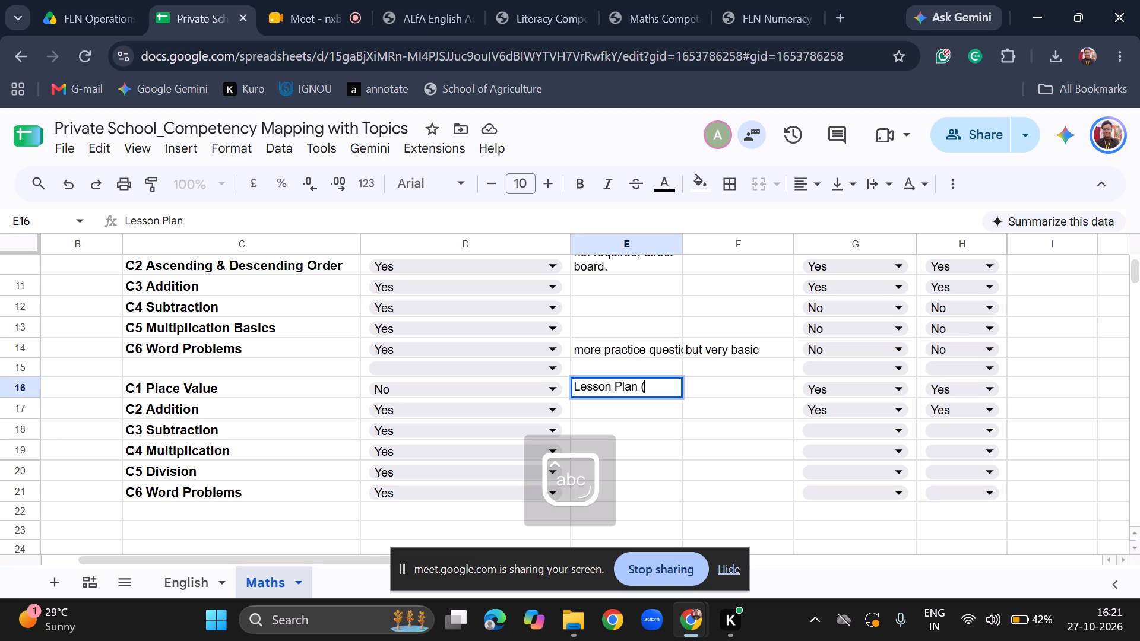
pyautogui.write('digit')
pyautogui.write(', no of digi')
pyautogui.press('BackSpace')
pyautogui.press('BackSpace')
pyautogui.press('BackSpace')
pyautogui.press('BackSpace')
pyautogui.press('BackSpace')
pyautogui.press('BackSpace')
pyautogui.press('BackSpace')
pyautogui.press('BackSpace')
pyautogui.press('BackSpace')
pyautogui.press('BackSpace')
pyautogui.press('BackSpace')
pyautogui.press('BackSpace')
pyautogui.press('BackSpace')
pyautogui.press('BackSpace')
pyautogui.press('BackSpace')
pyautogui.press('BackSpace')
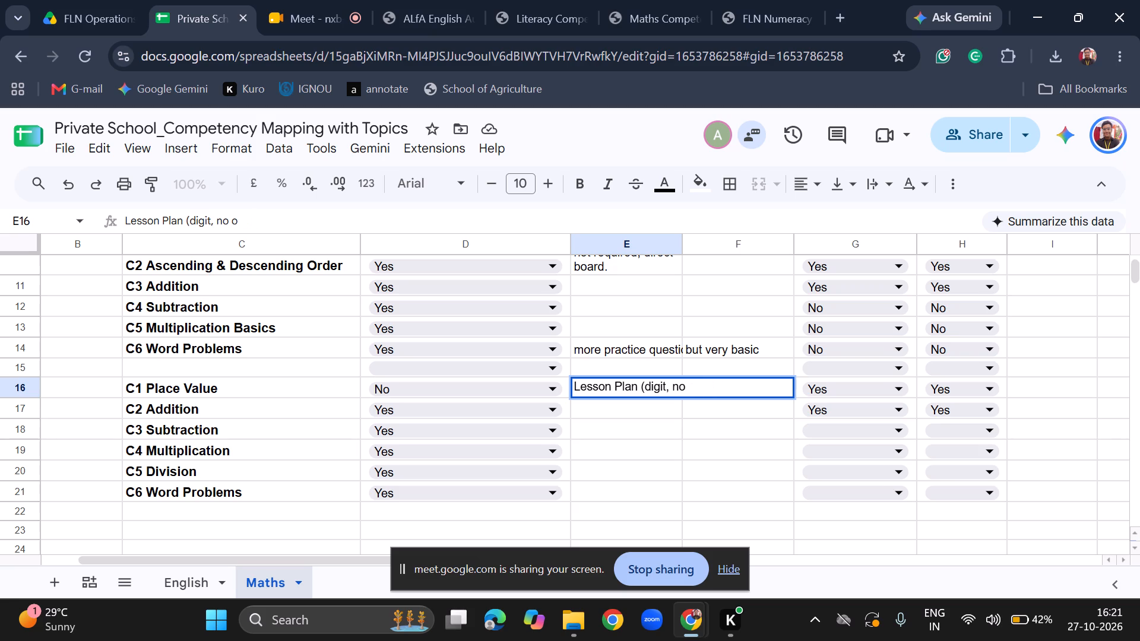
pyautogui.press('BackSpace')
pyautogui.press('BackSpace')
pyautogui.press('BackSpace')
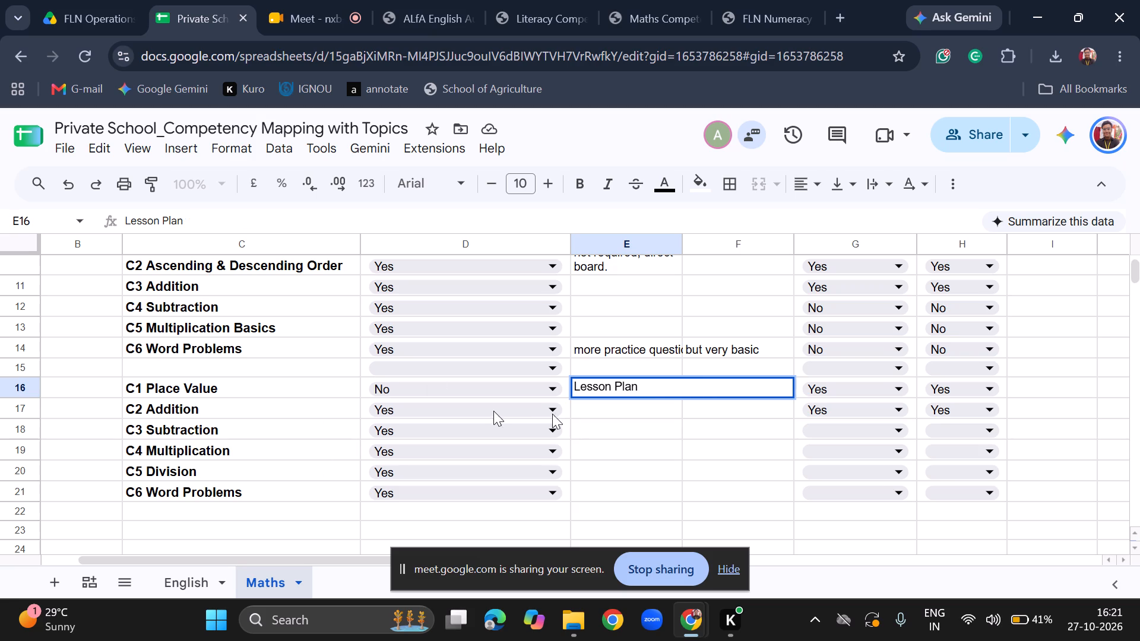
pyautogui.click(644, 434)
# Review the C2 Ascending & Descending Order comment and go back to Module 8 in the FLN Numeracy Book.
pyautogui.scroll(2, 644, 434)
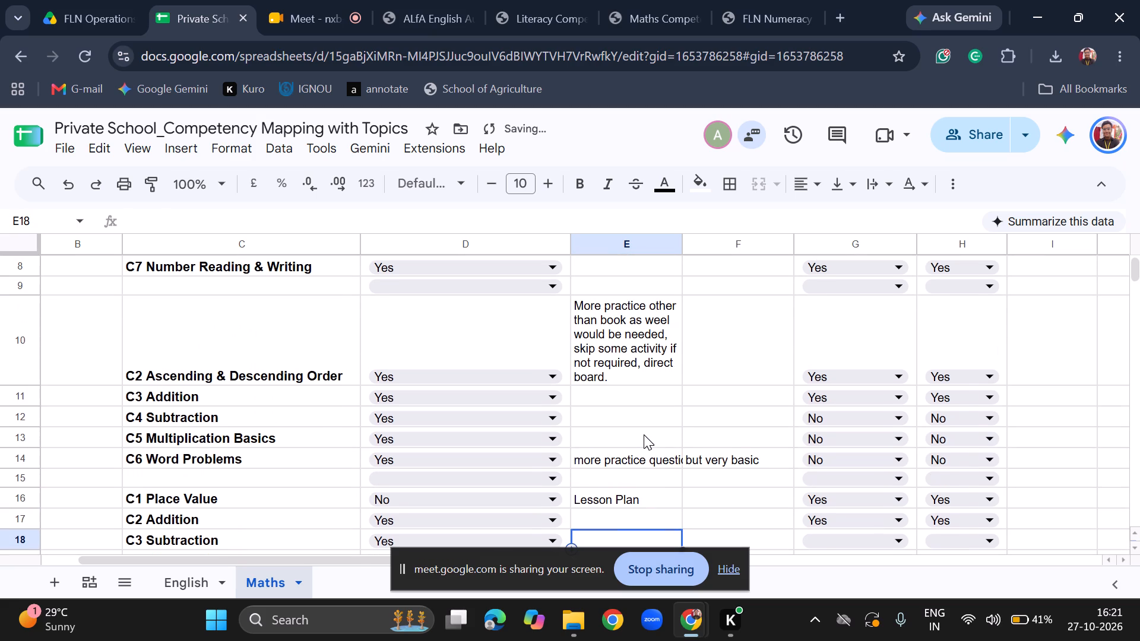
pyautogui.click(589, 320)
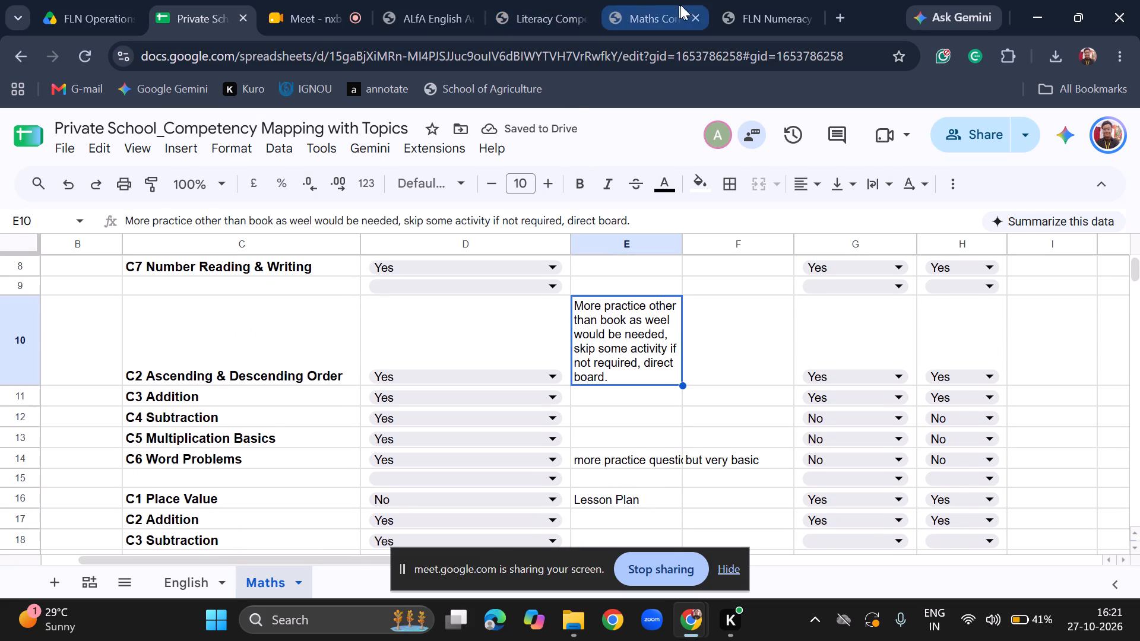
pyautogui.click(626, 9)
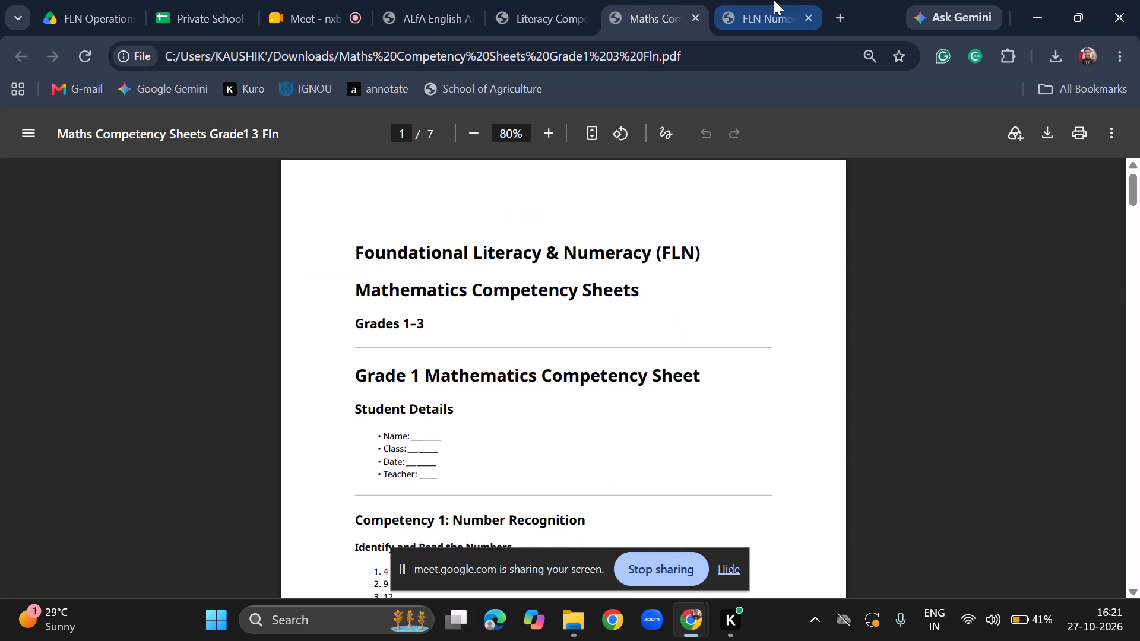
pyautogui.click(774, 0)
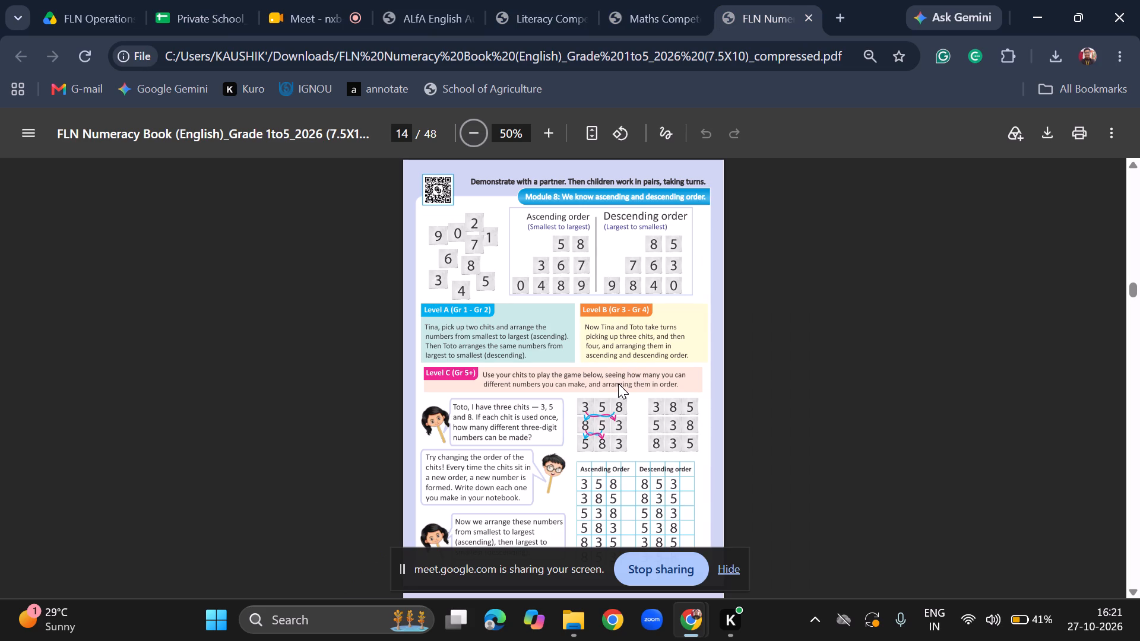
# Examine the Module 8 ascending and descending order page alongside the C2 Ascending & Descending Order row in the competency sheet.
pyautogui.moveTo(489, 402); pyautogui.dragTo(575, 244)
pyautogui.moveTo(575, 244); pyautogui.dragTo(684, 339)
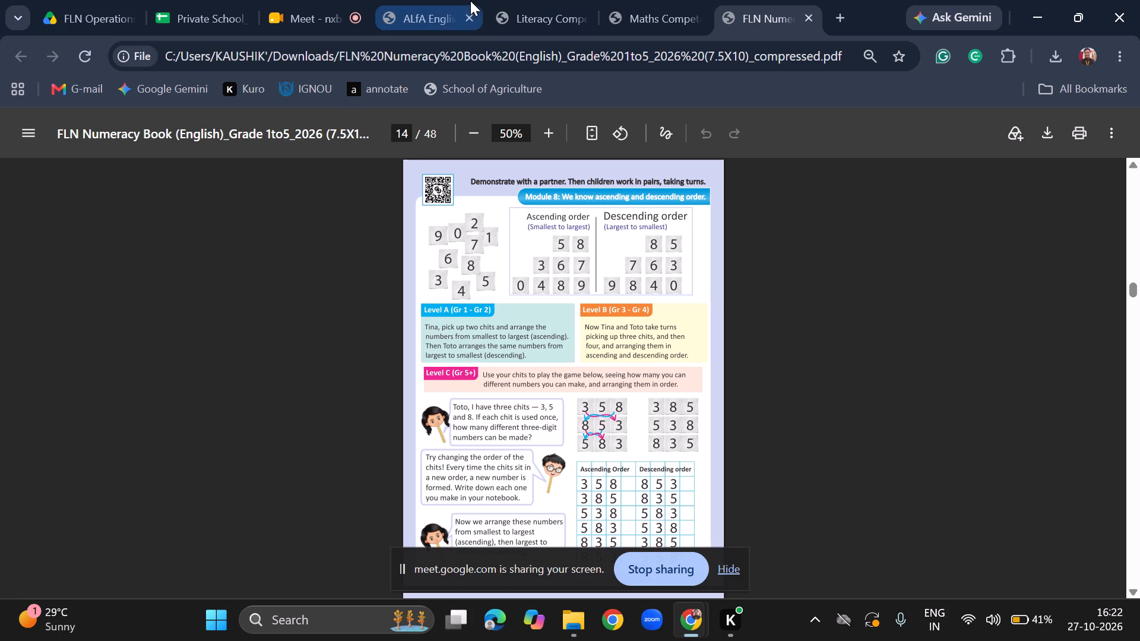
pyautogui.click(206, 2)
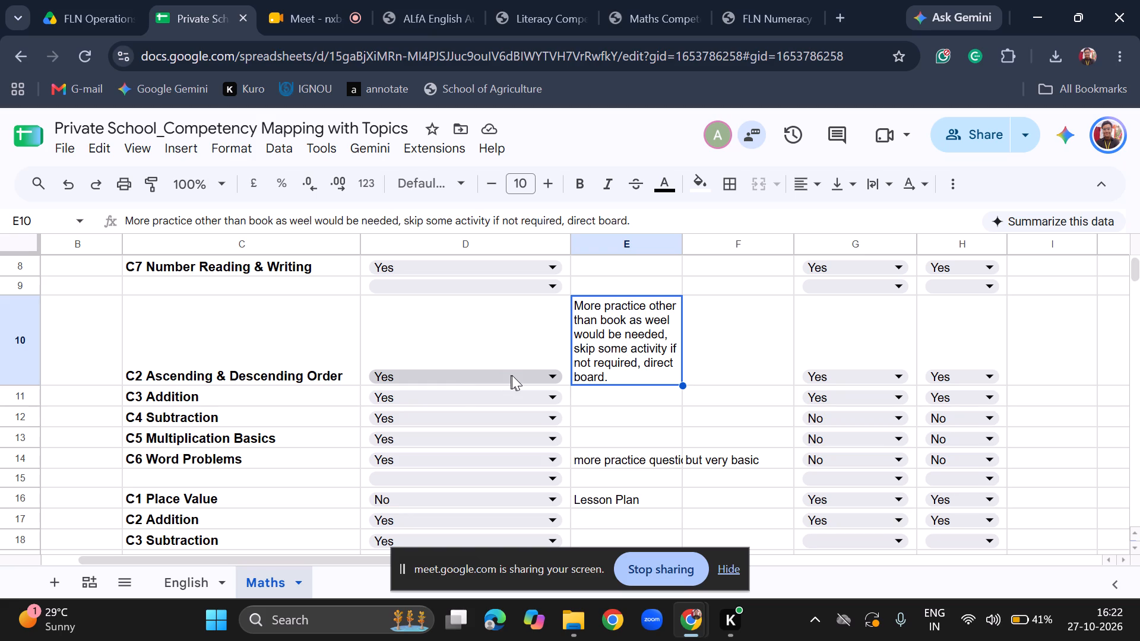
pyautogui.click(736, 339)
pyautogui.click(785, 1)
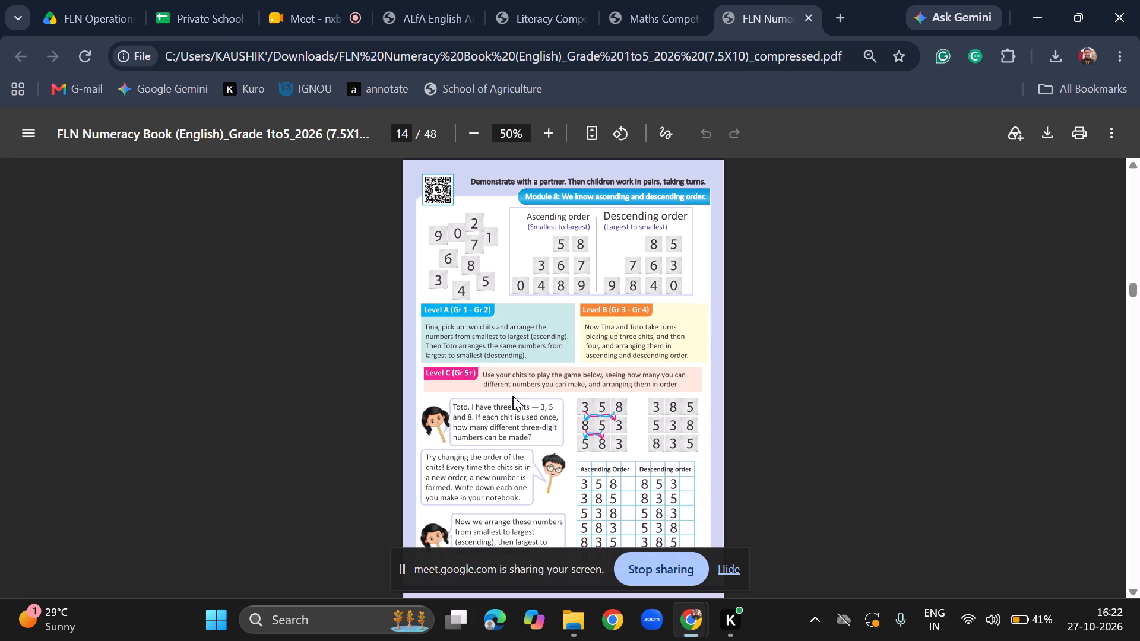
pyautogui.scroll(-1, 525, 389)
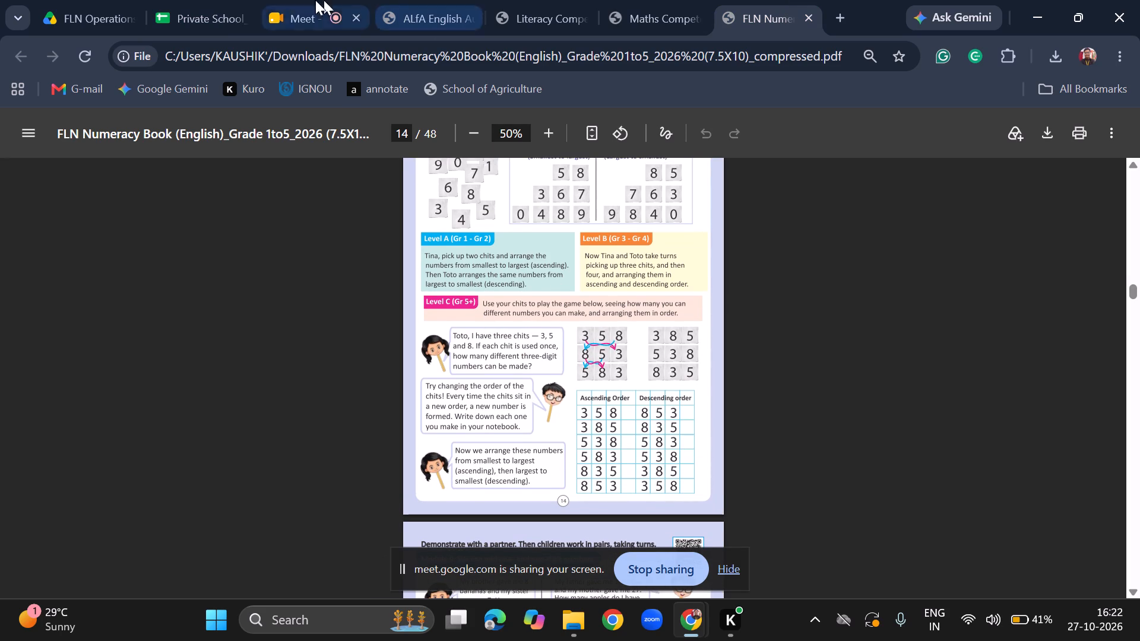
# In the Maths sheet, set Completed in APS and Completed in GPS to No for C3 Subtraction in row 18.
pyautogui.click(221, 7)
pyautogui.scroll(-1, 673, 421)
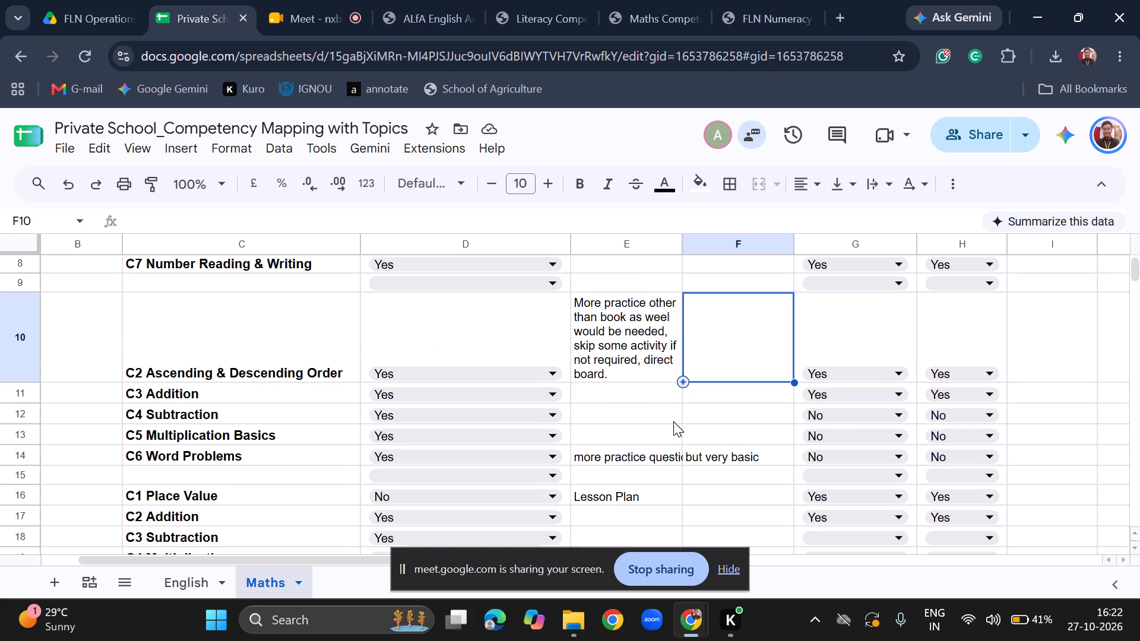
pyautogui.scroll(-2, 673, 421)
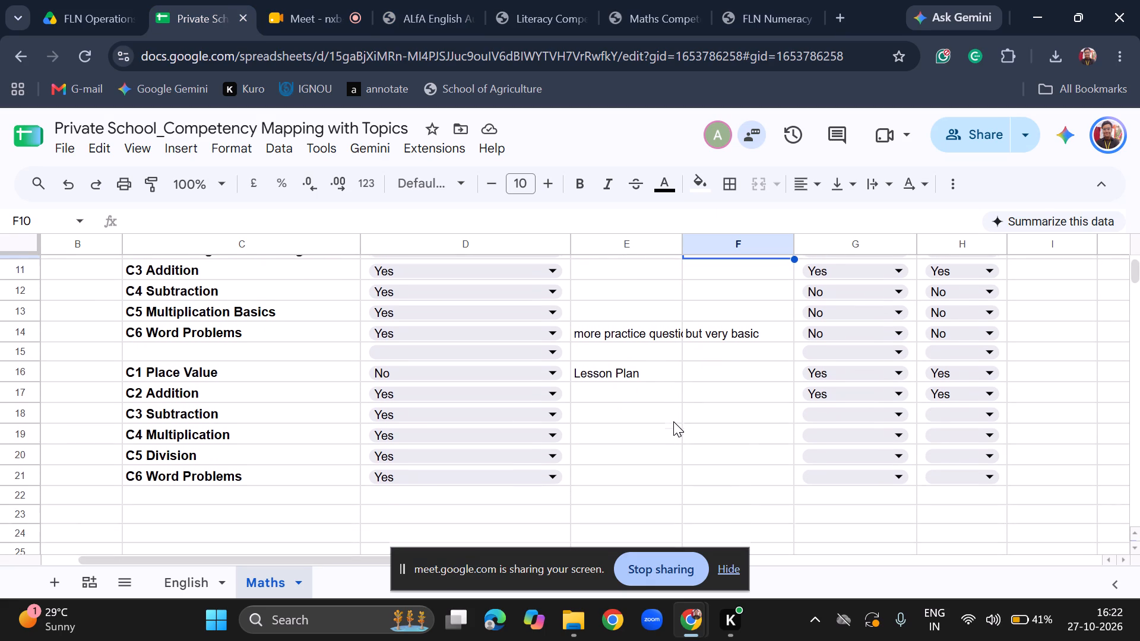
pyautogui.scroll(-1, 673, 421)
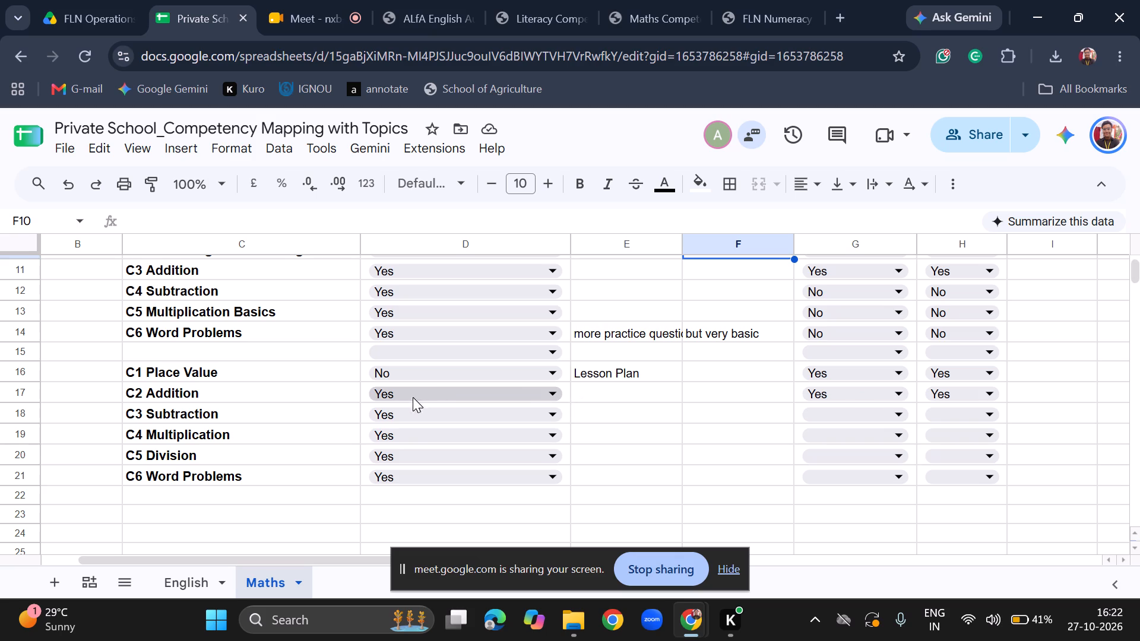
pyautogui.click(632, 393)
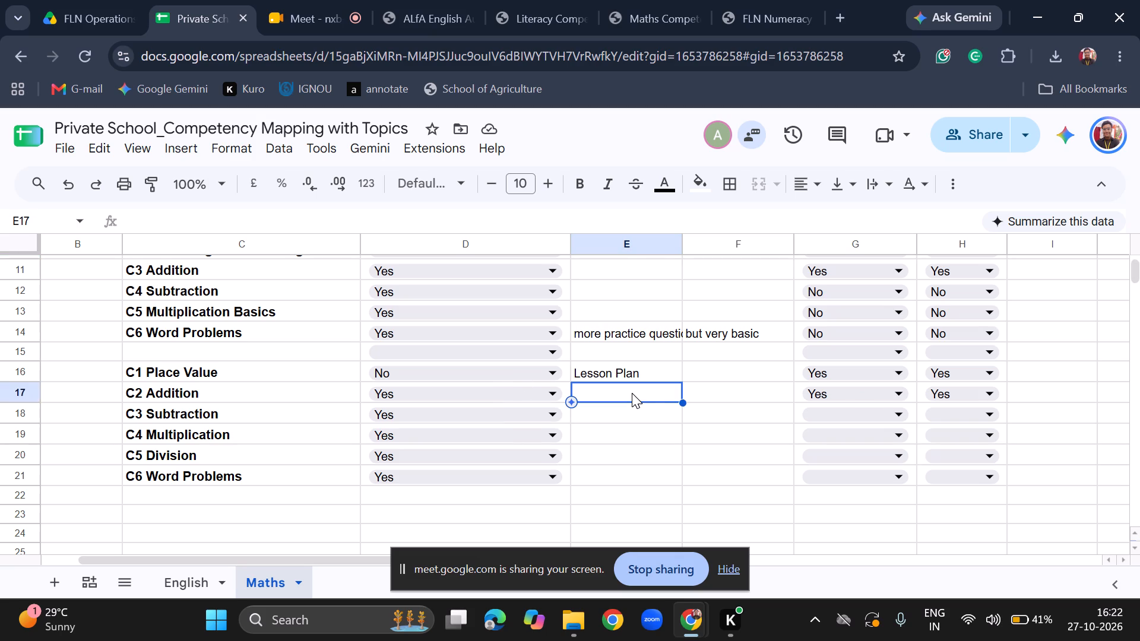
pyautogui.click(626, 414)
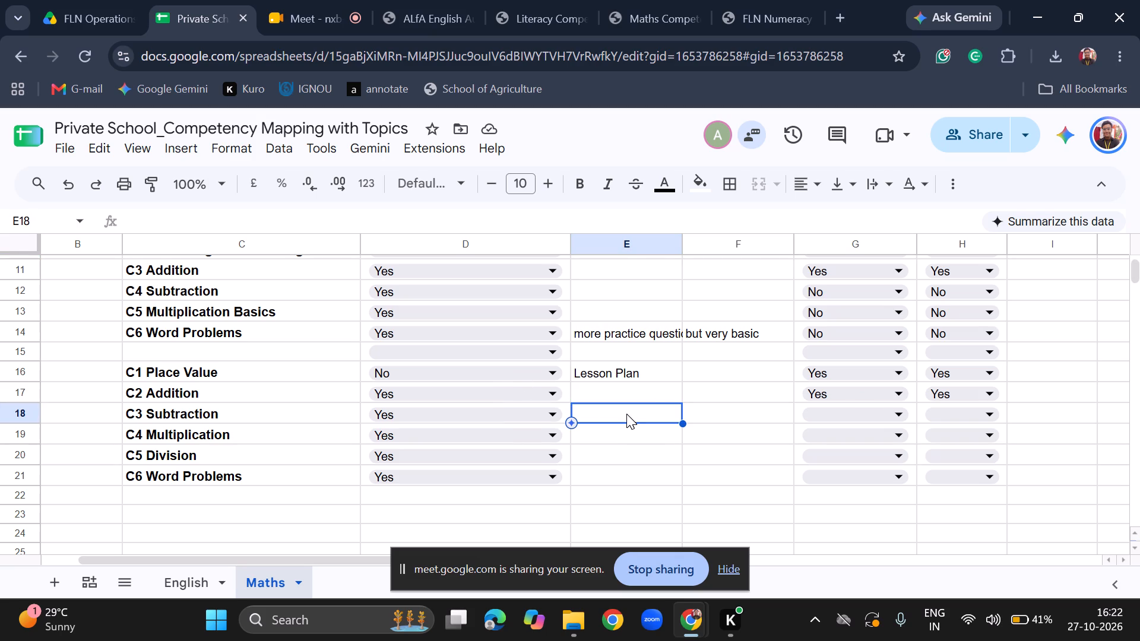
pyautogui.click(657, 392)
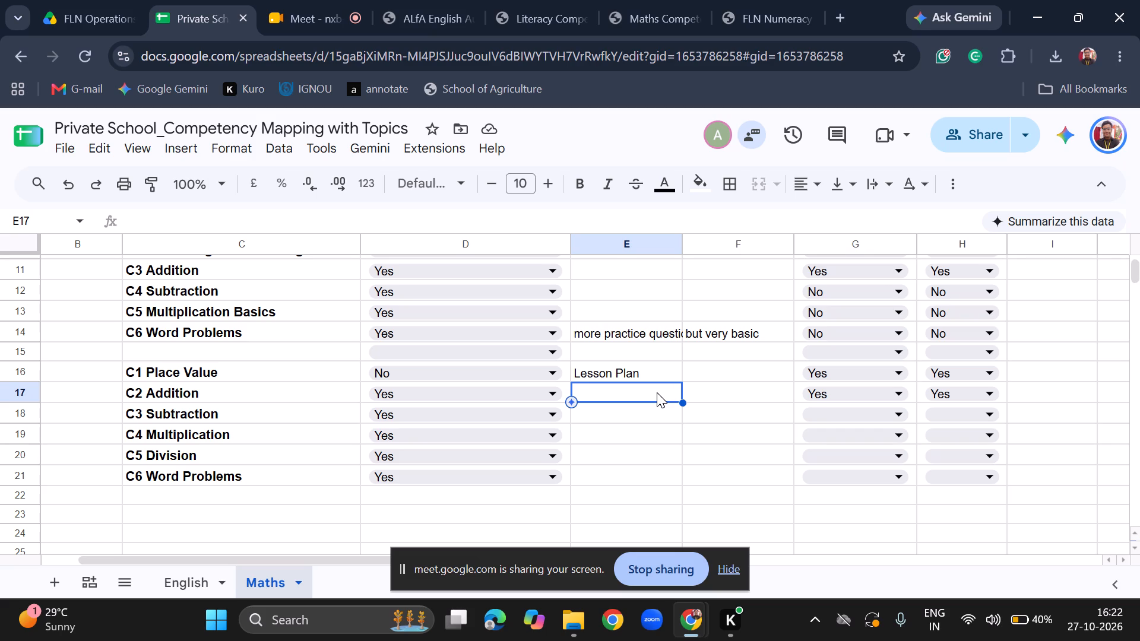
pyautogui.click(867, 418)
pyautogui.click(829, 478)
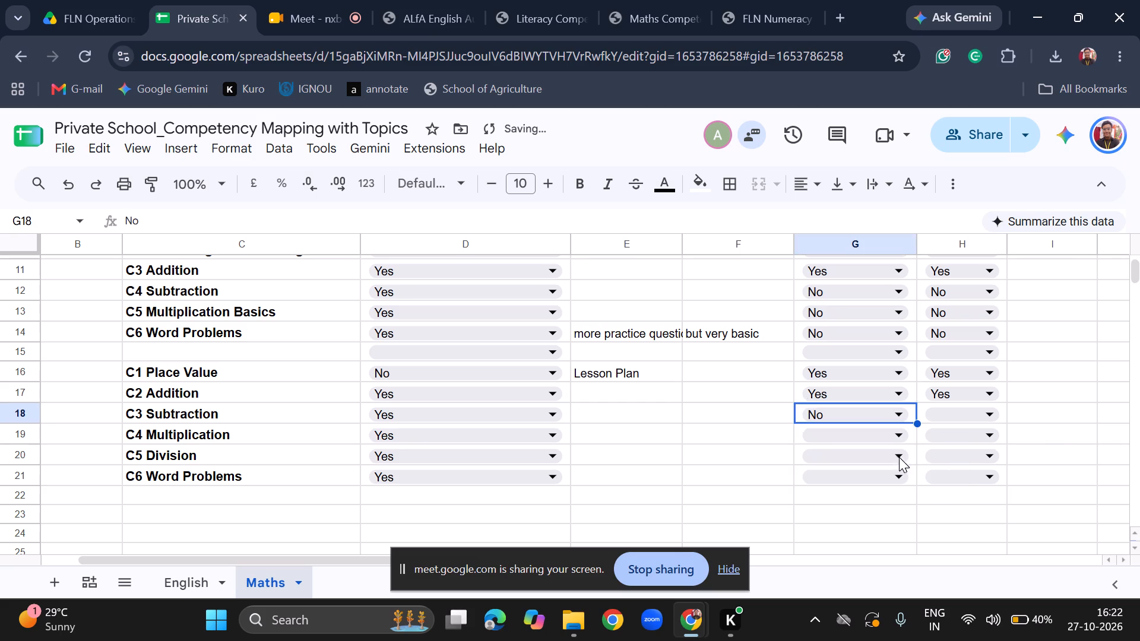
pyautogui.click(963, 420)
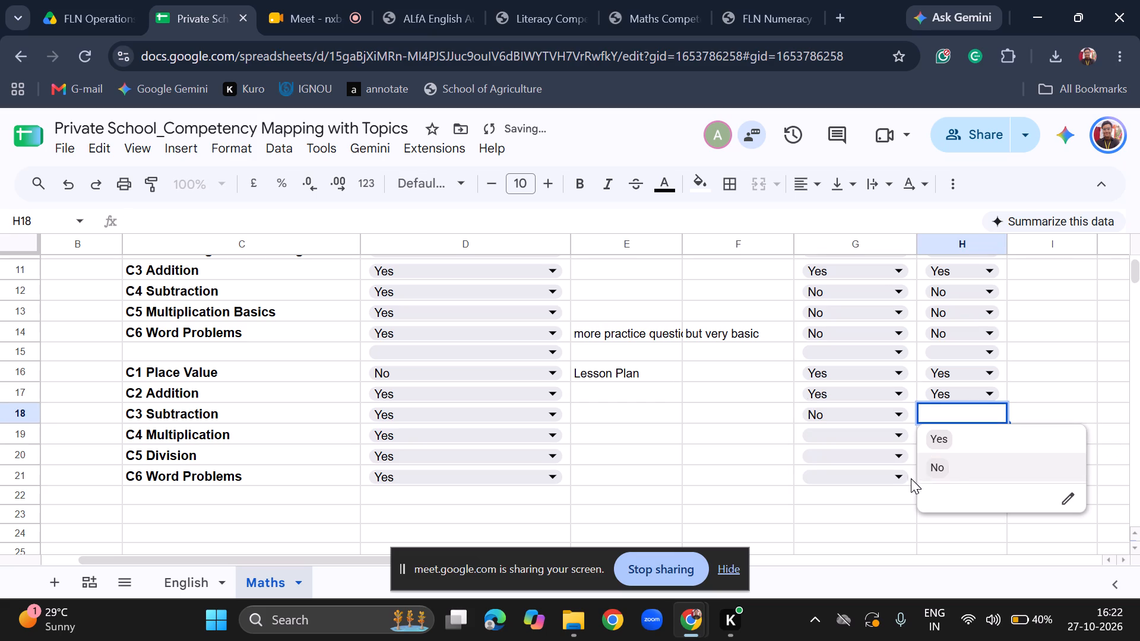
pyautogui.click(946, 470)
# Set Completed in APS and Completed in GPS to No for C4 Multiplication and C5 Division in rows 19 and 20.
pyautogui.click(851, 431)
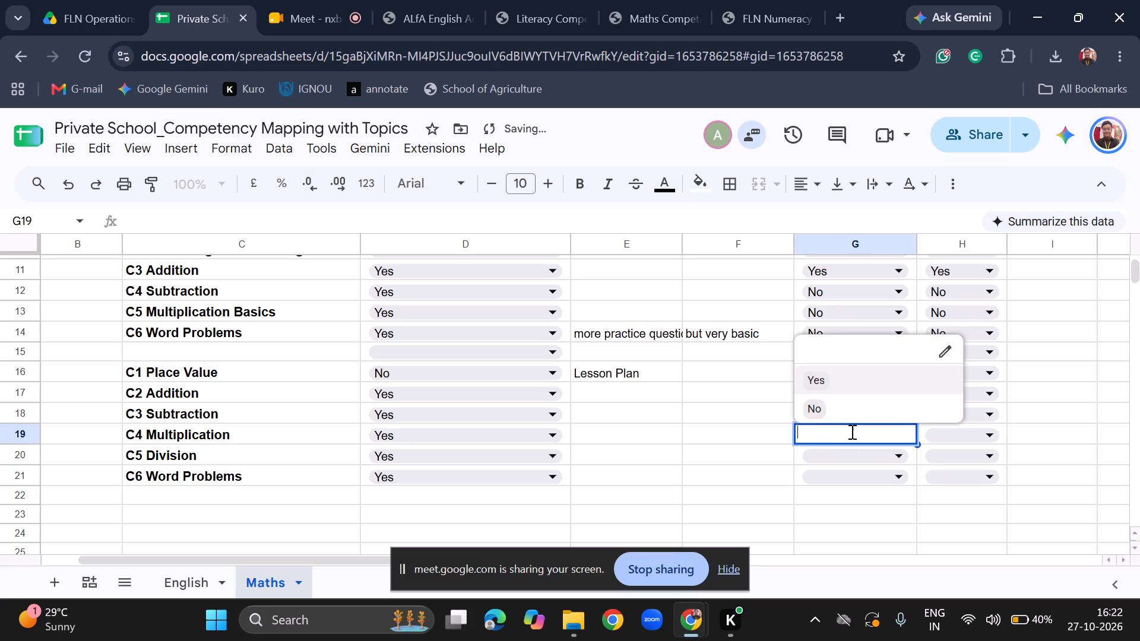
pyautogui.click(810, 412)
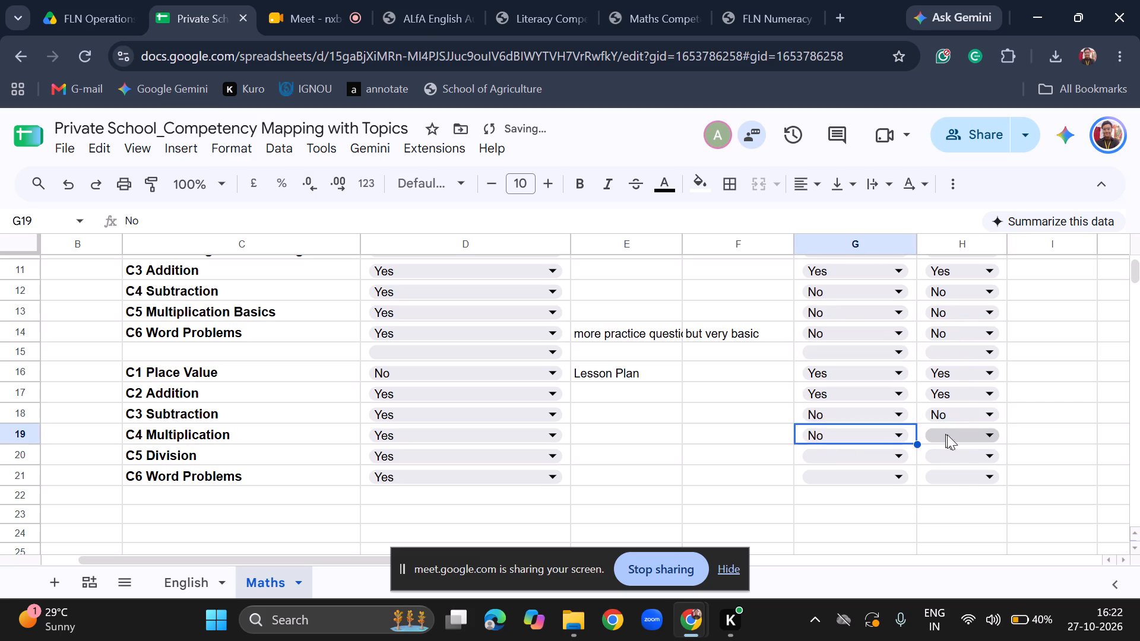
pyautogui.click(961, 441)
pyautogui.click(946, 402)
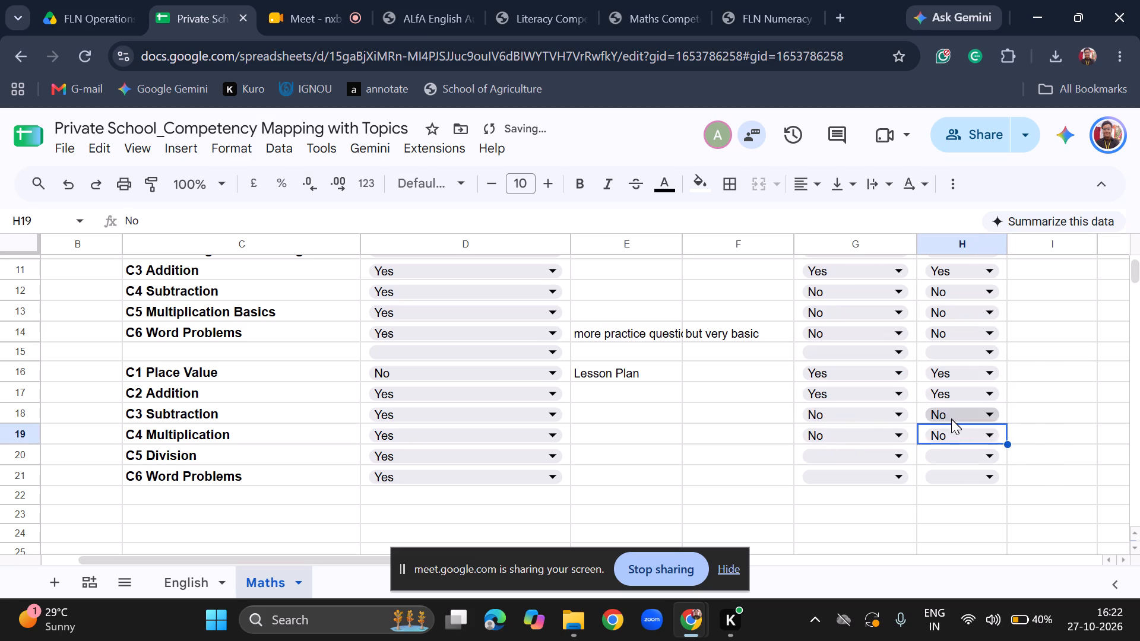
pyautogui.click(614, 394)
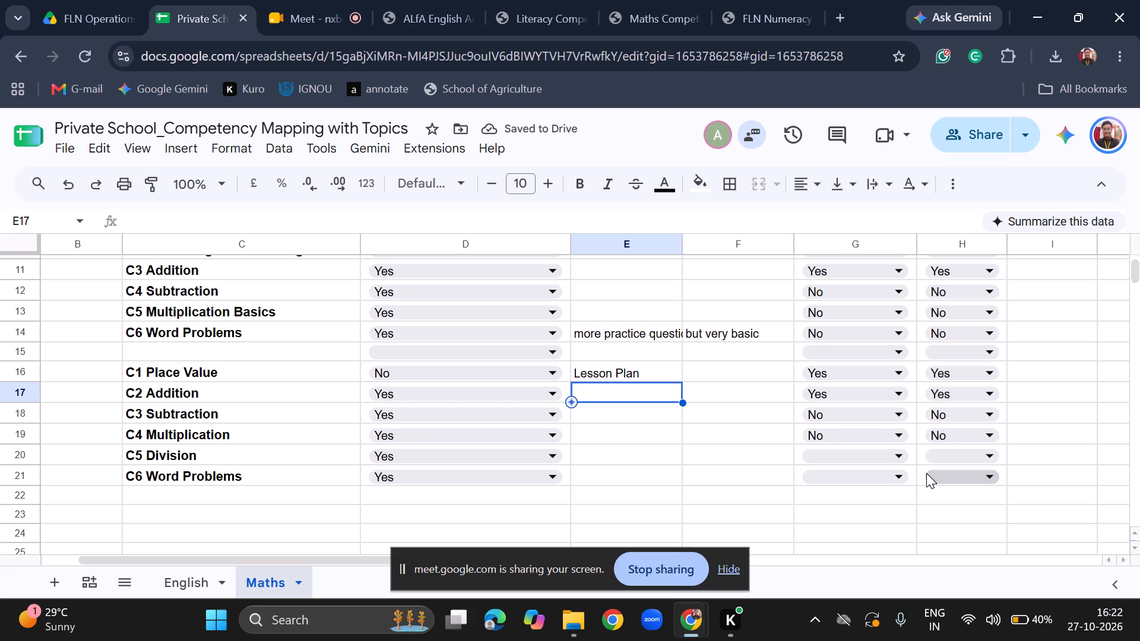
pyautogui.click(877, 455)
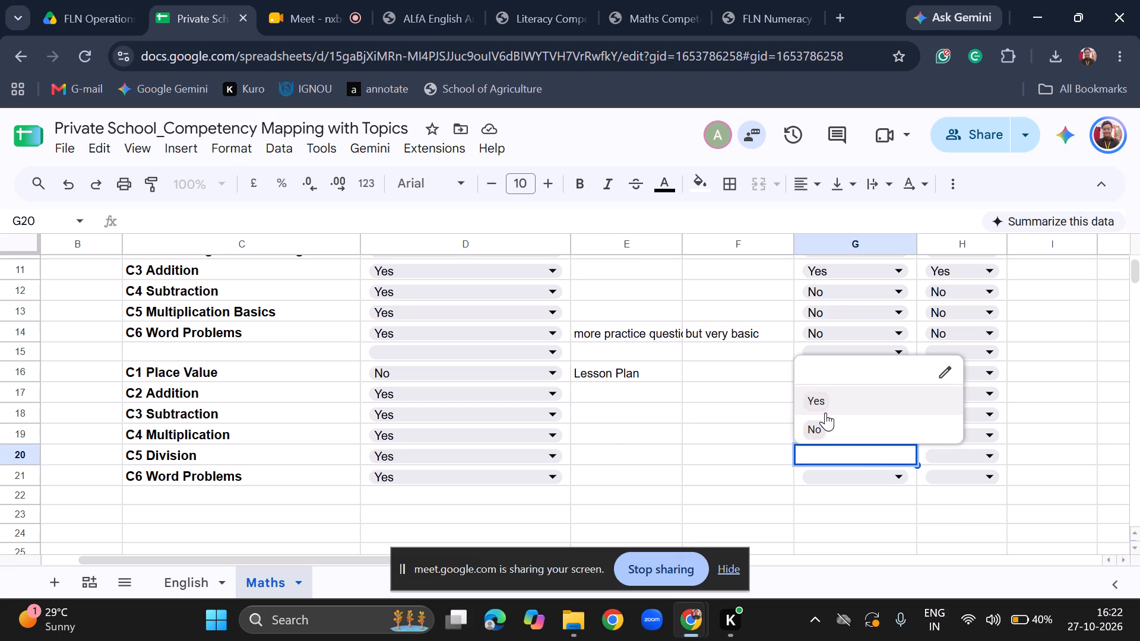
pyautogui.click(829, 423)
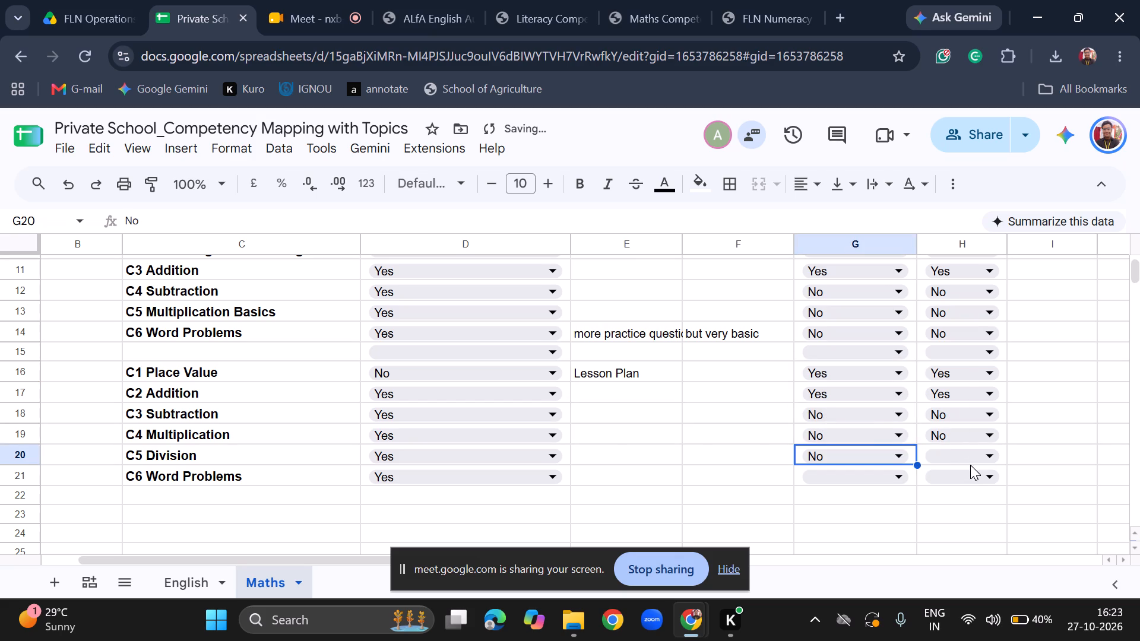
pyautogui.click(992, 453)
pyautogui.click(945, 423)
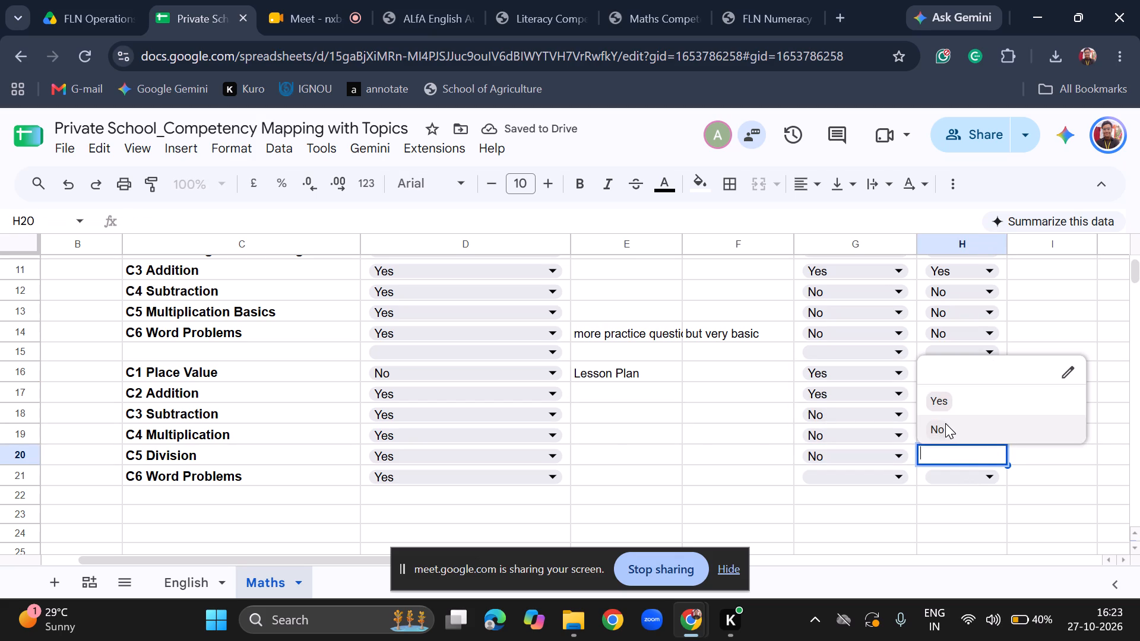
# Look through the FLN Numeracy Book's multiplication and division modules and go to Module 13 on multiplying single-digit numbers.
pyautogui.click(764, 2)
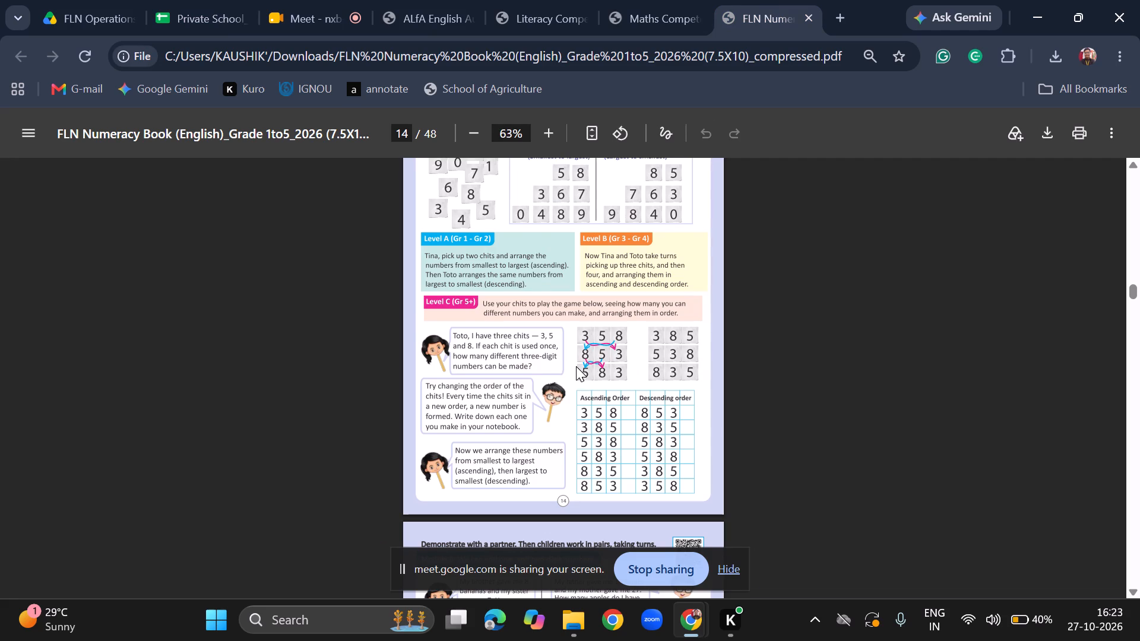
pyautogui.scroll(8, 576, 366)
pyautogui.scroll(-1, 576, 366)
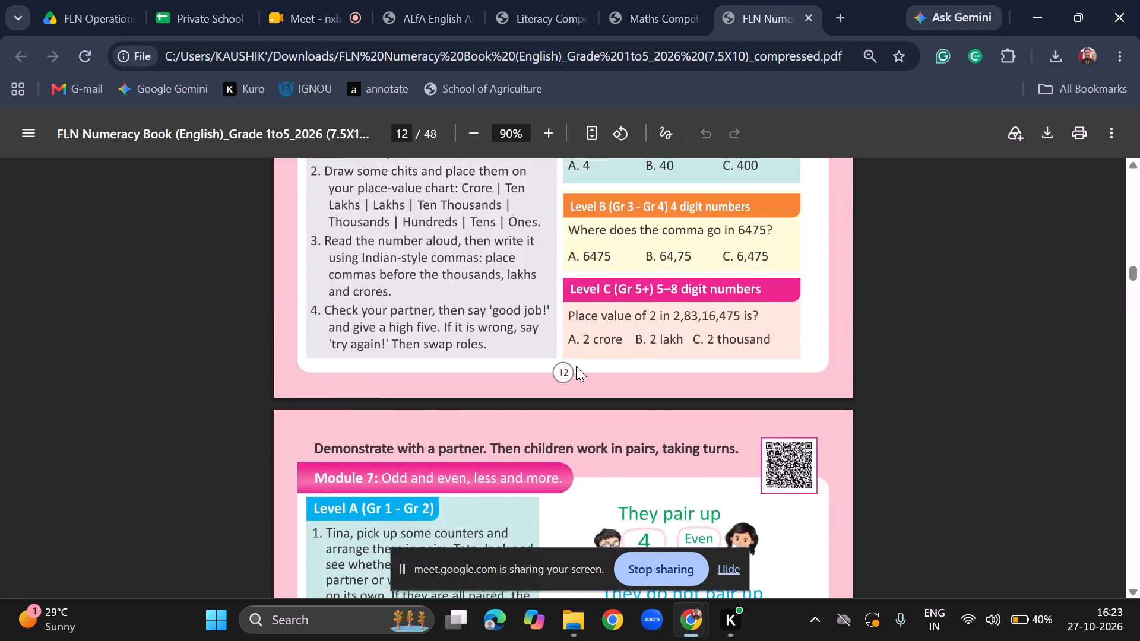
pyautogui.scroll(-8, 576, 366)
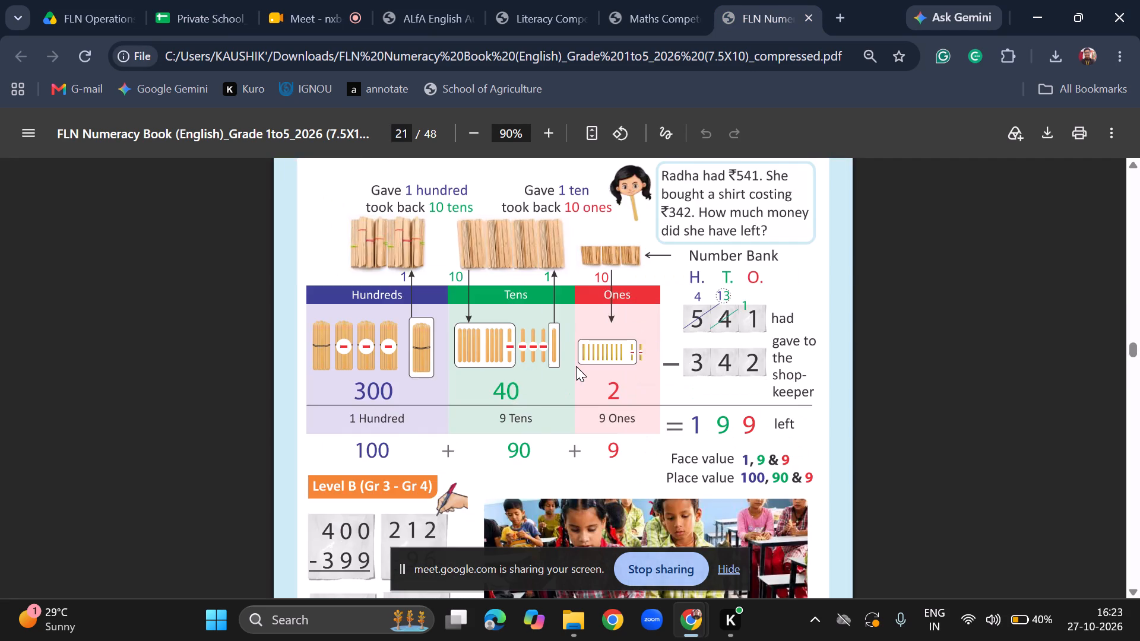
pyautogui.scroll(-1, 576, 366)
pyautogui.scroll(1, 576, 366)
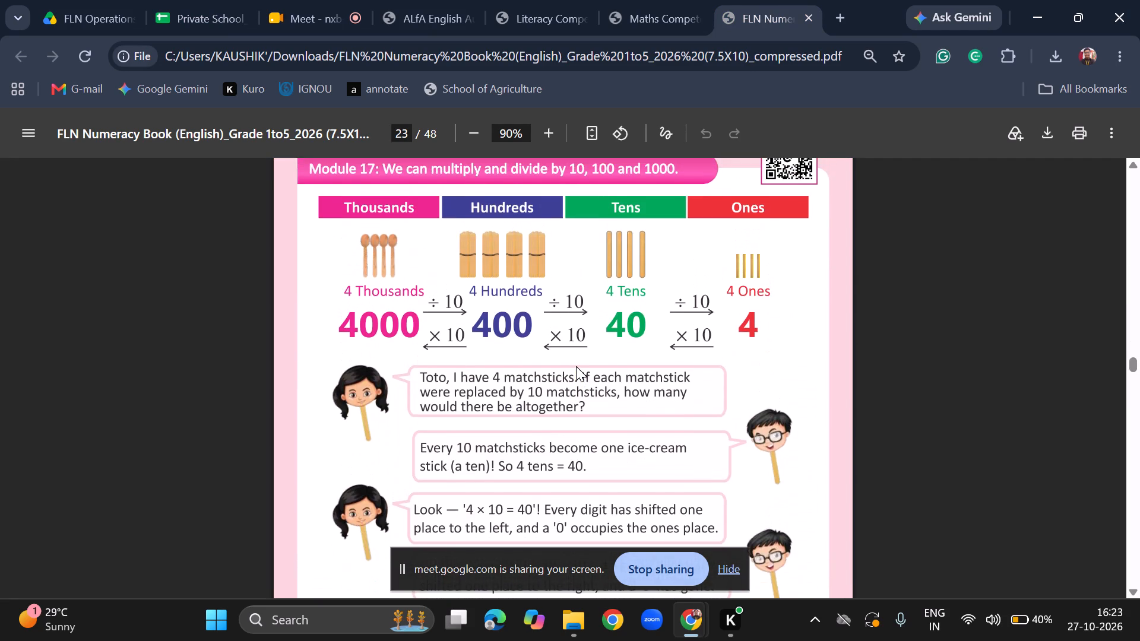
pyautogui.scroll(9, 576, 366)
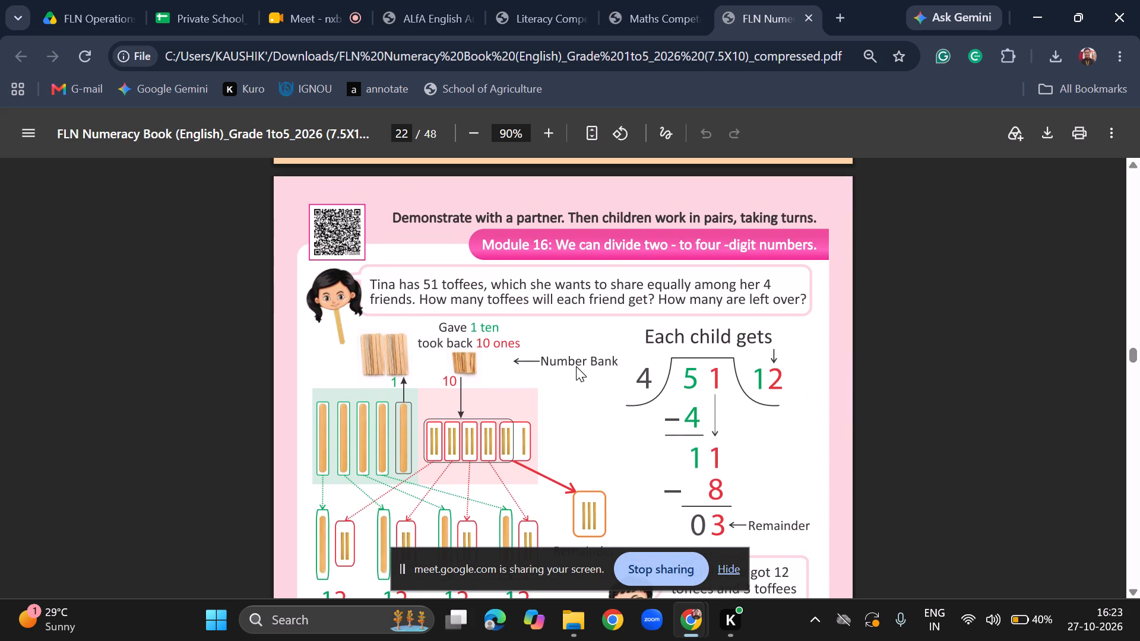
pyautogui.scroll(3, 576, 366)
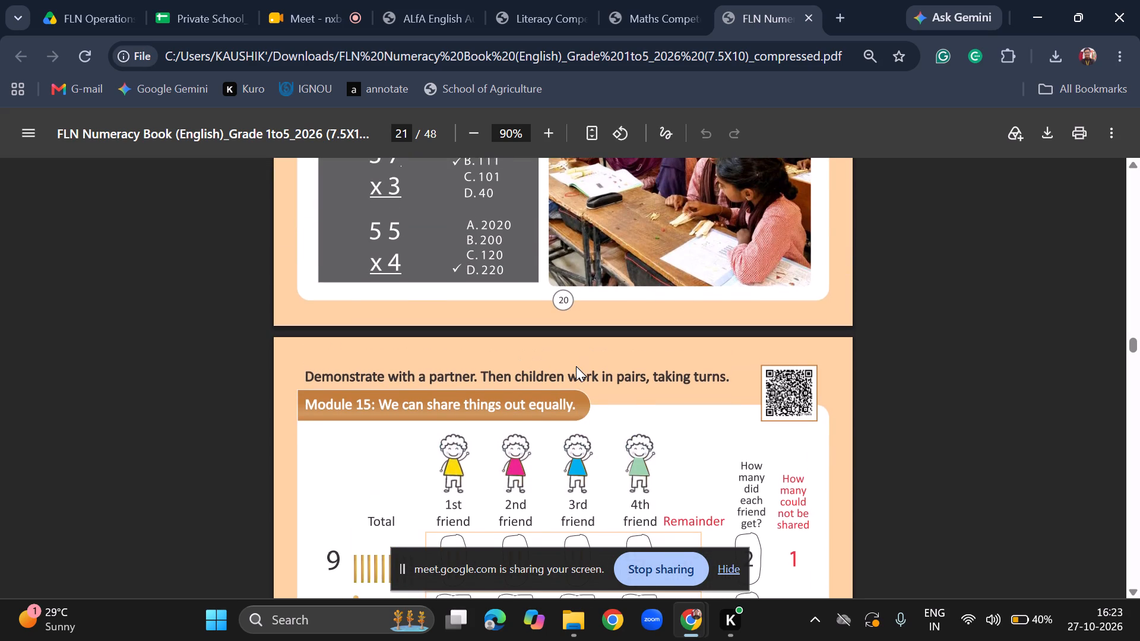
pyautogui.scroll(10, 576, 366)
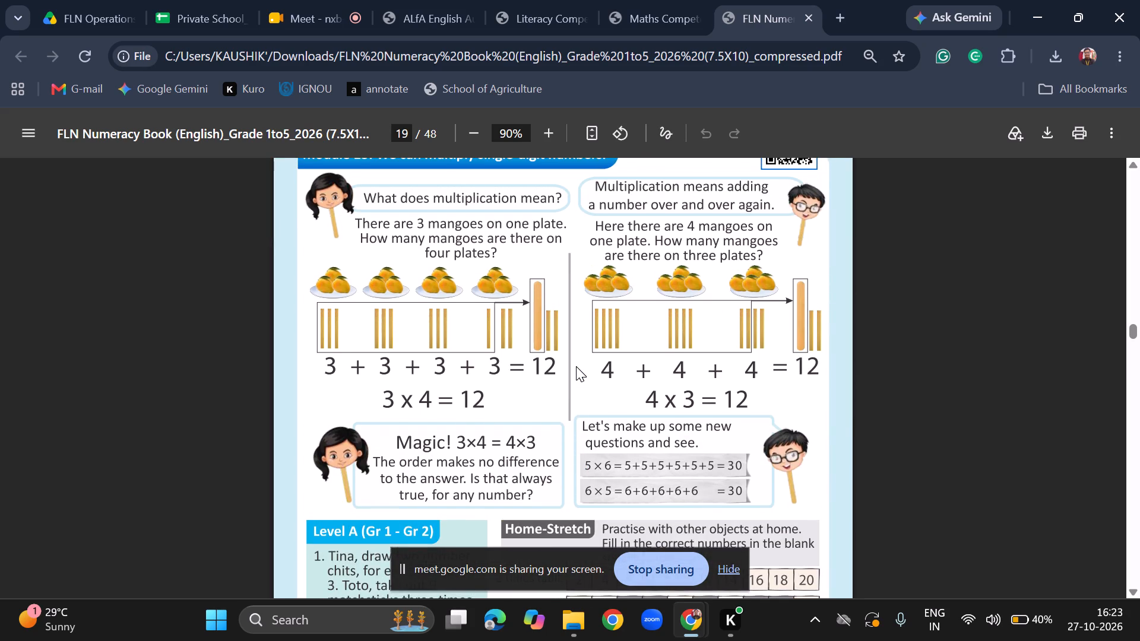
pyautogui.scroll(1, 576, 366)
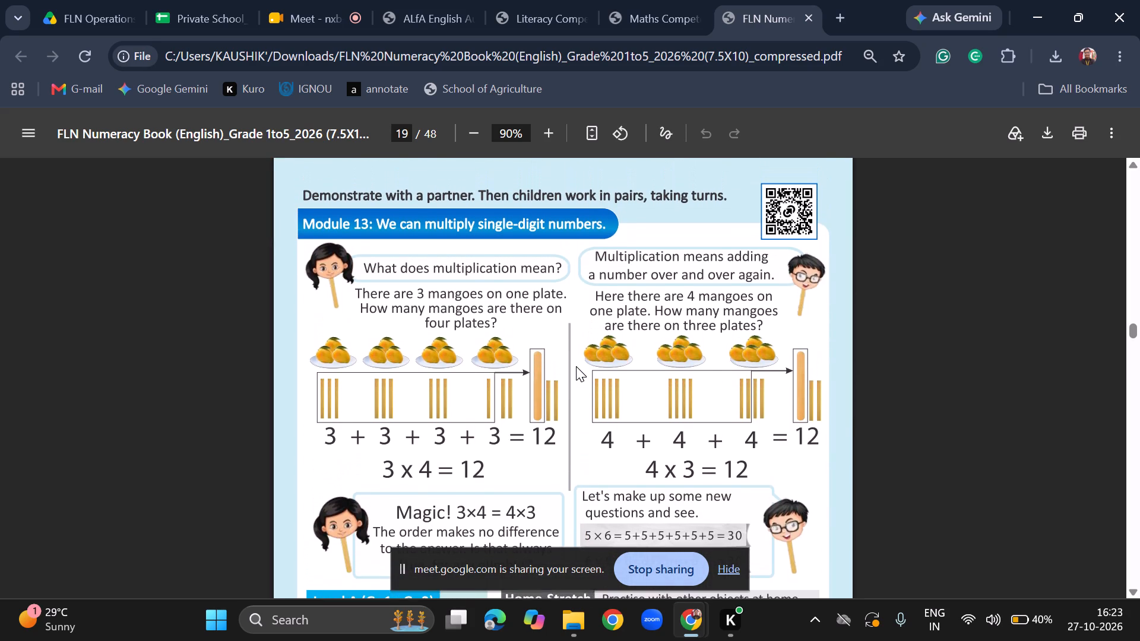
# Examine the Module 13 multiplication explanation and times tables, and the Module 14 exercises on multiplying two- and three-digit numbers.
pyautogui.scroll(-1, 576, 366)
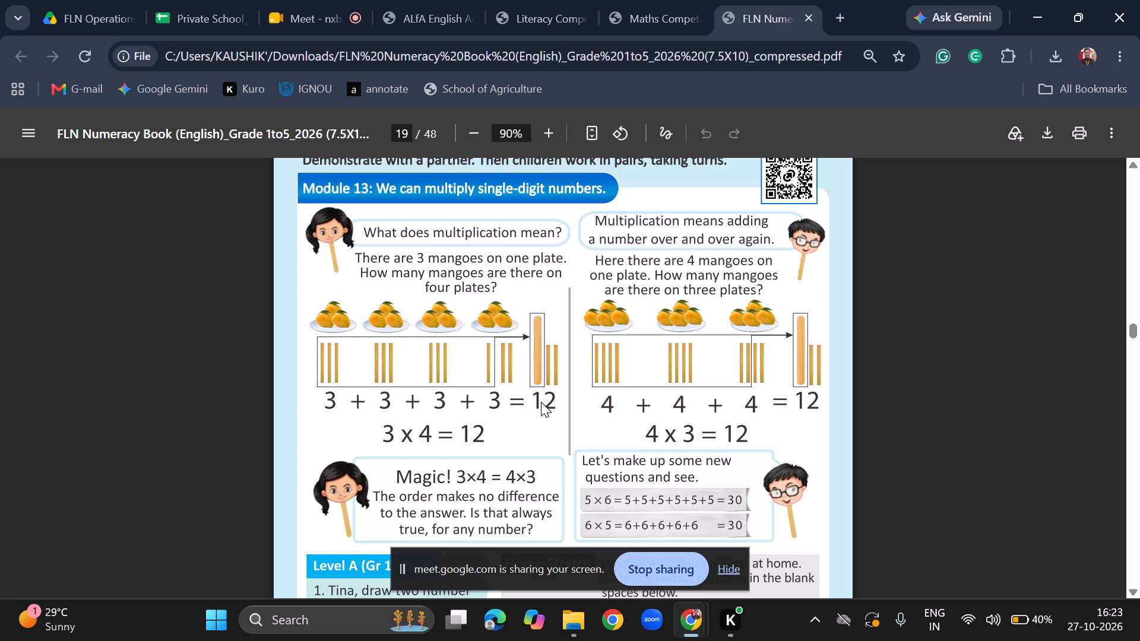
pyautogui.scroll(-3, 485, 407)
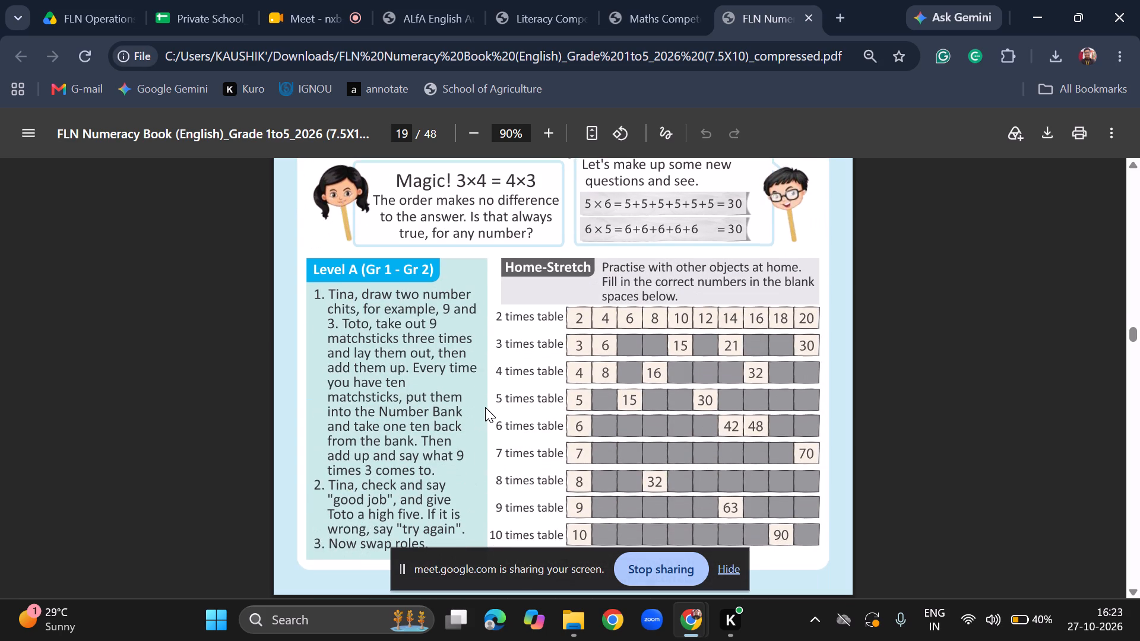
pyautogui.scroll(1, 485, 407)
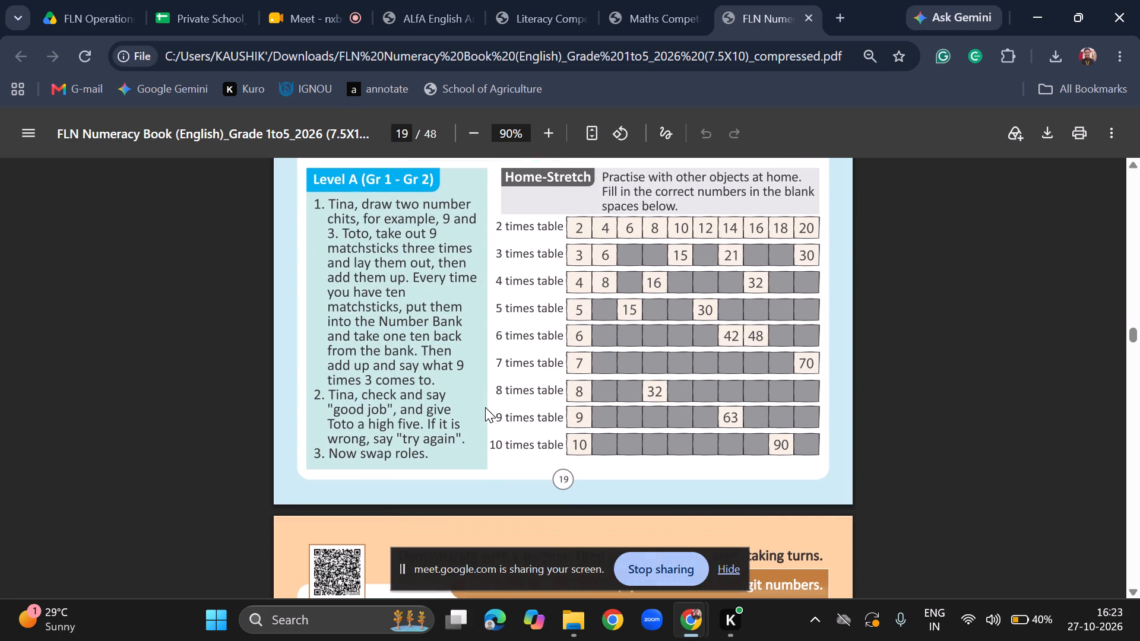
pyautogui.scroll(1, 485, 407)
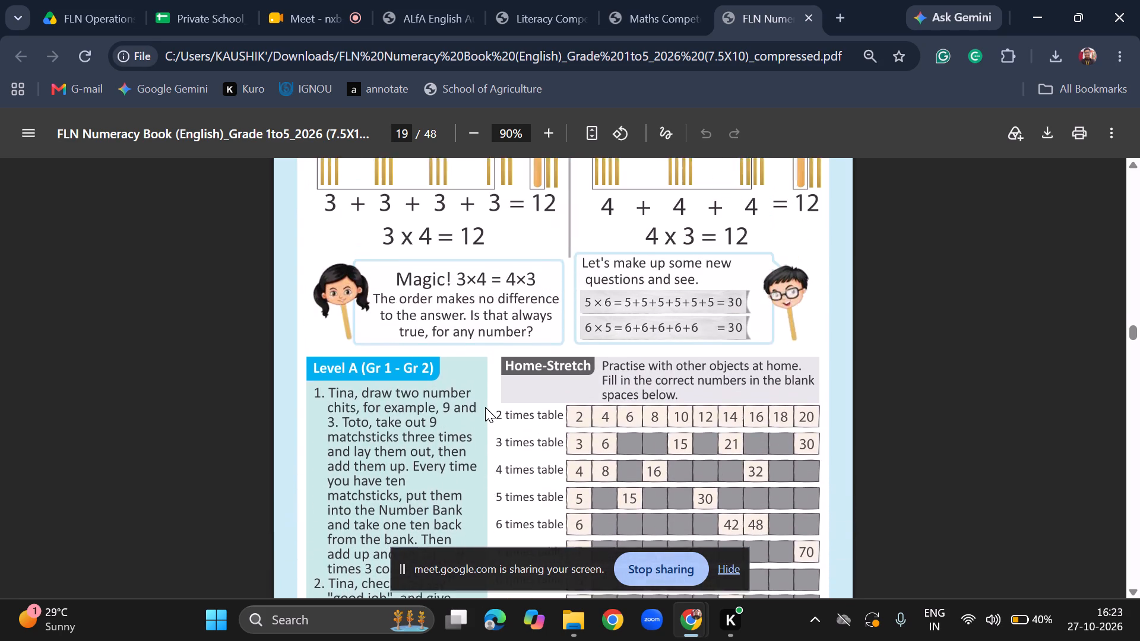
pyautogui.scroll(1, 485, 407)
pyautogui.scroll(-2, 485, 407)
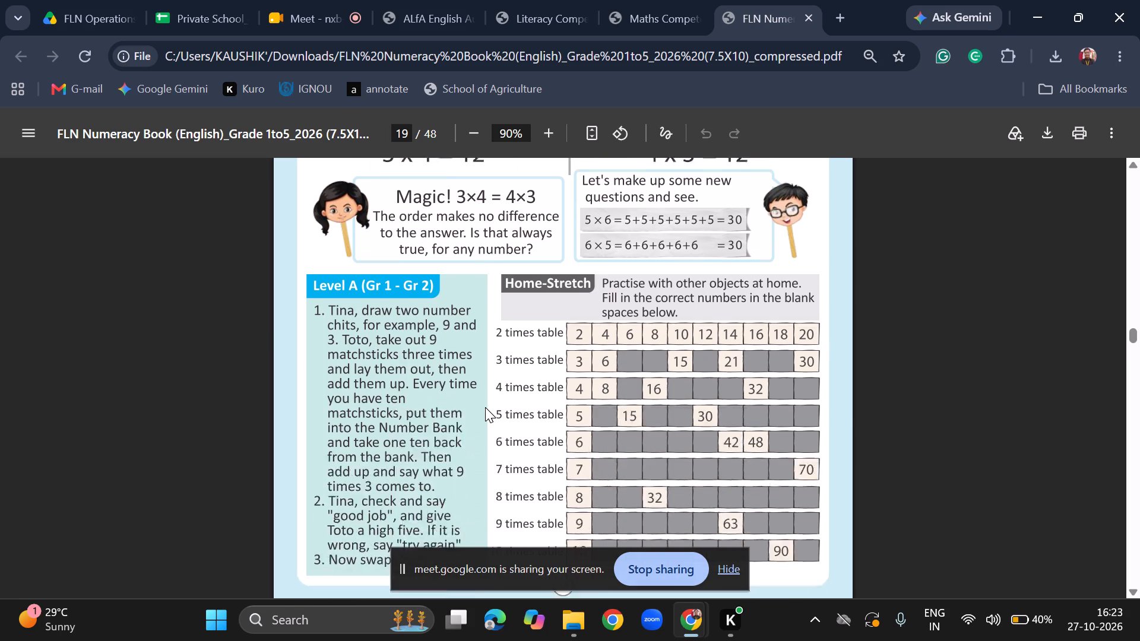
pyautogui.scroll(-4, 485, 407)
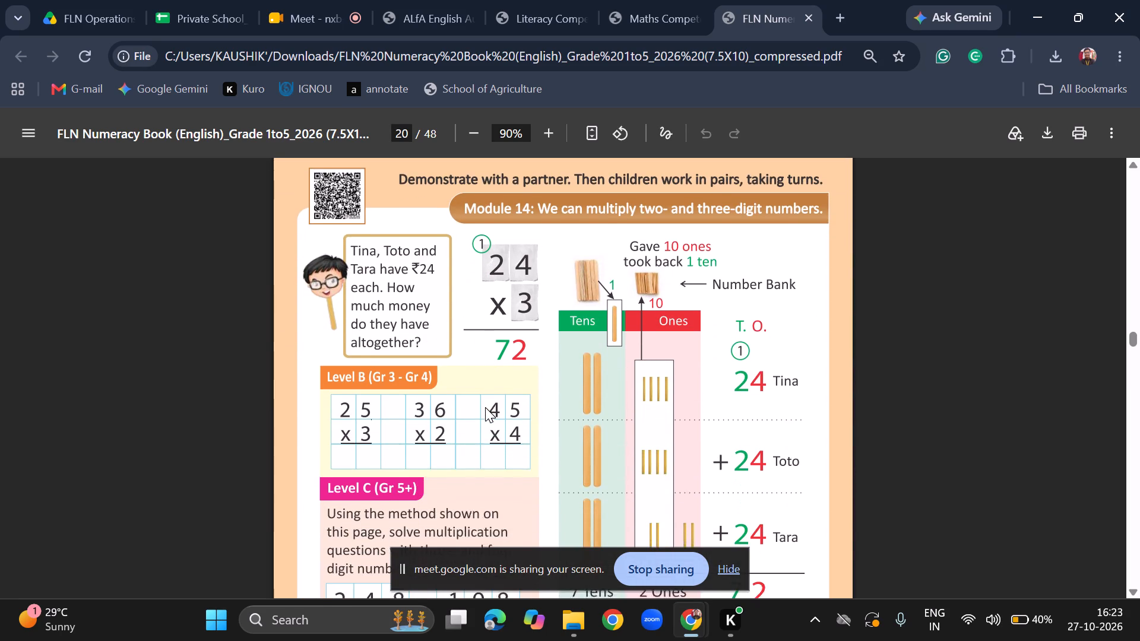
pyautogui.scroll(-1, 485, 407)
pyautogui.scroll(-1, 593, 369)
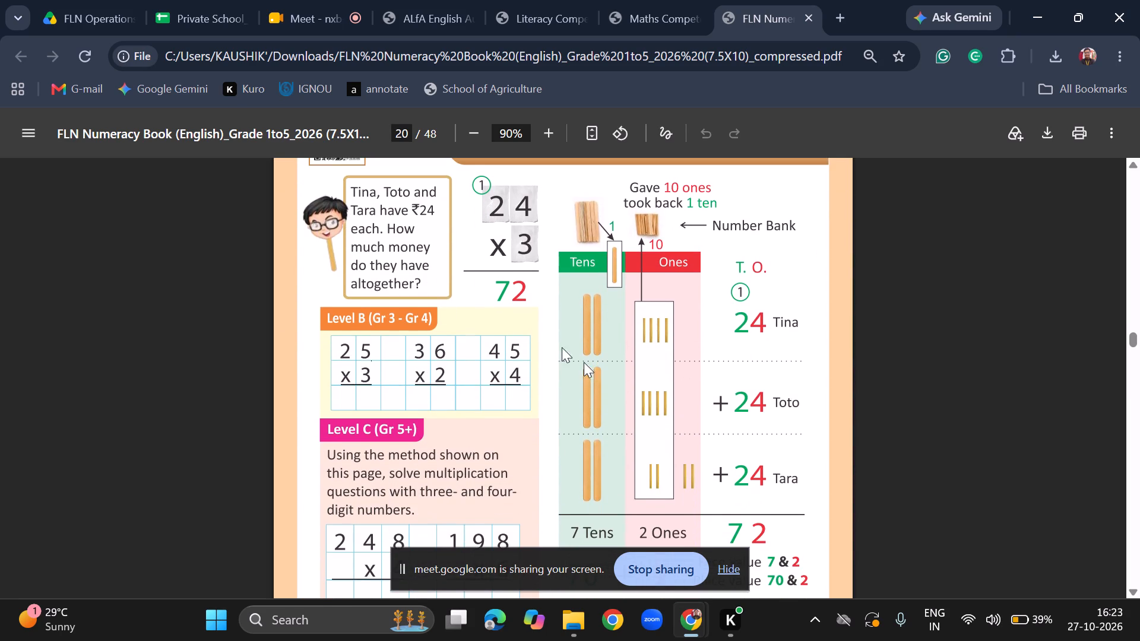
# Examine the remaining Module 14 multiplication exercises and assessment in the FLN Numeracy Book, up to the start of Module 15.
pyautogui.scroll(-4, 562, 357)
pyautogui.scroll(1, 562, 357)
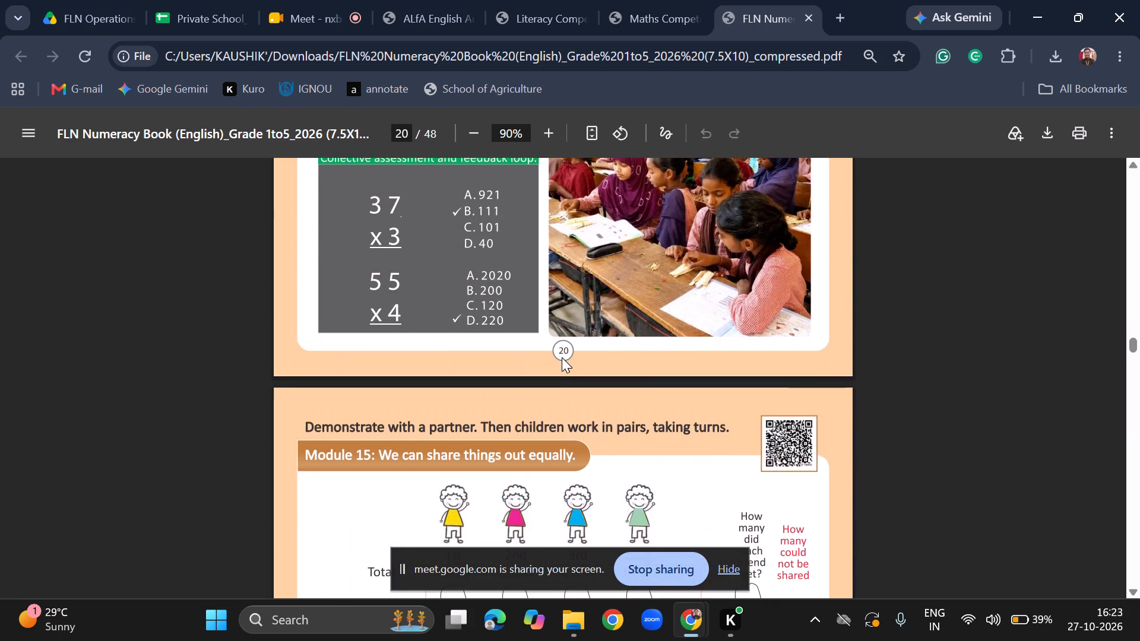
pyautogui.scroll(1, 562, 357)
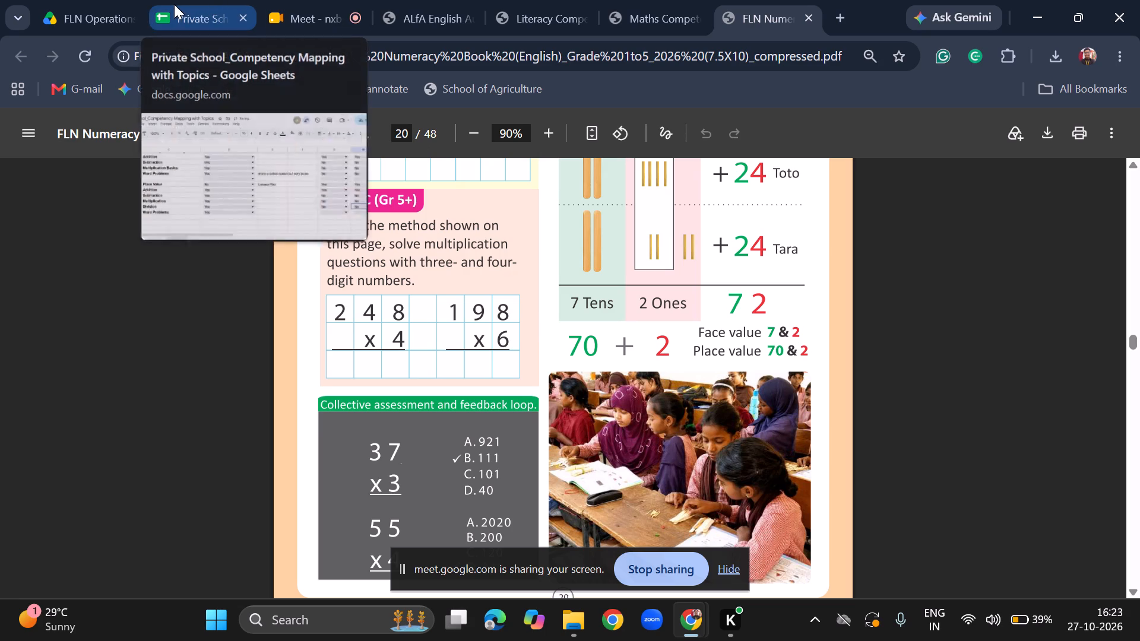
# In the Maths sheet of the competency mapping, enter the comment "practice question" for Grade 3 C2 Addition in row 17.
pyautogui.click(202, 11)
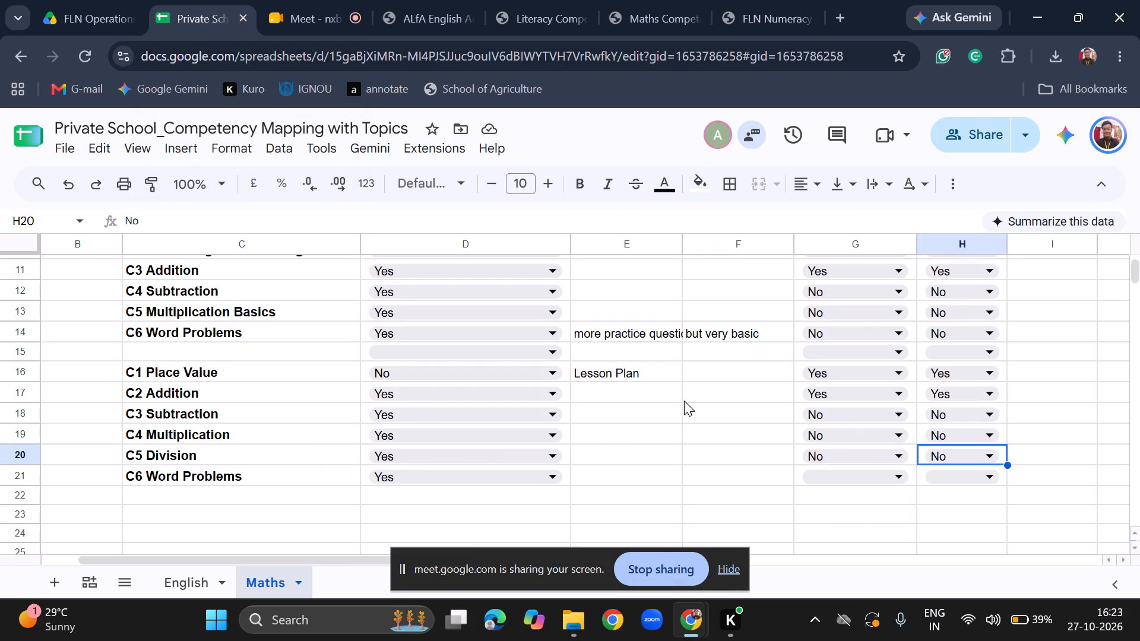
pyautogui.click(617, 395)
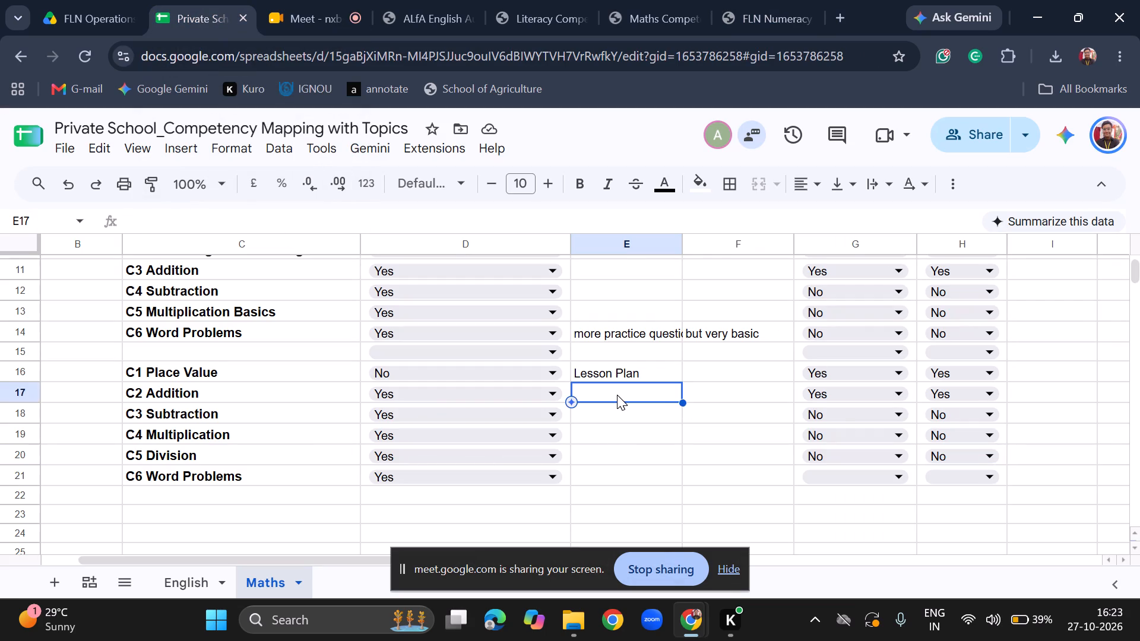
pyautogui.write('practice question')
pyautogui.press('Down')
pyautogui.press('Up')
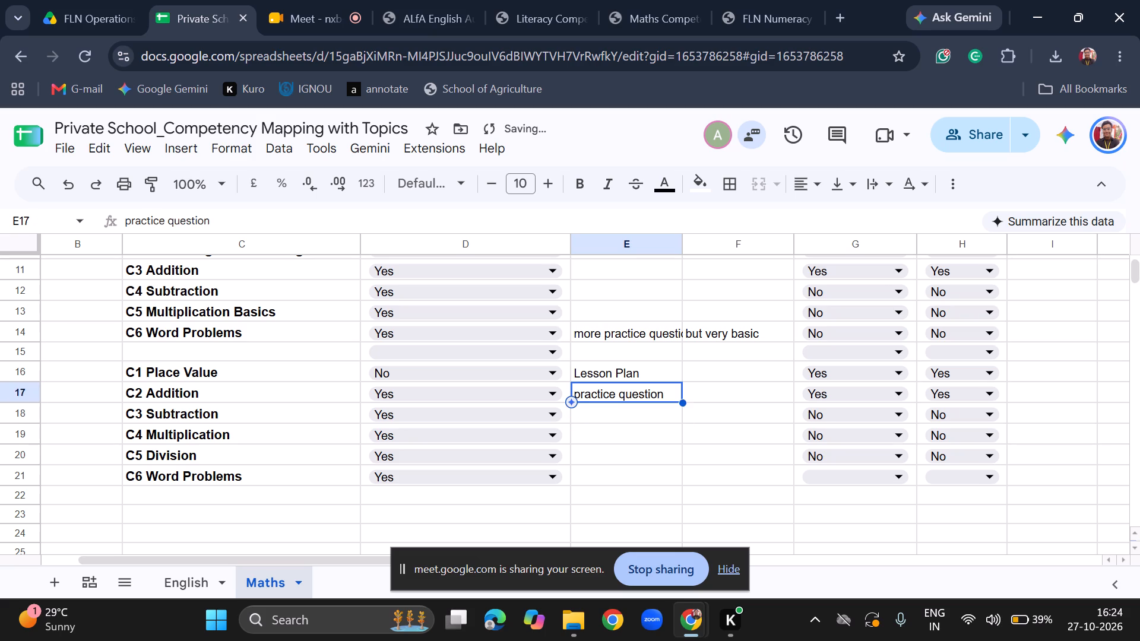
pyautogui.hotkey('ctrl', 'v')
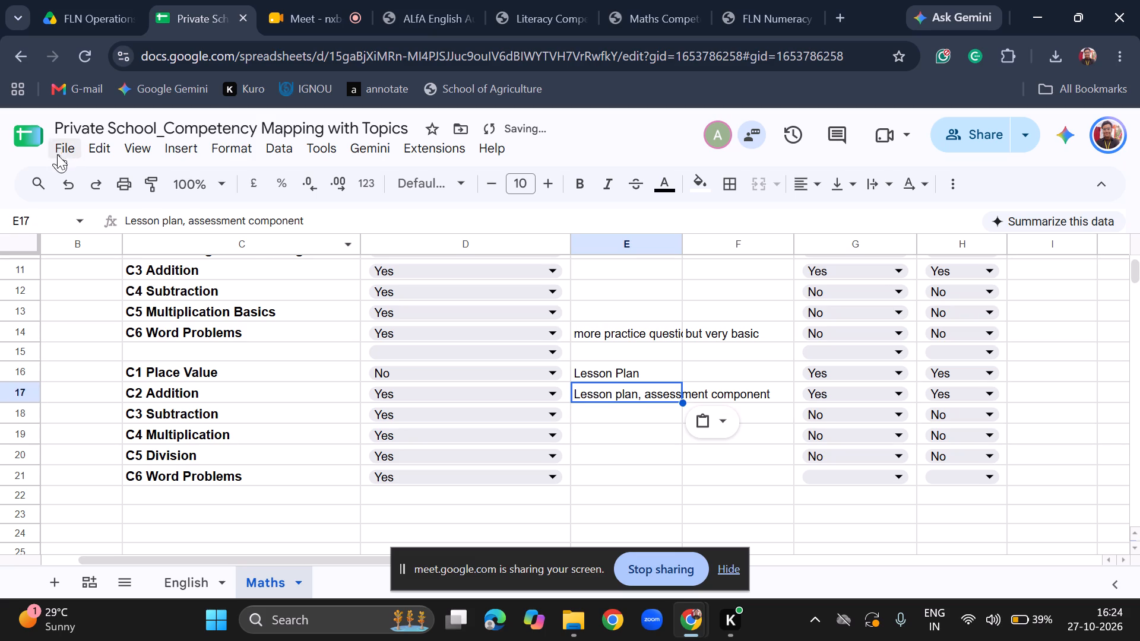
pyautogui.click(70, 192)
# Copy the row 17 comment "practice question" to Subtraction, Multiplication, Division and Word Problems in rows 18 to 21.
pyautogui.hotkey('ctrl', 'c')
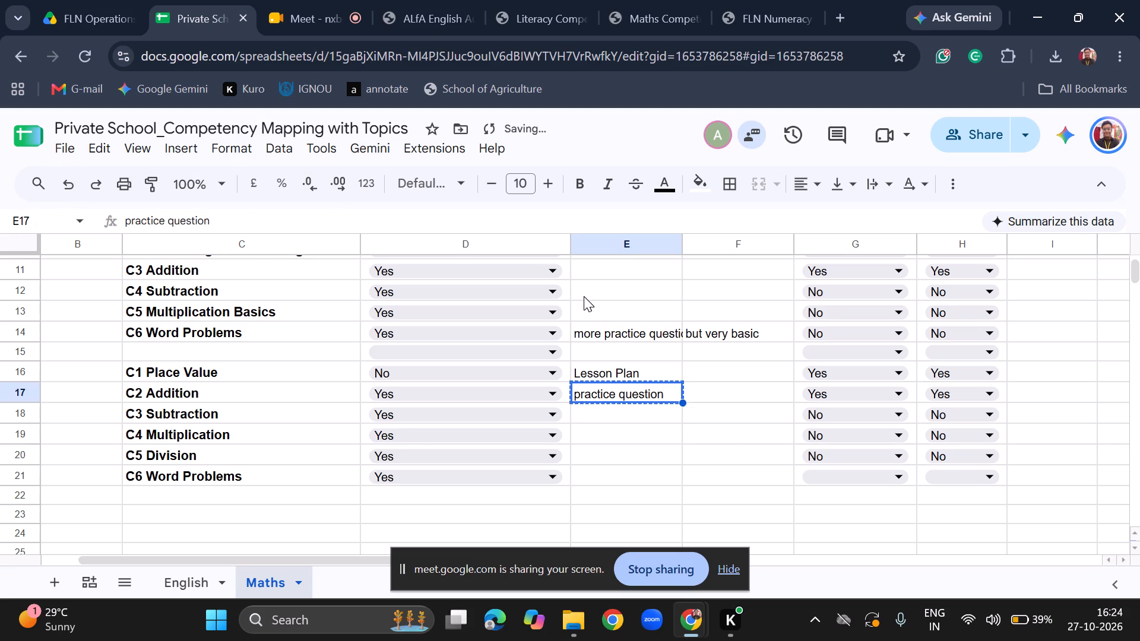
pyautogui.press('Down')
pyautogui.hotkey('ctrl', 'v')
pyautogui.press('Down')
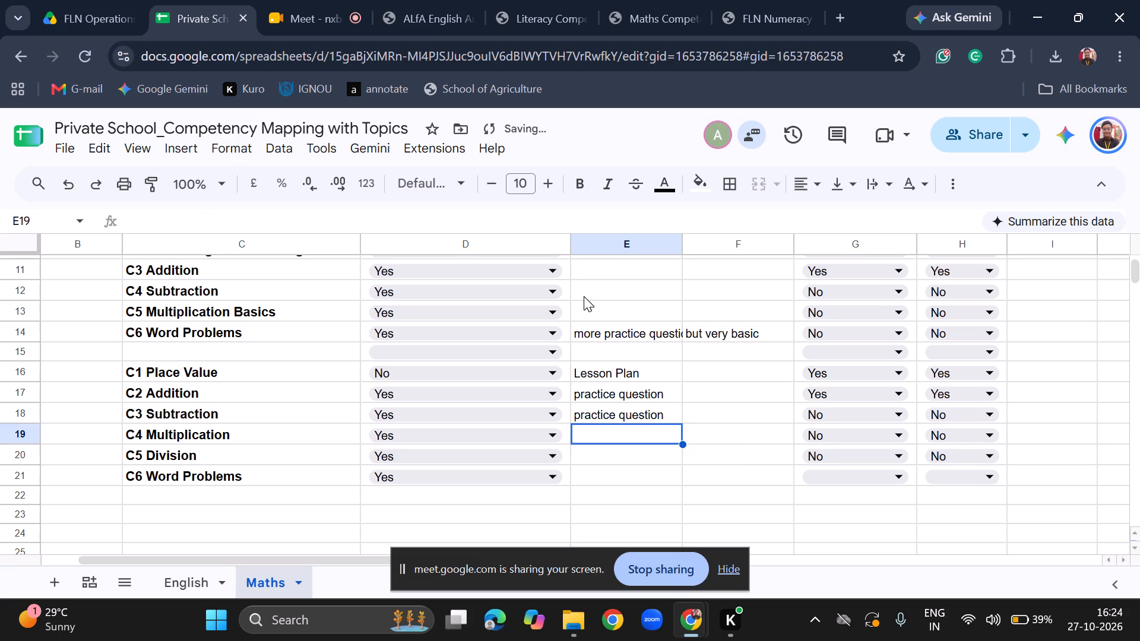
pyautogui.hotkey('ctrl', 'v')
pyautogui.press('Down')
pyautogui.hotkey('ctrl', 'v')
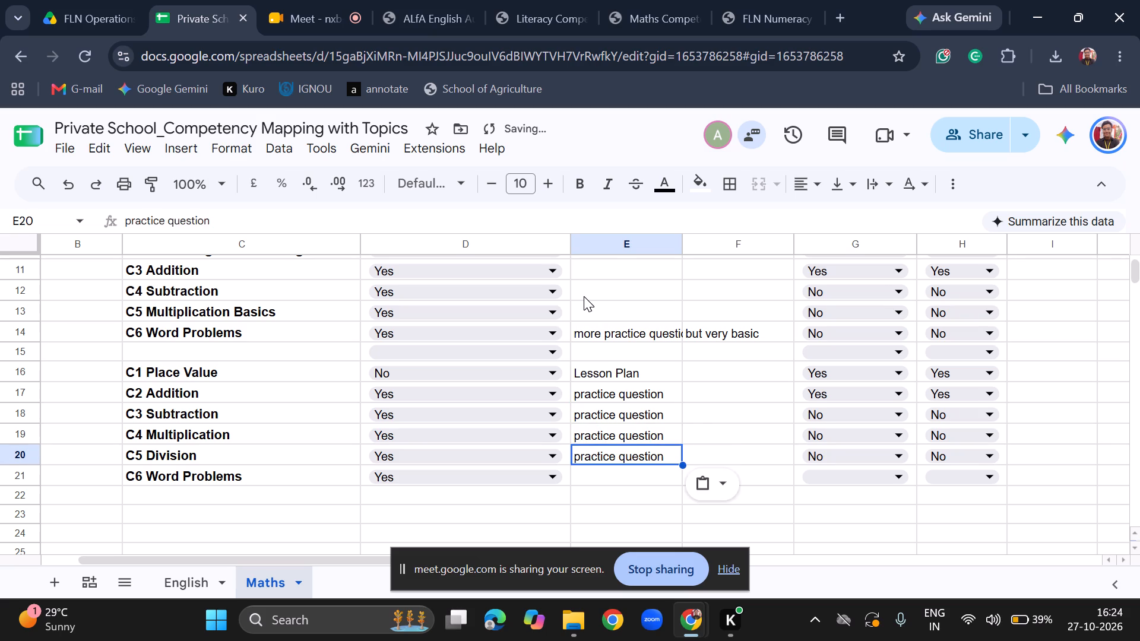
pyautogui.press('Down')
pyautogui.hotkey('ctrl', 'v')
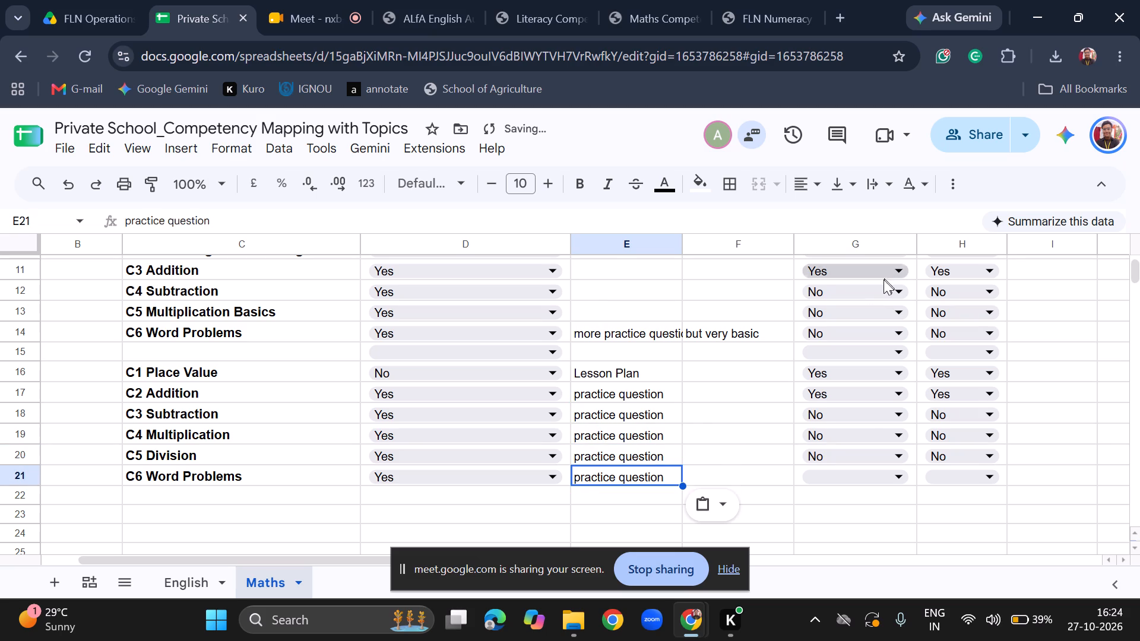
# Set Completed in APS and Completed in GPS to No for Grade 3 C6 Word Problems in row 21.
pyautogui.click(865, 478)
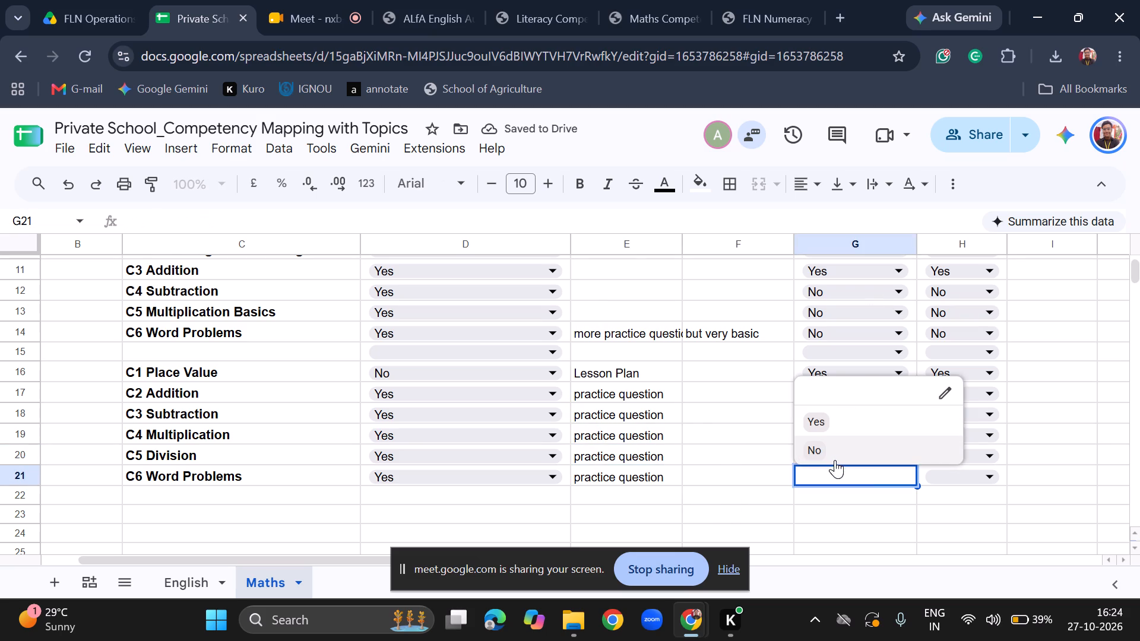
pyautogui.click(832, 458)
pyautogui.click(984, 480)
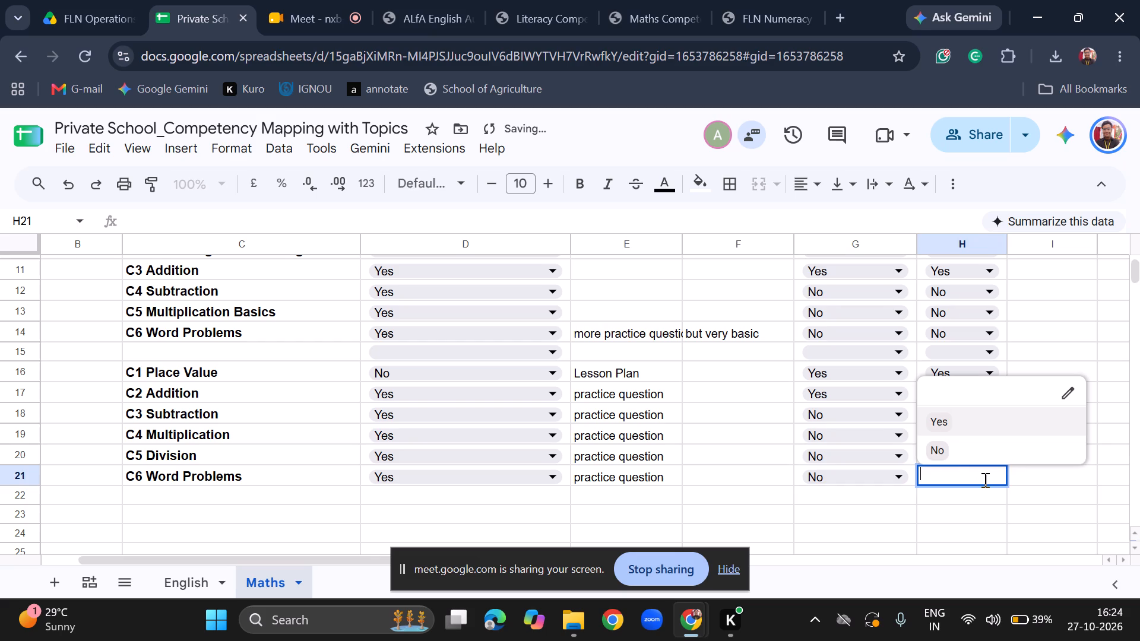
pyautogui.click(956, 453)
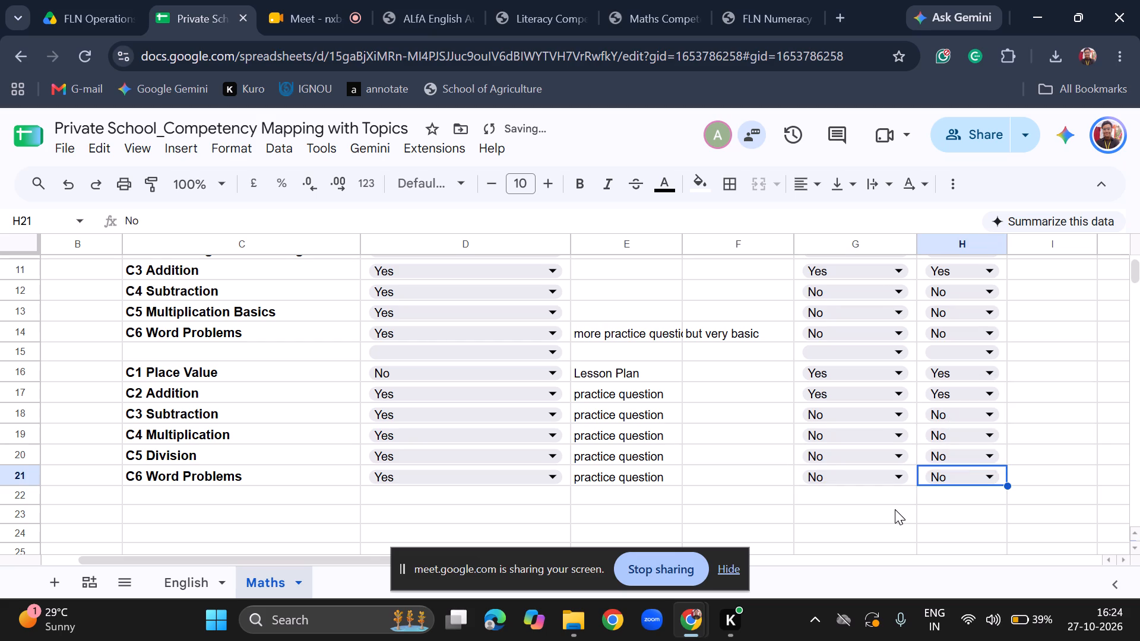
pyautogui.click(895, 509)
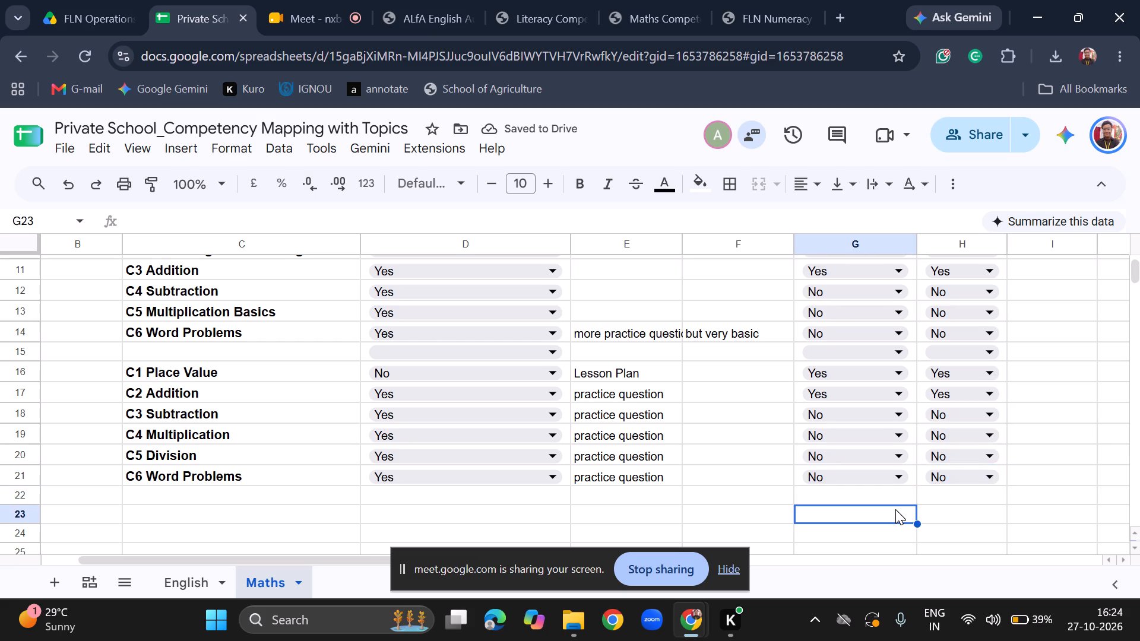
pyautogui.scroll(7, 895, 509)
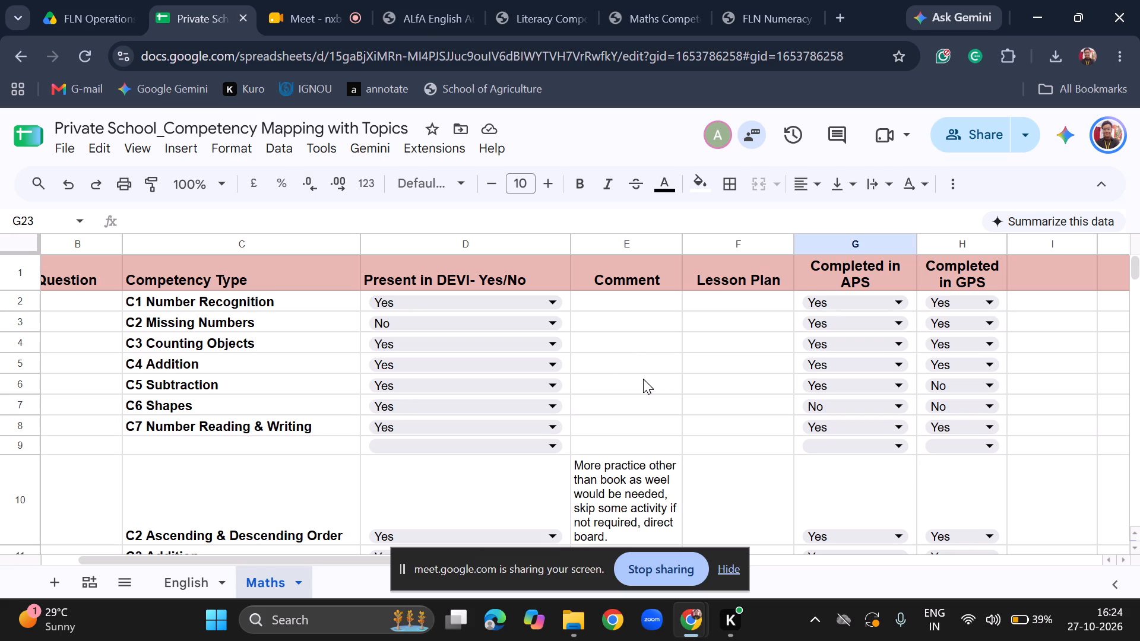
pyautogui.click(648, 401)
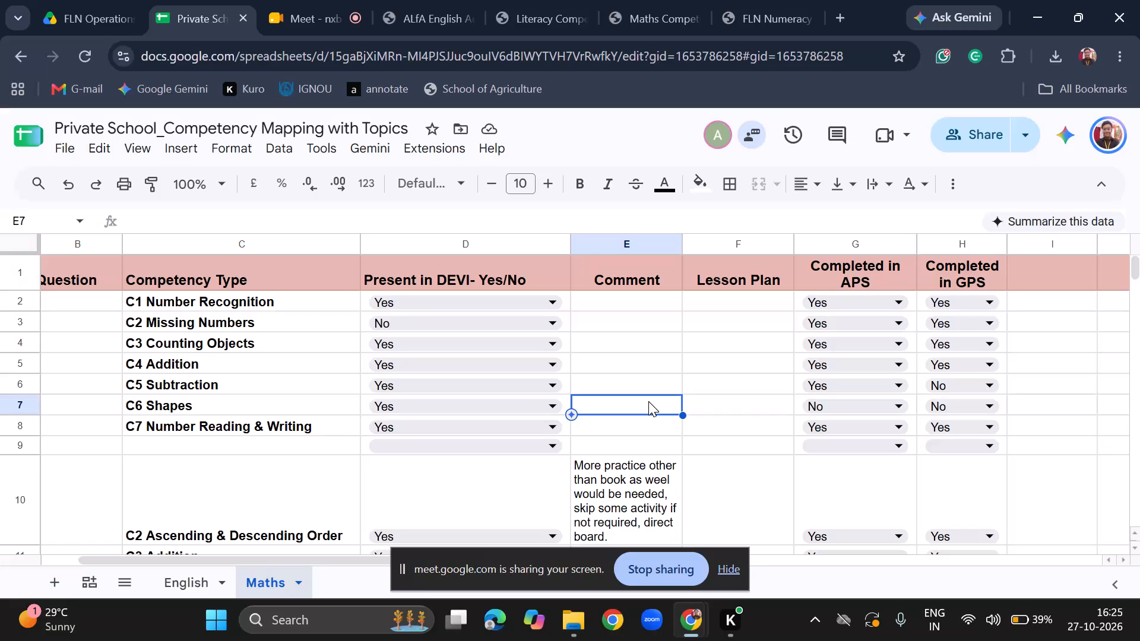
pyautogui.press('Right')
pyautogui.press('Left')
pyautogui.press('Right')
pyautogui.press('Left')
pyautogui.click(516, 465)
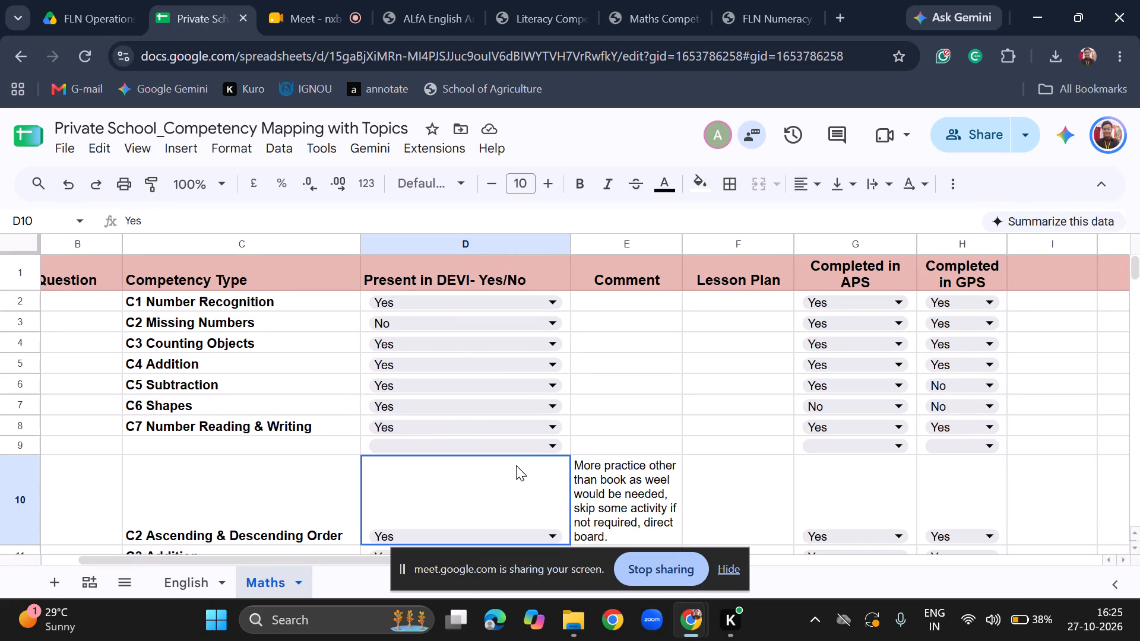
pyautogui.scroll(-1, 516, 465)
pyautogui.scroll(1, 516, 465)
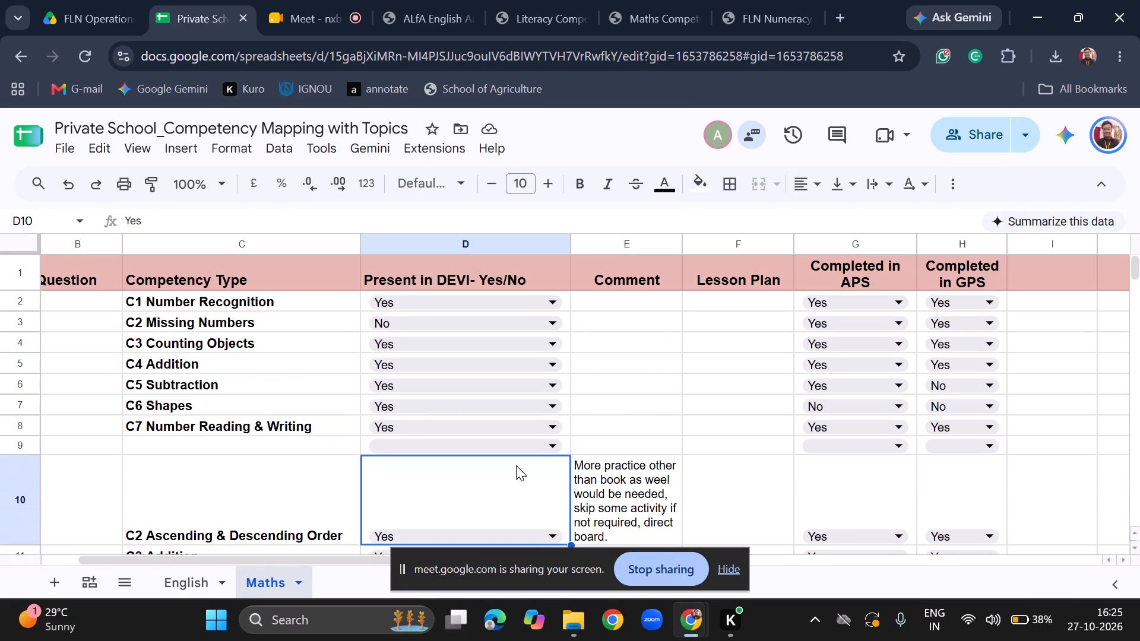
# Widen the Comment column of the Maths sheet so the row 10 comment wraps onto fewer lines.
pyautogui.scroll(1, 516, 465)
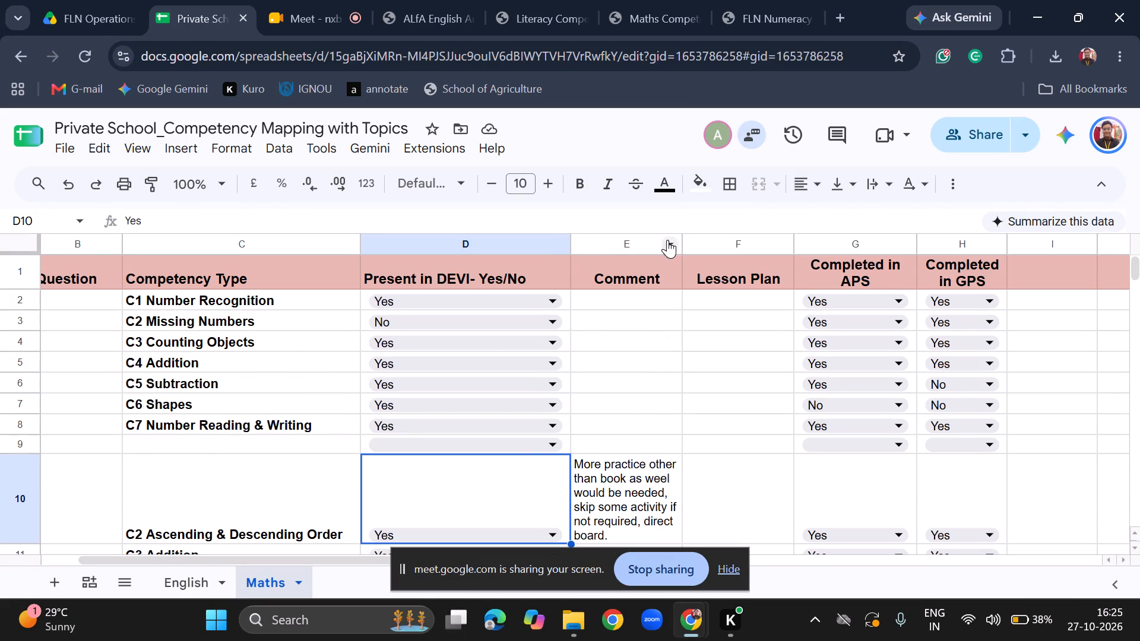
pyautogui.moveTo(679, 240); pyautogui.dragTo(700, 244)
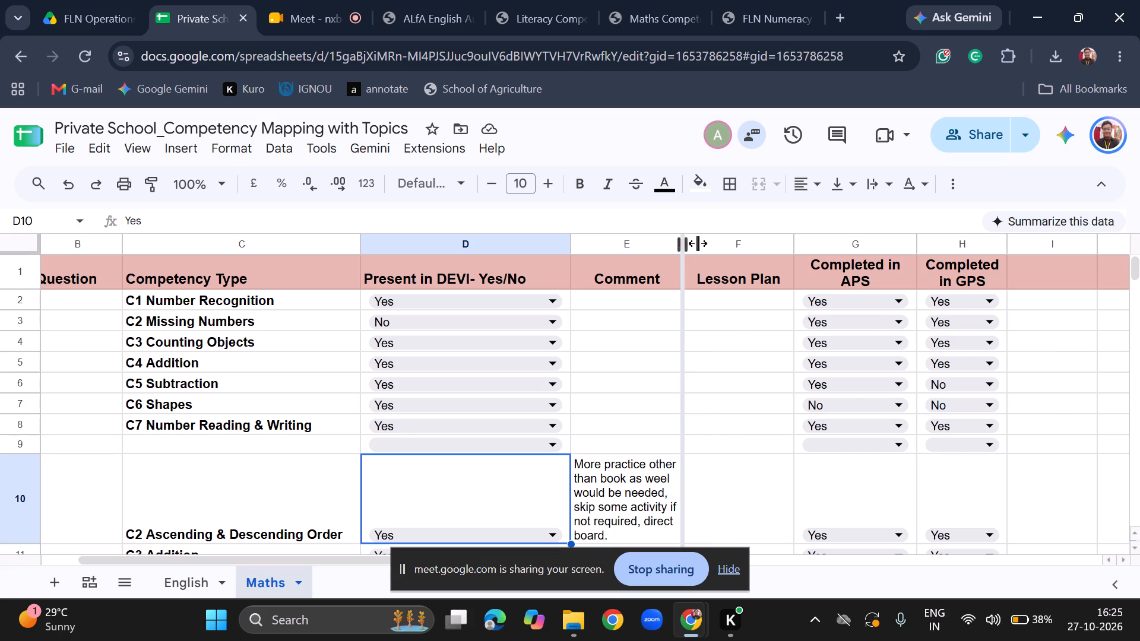
pyautogui.moveTo(700, 244); pyautogui.dragTo(735, 249)
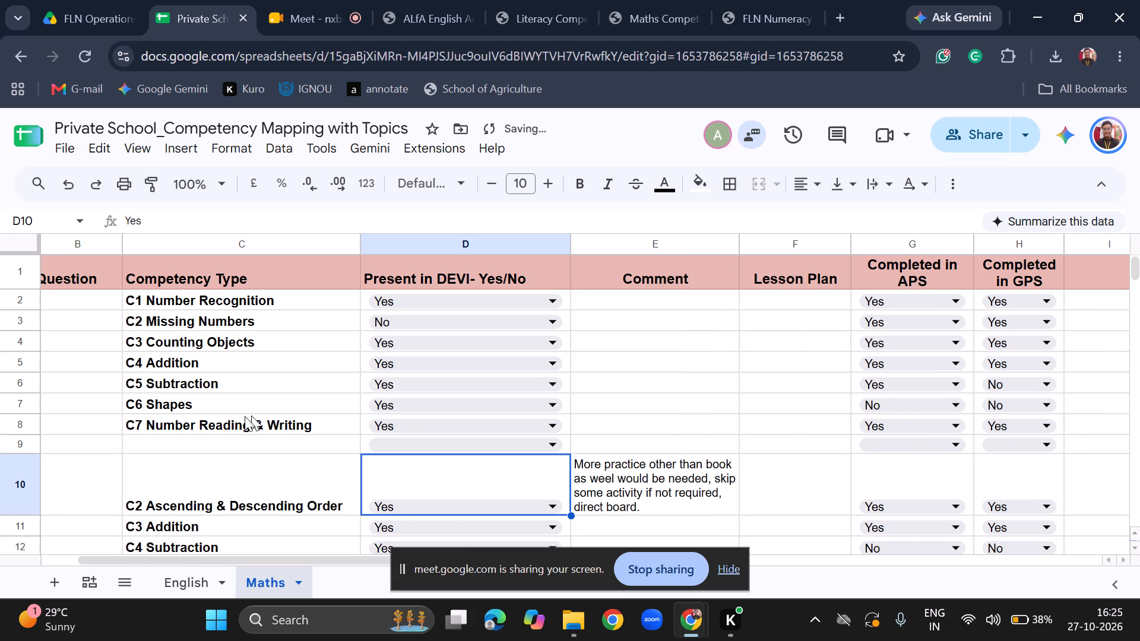
# Narrow the Question, Grade and Competency Type columns of the Maths sheet to fit their contents more closely.
pyautogui.hscroll(2, 125, 421)
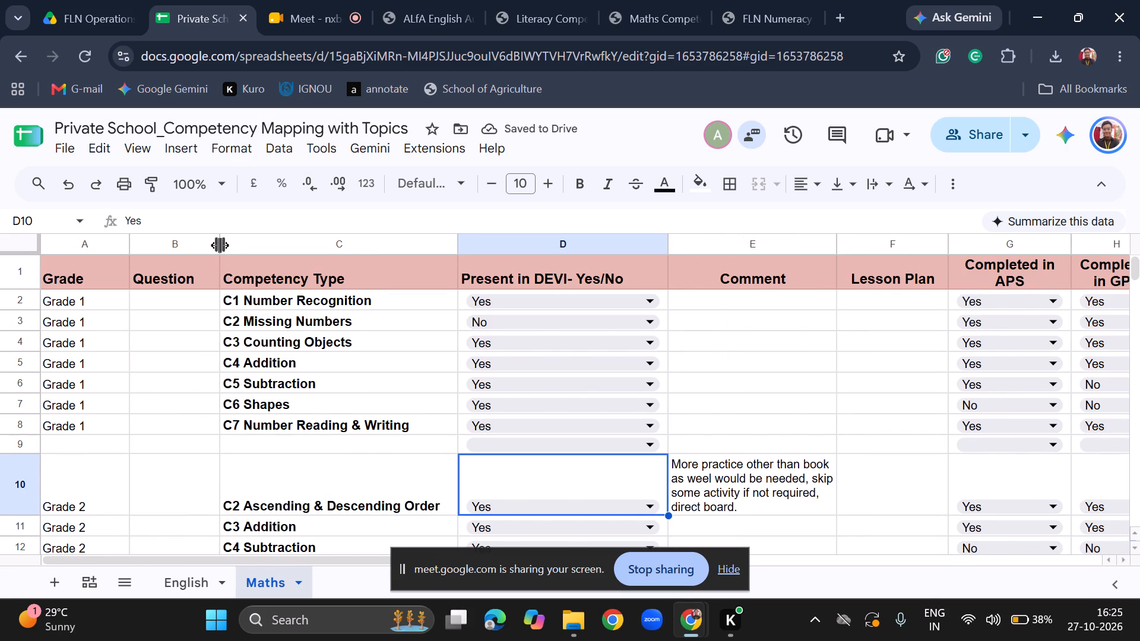
pyautogui.moveTo(220, 242); pyautogui.dragTo(201, 244)
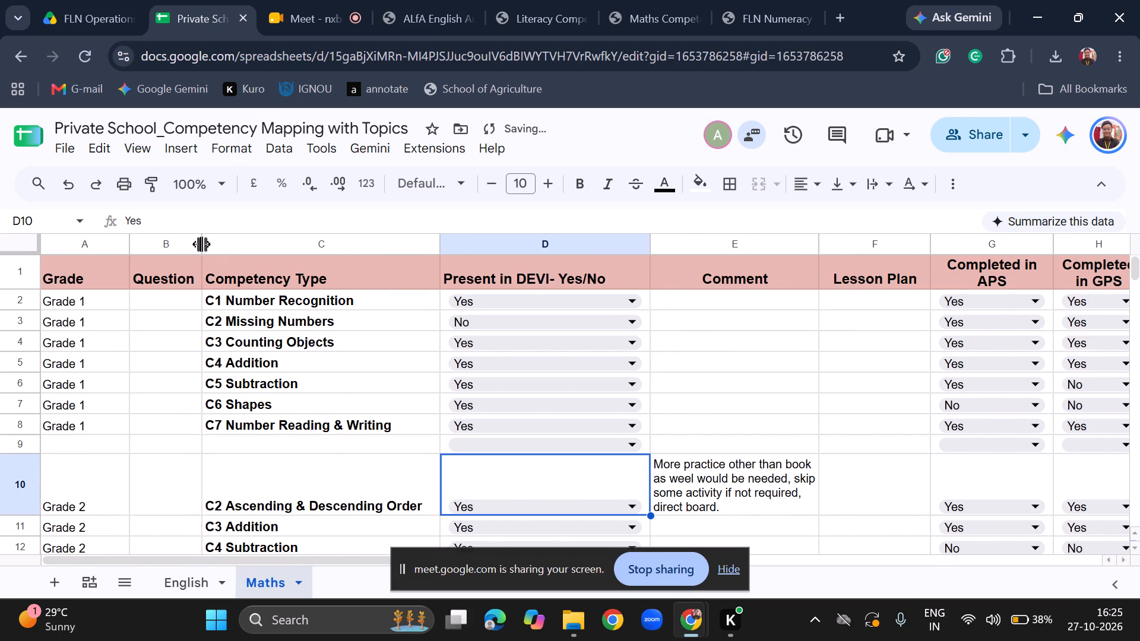
pyautogui.moveTo(129, 242); pyautogui.dragTo(84, 251)
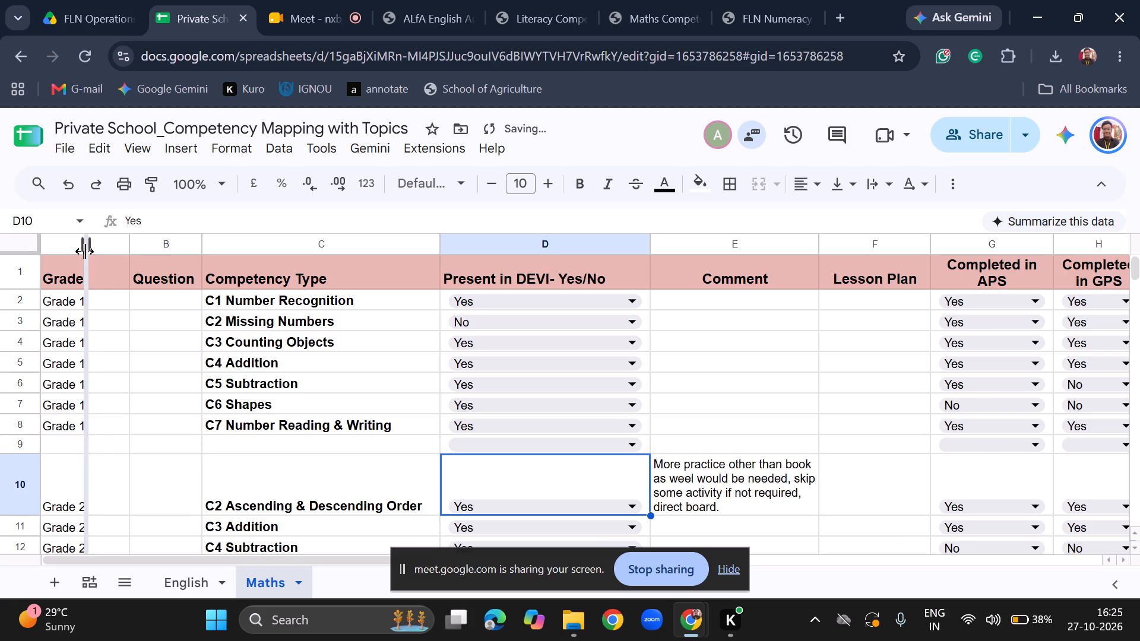
pyautogui.moveTo(84, 251); pyautogui.dragTo(99, 252)
pyautogui.scroll(-3, 397, 319)
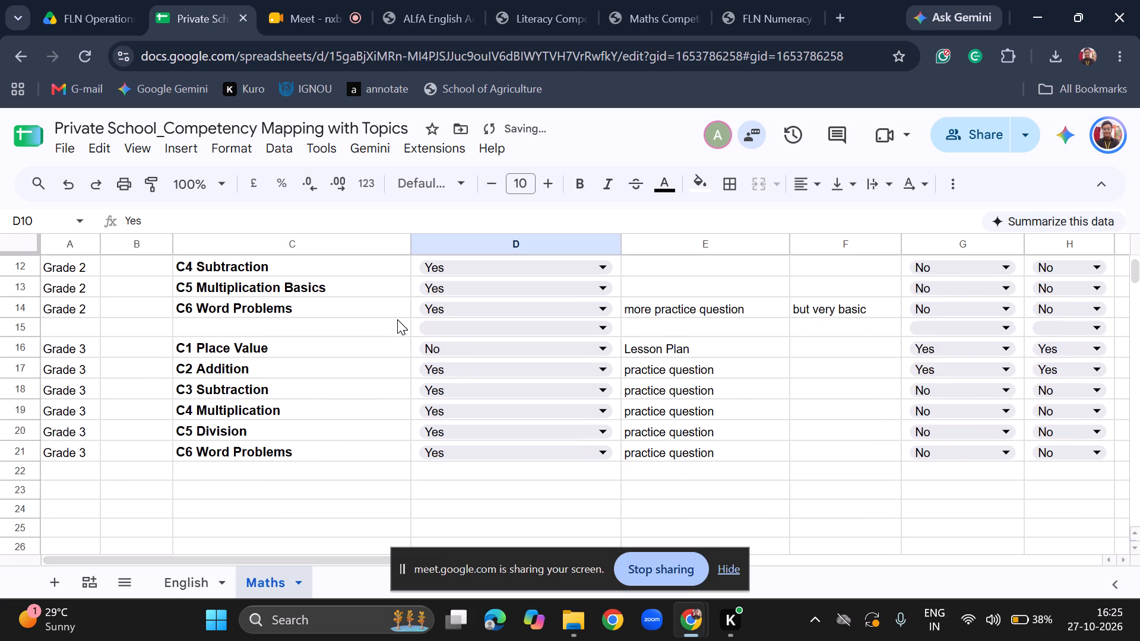
pyautogui.scroll(4, 397, 319)
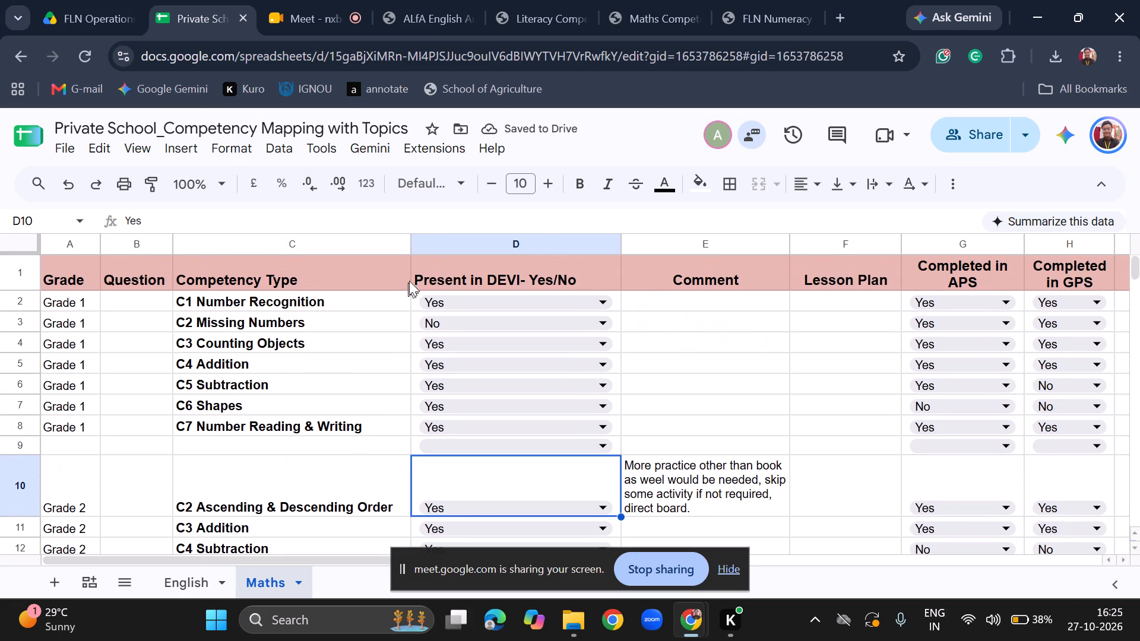
pyautogui.moveTo(410, 248); pyautogui.dragTo(397, 251)
pyautogui.click(737, 423)
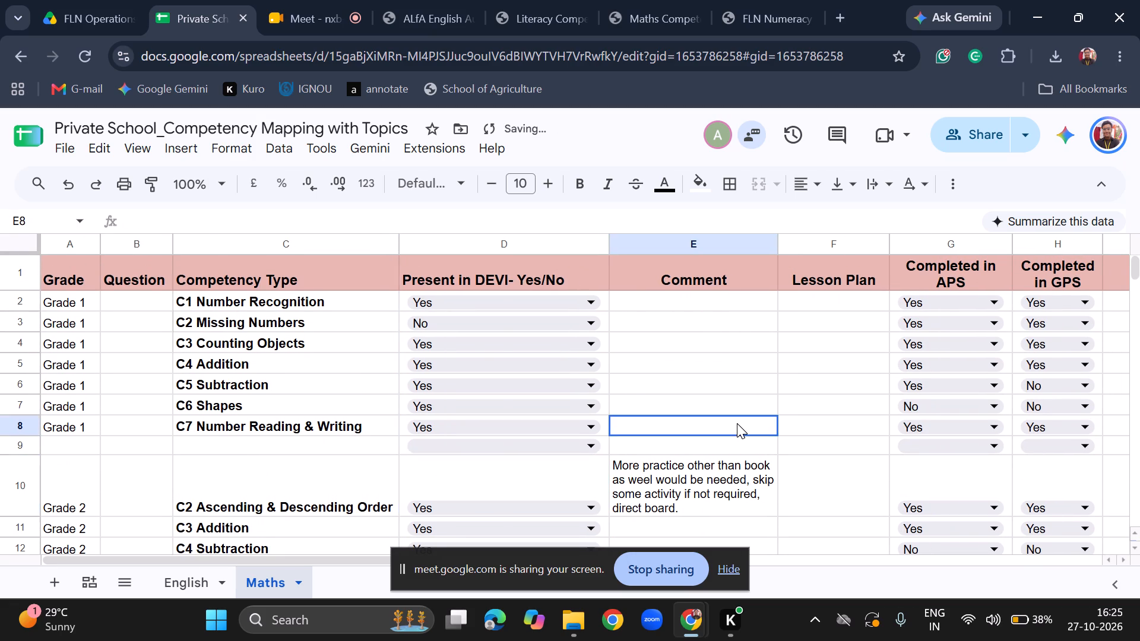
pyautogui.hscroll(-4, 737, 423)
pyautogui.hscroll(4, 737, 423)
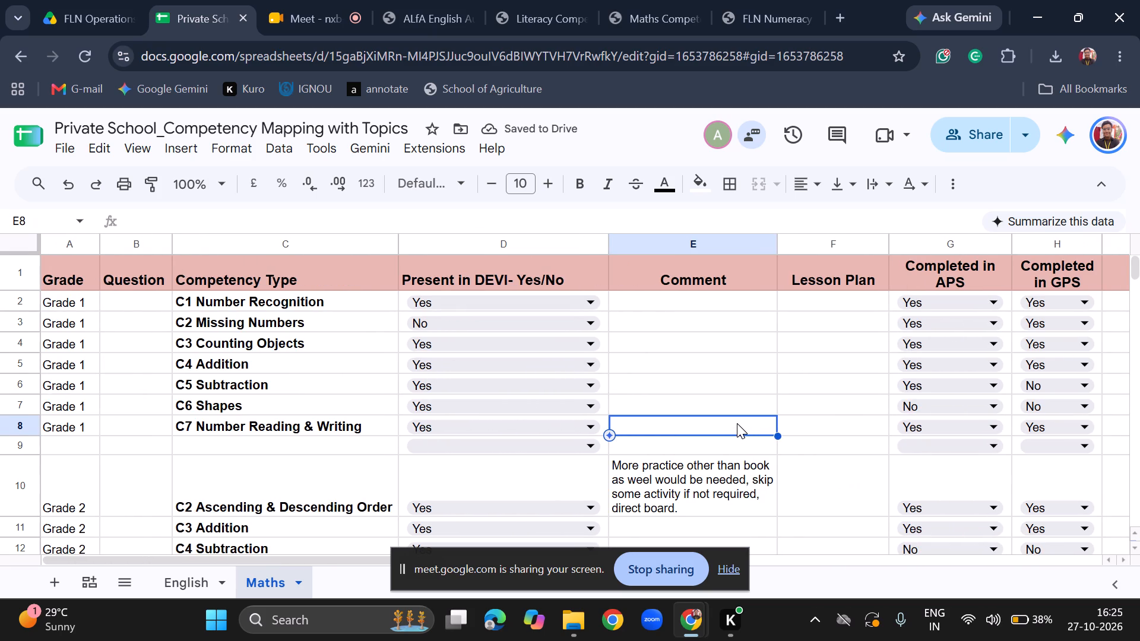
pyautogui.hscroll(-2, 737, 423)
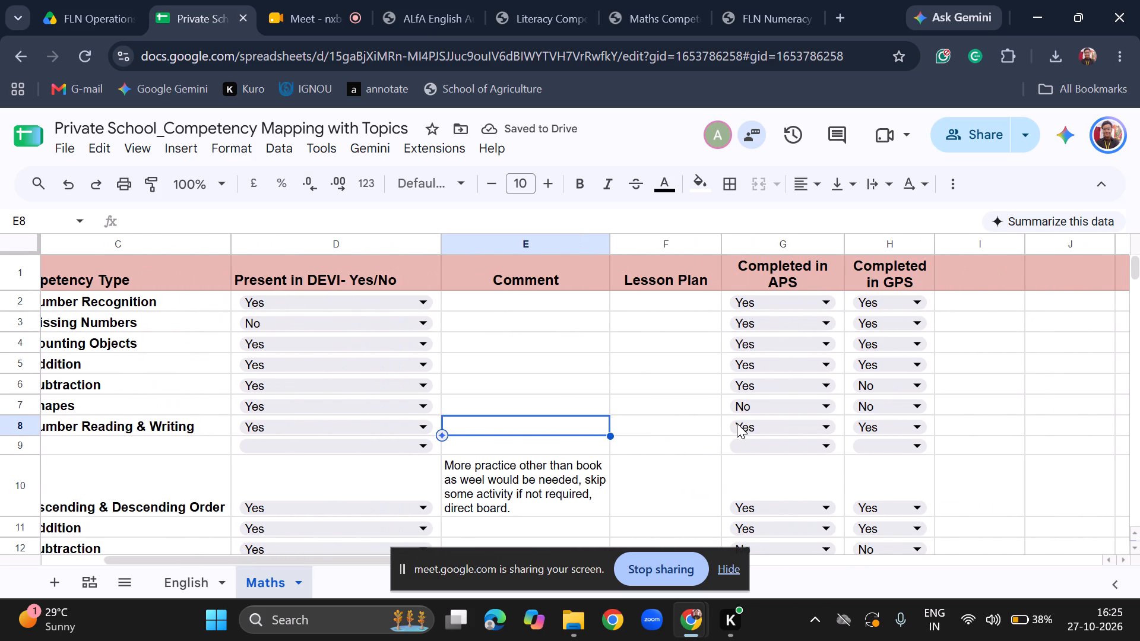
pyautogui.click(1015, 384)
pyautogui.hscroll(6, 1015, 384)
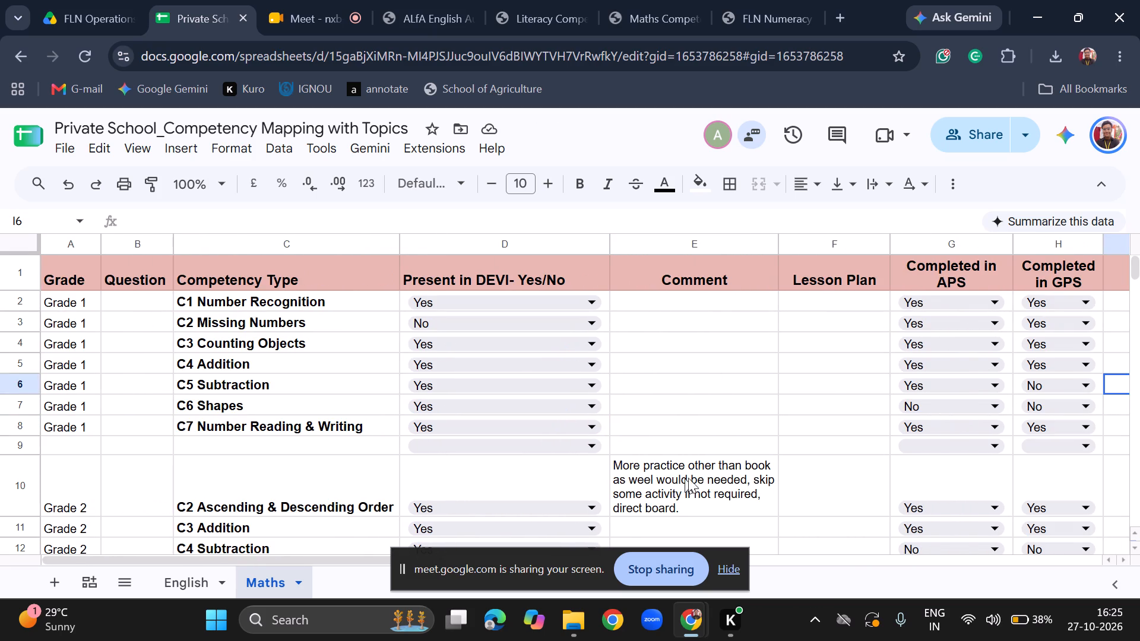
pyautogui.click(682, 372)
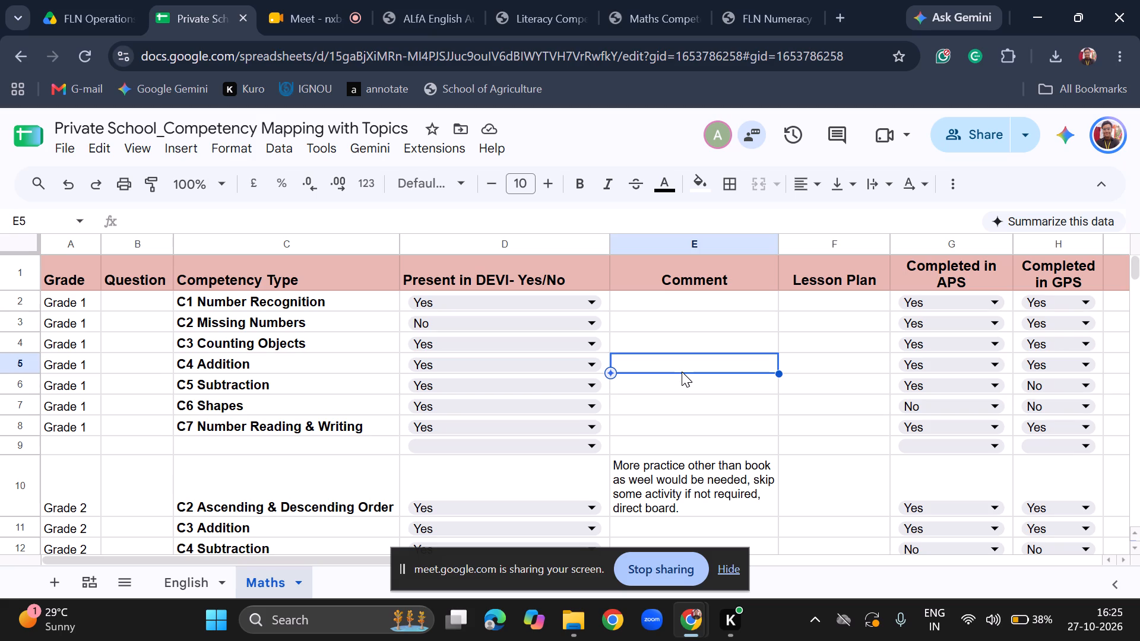